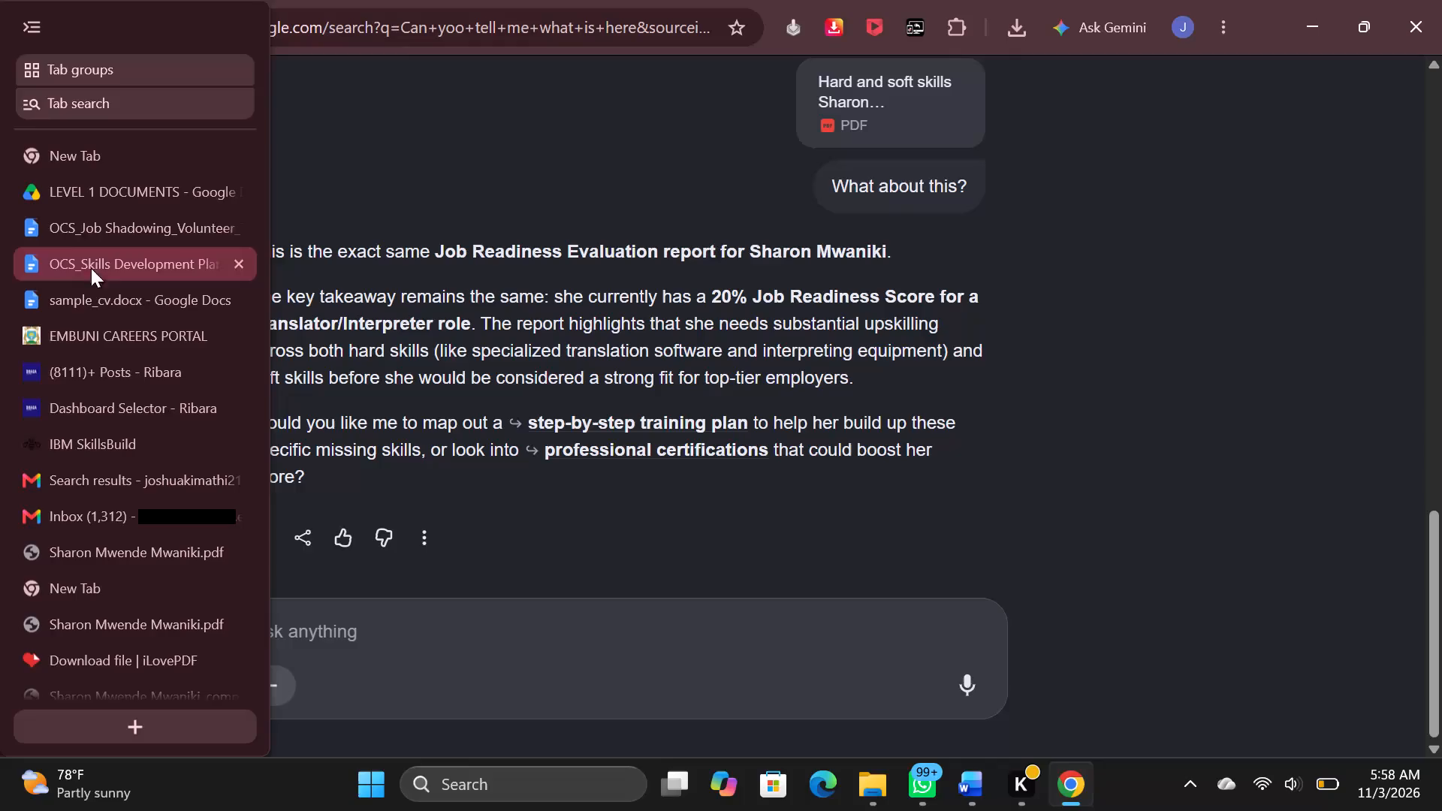
# Look over the template files in the LEVEL 1 DOCUMENTS folder on Google Drive.
pyautogui.click(106, 197)
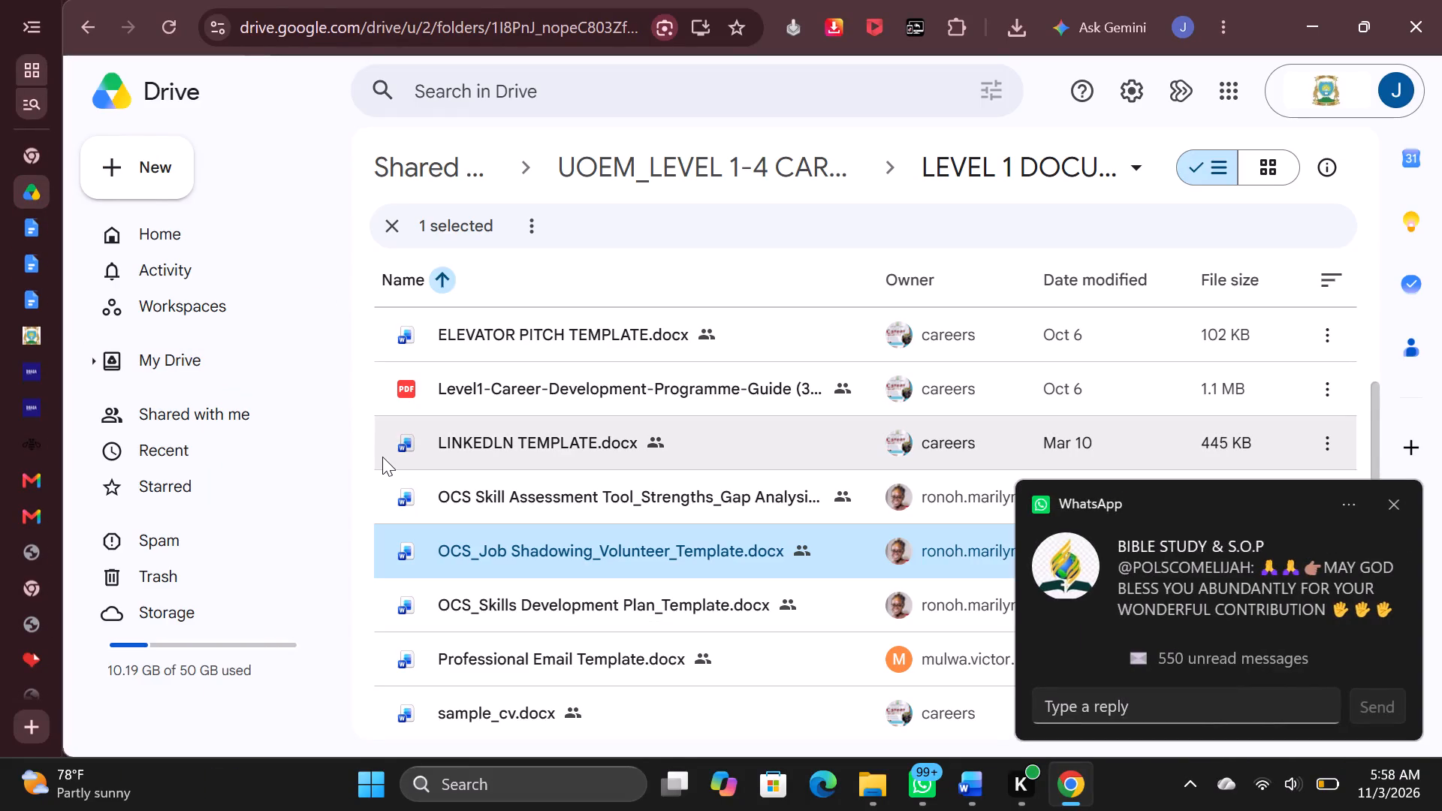
pyautogui.scroll(2, 77, 288)
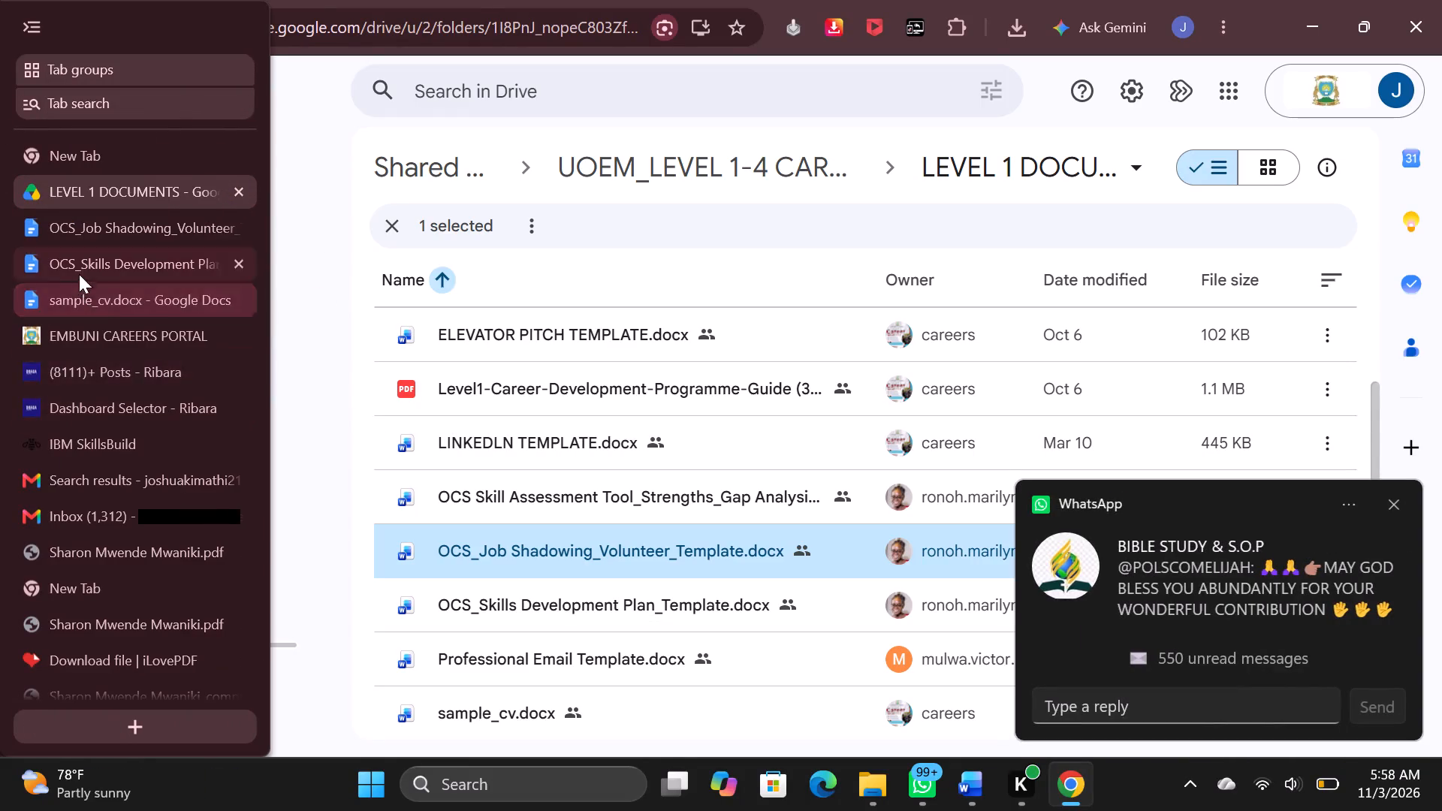
# Switch to the EMBUNI careers portal and review the Level 1 submission requirements and evaluations from the CV lesson through Skills Assessment.
pyautogui.scroll(2, 79, 274)
pyautogui.click(99, 333)
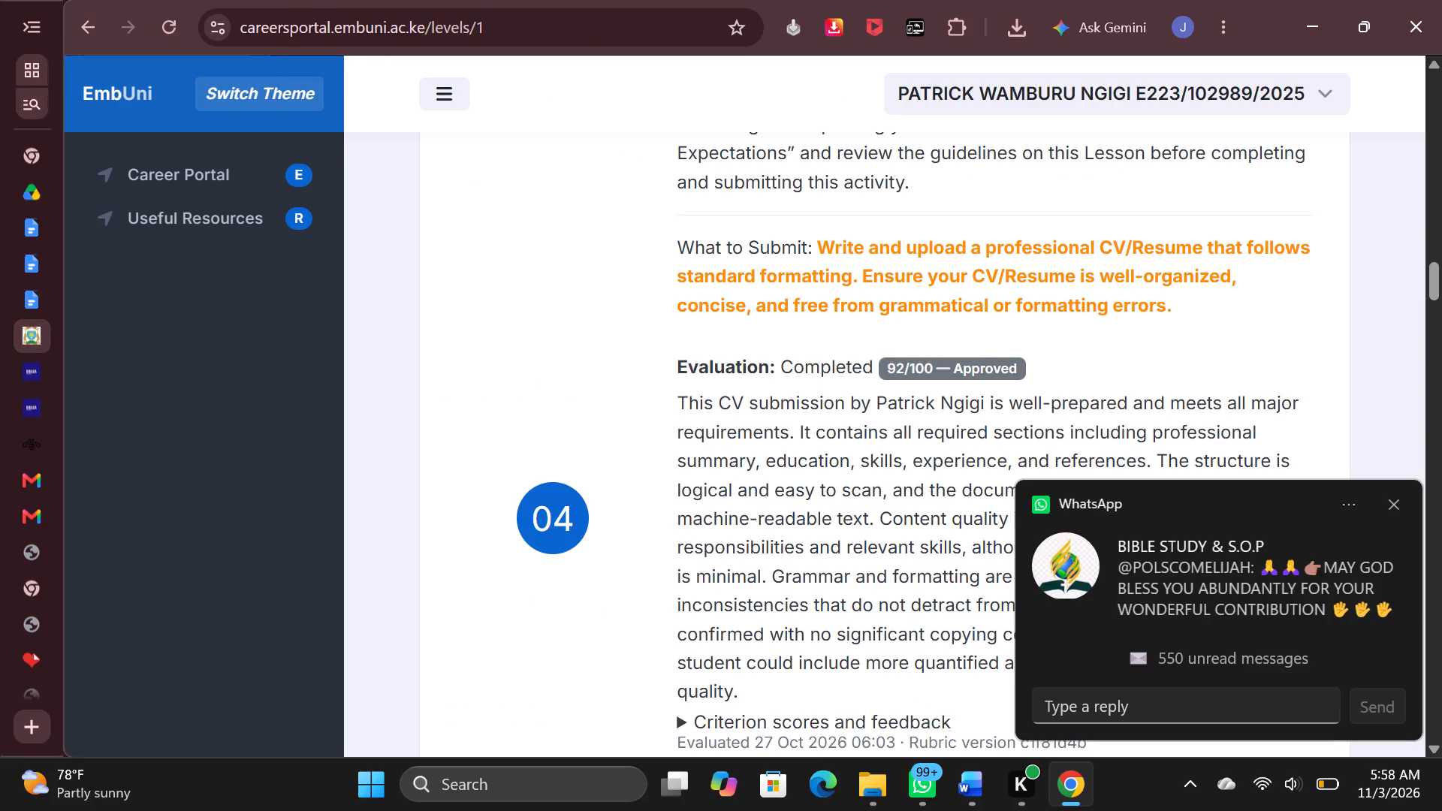
pyautogui.scroll(-7, 878, 421)
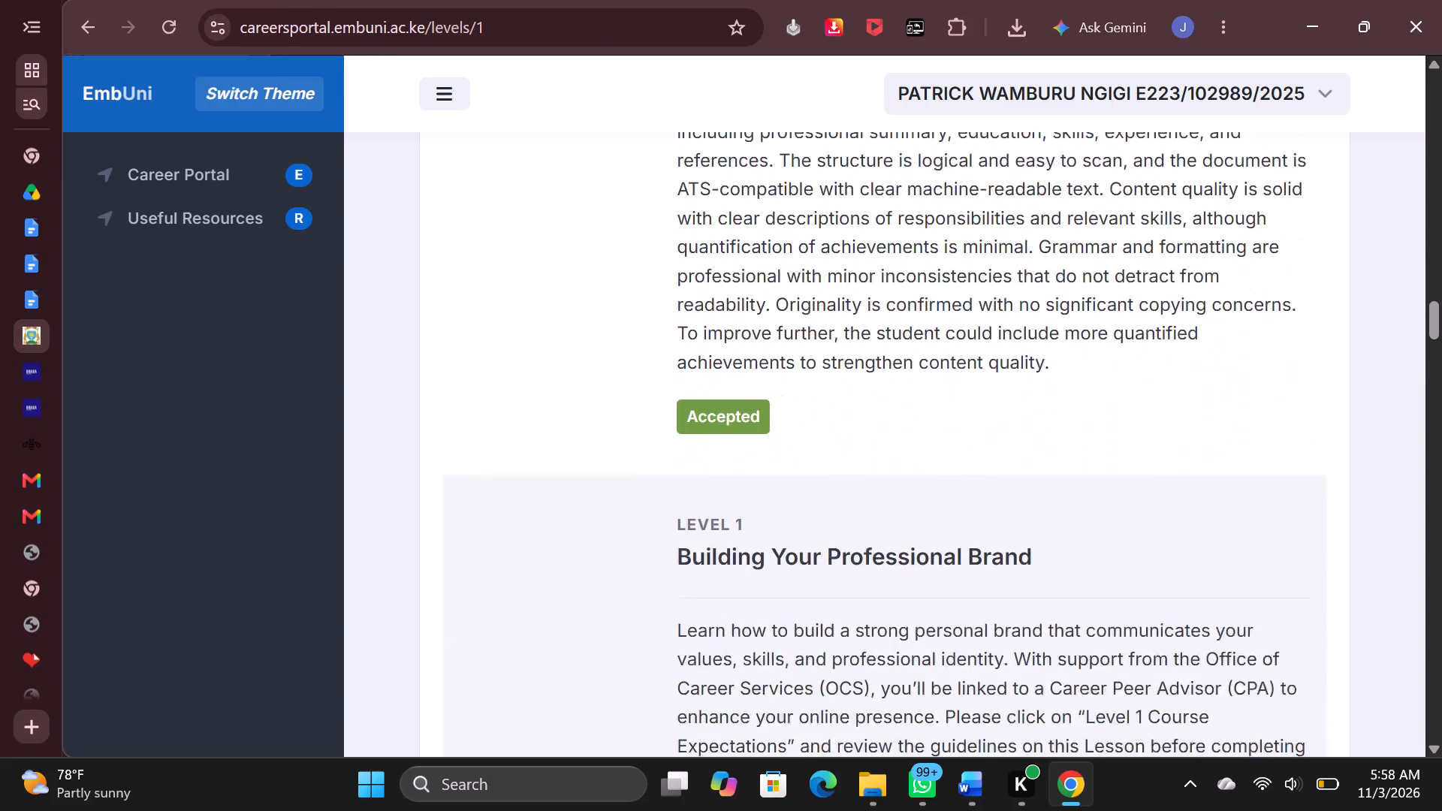
pyautogui.scroll(-5, 874, 418)
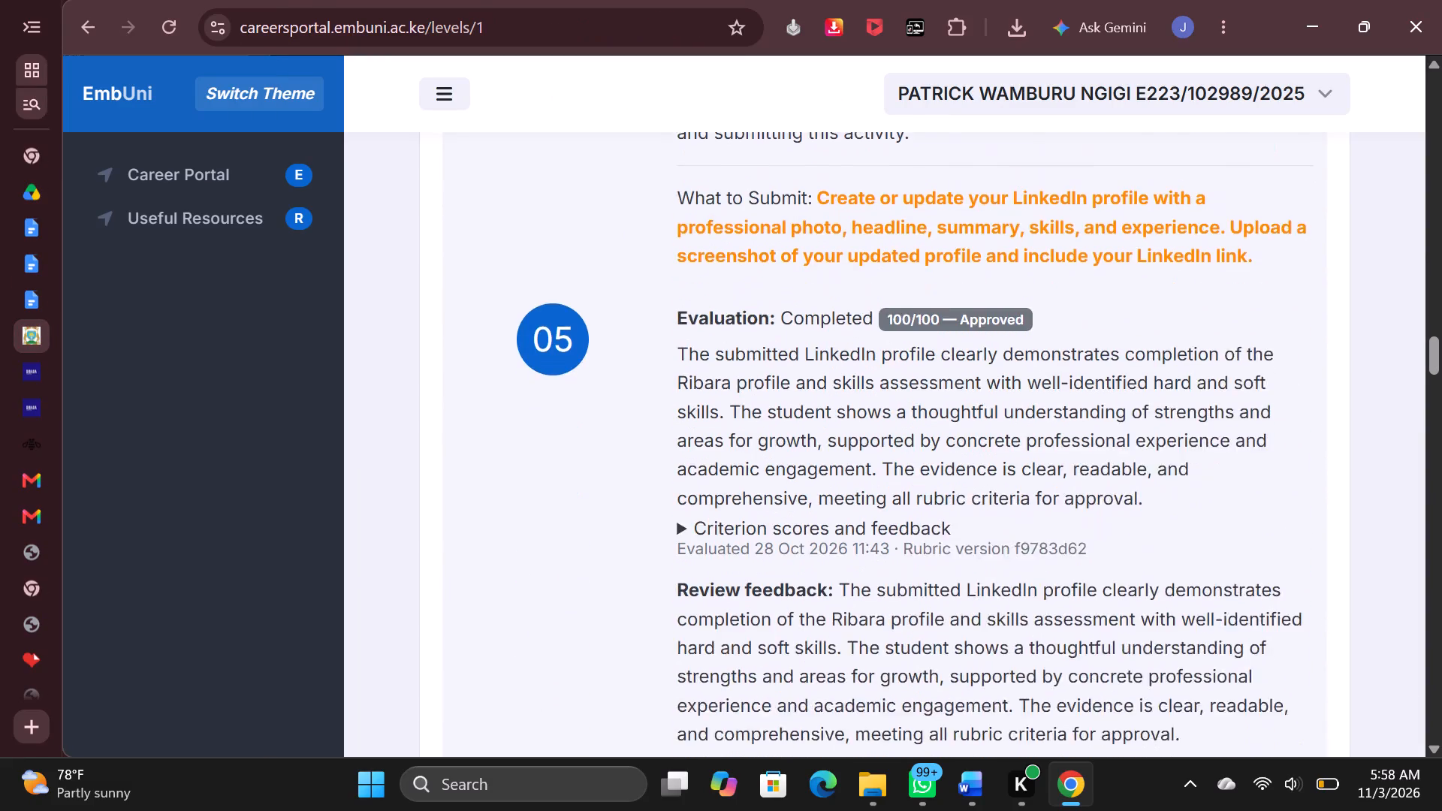
pyautogui.scroll(-3, 874, 419)
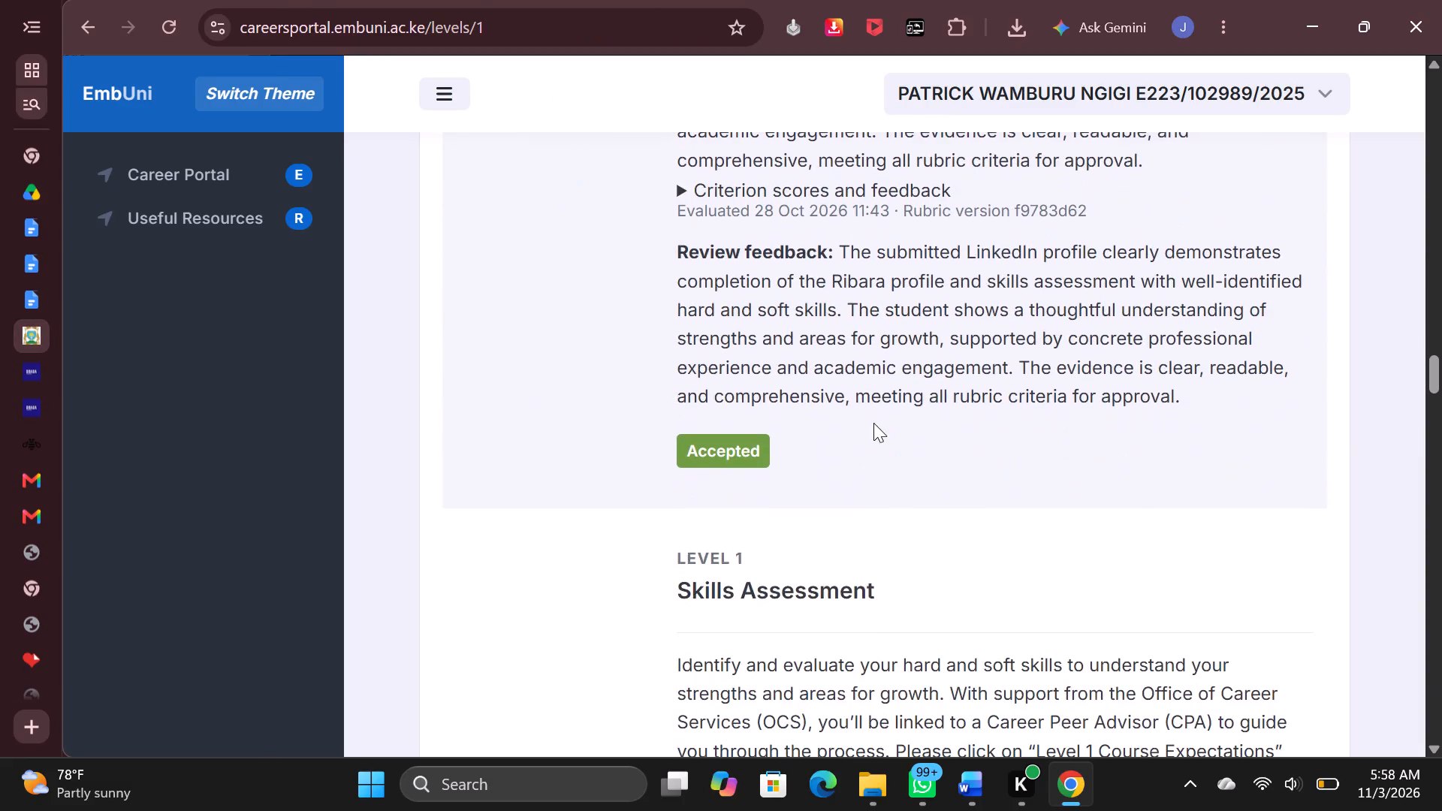
pyautogui.scroll(3, 873, 423)
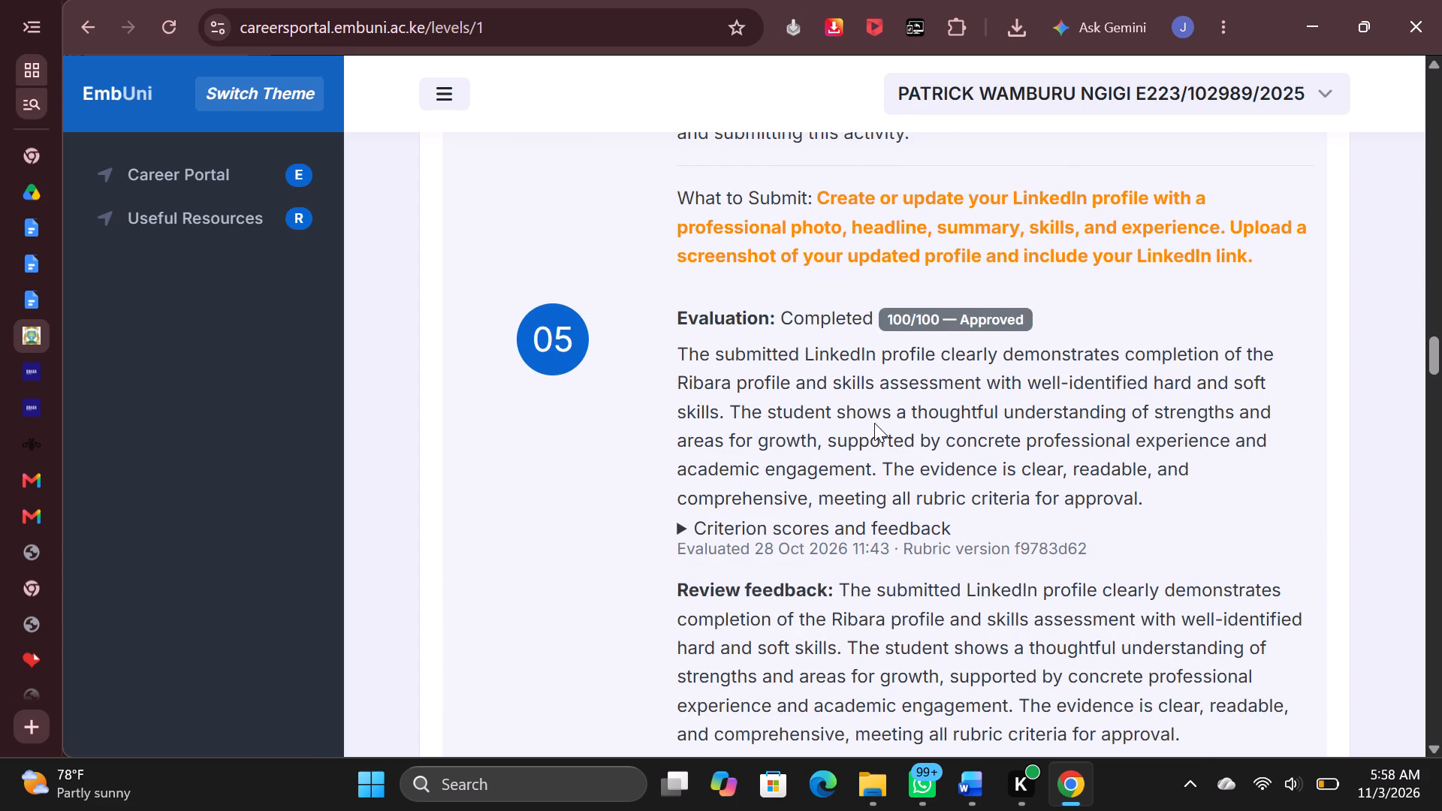
pyautogui.scroll(-7, 875, 427)
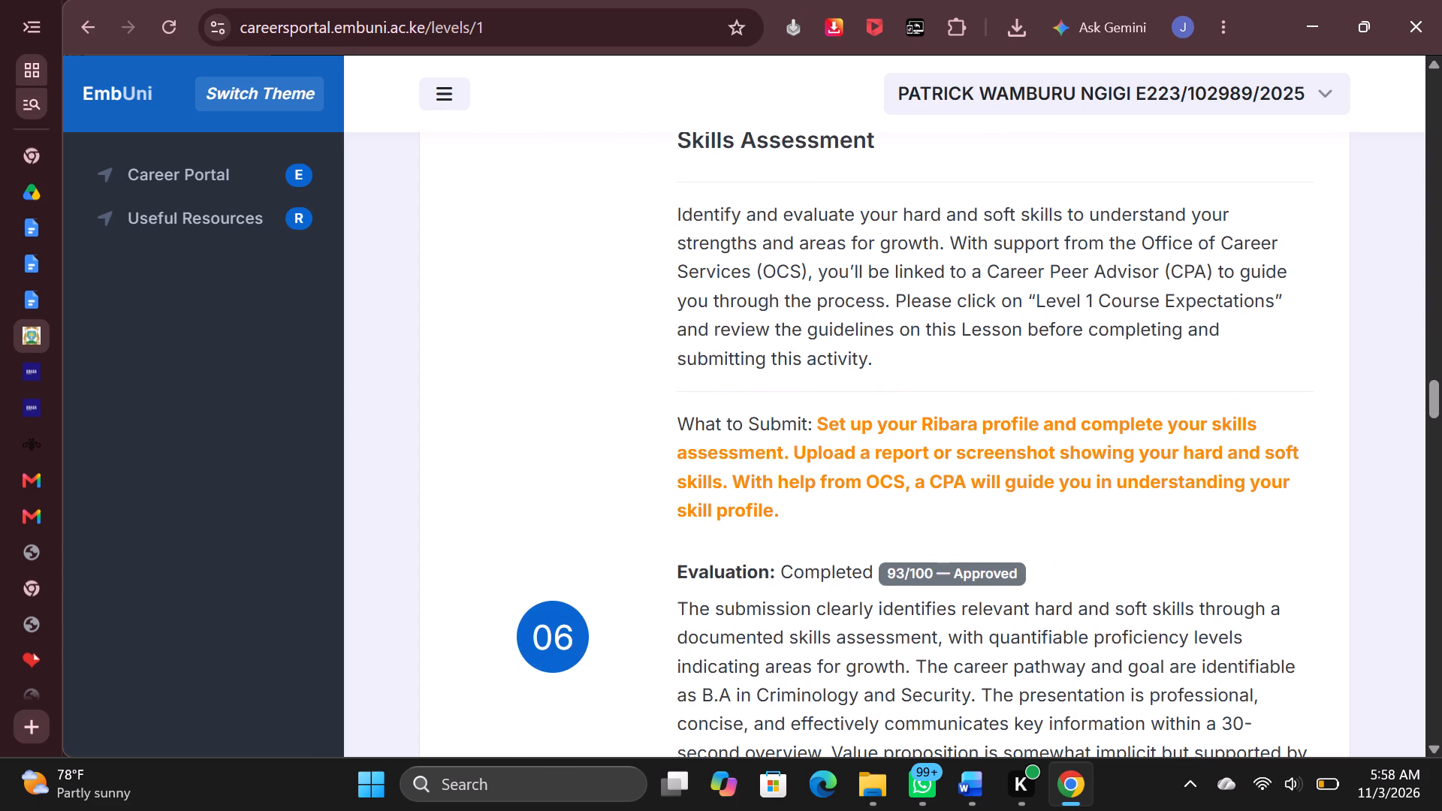
pyautogui.scroll(-8, 879, 427)
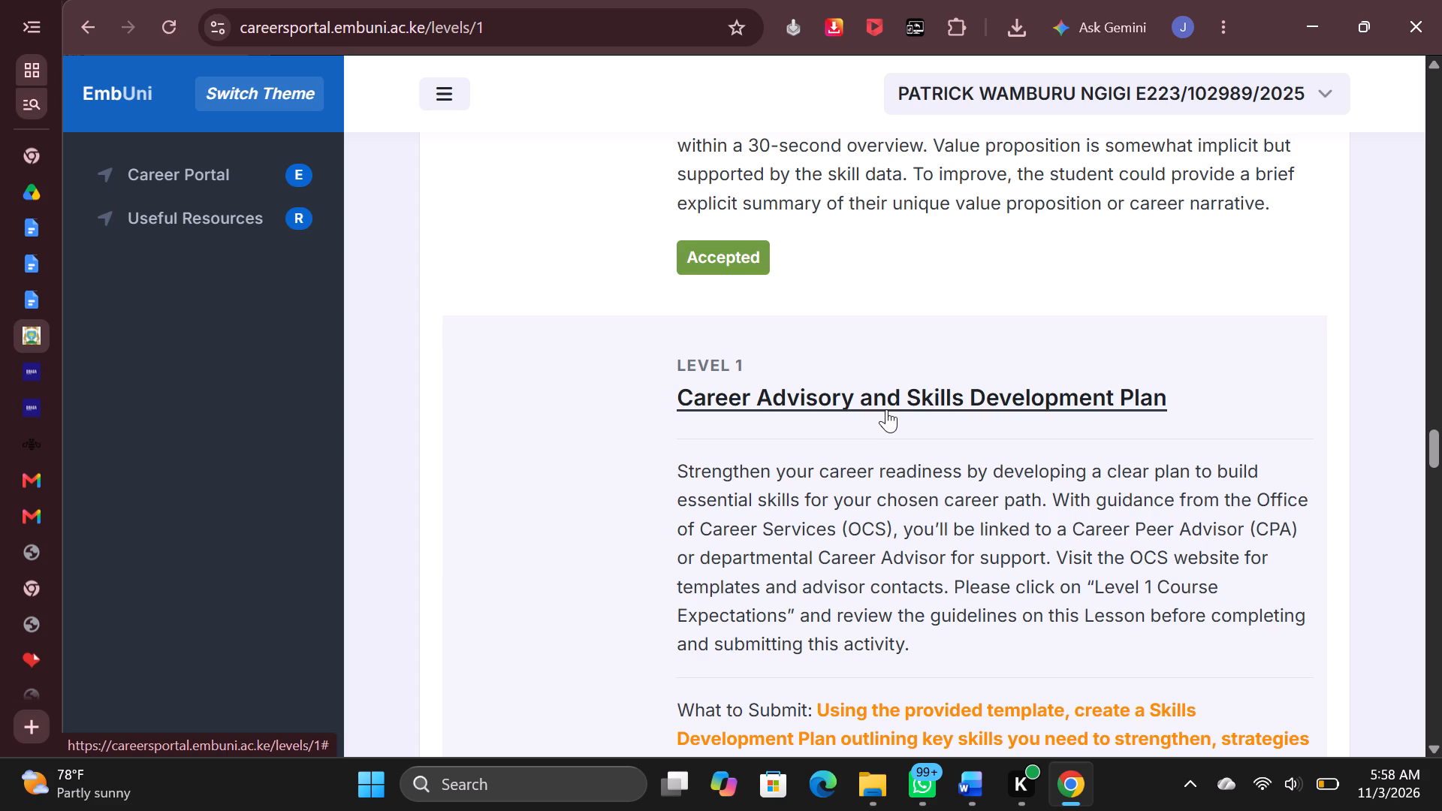
# Review the Career Advisory and Skills Development Plan submission requirements and the review feedback of the lesson before it.
pyautogui.scroll(-2, 903, 393)
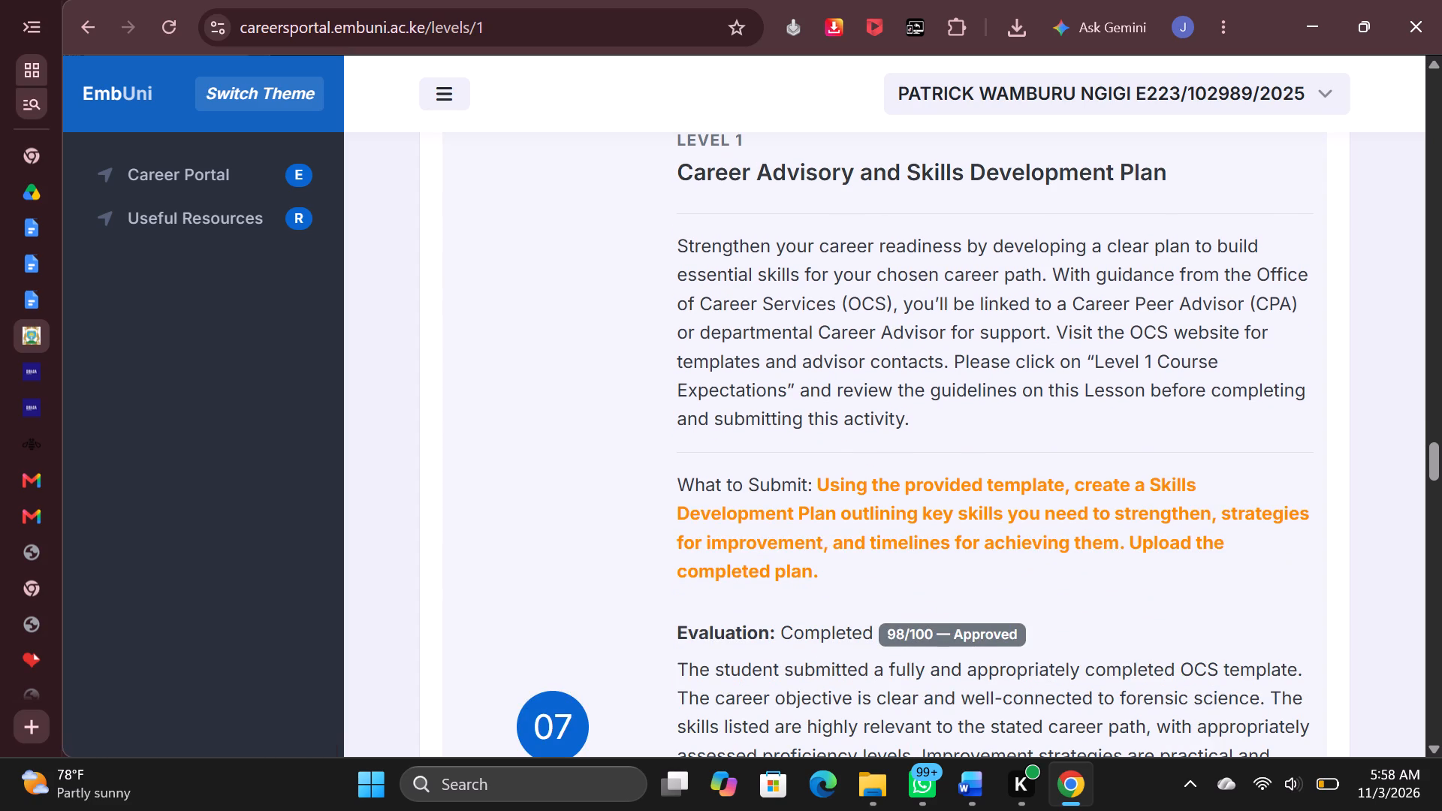
pyautogui.scroll(1, 907, 390)
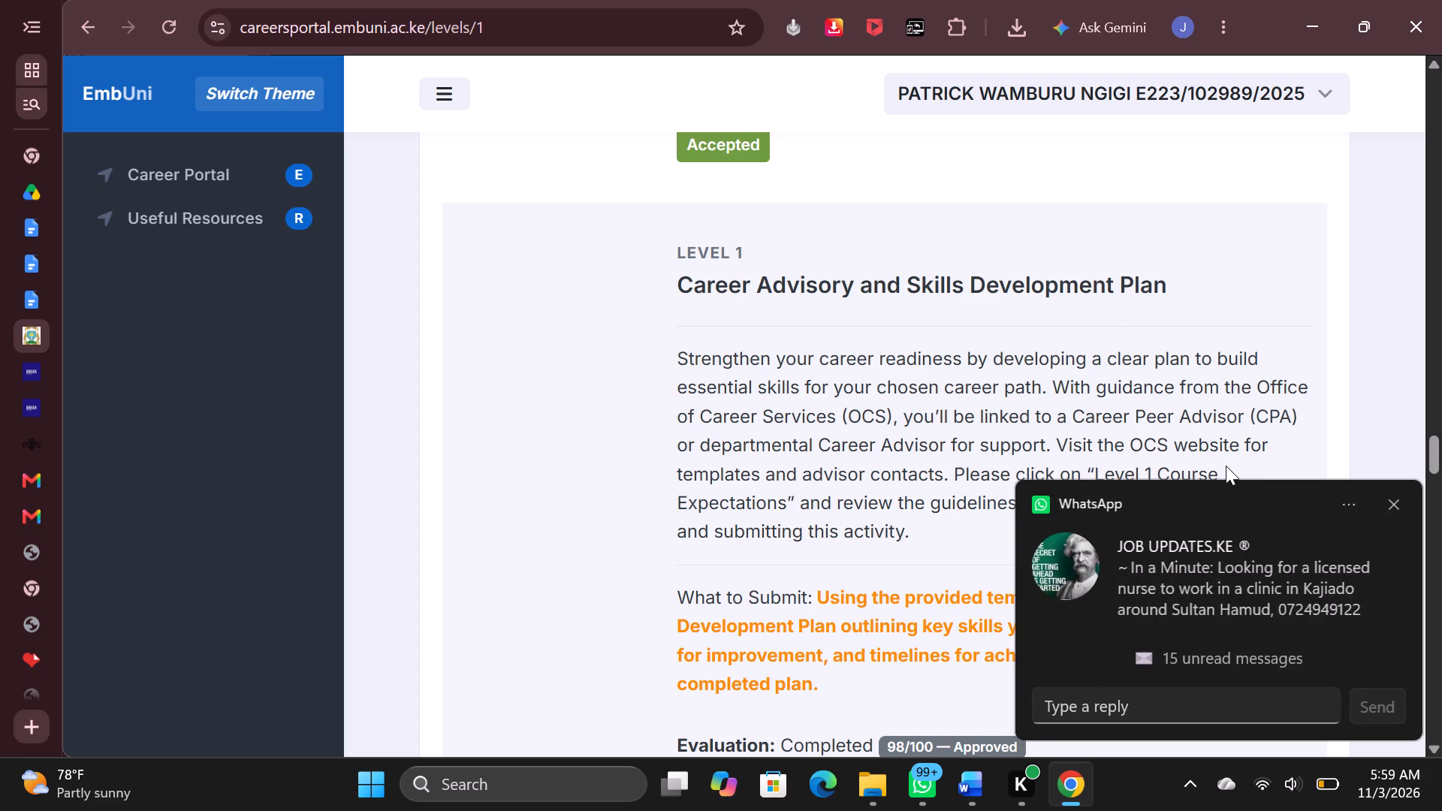
pyautogui.click(1395, 503)
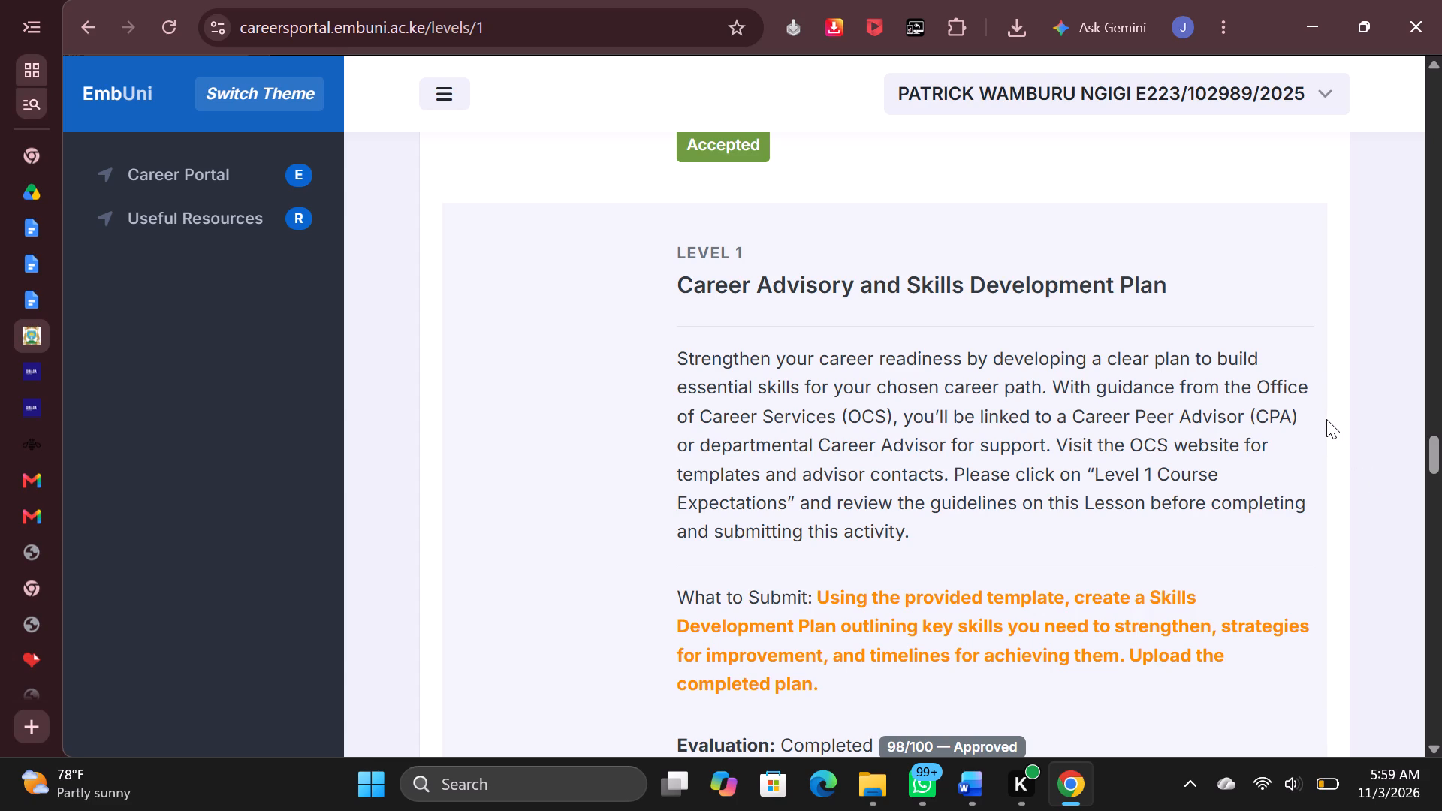
pyautogui.scroll(4, 1326, 419)
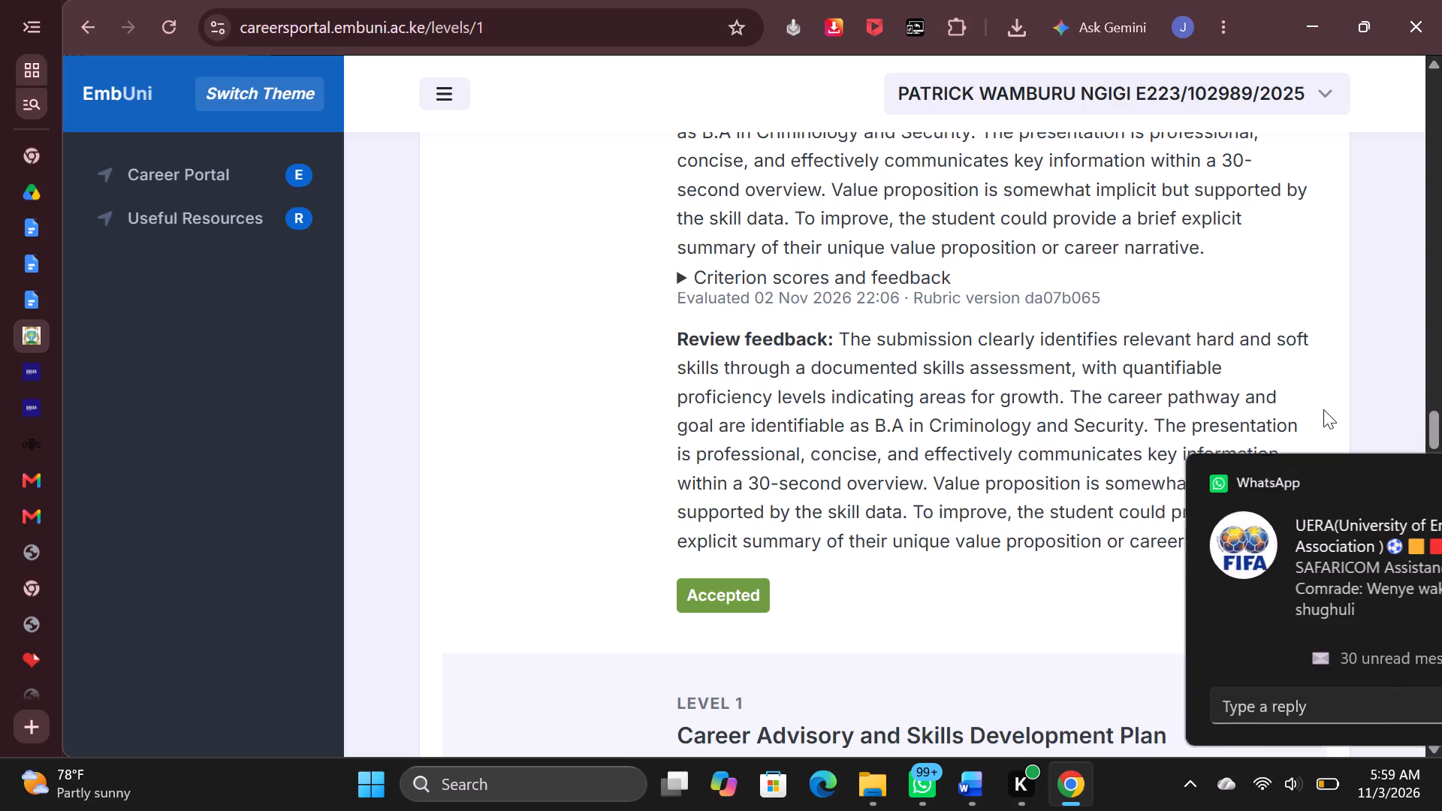
# Return to the LEVEL 1 DOCUMENTS folder on Google Drive and check the remaining templates in the list.
pyautogui.click(41, 196)
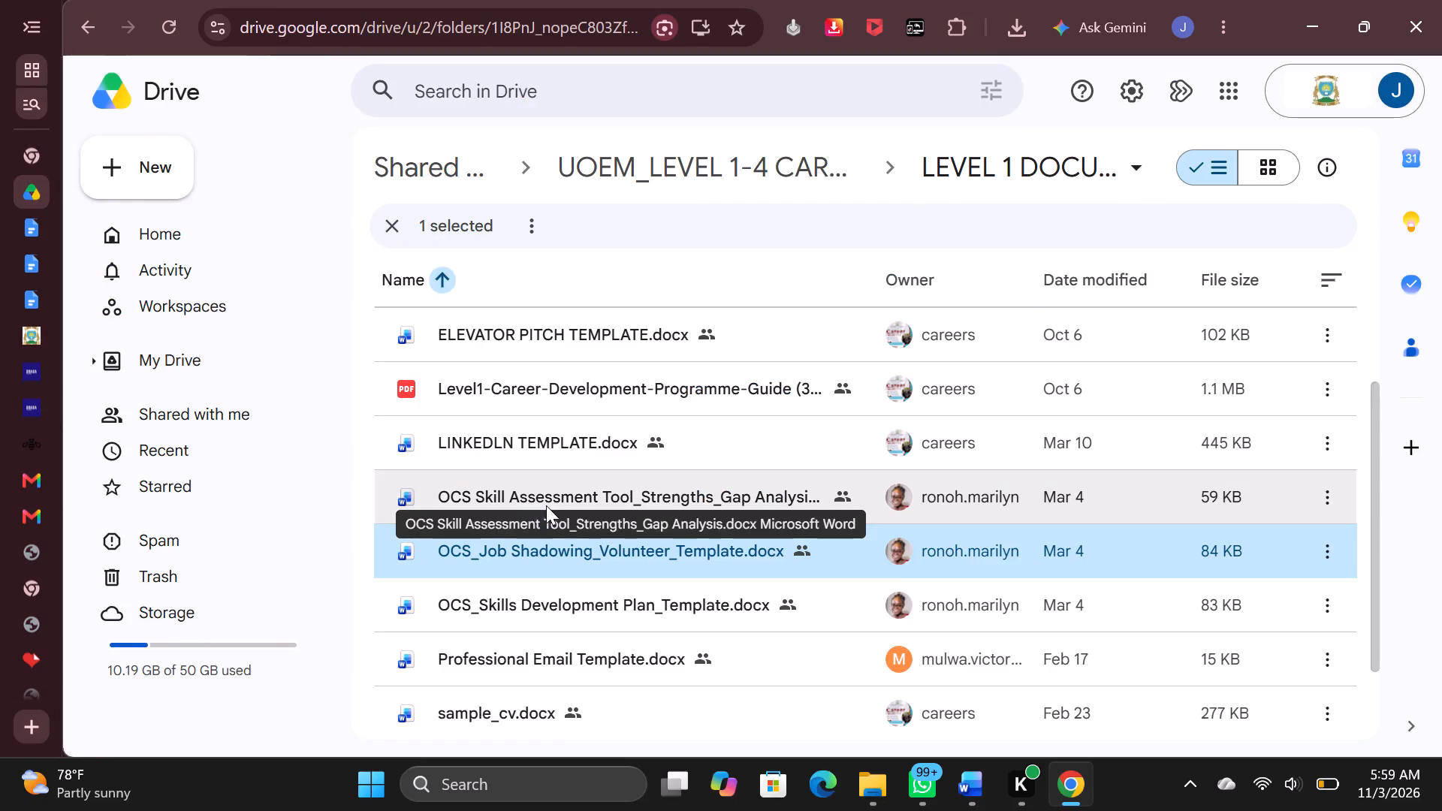
pyautogui.scroll(-1, 614, 587)
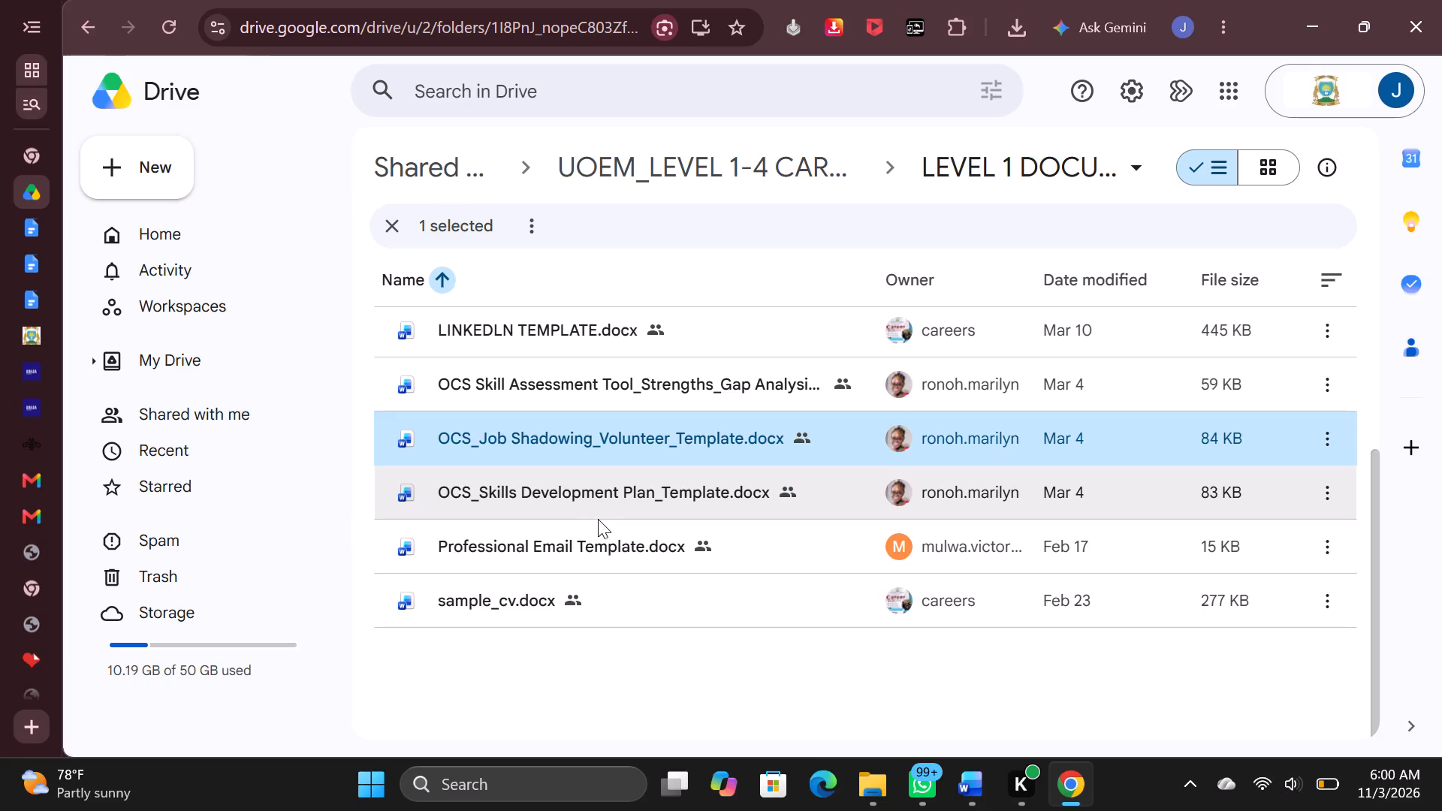
# Switch to Word and bring up the student's open CV document.
pyautogui.click(972, 782)
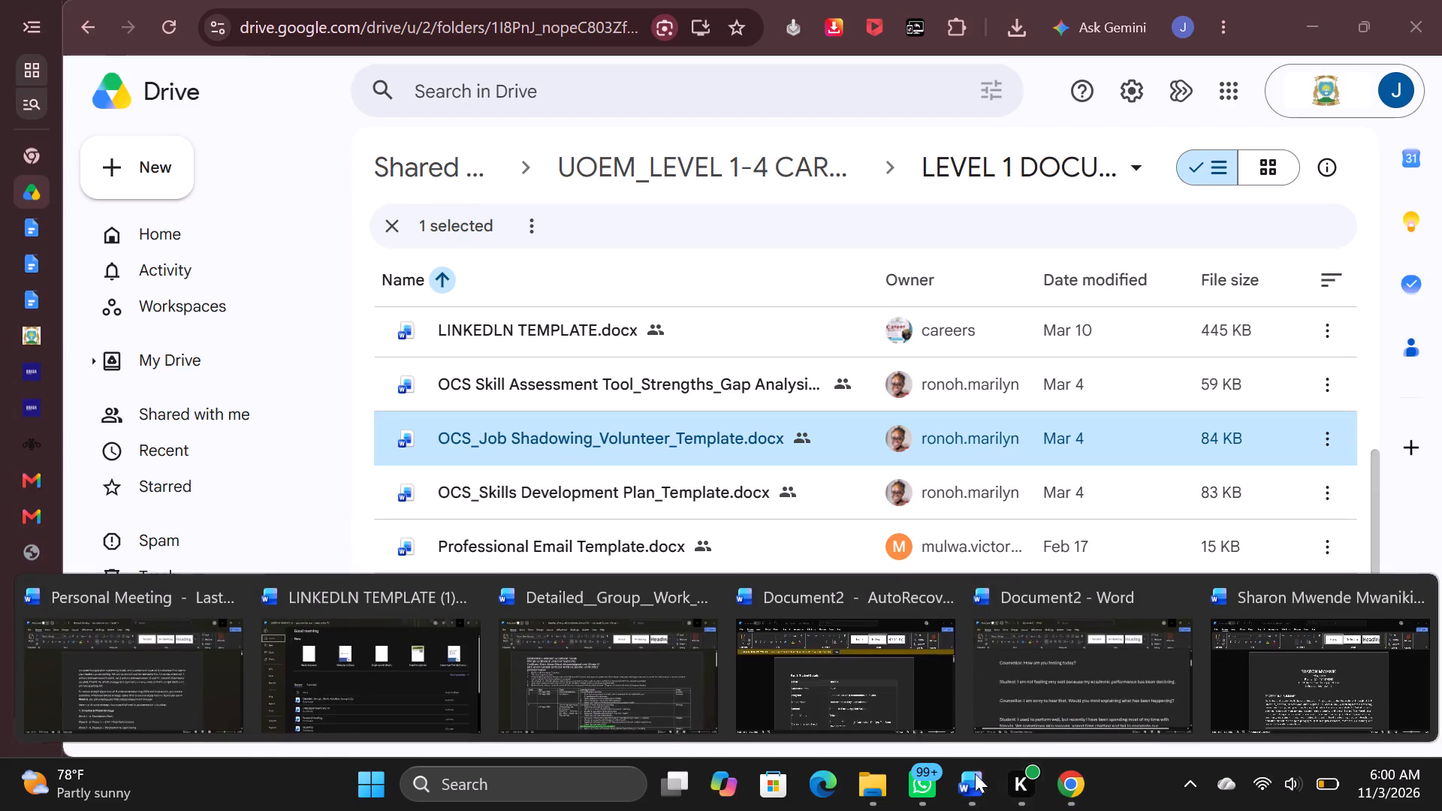
pyautogui.click(1305, 659)
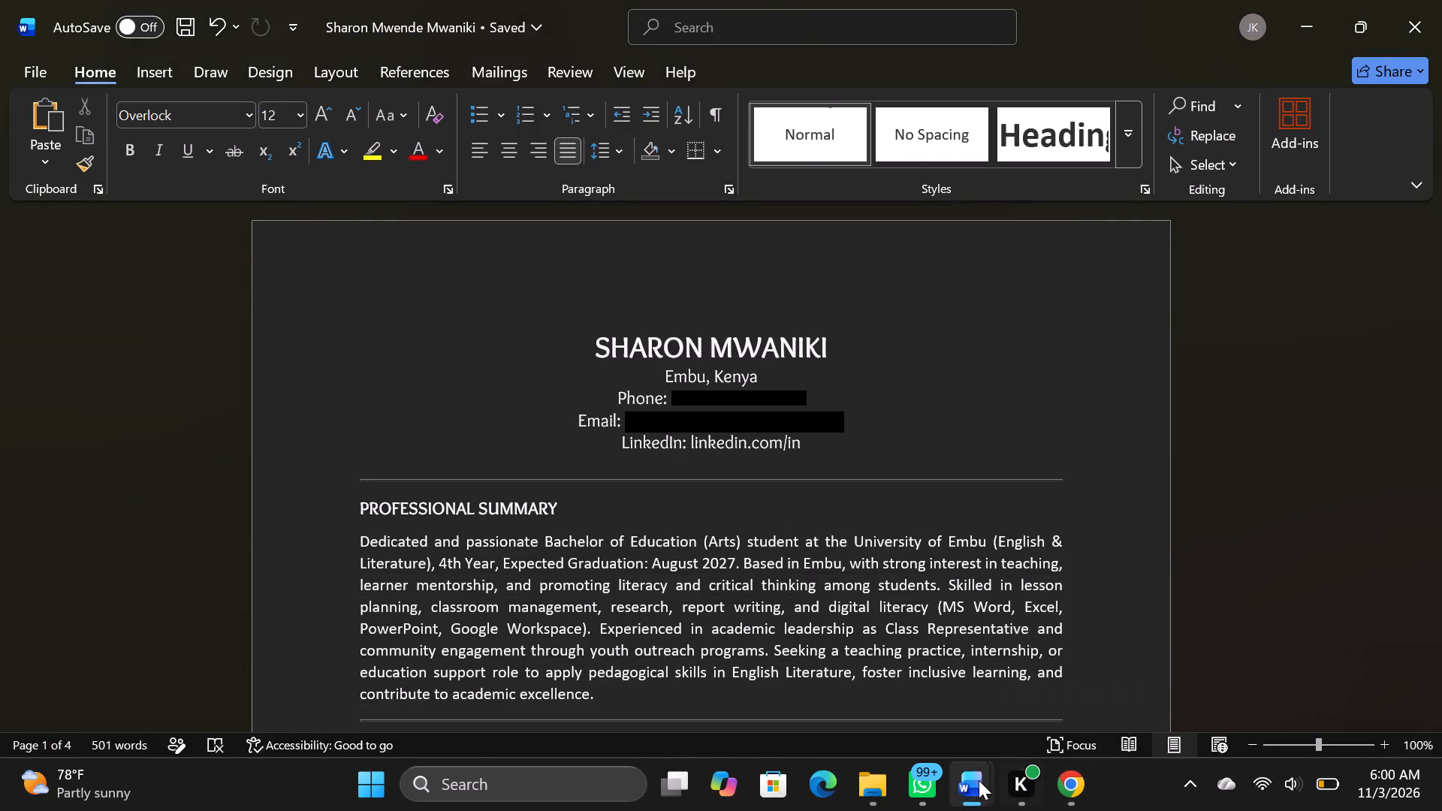
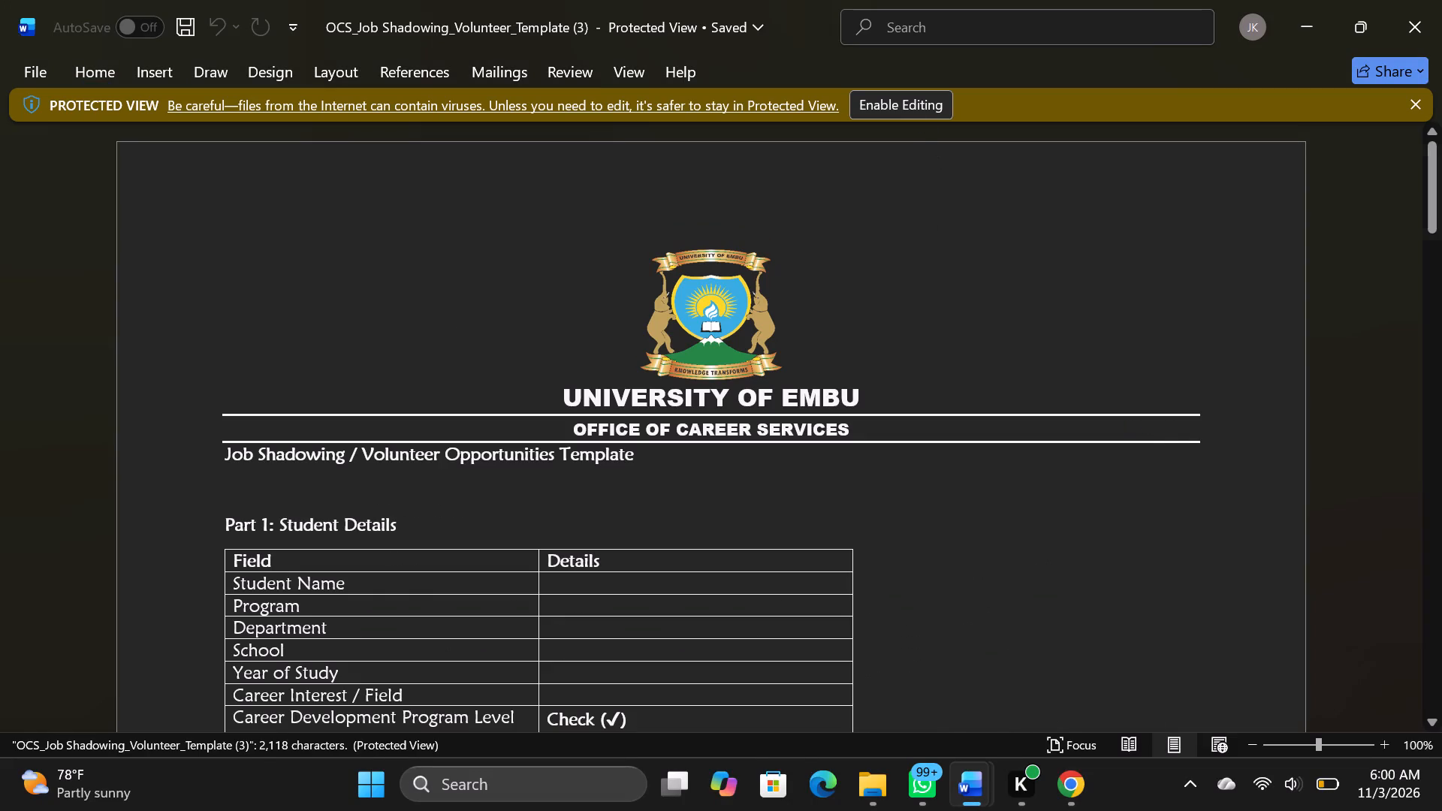
# Enable editing of the Job Shadowing / Volunteer Opportunities template and enter the student's name in the Part 1 table.
pyautogui.click(913, 104)
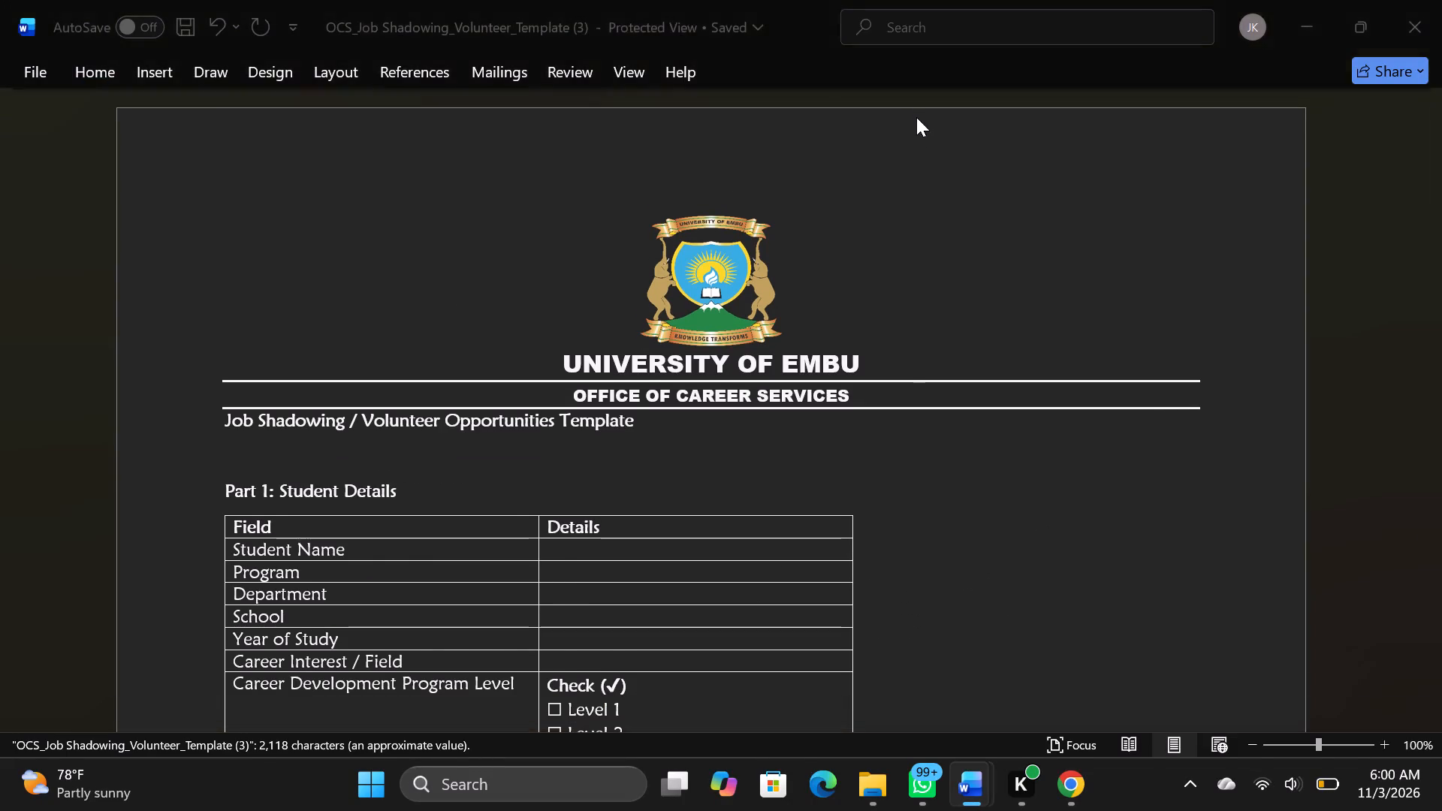
pyautogui.scroll(-2, 828, 430)
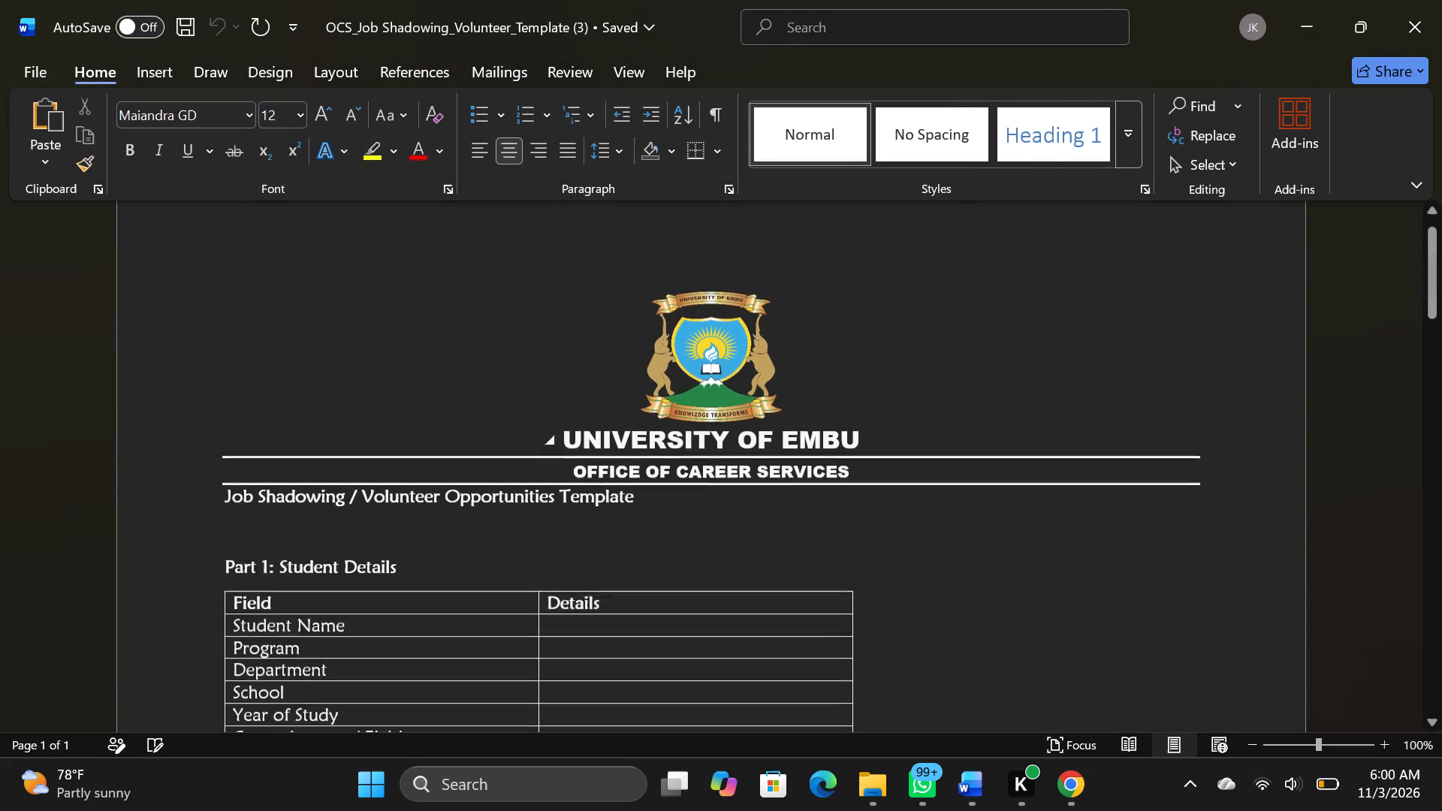
pyautogui.scroll(-1, 831, 433)
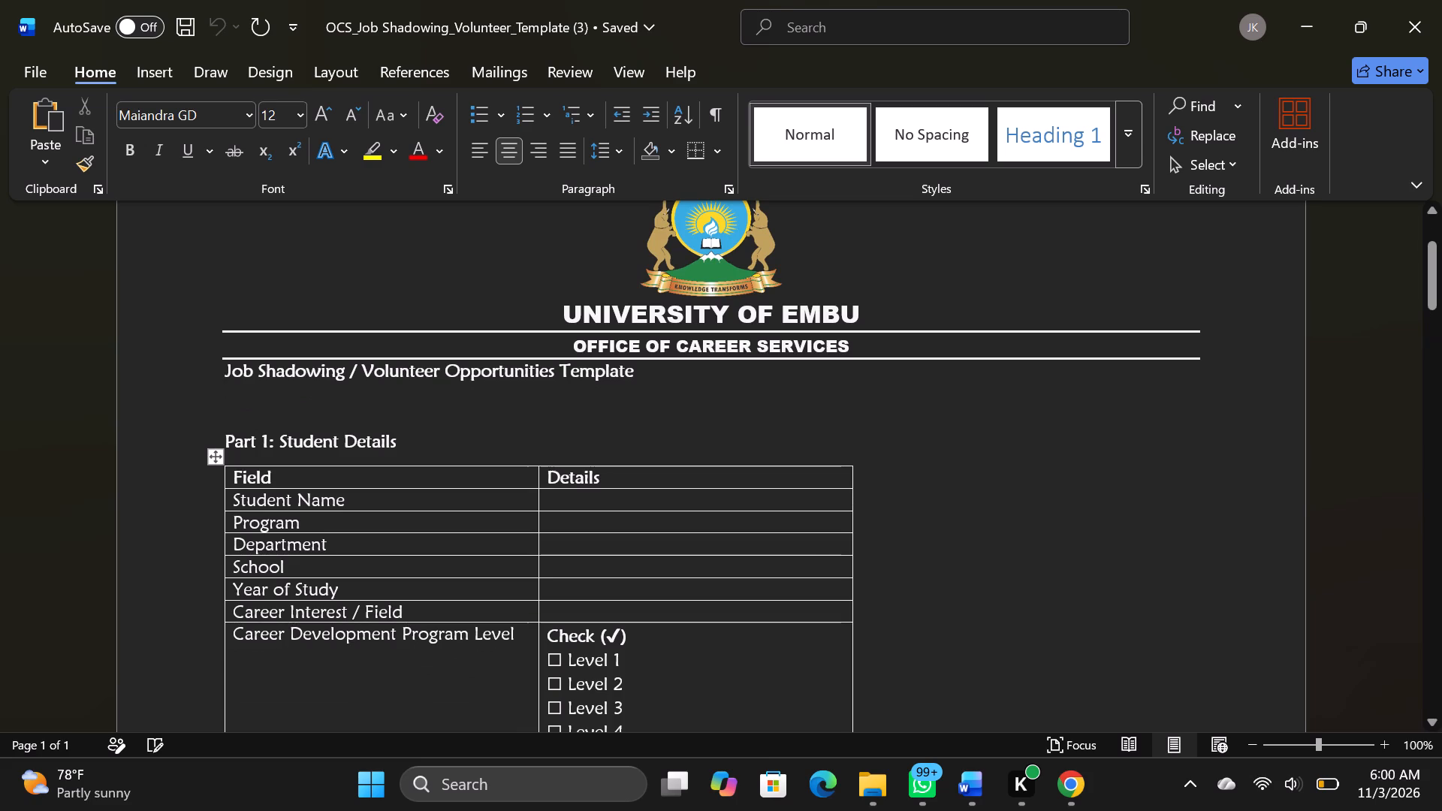
pyautogui.click(610, 504)
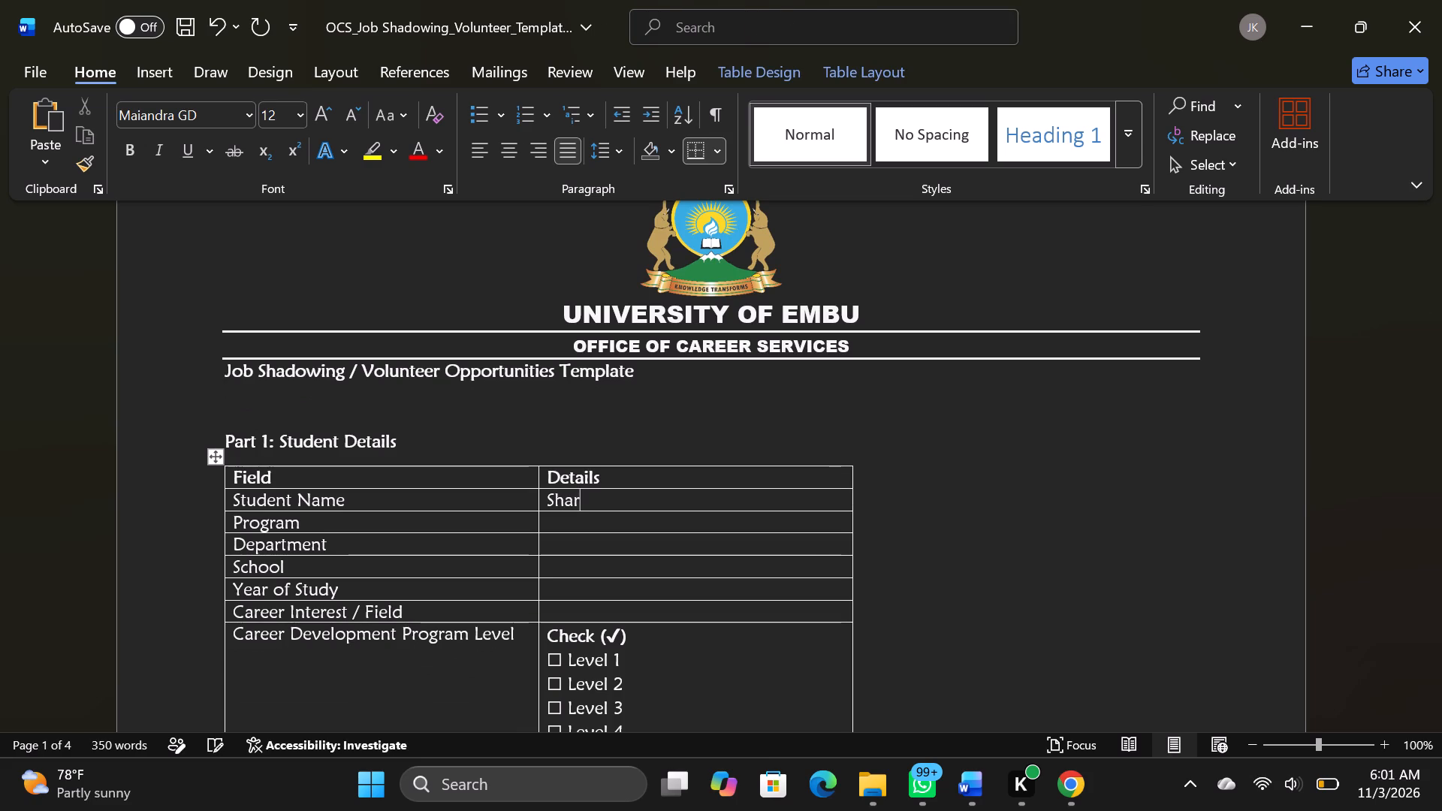
pyautogui.write('wani')
pyautogui.write('ki')
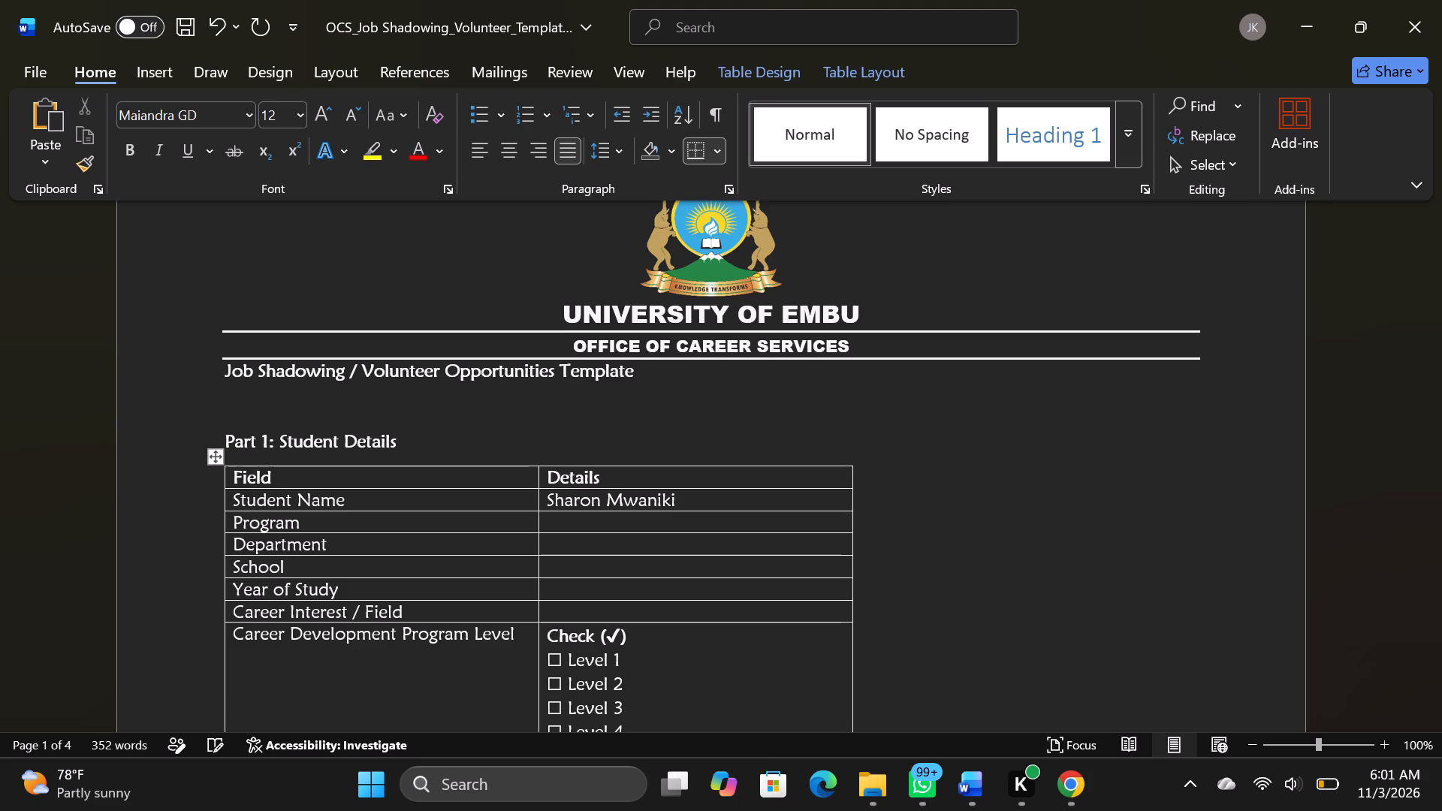
# Fill in the Program as B.ed Arts and the Department as Humanities in the Student Details table.
pyautogui.click(602, 511)
pyautogui.click(608, 531)
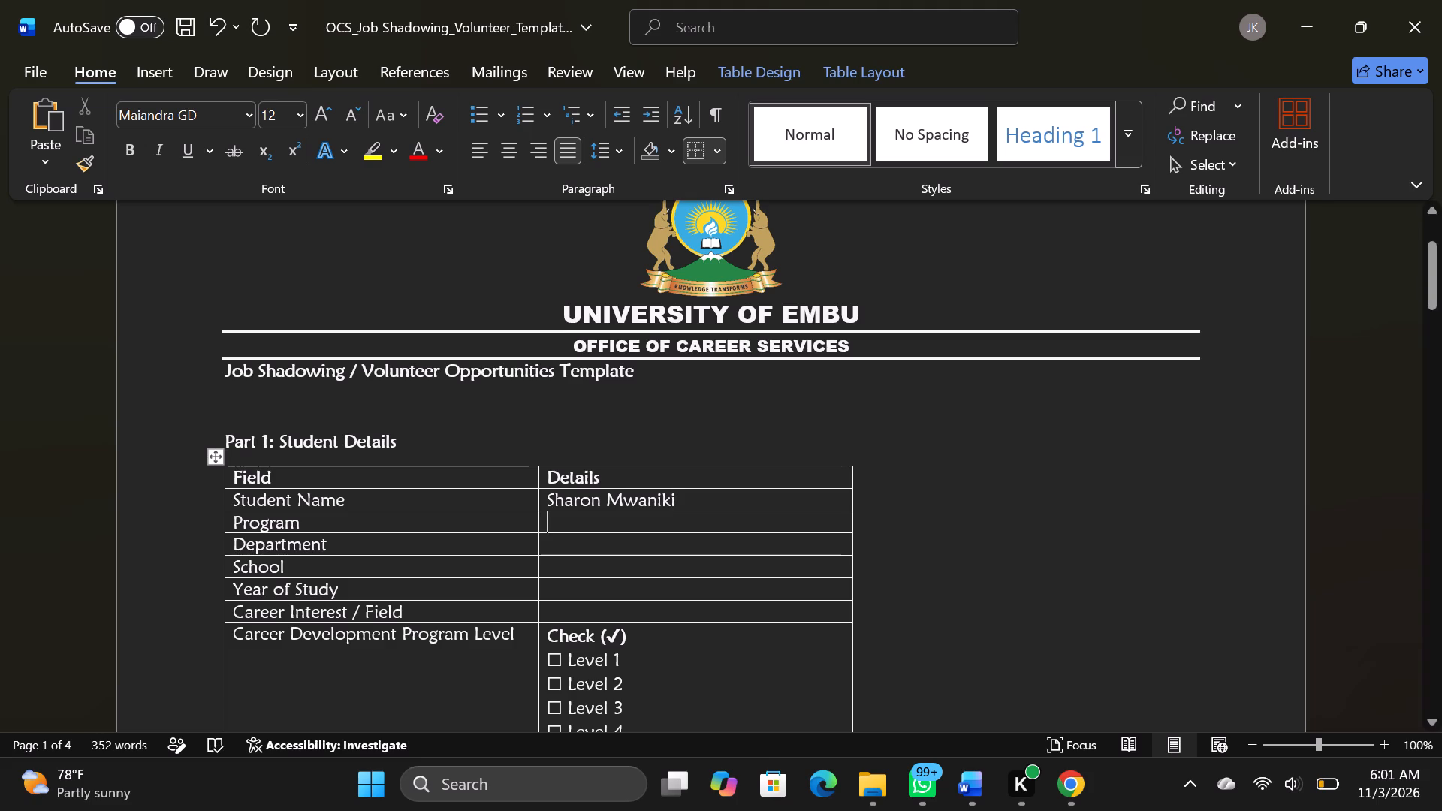
pyautogui.press('b')
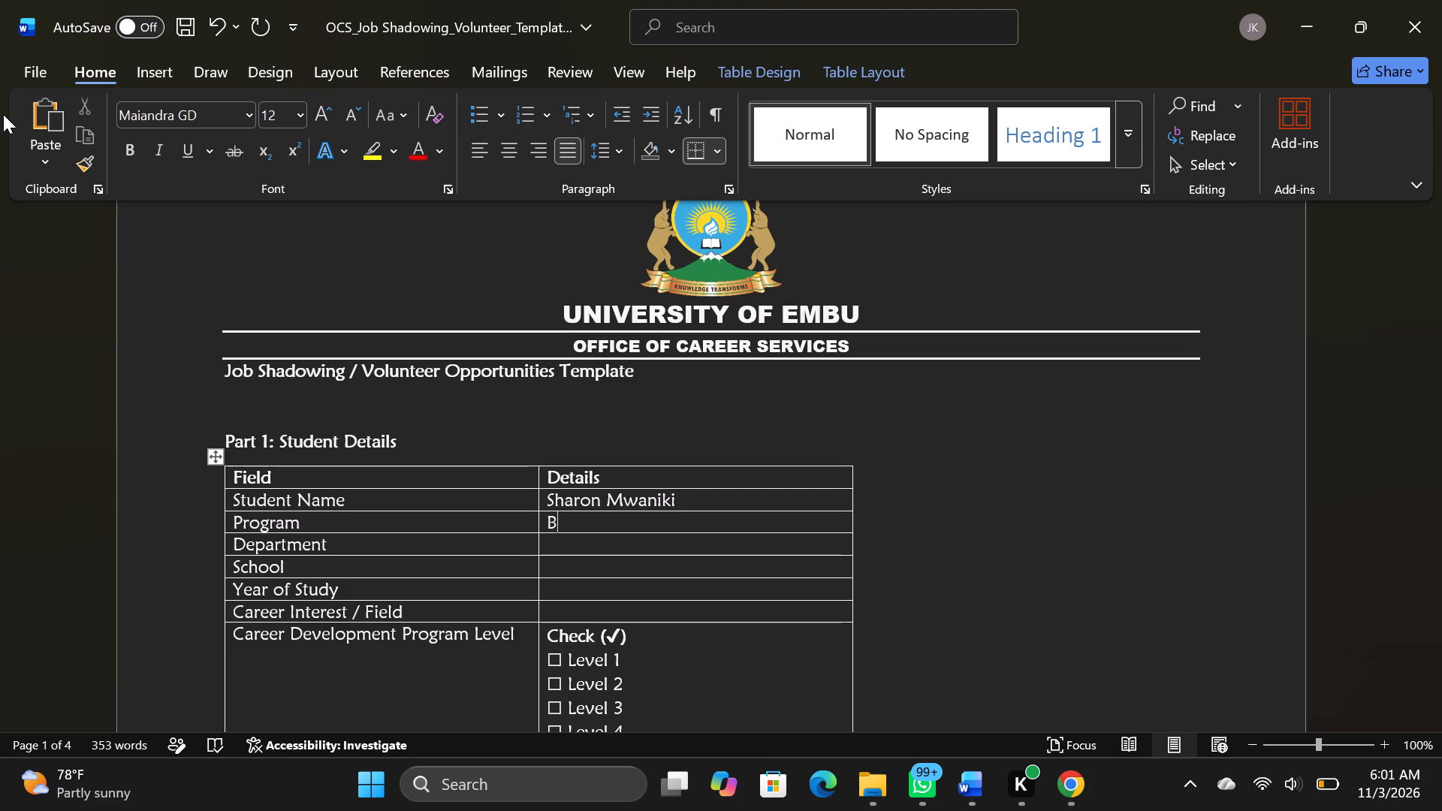
pyautogui.write('.e')
pyautogui.press('r')
pyautogui.press('BackSpace')
pyautogui.write('d')
pyautogui.press('space')
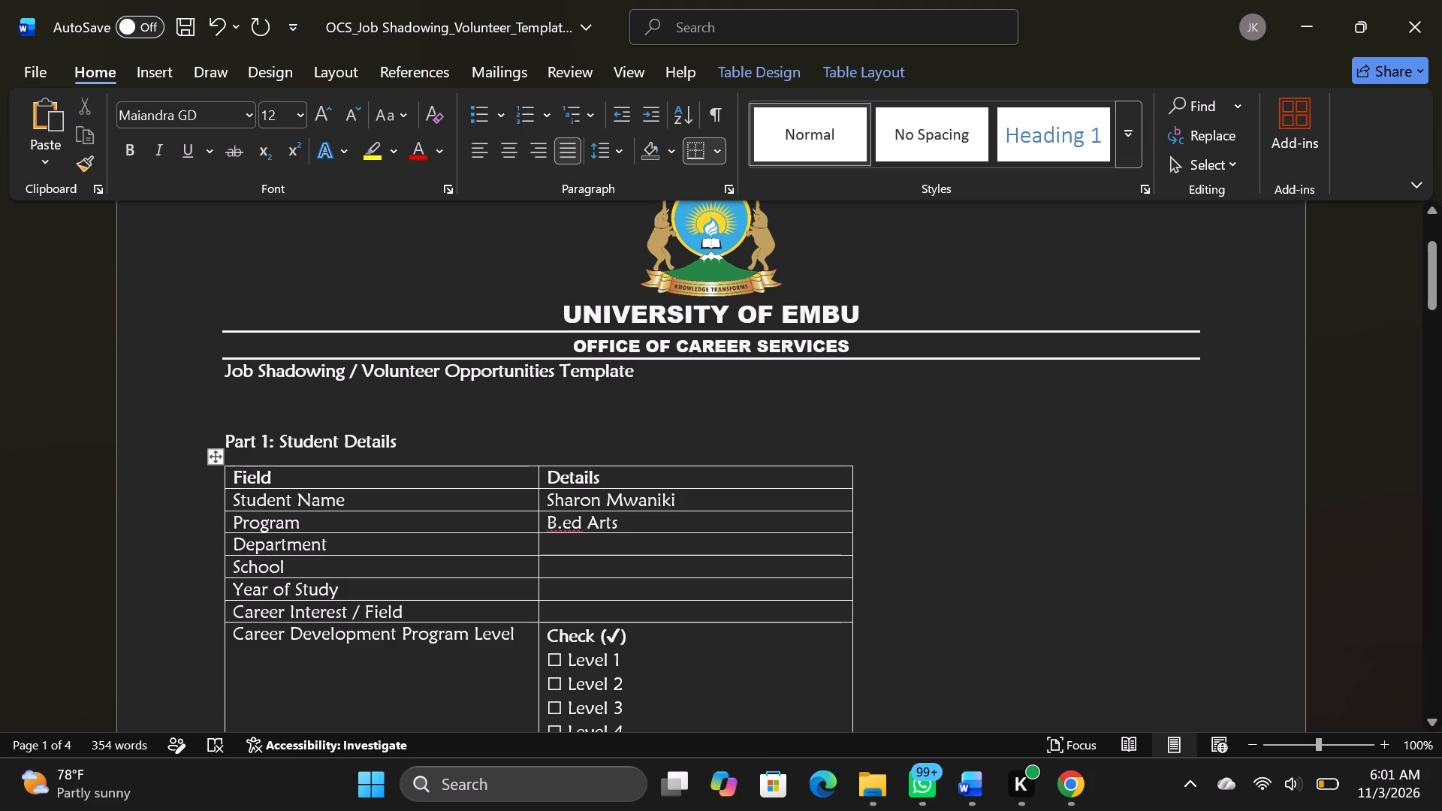
pyautogui.click(558, 551)
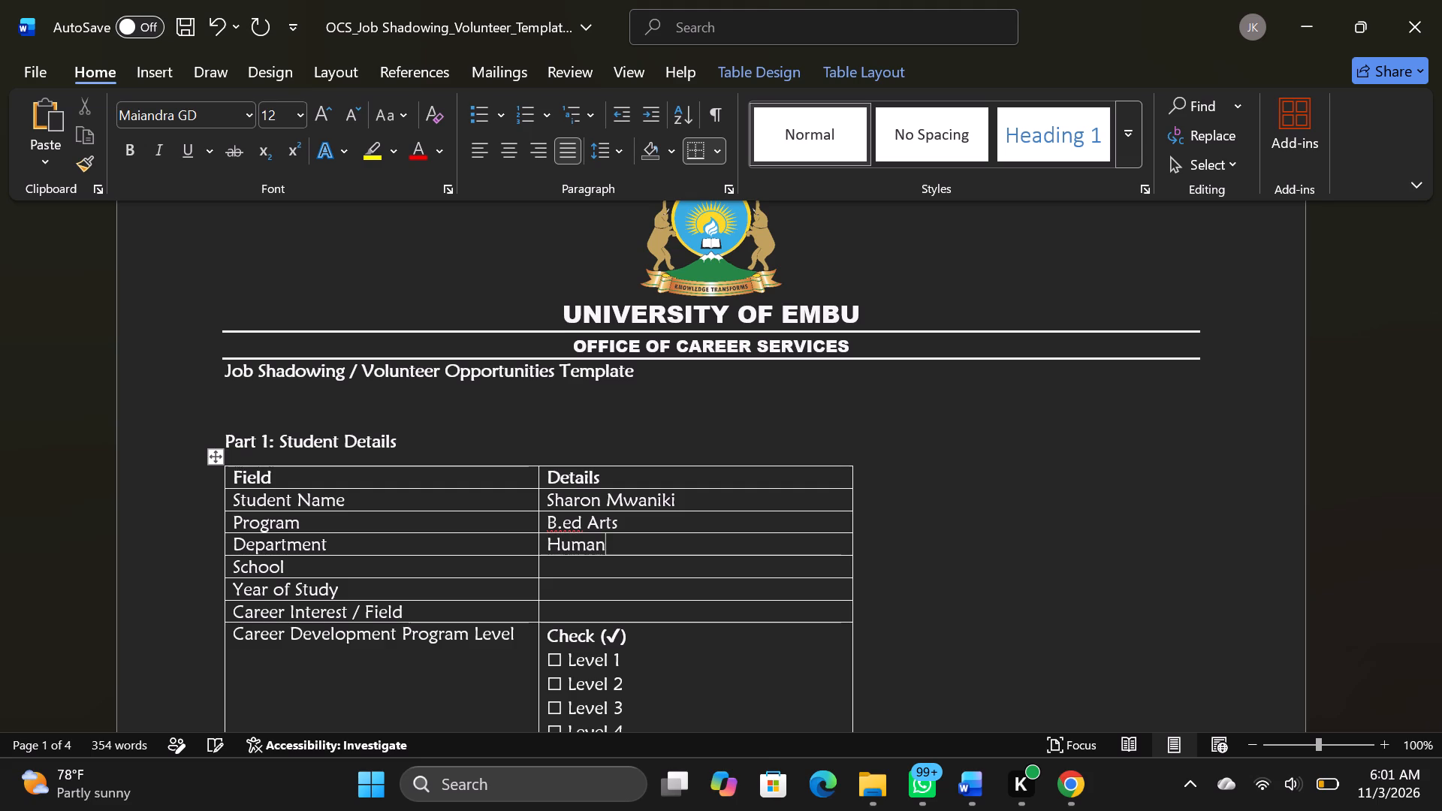
pyautogui.write('ies')
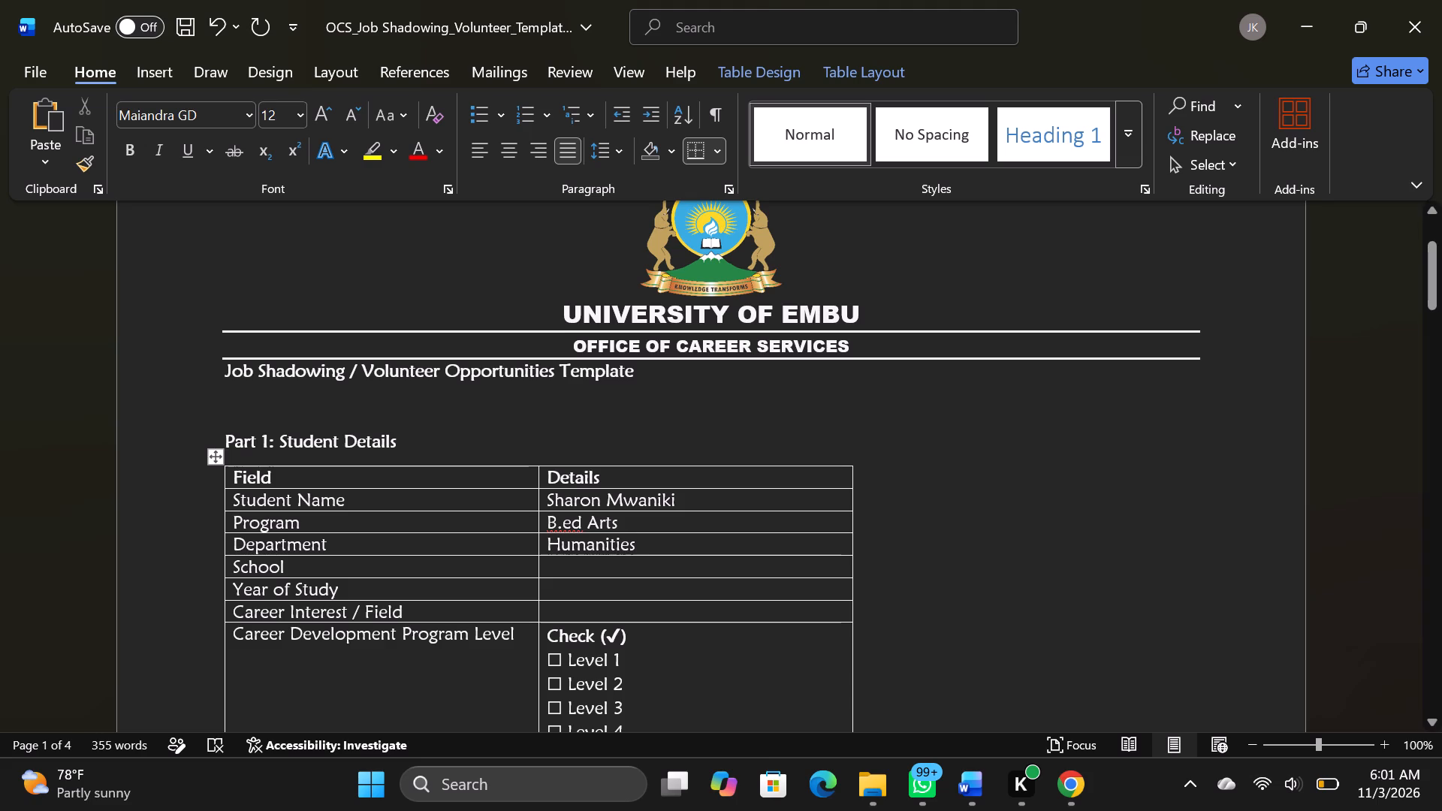
# Enter SESS as the School and Y4 as the Year of Study in the Student Details table.
pyautogui.click(572, 570)
pyautogui.write('SESS')
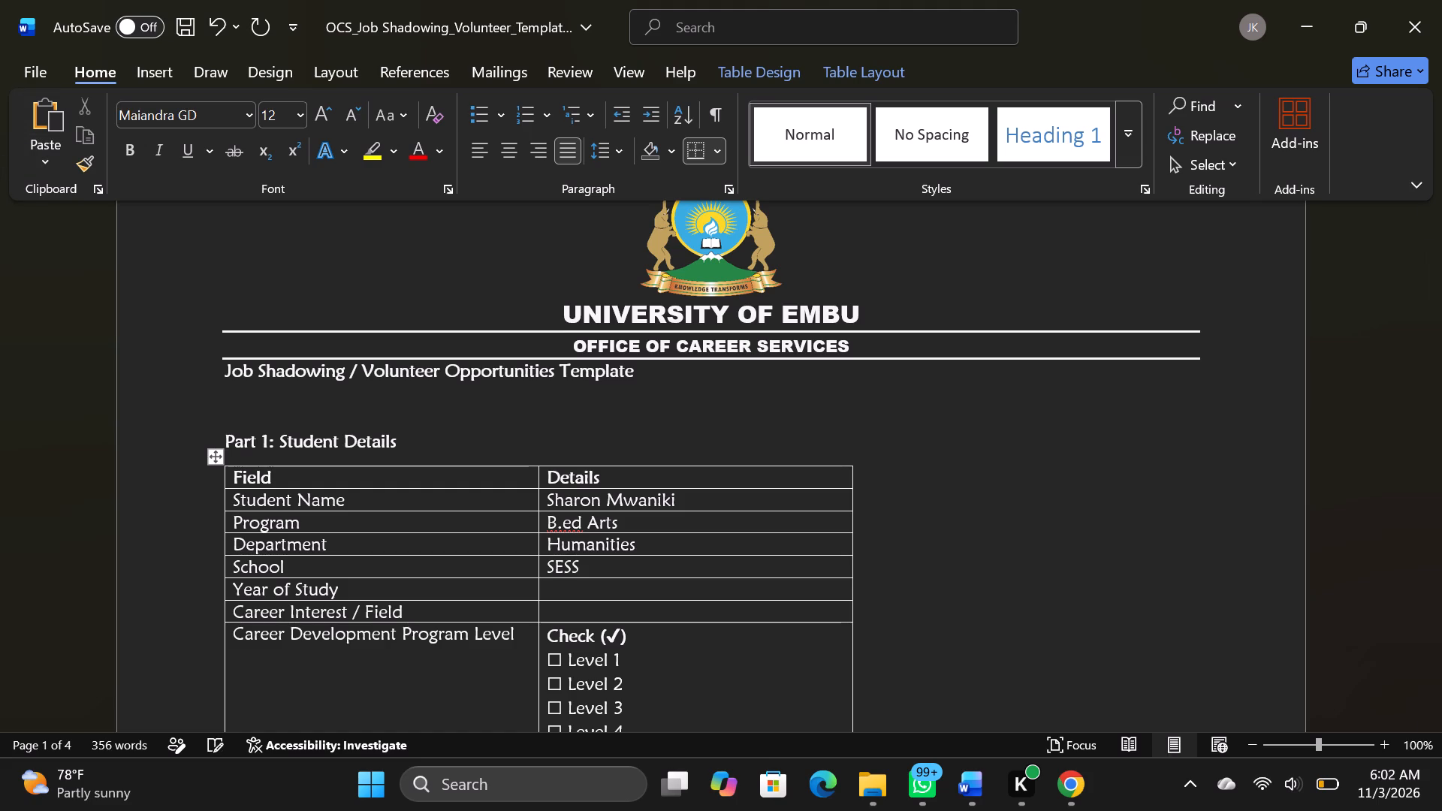
pyautogui.click(649, 583)
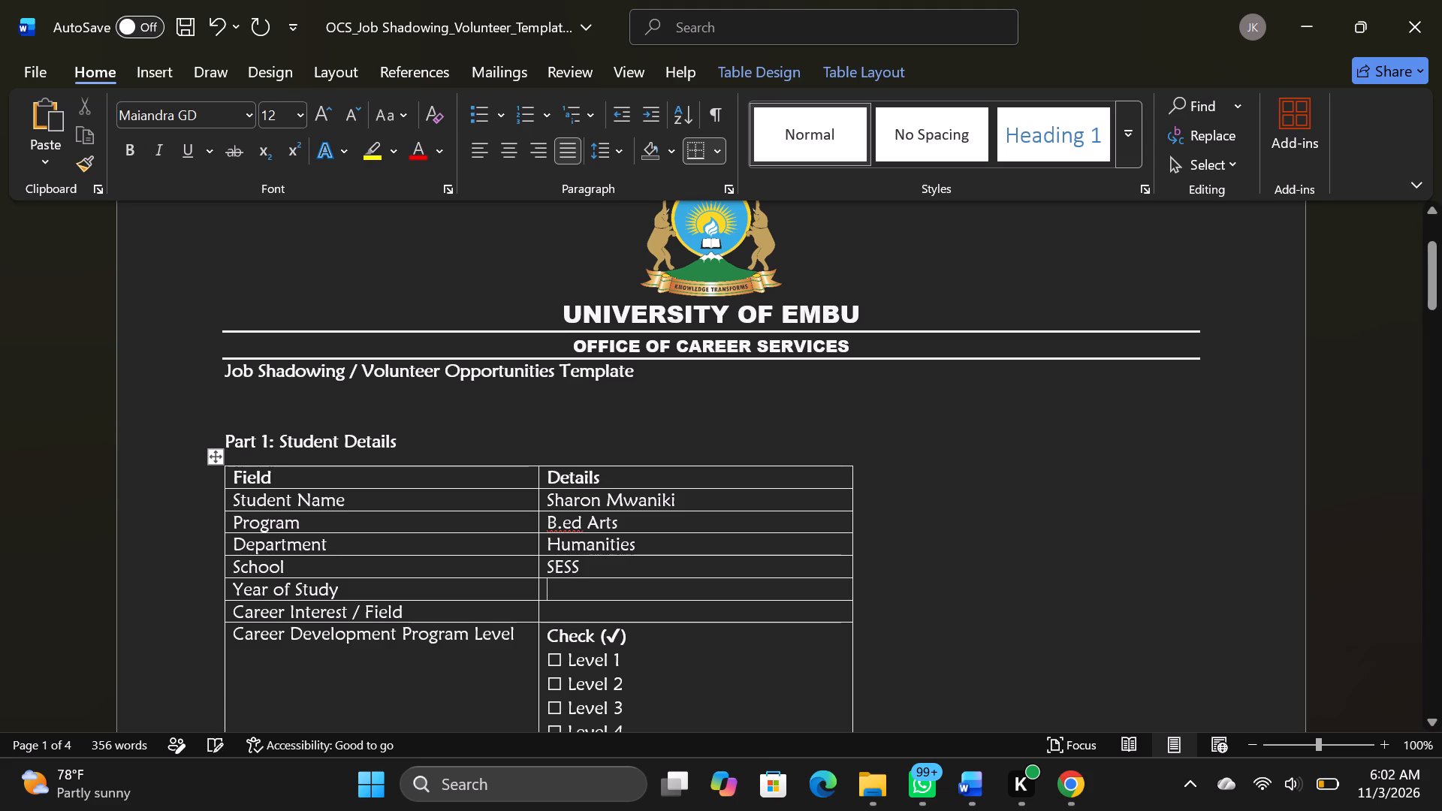
pyautogui.write('Y4')
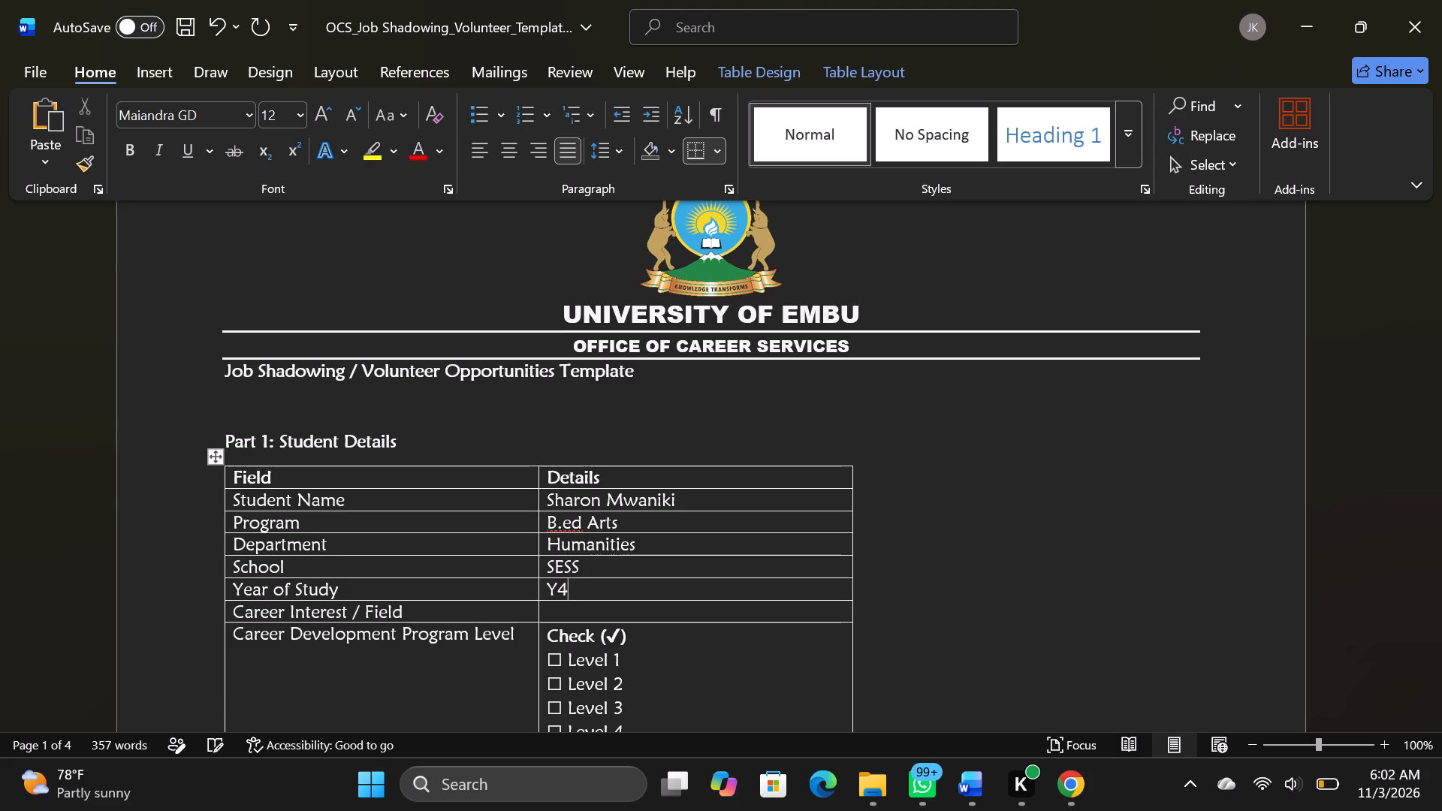
# Enter English and Literature Teaching as the Career Interest / Field and tick Level 1 as the programme level.
pyautogui.click(584, 615)
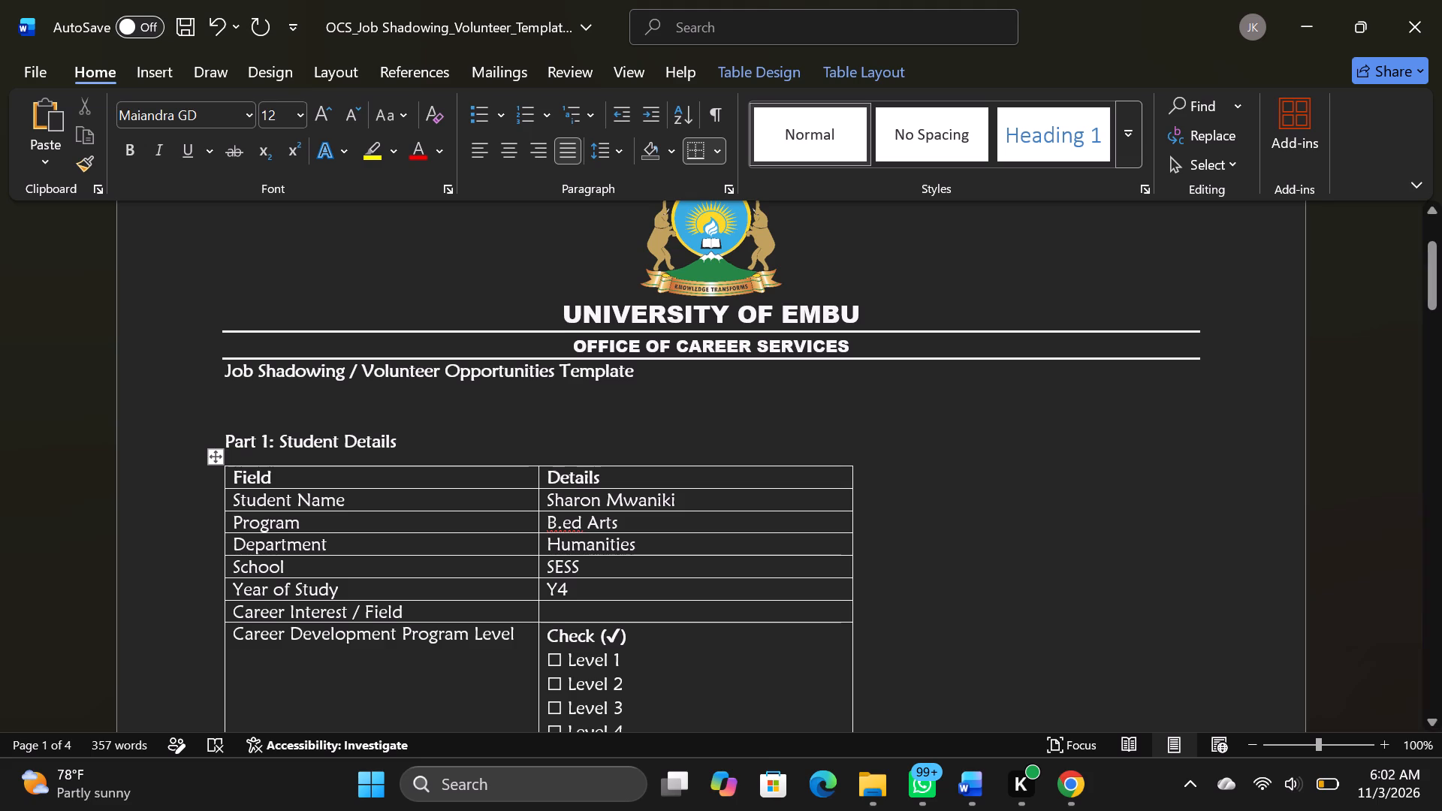
# Enter English and Literature Teaching as the Career Interest / Field in the Student Details table.
pyautogui.click(549, 659)
pyautogui.click(572, 612)
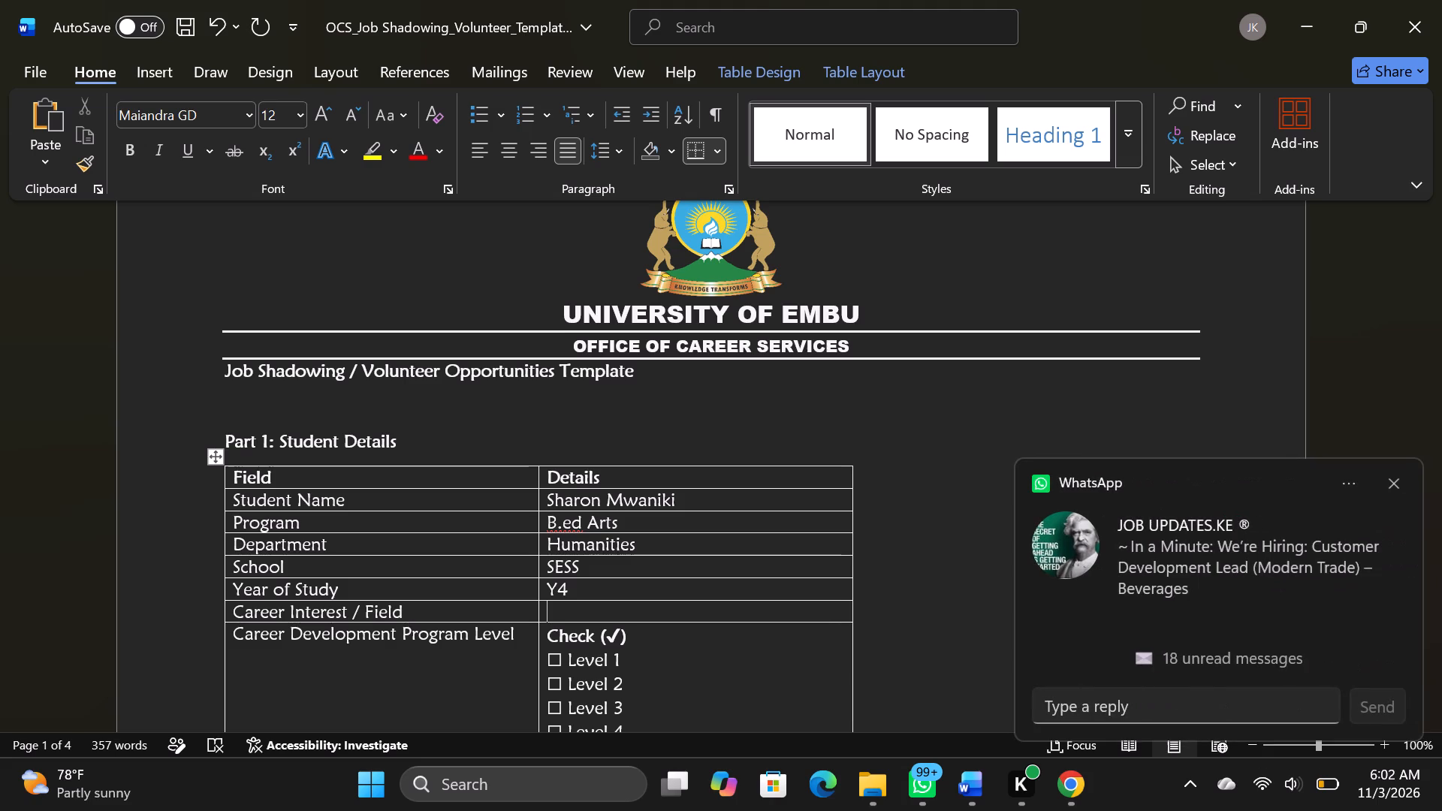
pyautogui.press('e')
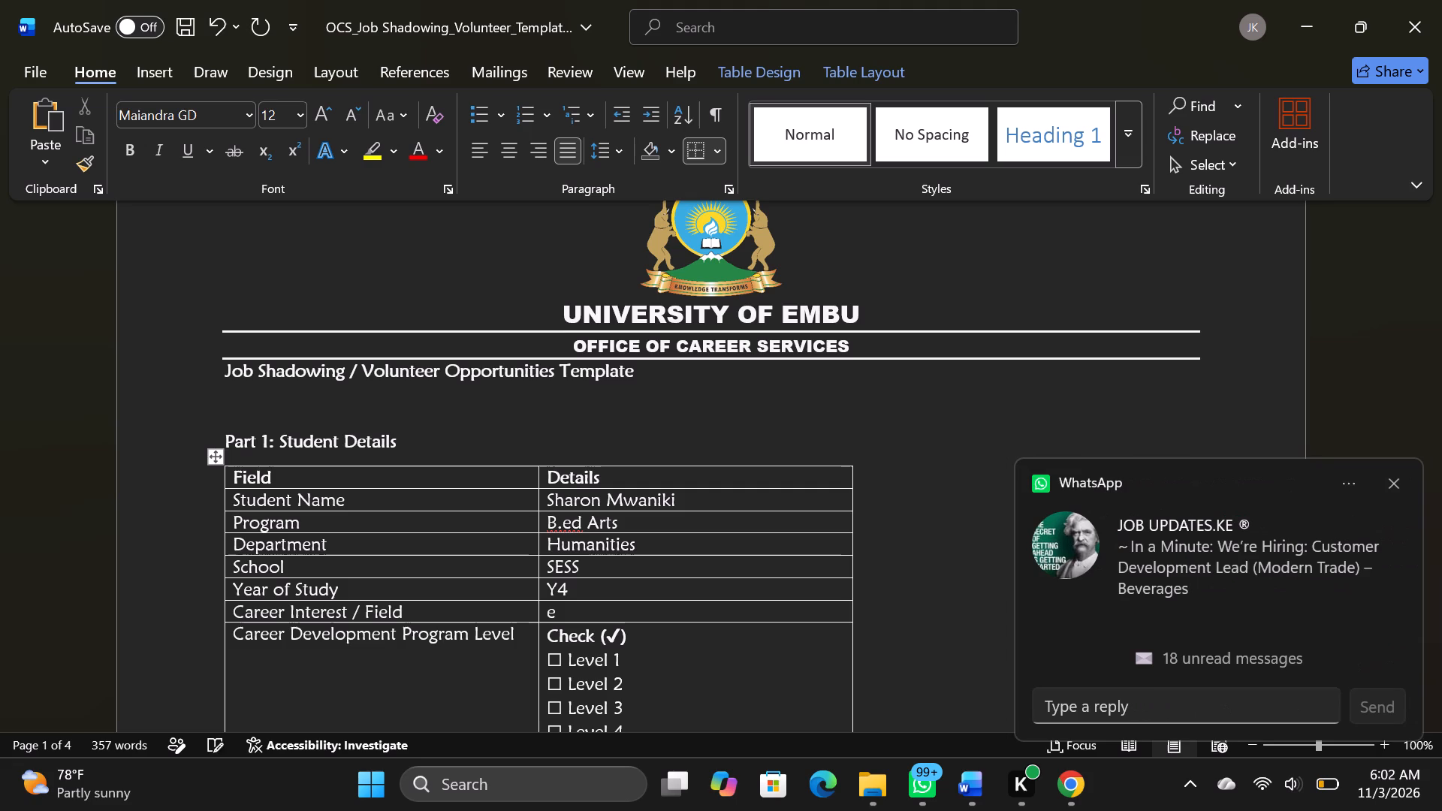
pyautogui.press('BackSpace')
pyautogui.press('BackSpace')
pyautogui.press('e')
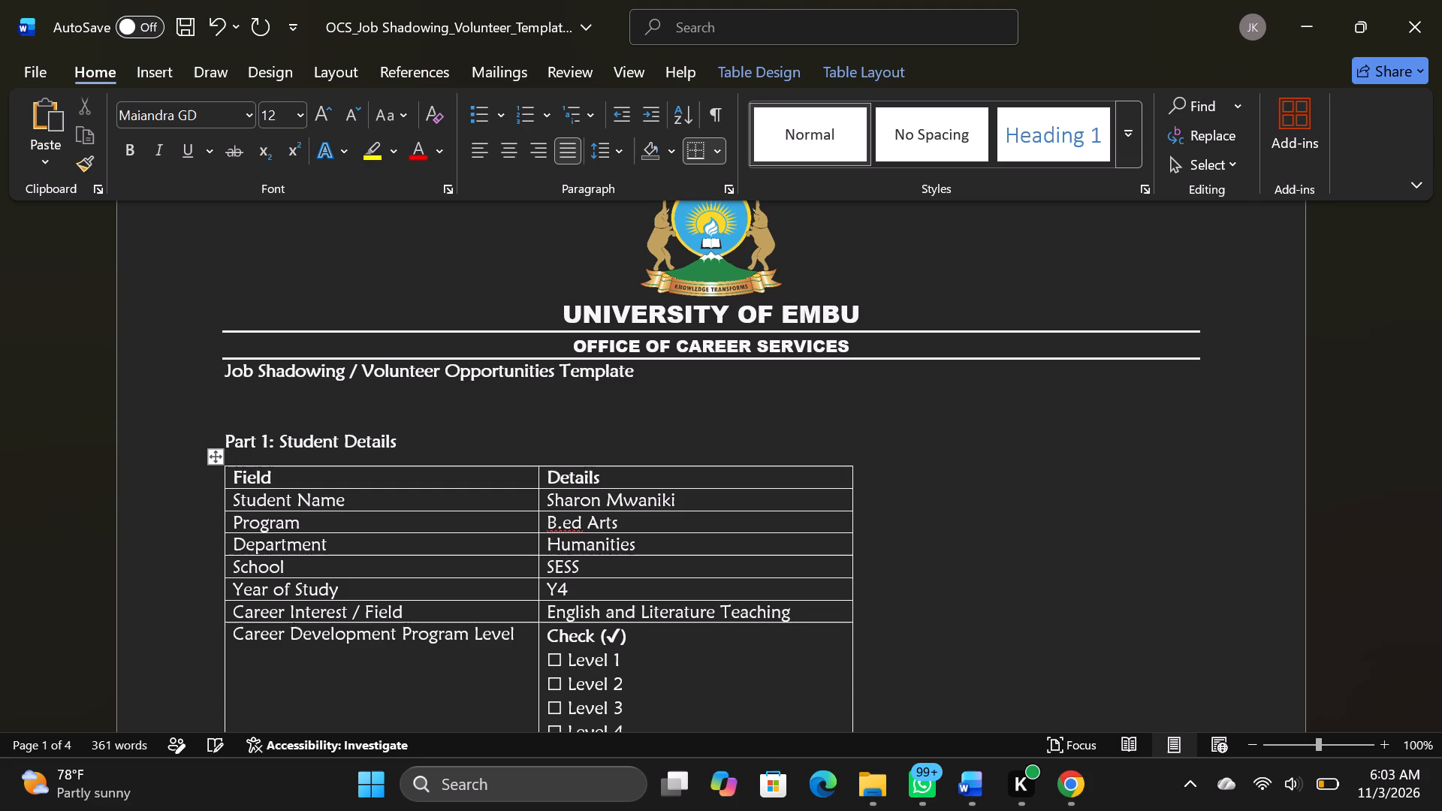
# Replace the empty box before Level 1 with the ticked-box symbol, Unicode 2611, in the Career Development Program Level row.
pyautogui.scroll(-2, 681, 566)
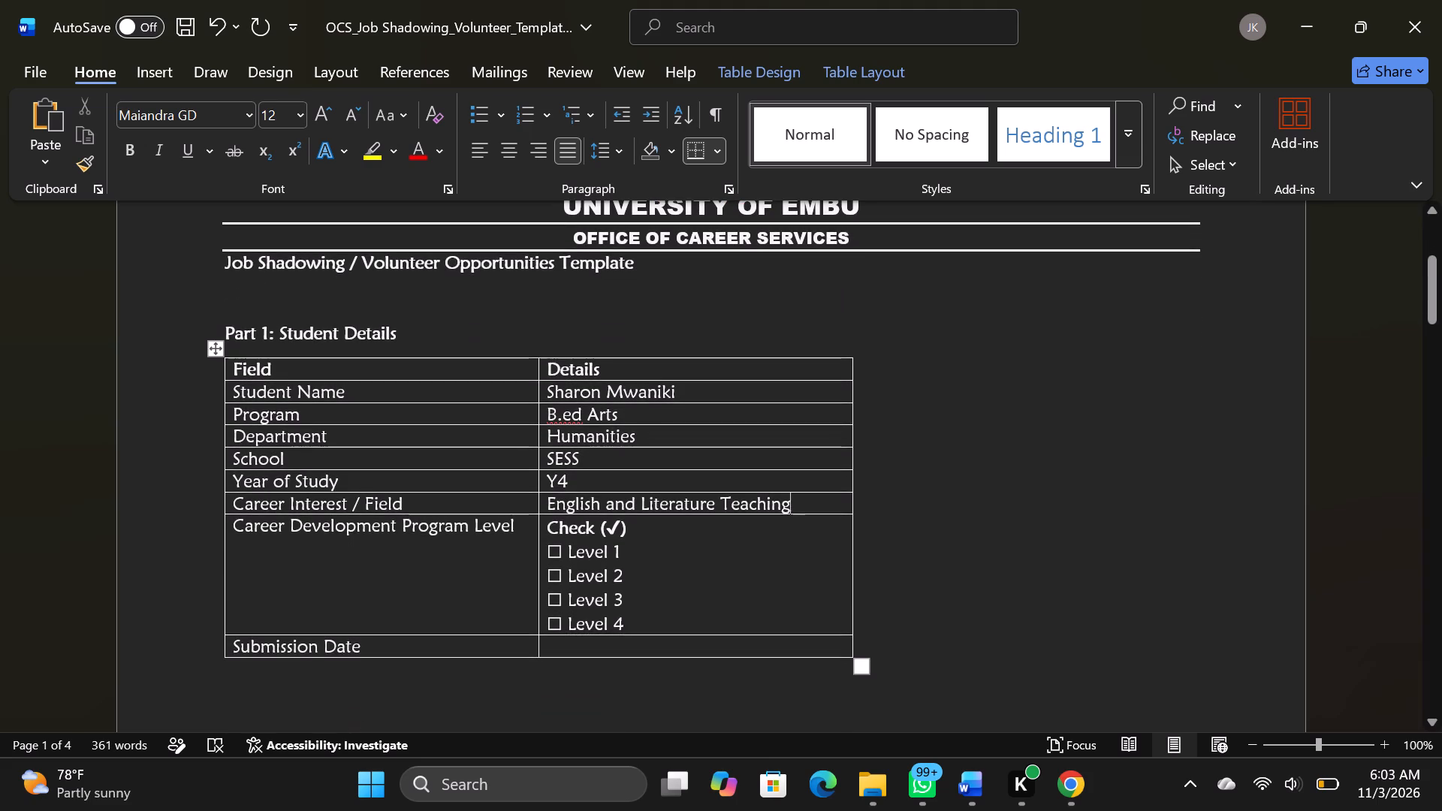
pyautogui.click(566, 550)
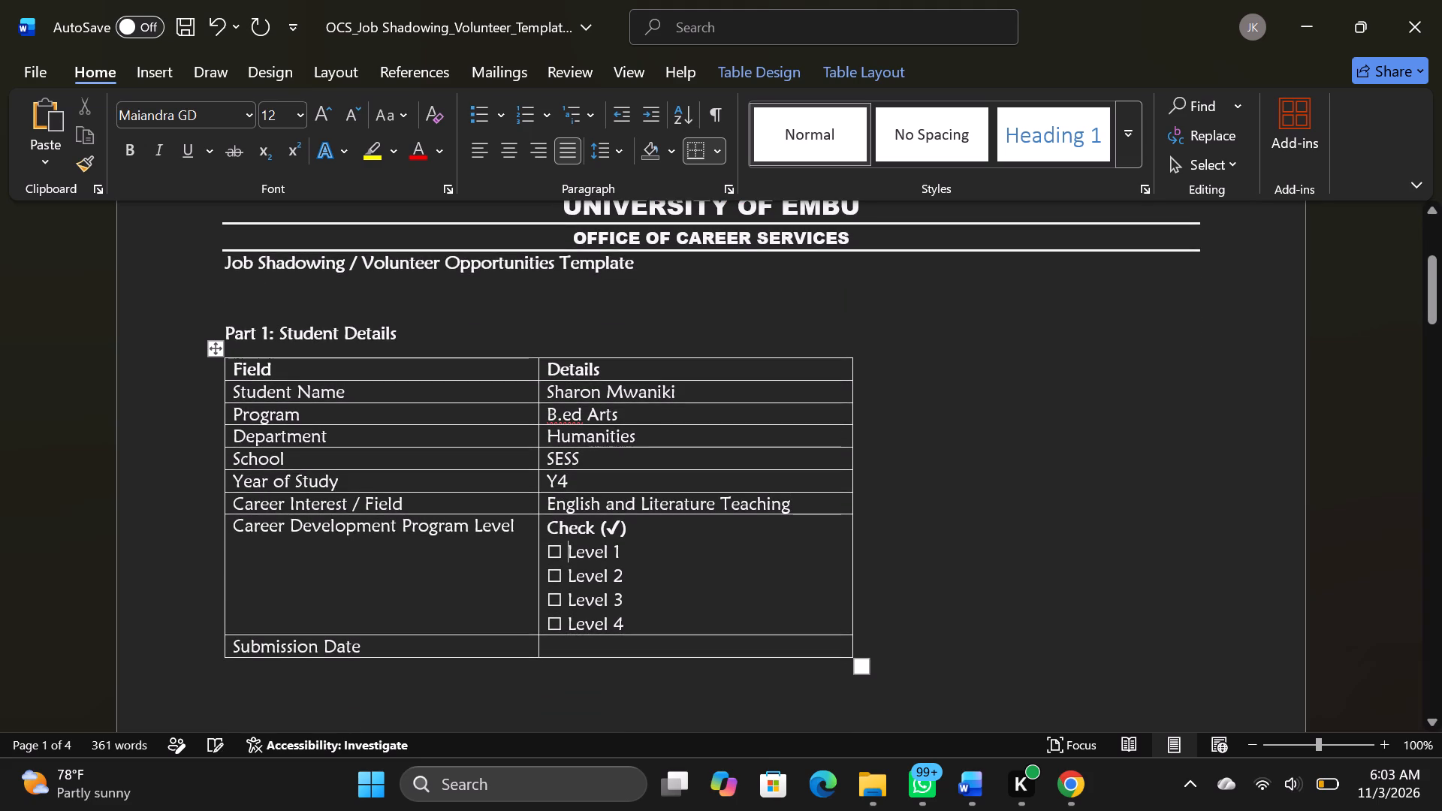
pyautogui.press('BackSpace')
pyautogui.press('BackSpace')
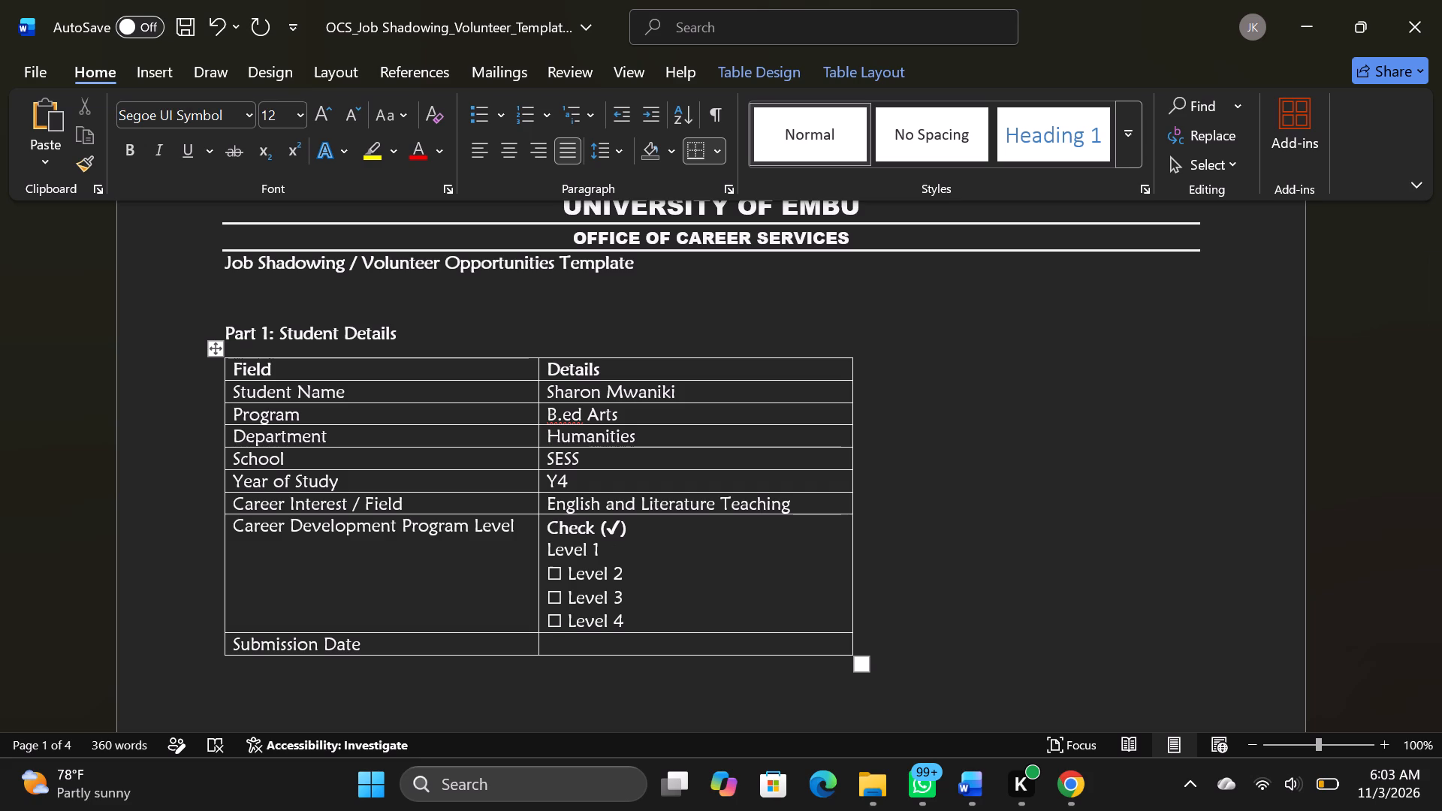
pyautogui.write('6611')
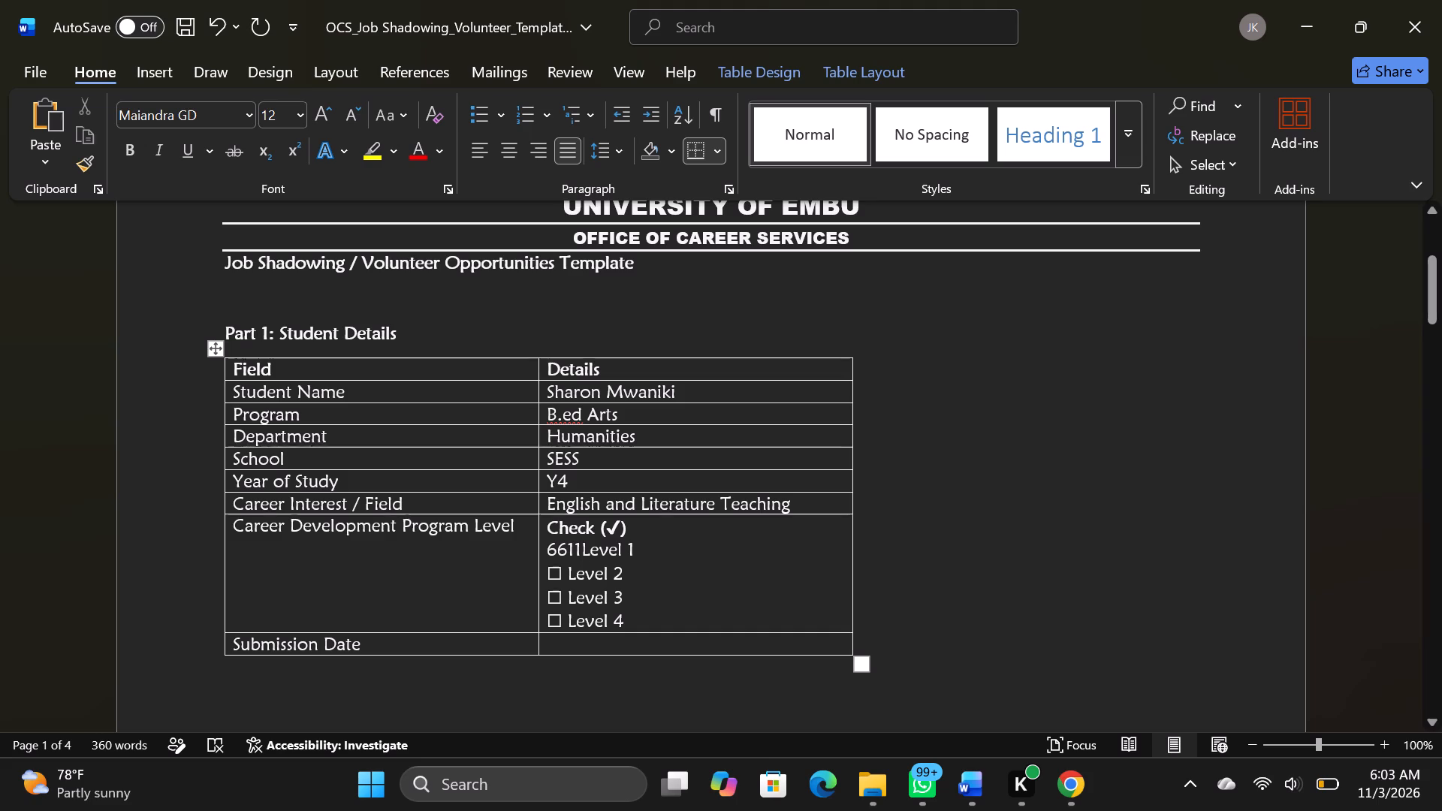
pyautogui.click(557, 550)
pyautogui.press('BackSpace')
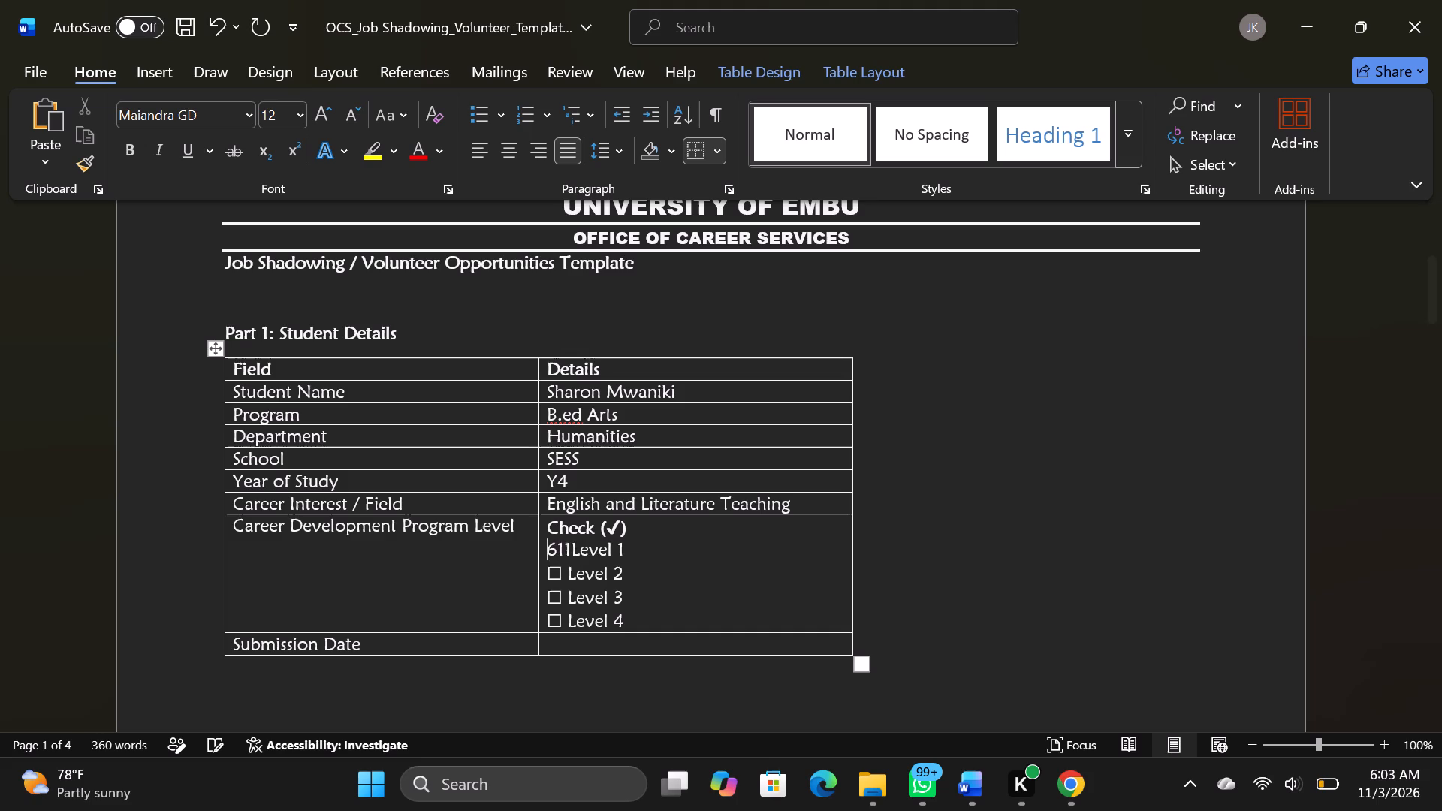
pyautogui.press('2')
pyautogui.click(582, 547)
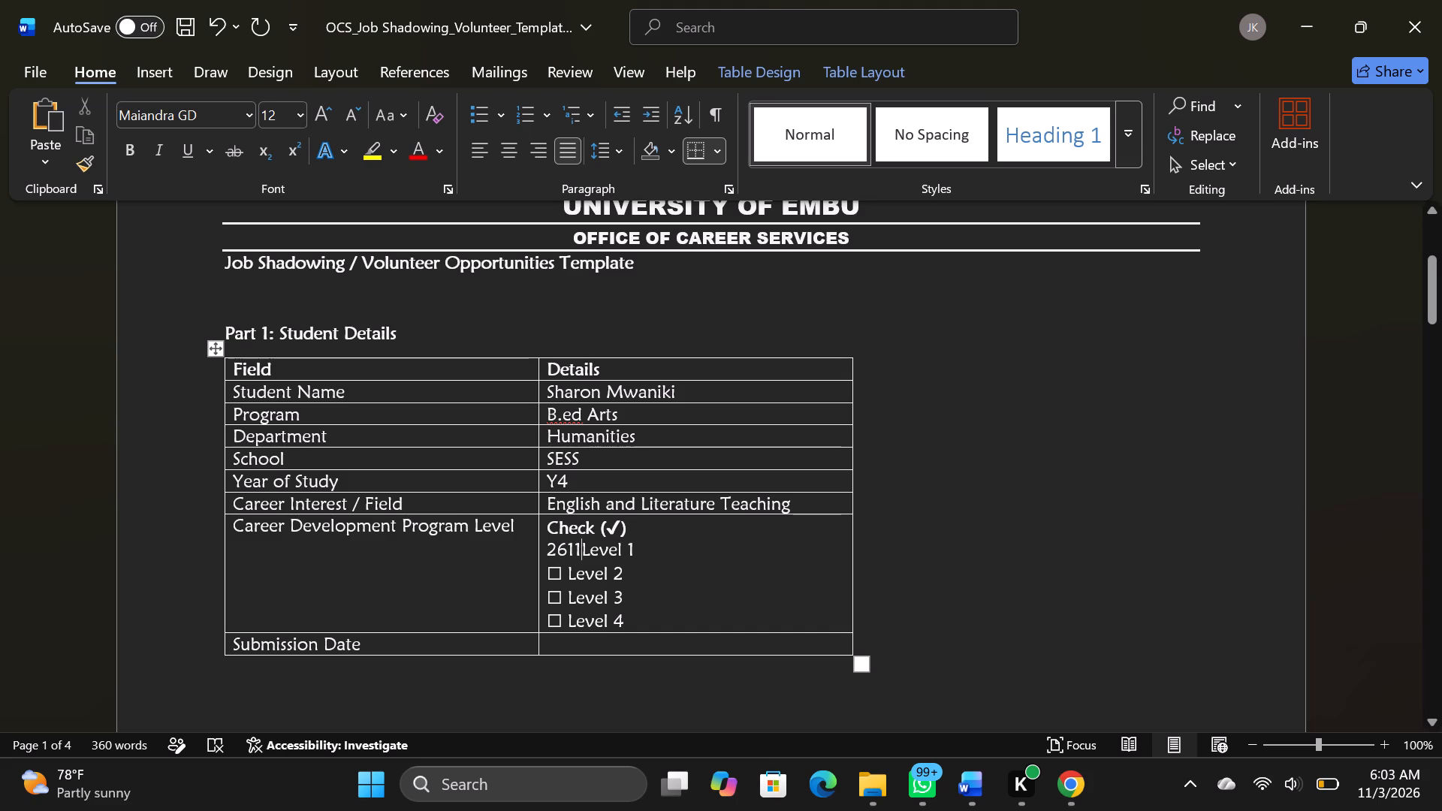
pyautogui.hotkey('alt', 'x')
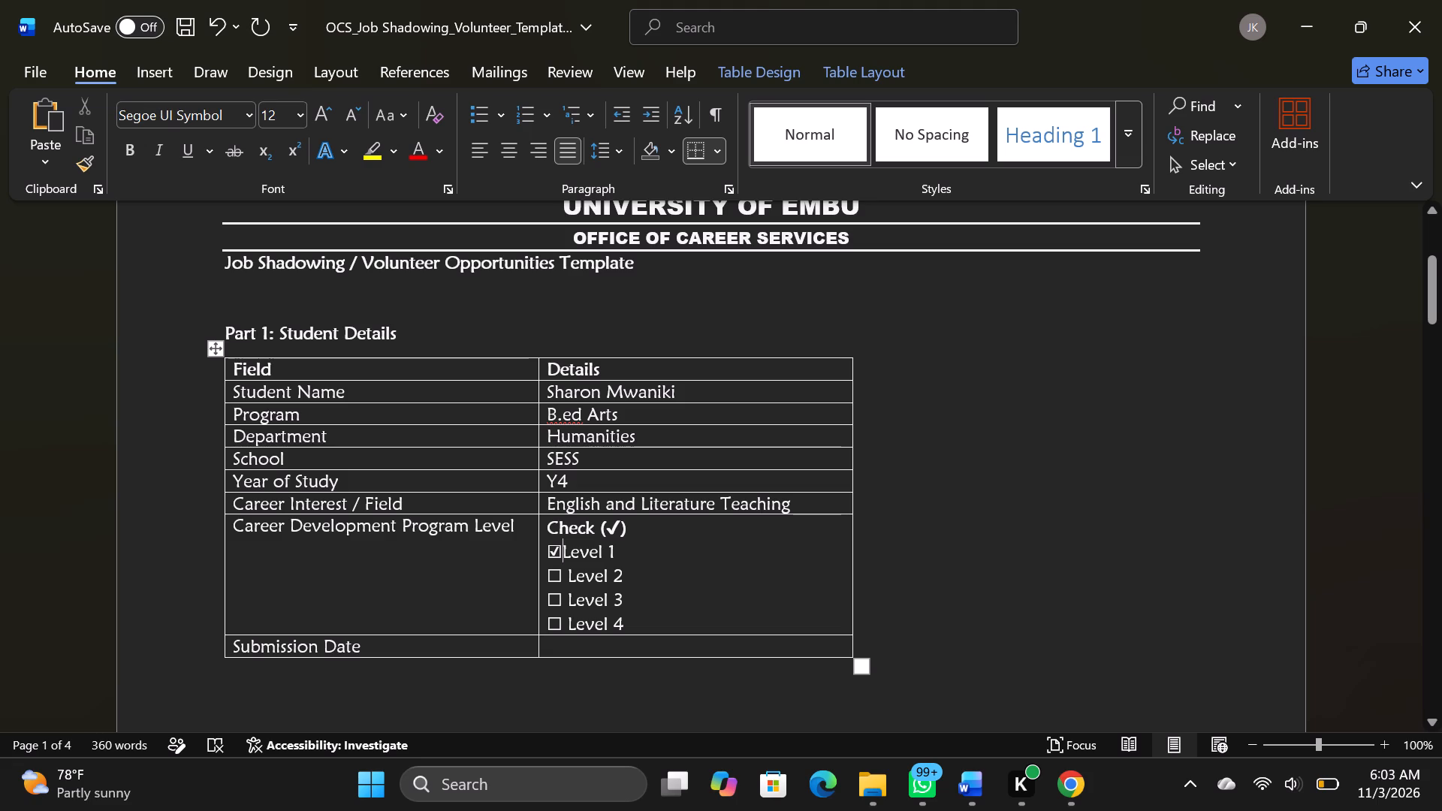
# Start the Submission Date entry with 3rd, setting the rd as superscript.
pyautogui.scroll(-2, 946, 586)
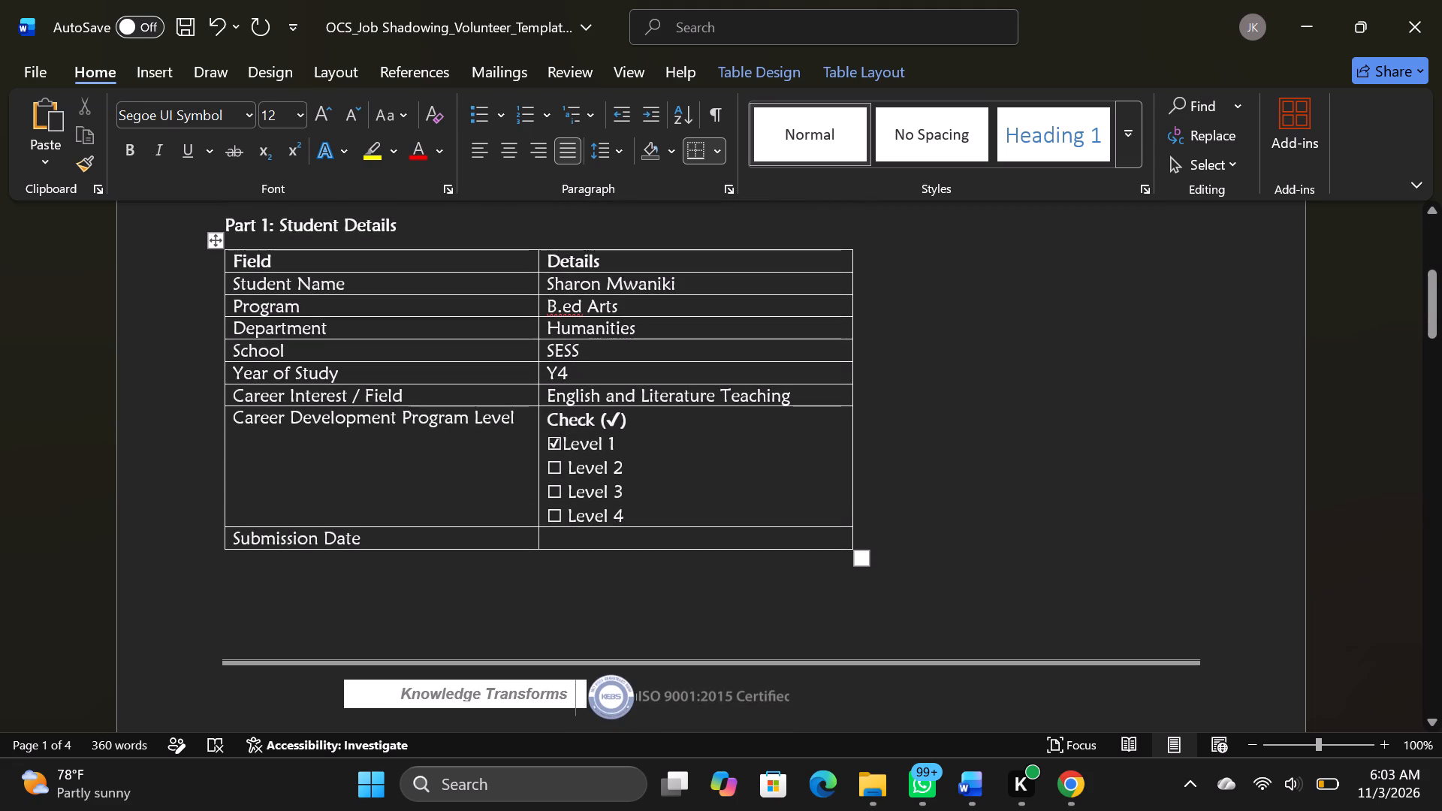
pyautogui.scroll(-1, 946, 587)
pyautogui.click(1405, 508)
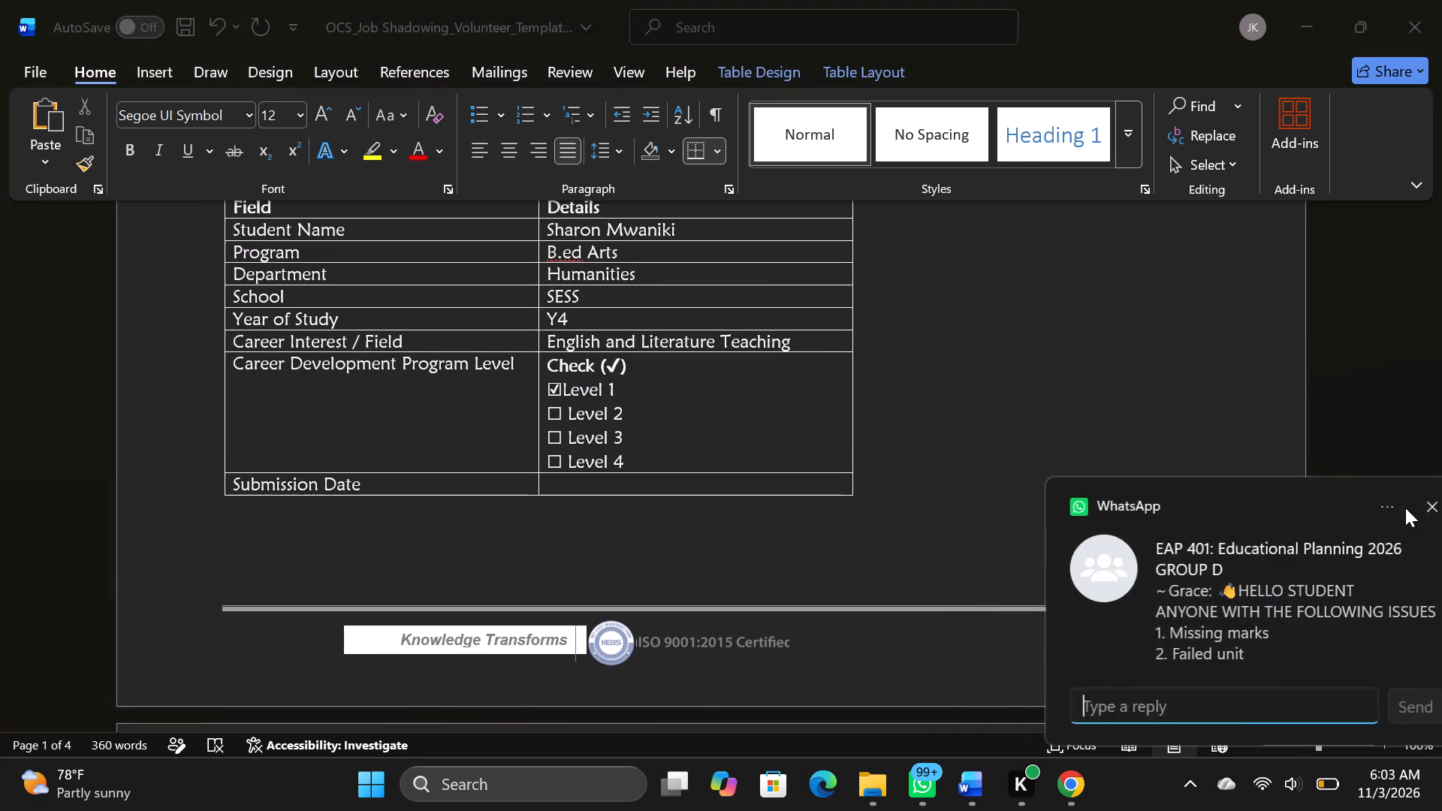
pyautogui.click(608, 490)
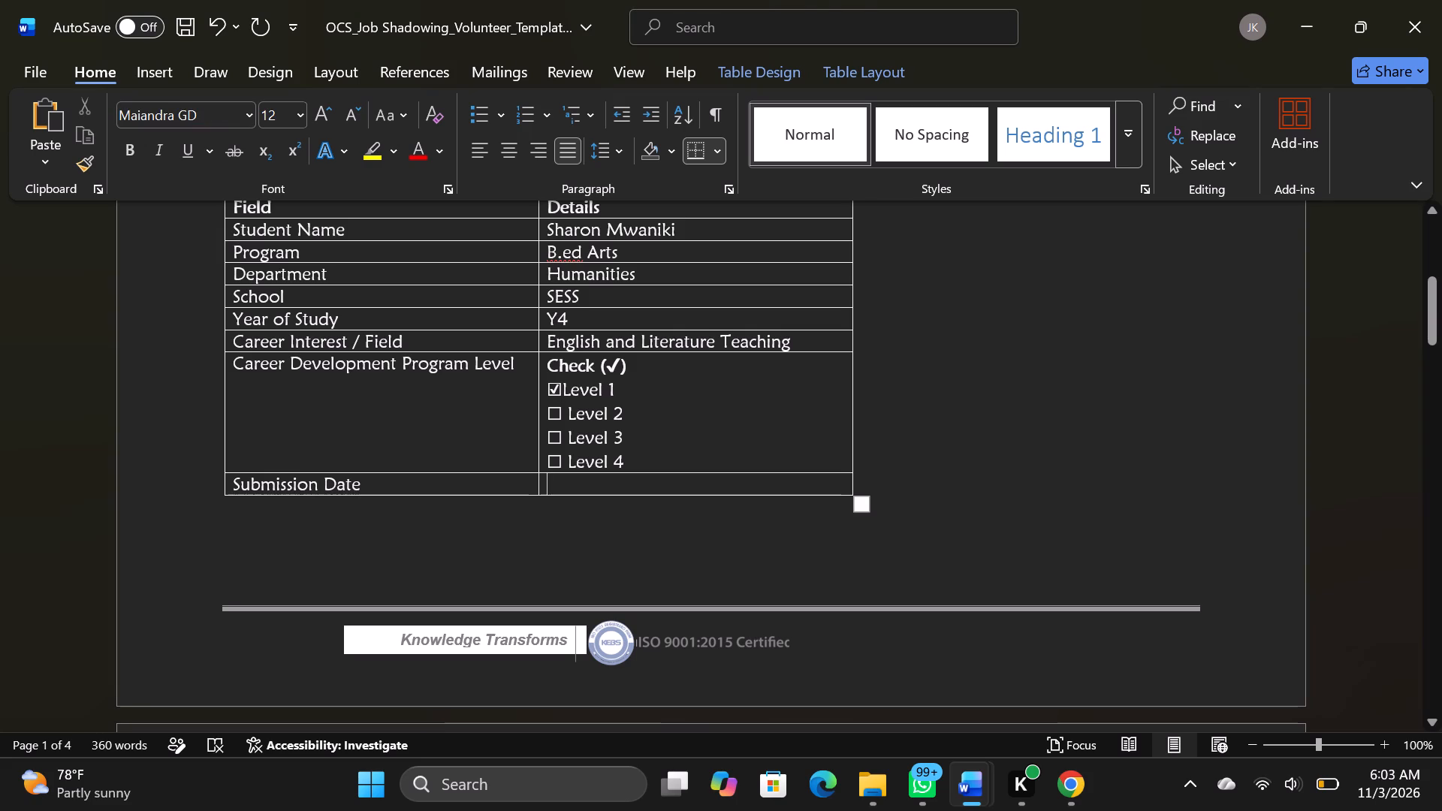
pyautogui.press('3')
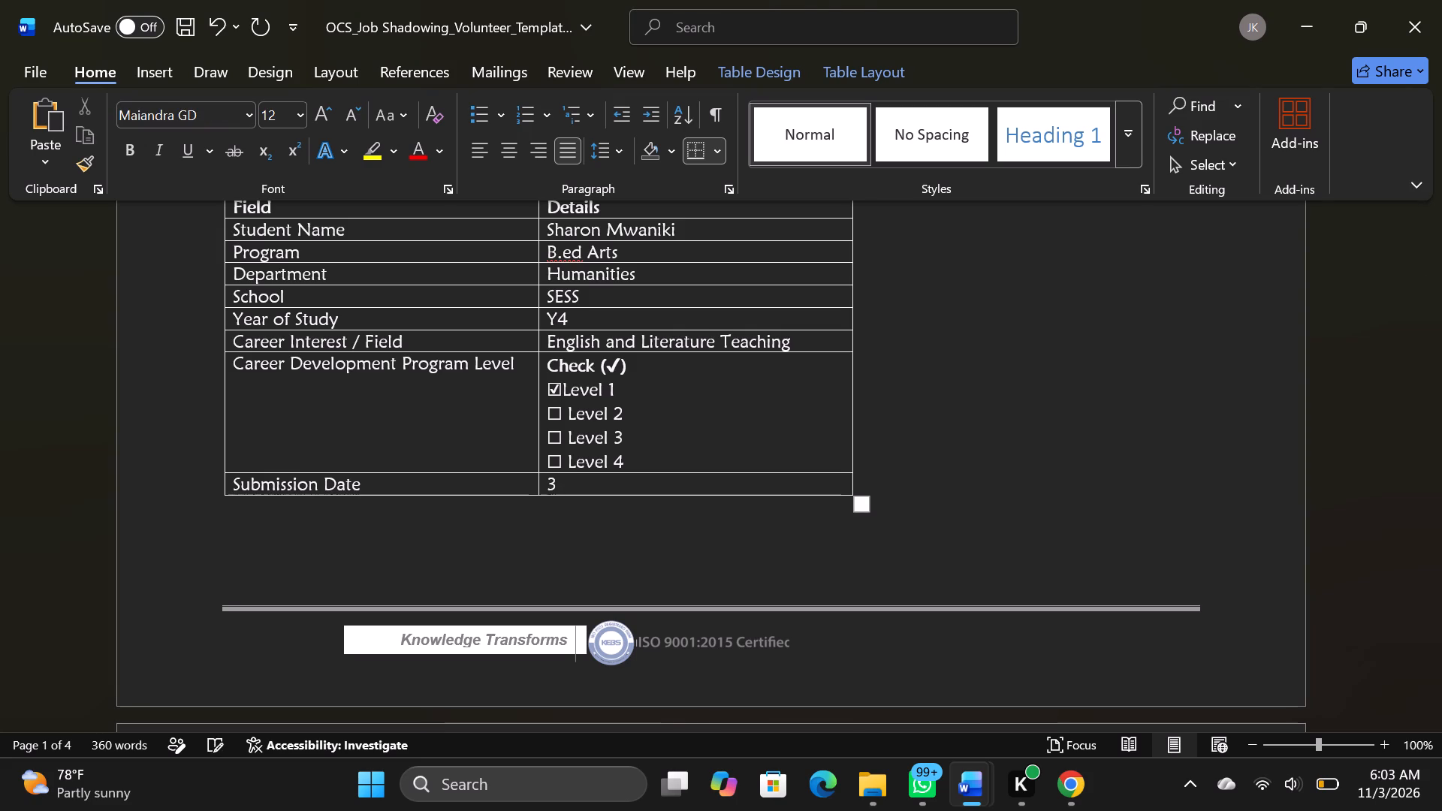
pyautogui.click(288, 155)
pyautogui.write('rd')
# Continue the Submission Date after 3rd in normal, non-superscript text, and remove the stray "No" from the Department label.
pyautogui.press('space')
pyautogui.click(299, 146)
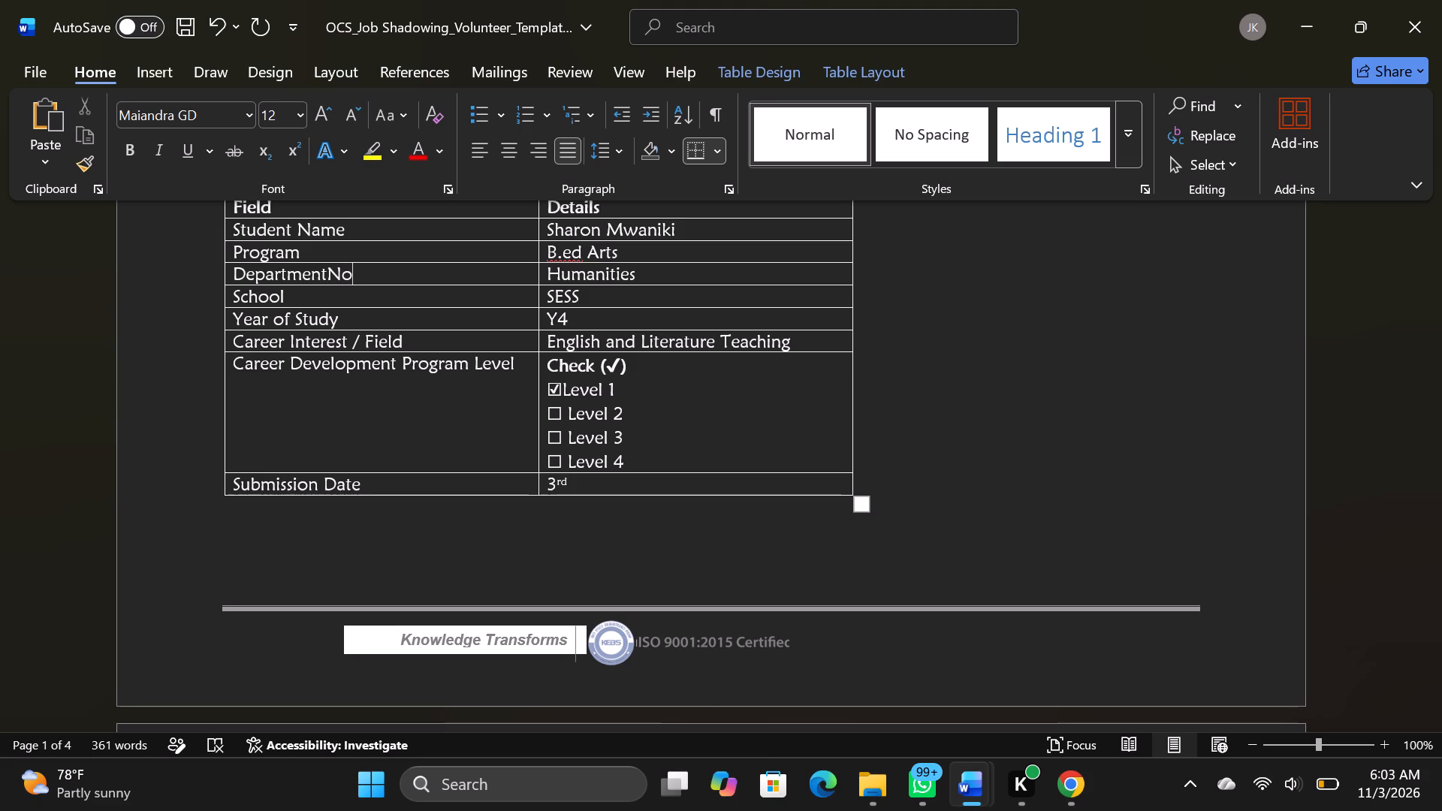
pyautogui.press('BackSpace')
pyautogui.press('BackSpace')
pyautogui.click(589, 482)
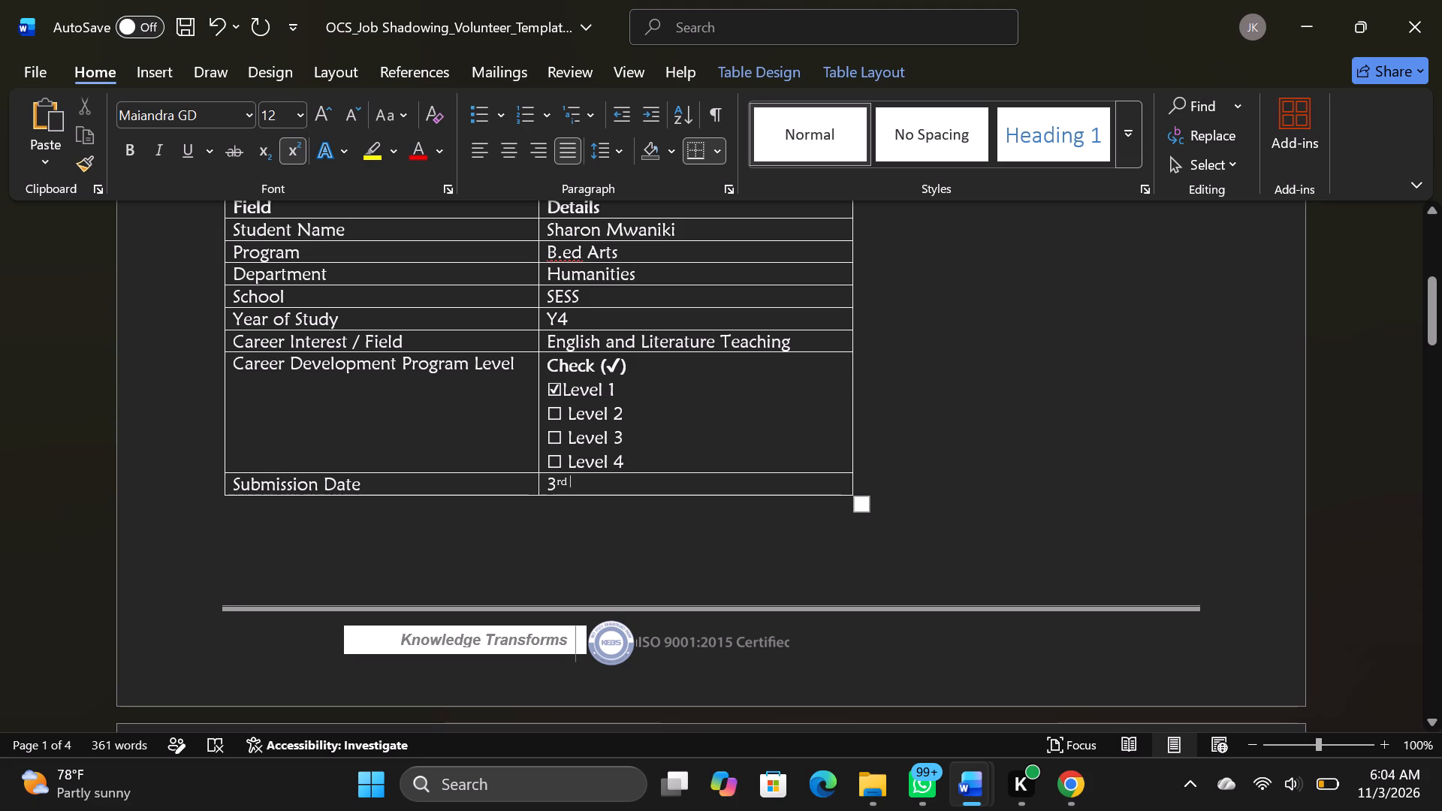
pyautogui.press('space')
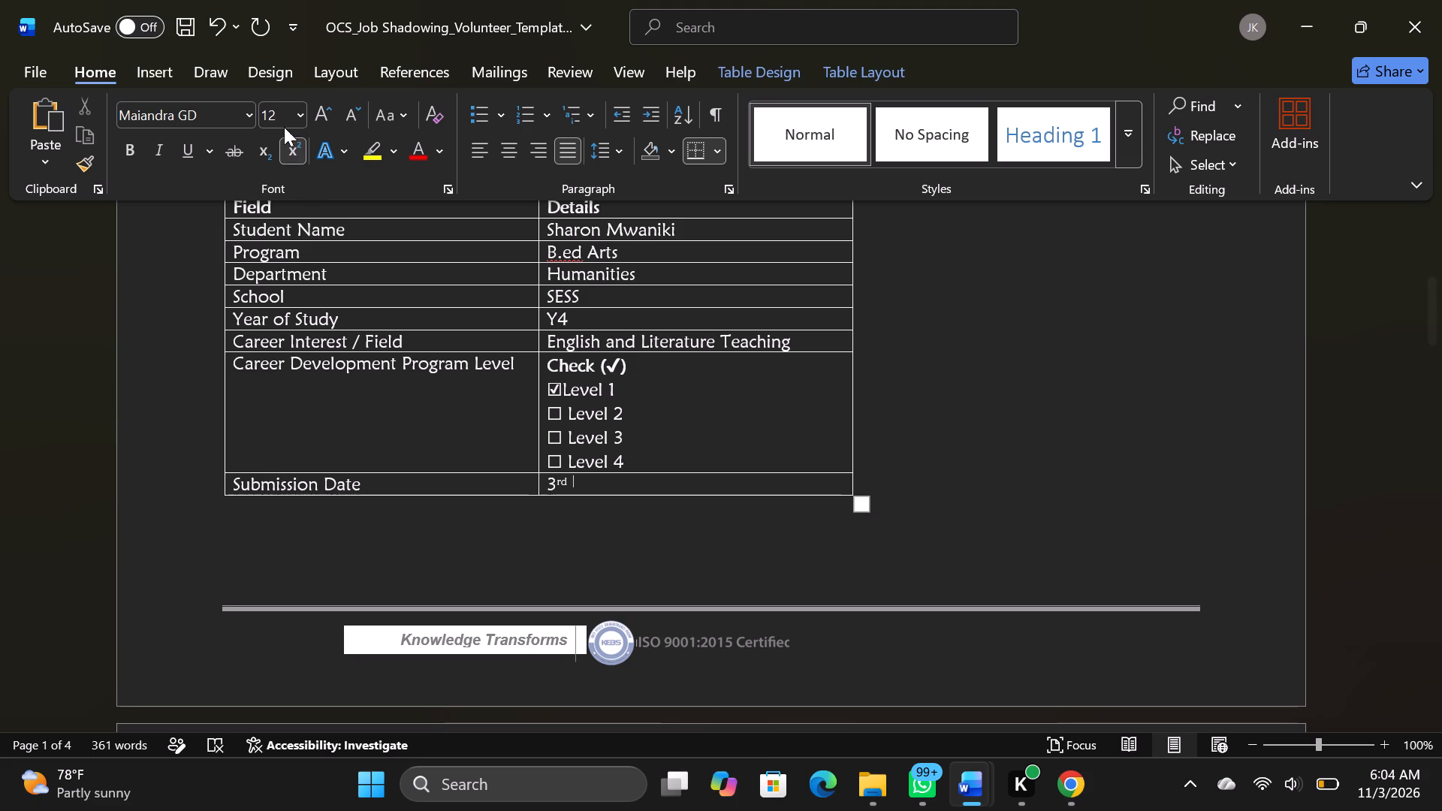
# Complete the Submission Date with November 2026 after 3rd, in normal text without superscript.
pyautogui.click(283, 146)
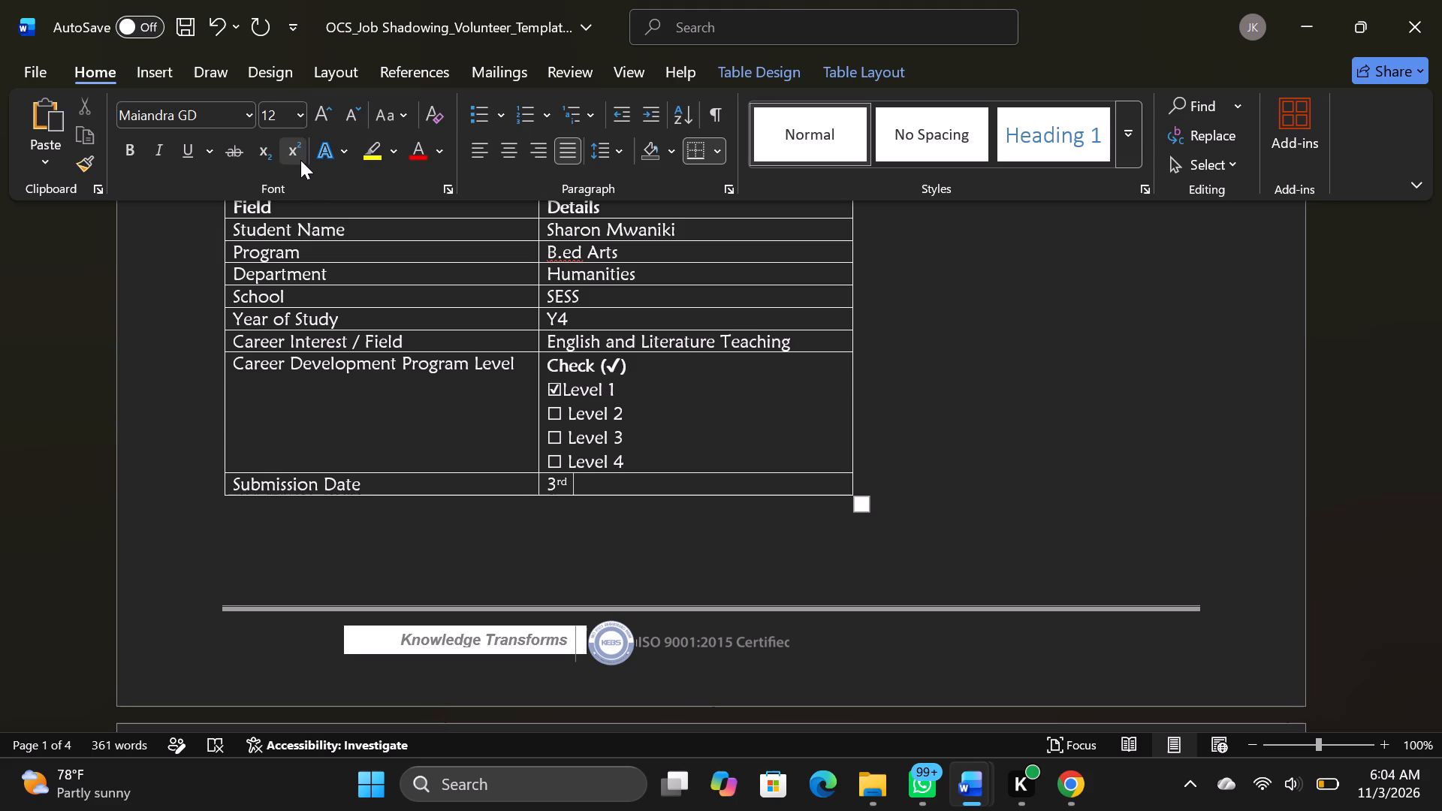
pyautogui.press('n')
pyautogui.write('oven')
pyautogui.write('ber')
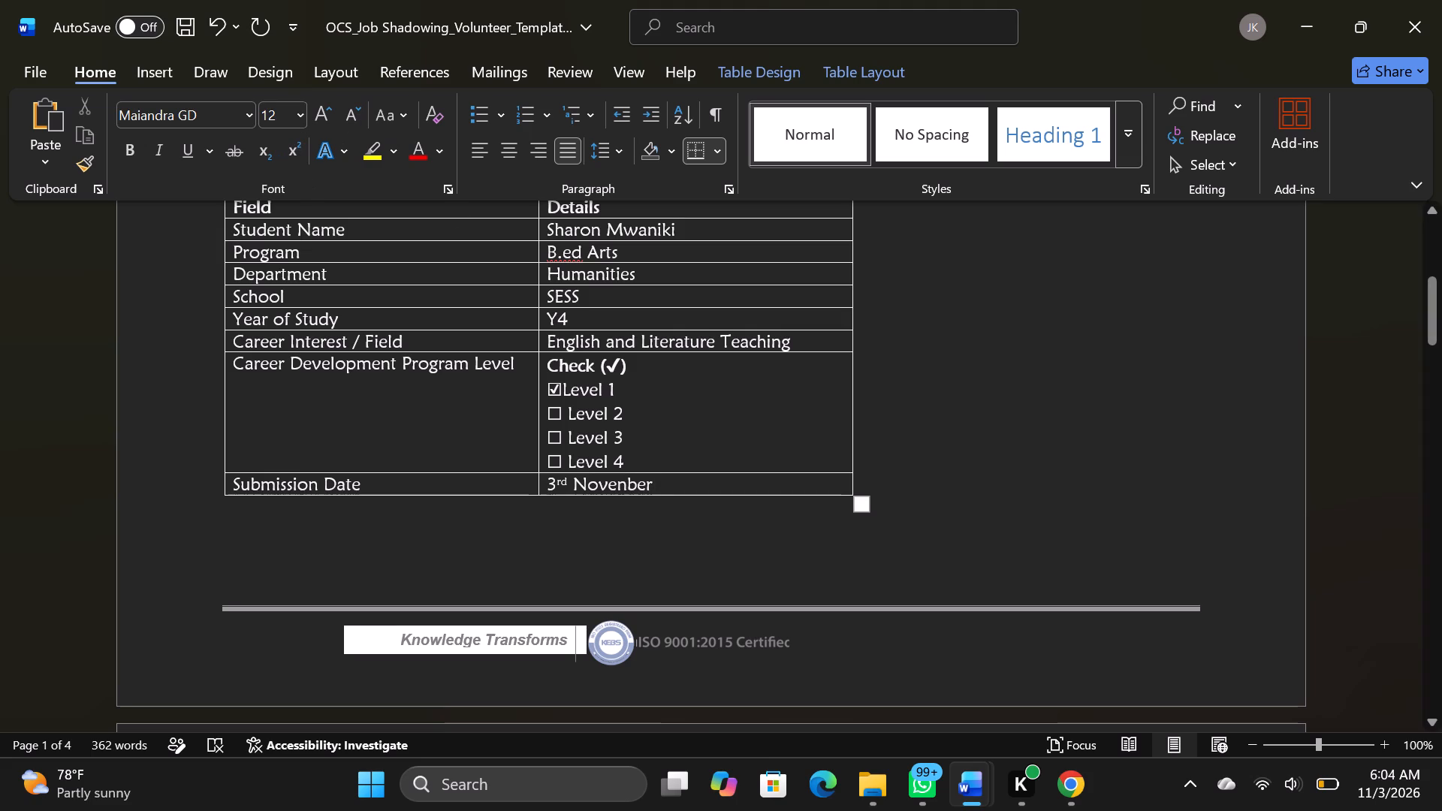
pyautogui.click(631, 493)
pyautogui.click(626, 485)
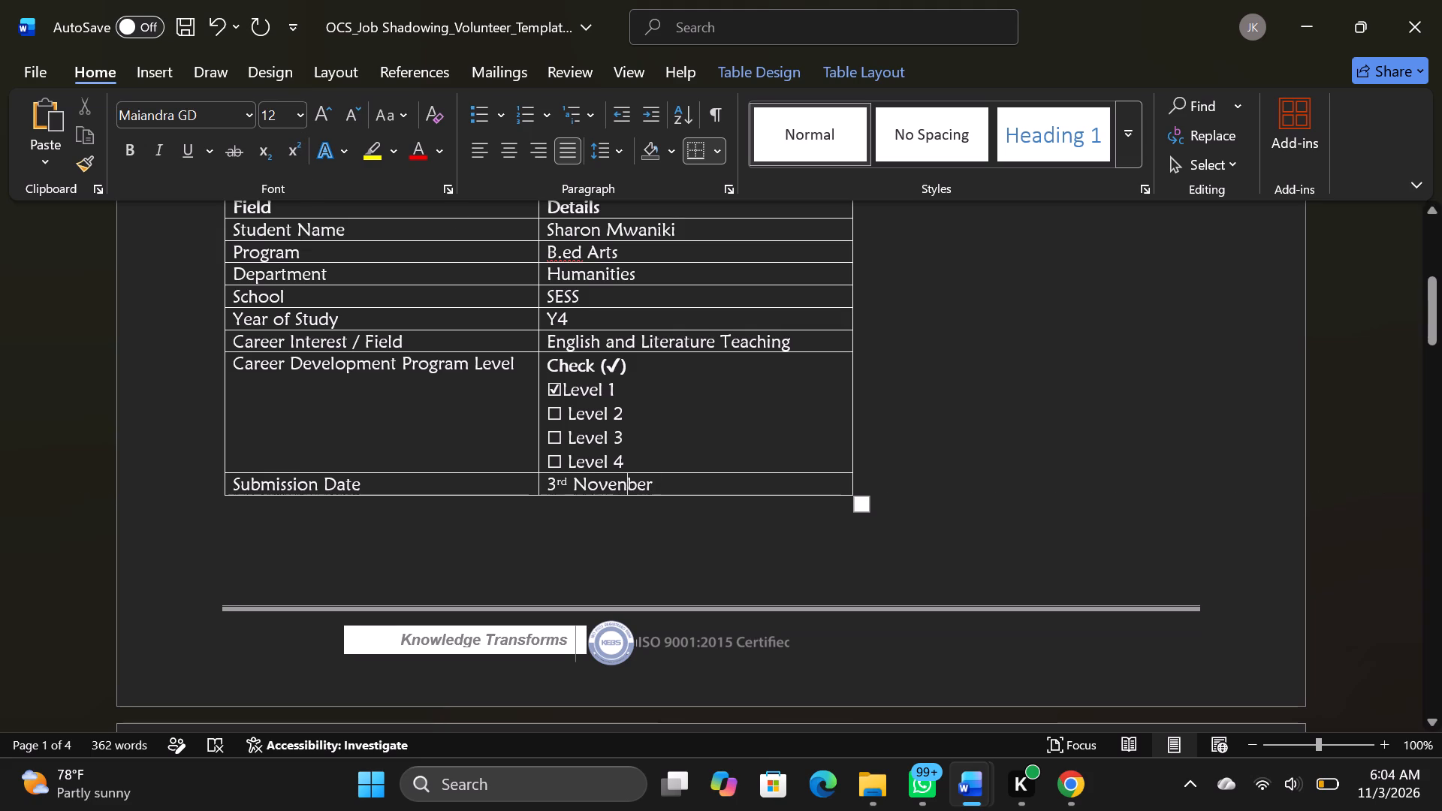
pyautogui.press('BackSpace')
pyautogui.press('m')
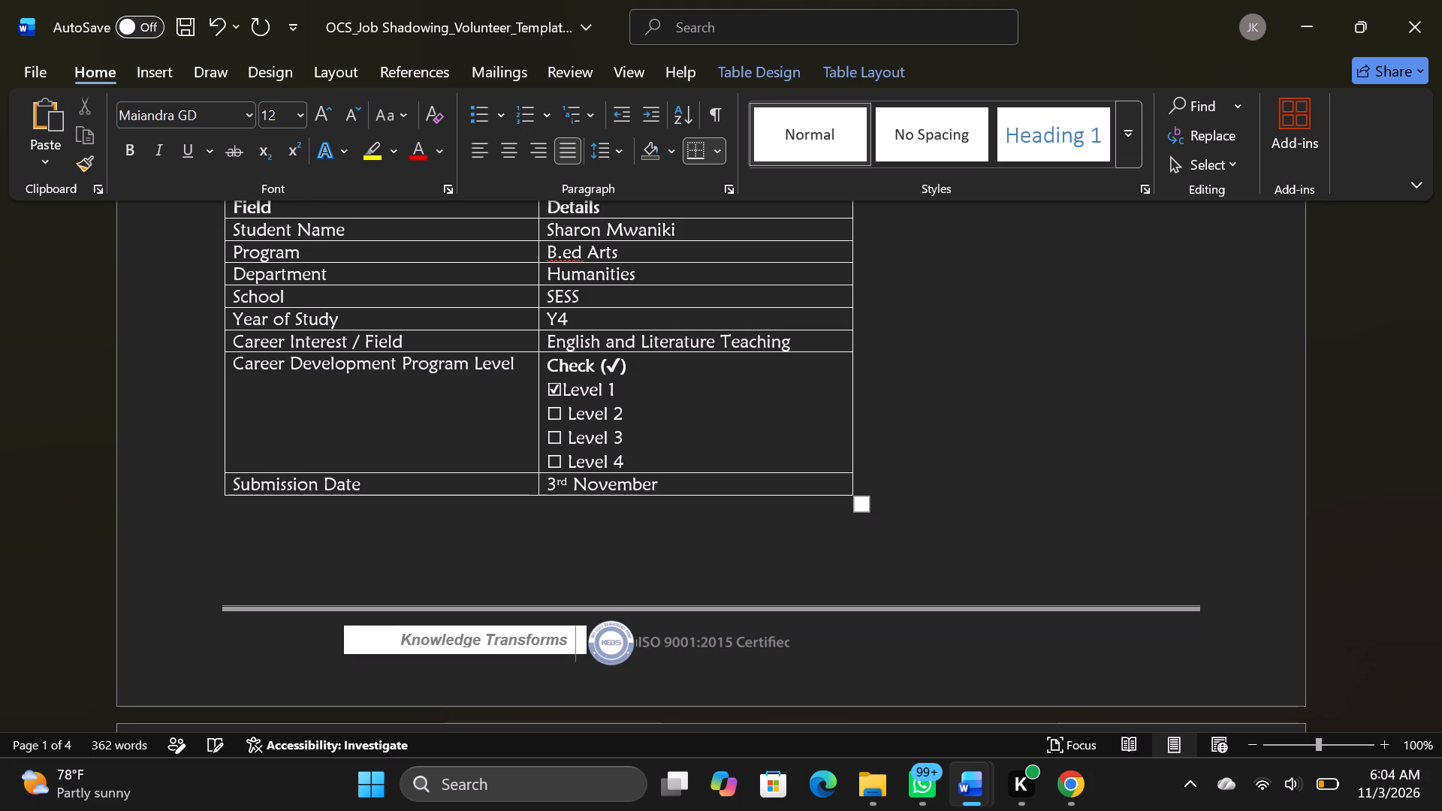
pyautogui.click(695, 478)
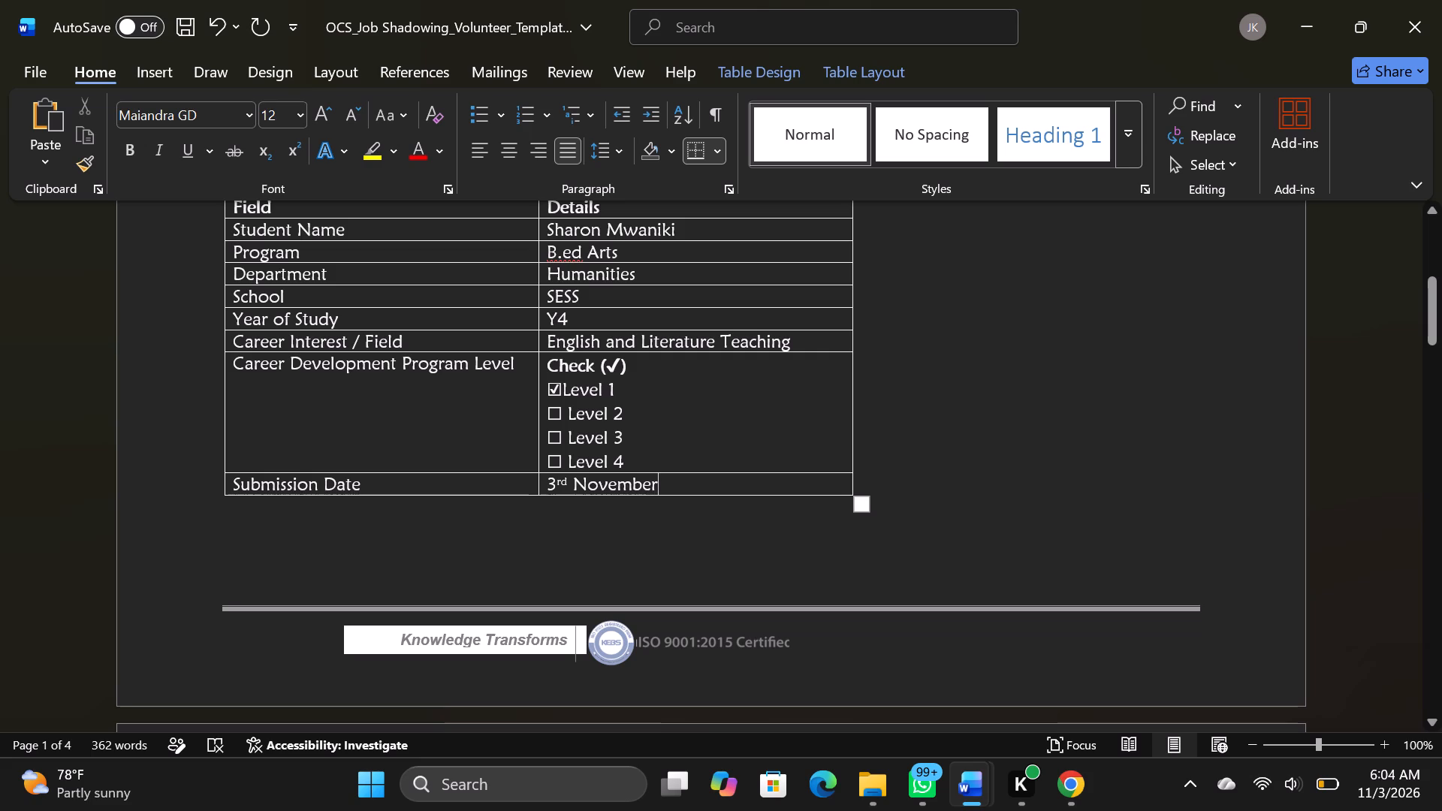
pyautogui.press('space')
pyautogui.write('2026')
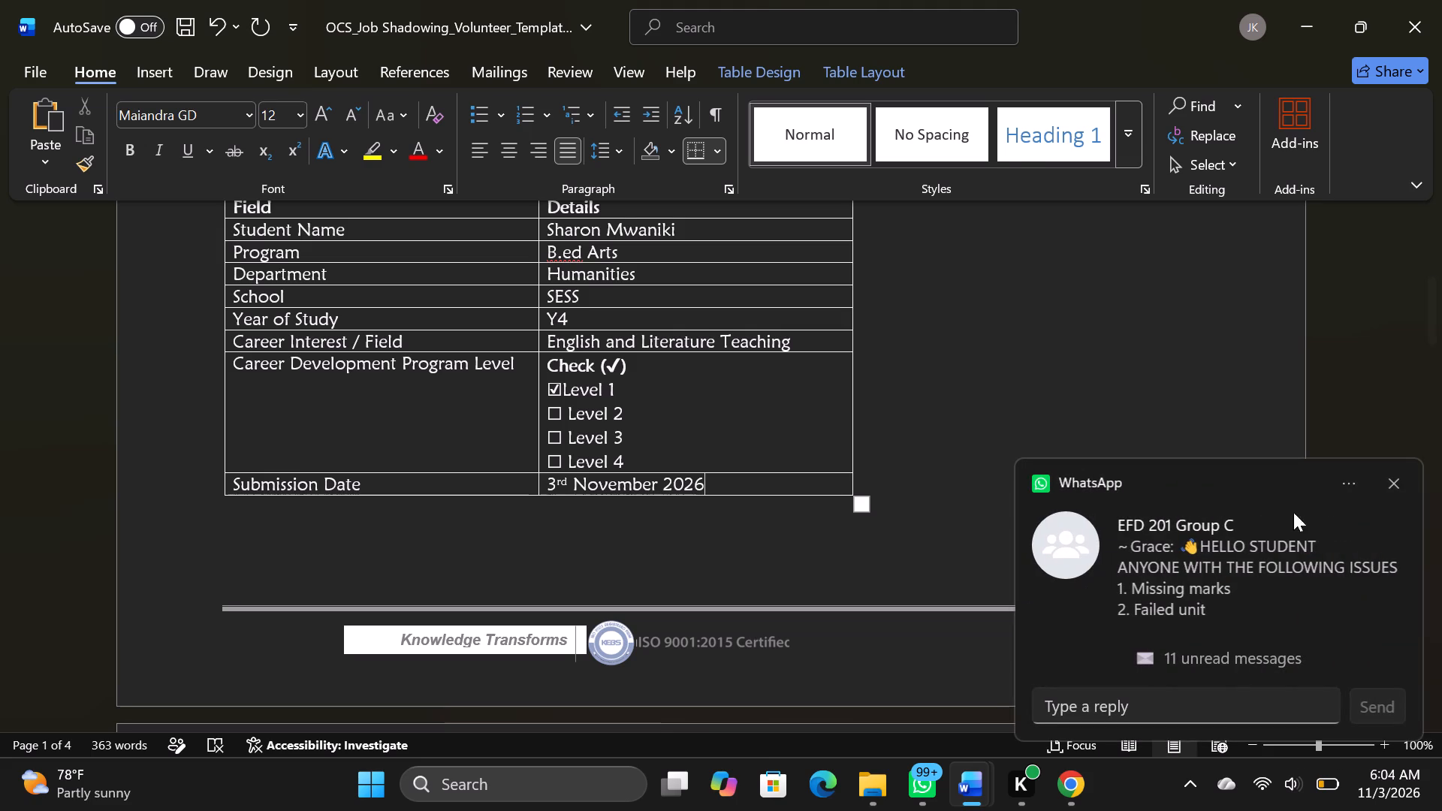
# Dismiss the WhatsApp notification and save the template document.
pyautogui.click(1392, 480)
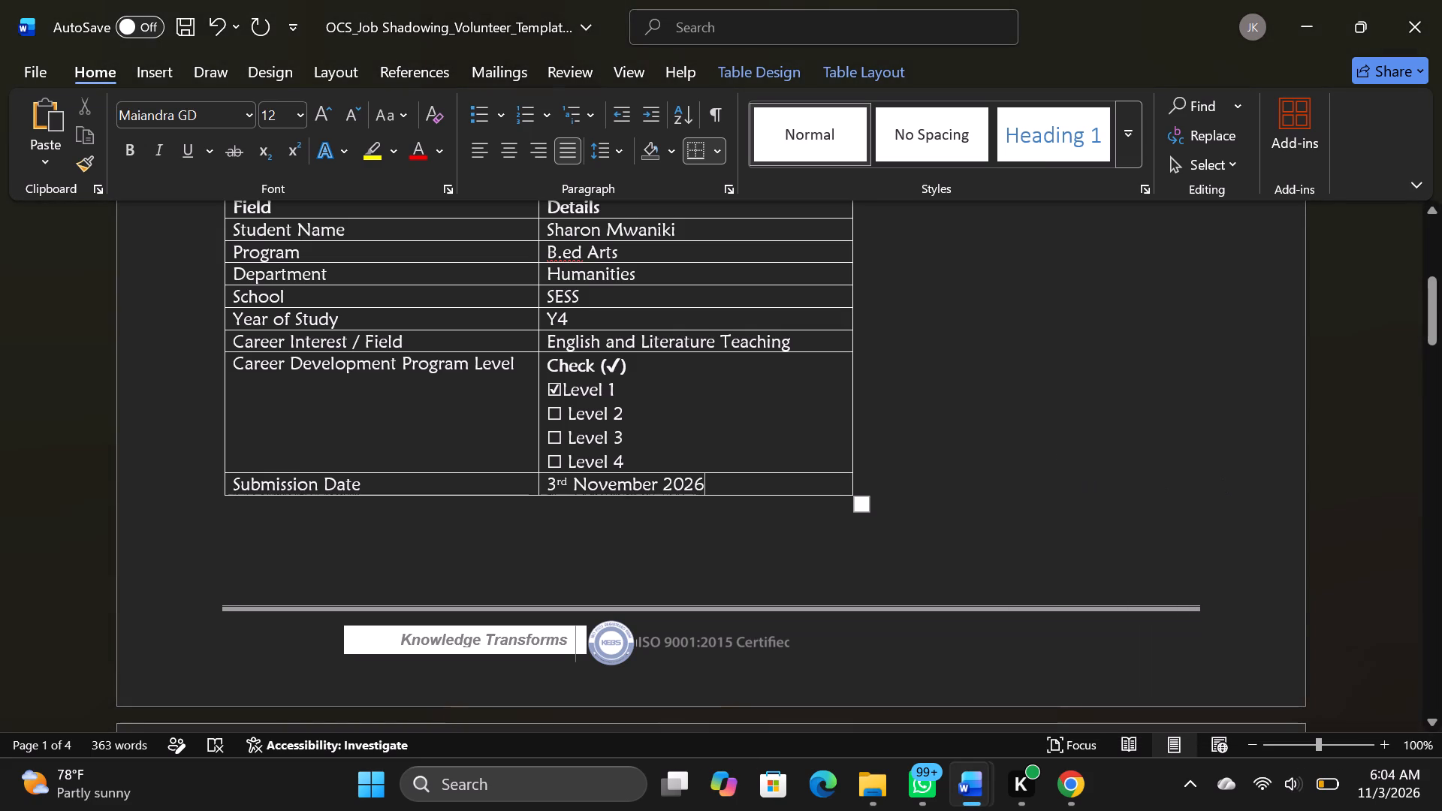
pyautogui.hotkey('ctrl', 's')
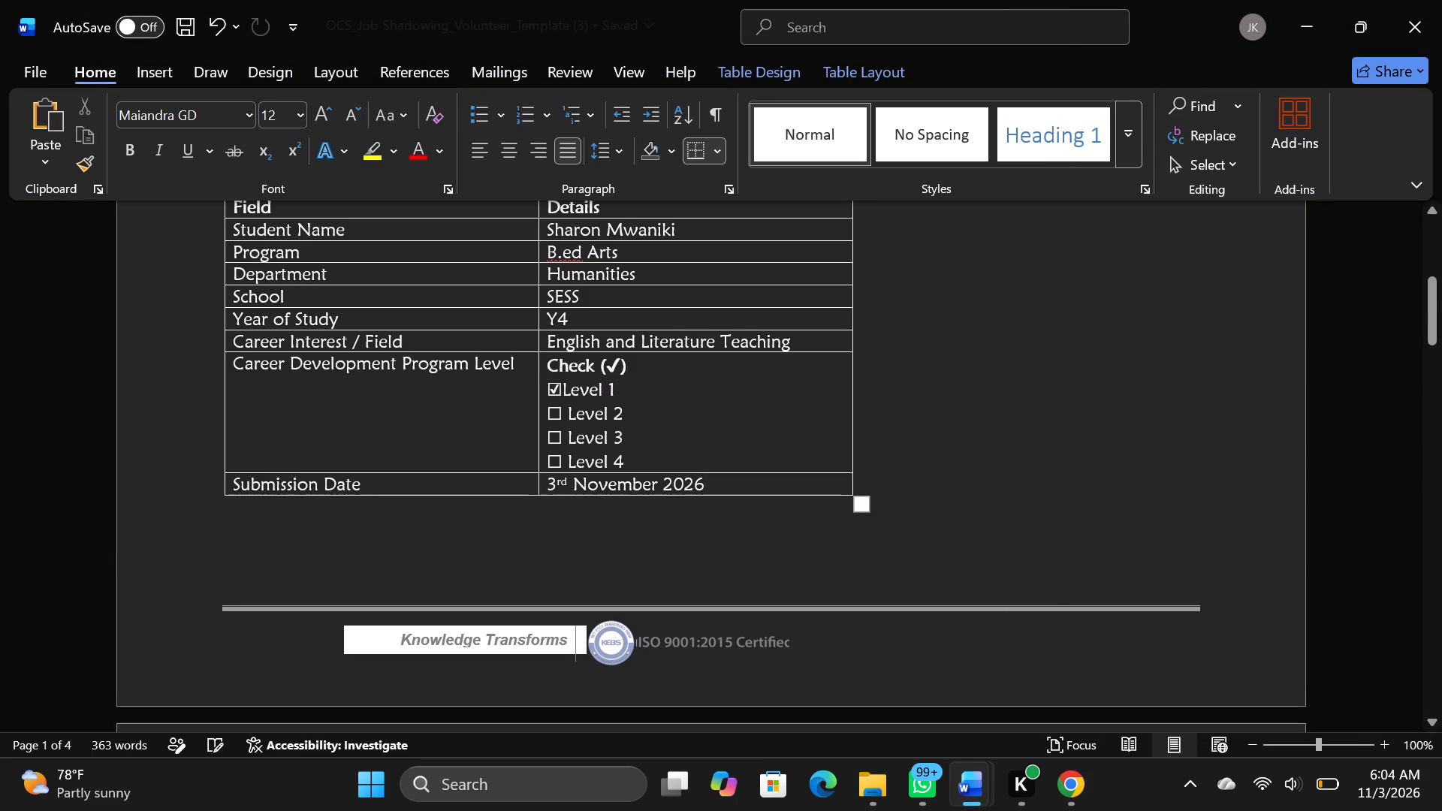
# Examine the Part 2 table of 10 Job Shadowing / Volunteer Opportunities and the columns it asks for.
pyautogui.scroll(-1, 1009, 484)
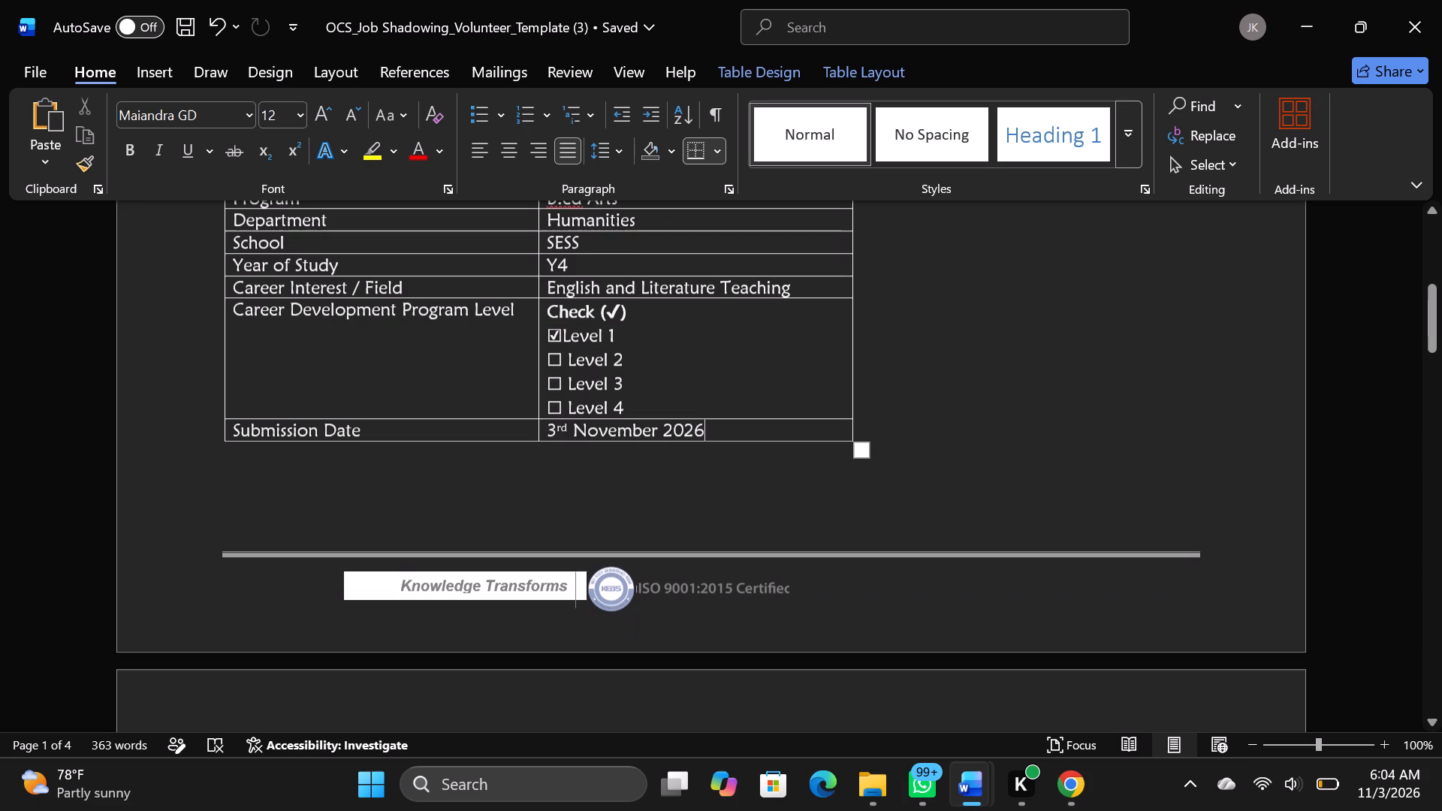
pyautogui.scroll(-4, 1009, 485)
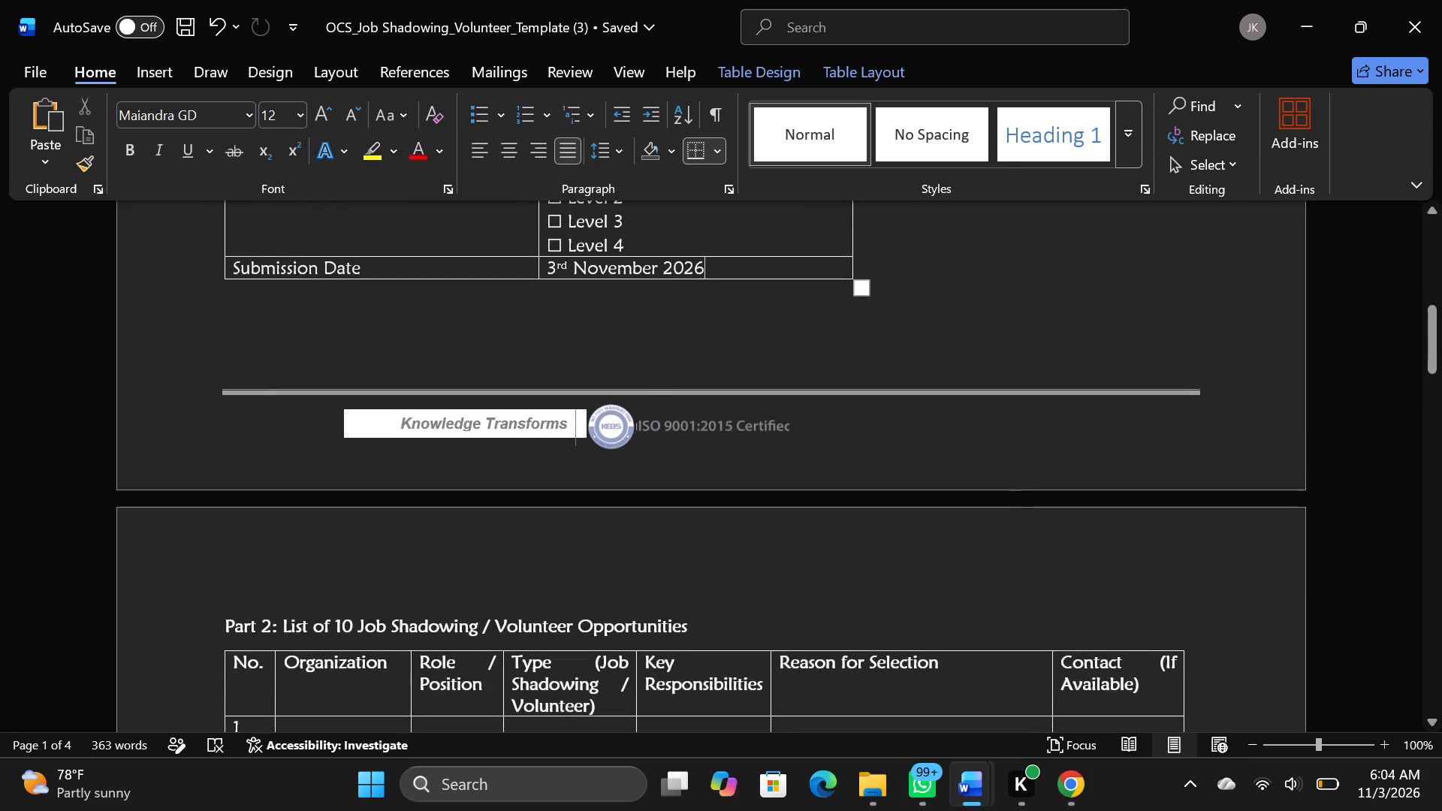
pyautogui.scroll(-5, 1011, 490)
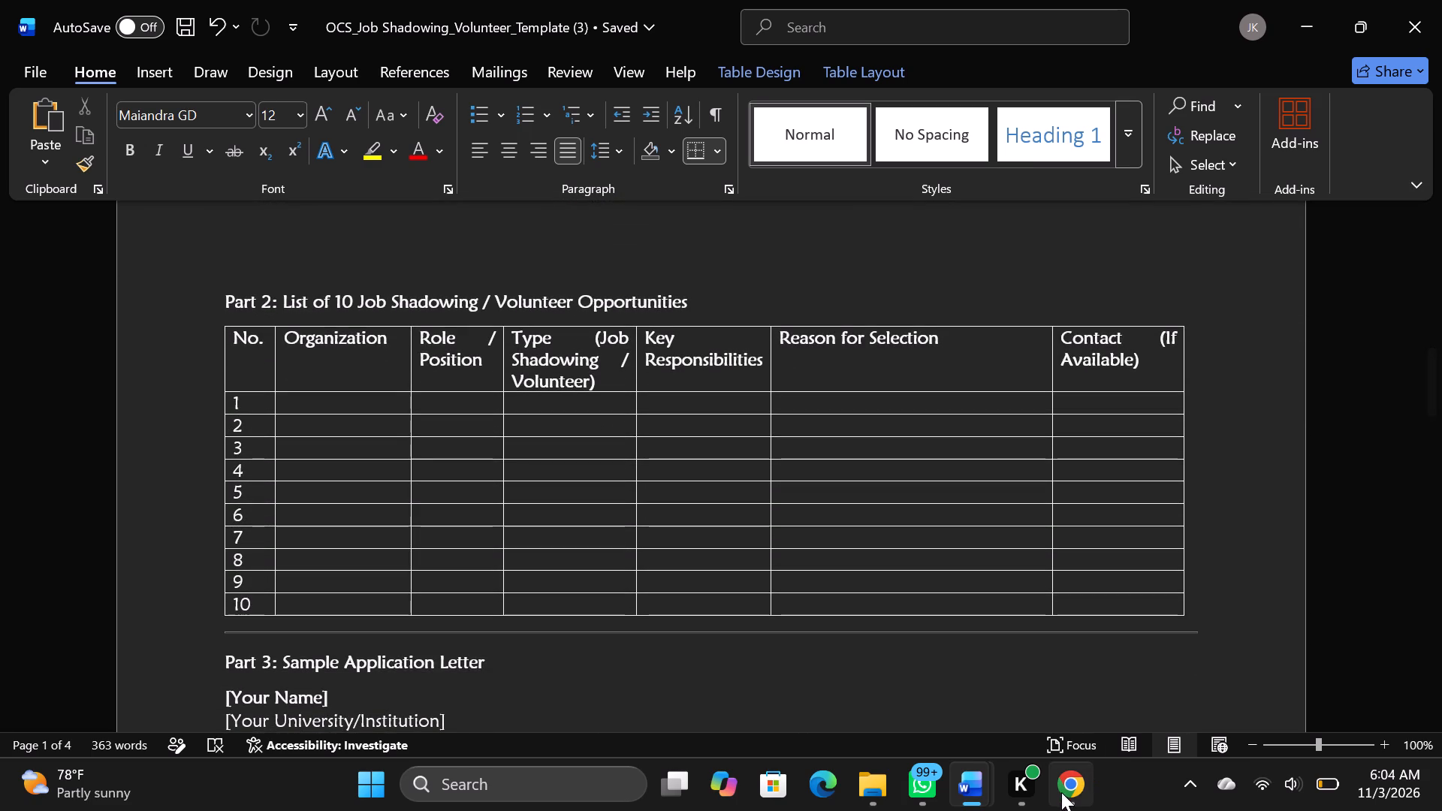
# Switch to Google Chrome and dismiss the new WhatsApp notification.
pyautogui.click(1056, 782)
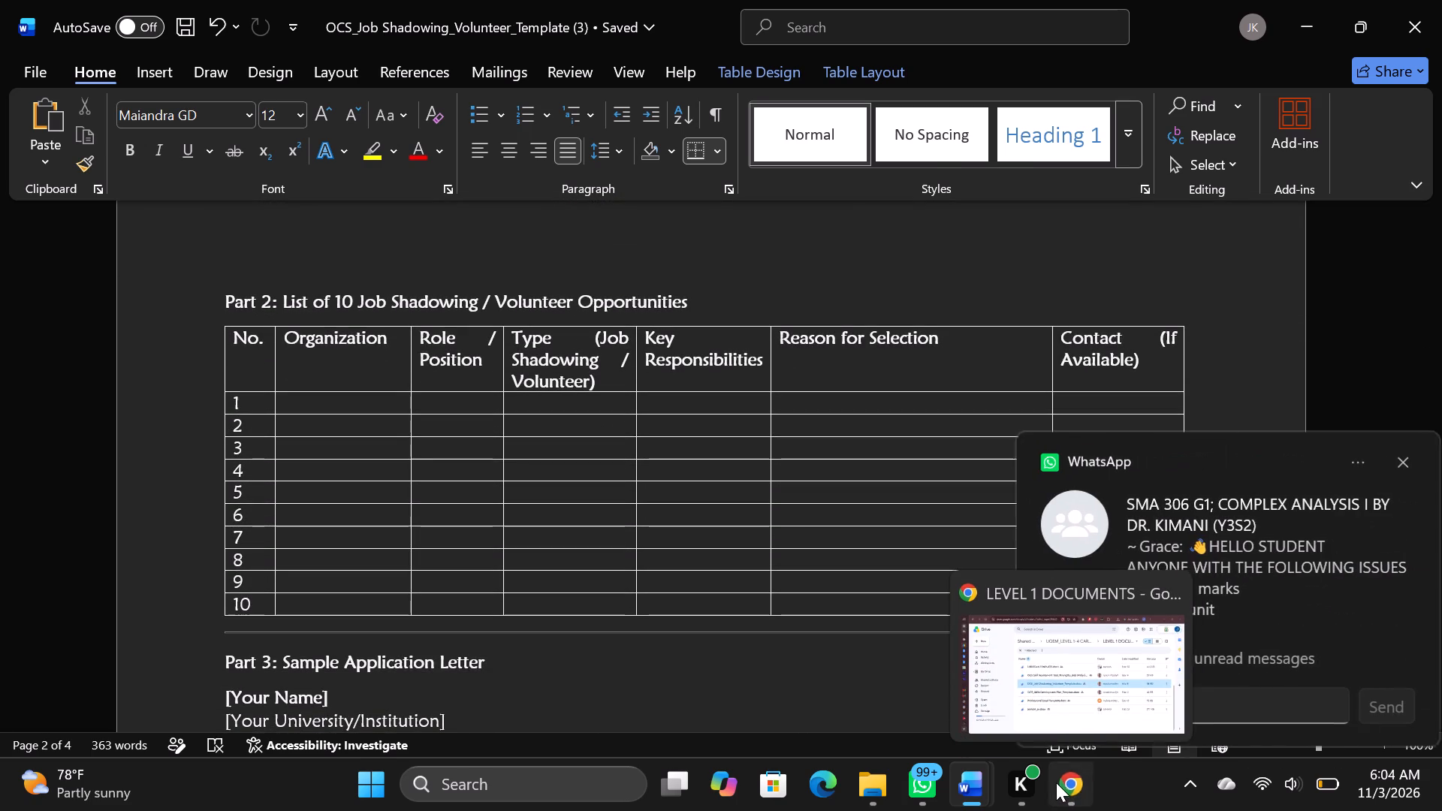
pyautogui.click(1403, 463)
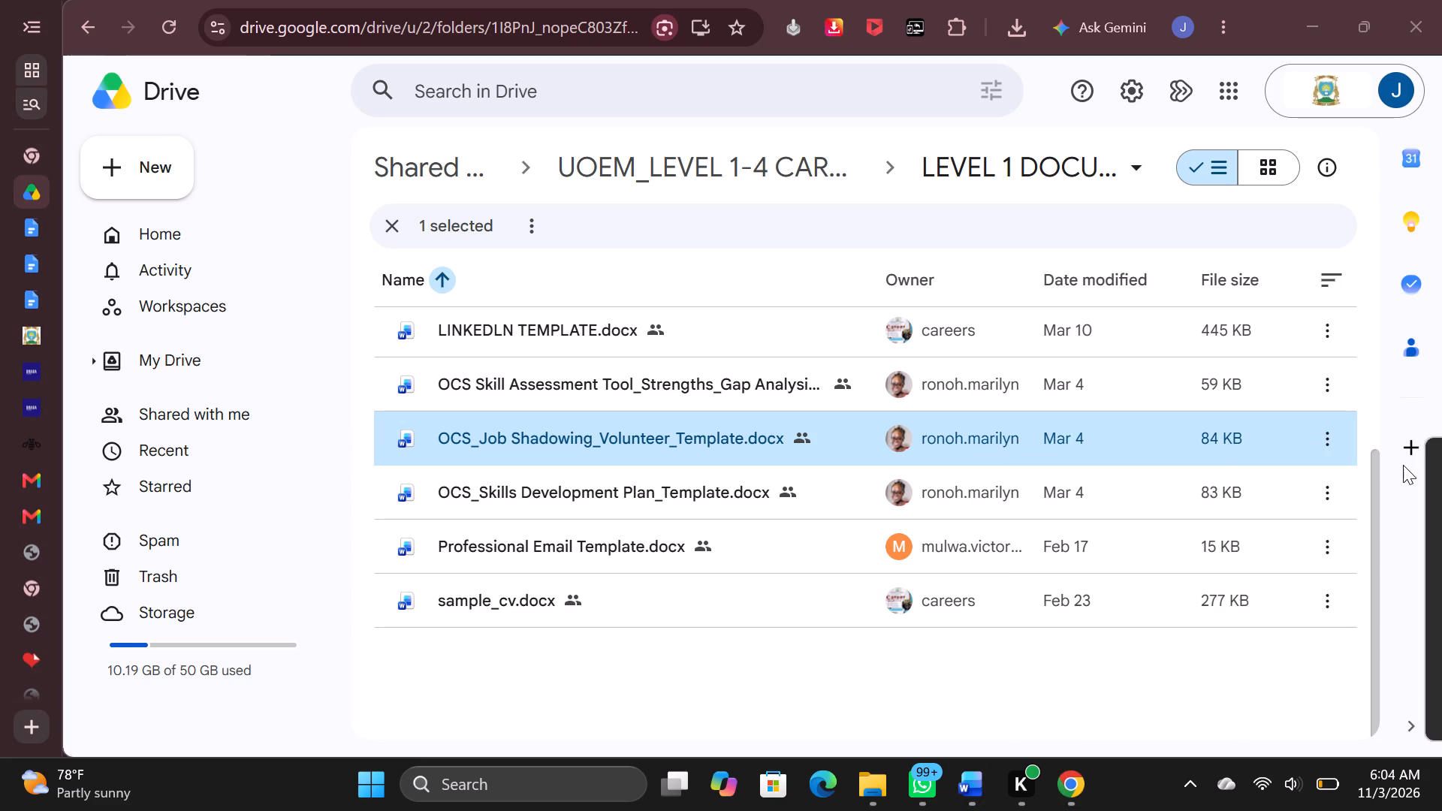
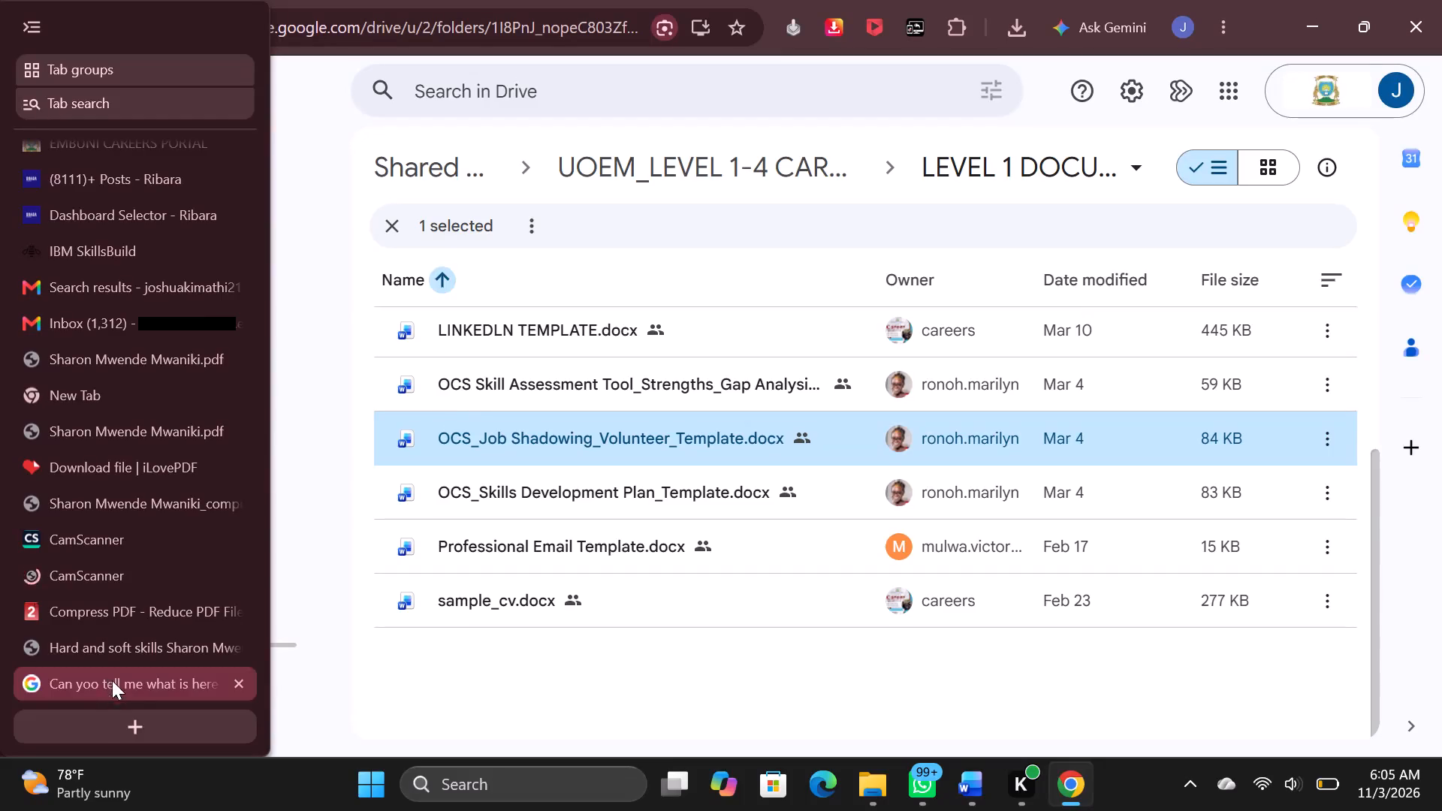
# In a new Chrome tab, begin a Google request with the text "put for me in this table".
pyautogui.click(116, 719)
pyautogui.click(448, 384)
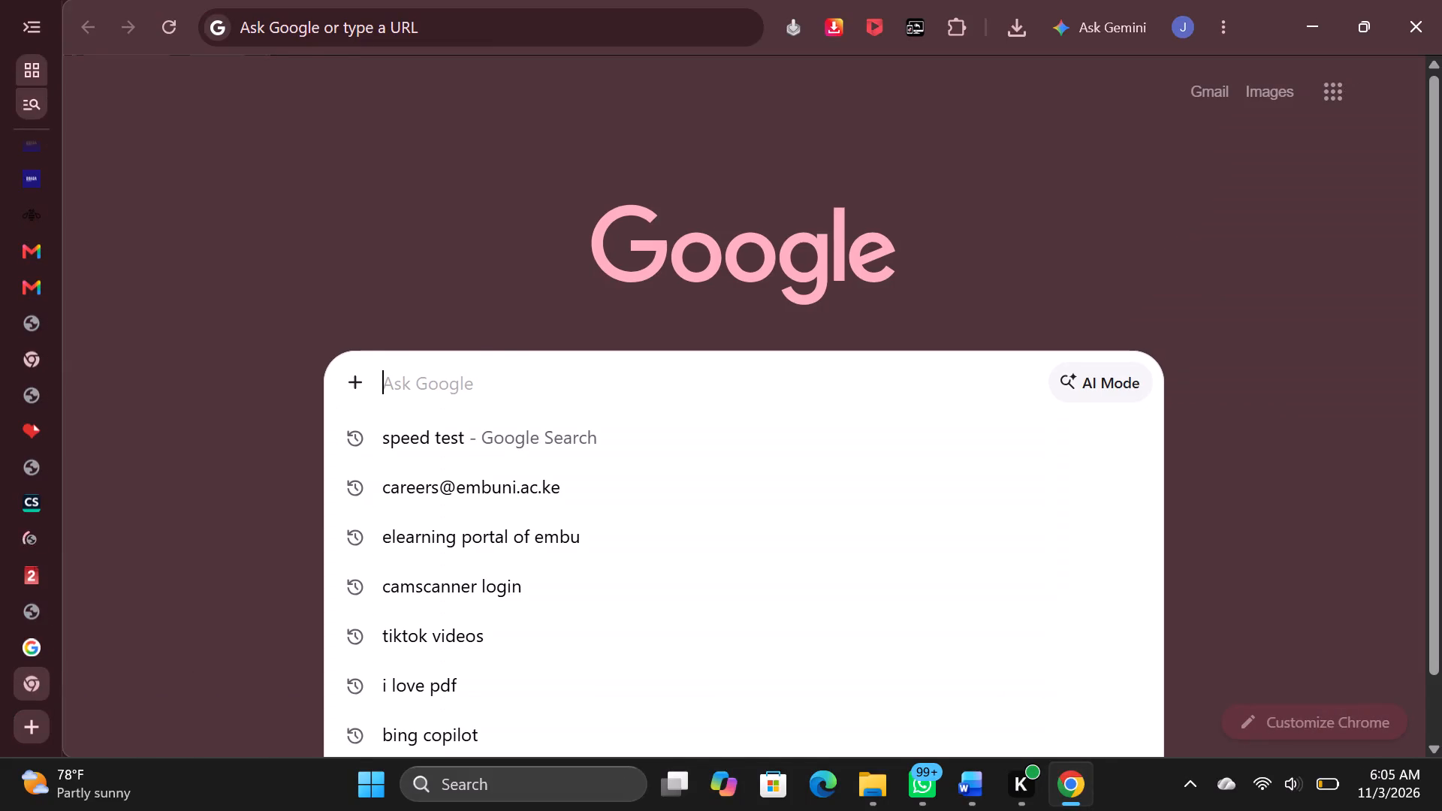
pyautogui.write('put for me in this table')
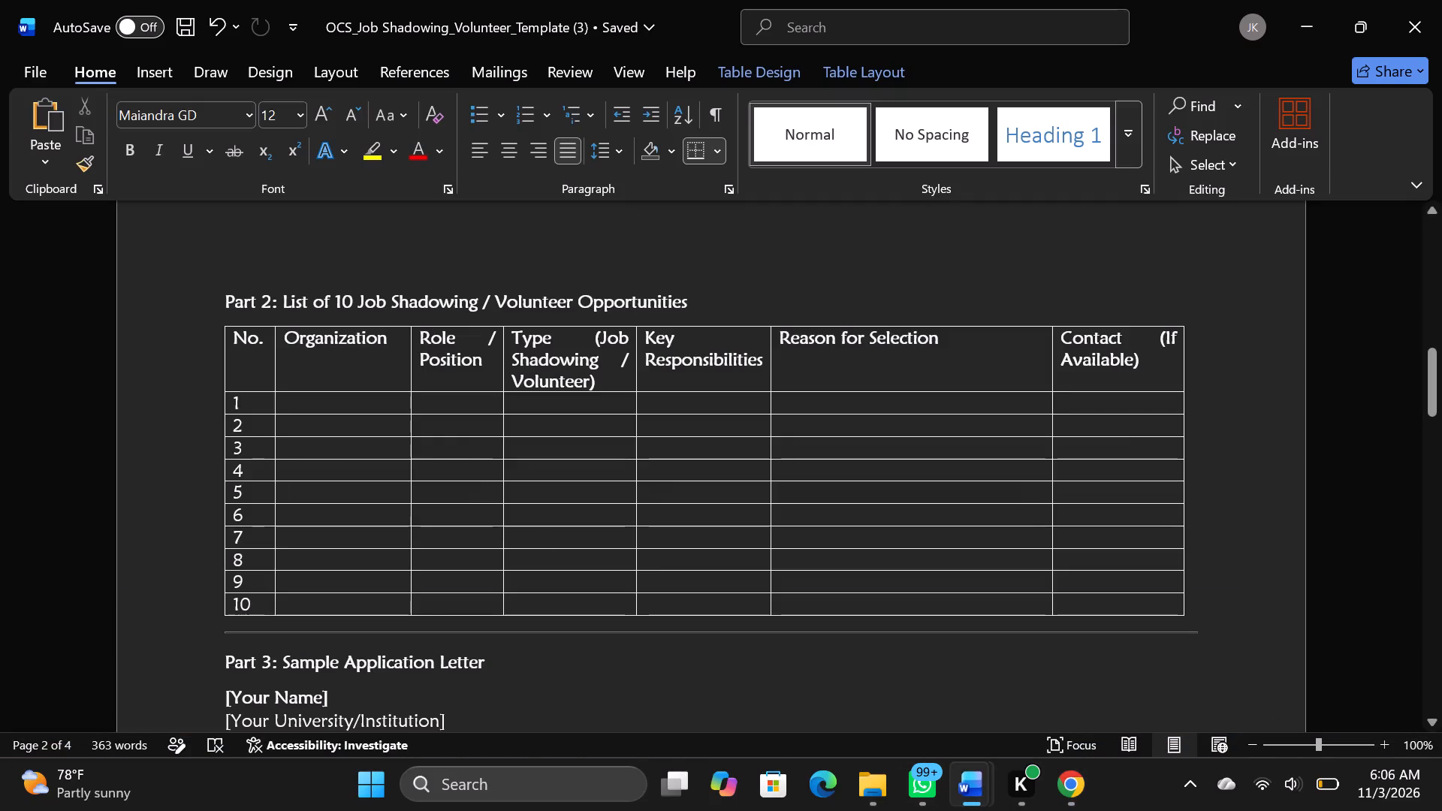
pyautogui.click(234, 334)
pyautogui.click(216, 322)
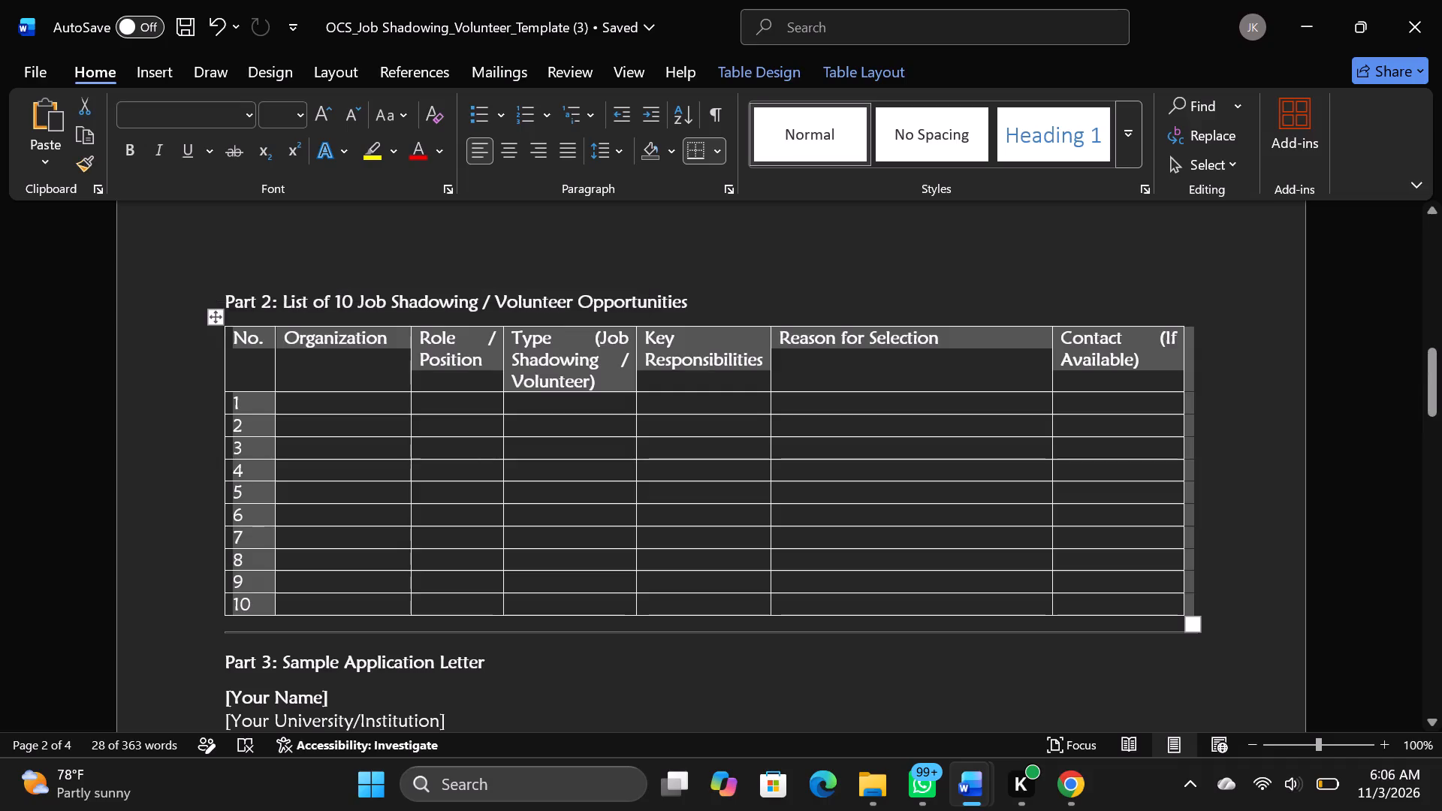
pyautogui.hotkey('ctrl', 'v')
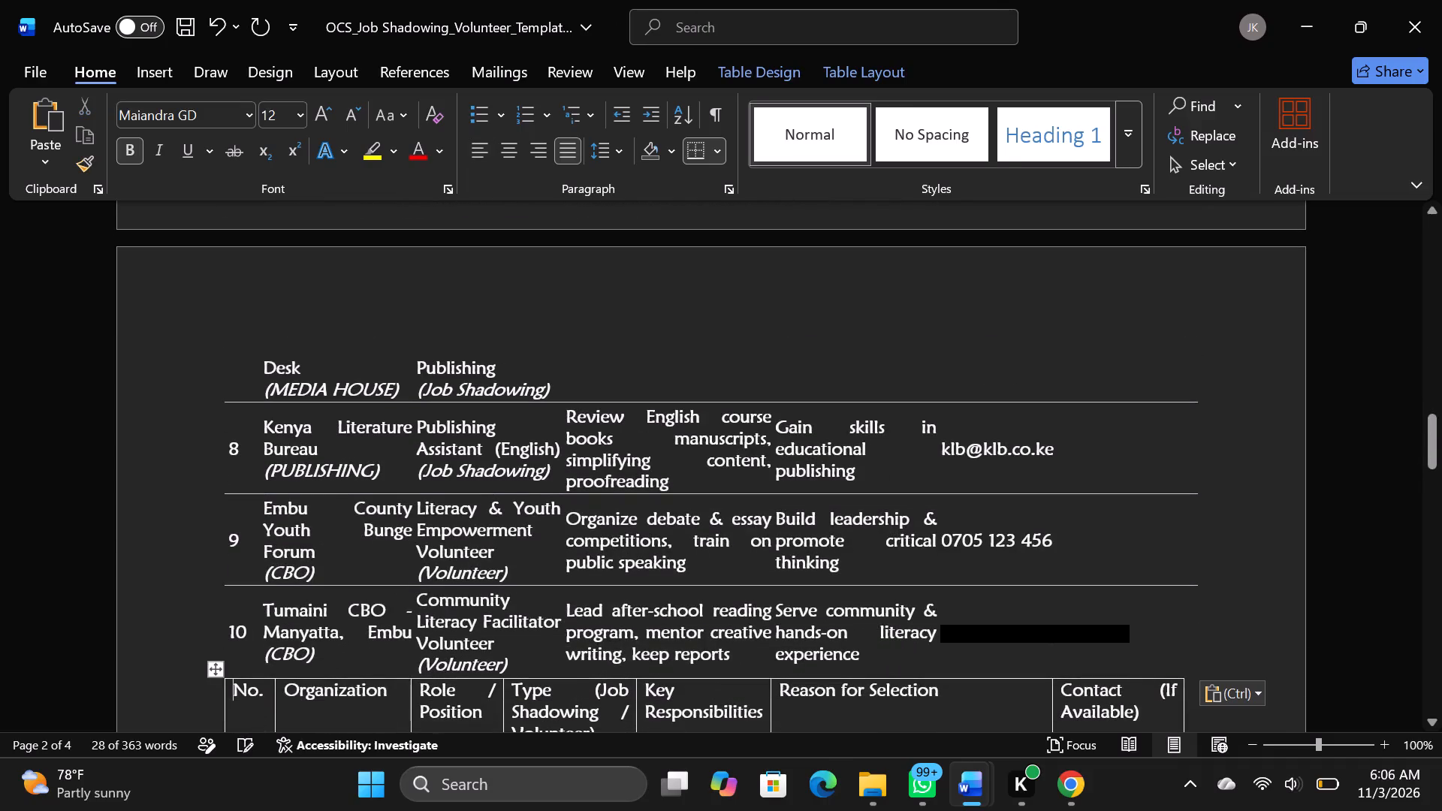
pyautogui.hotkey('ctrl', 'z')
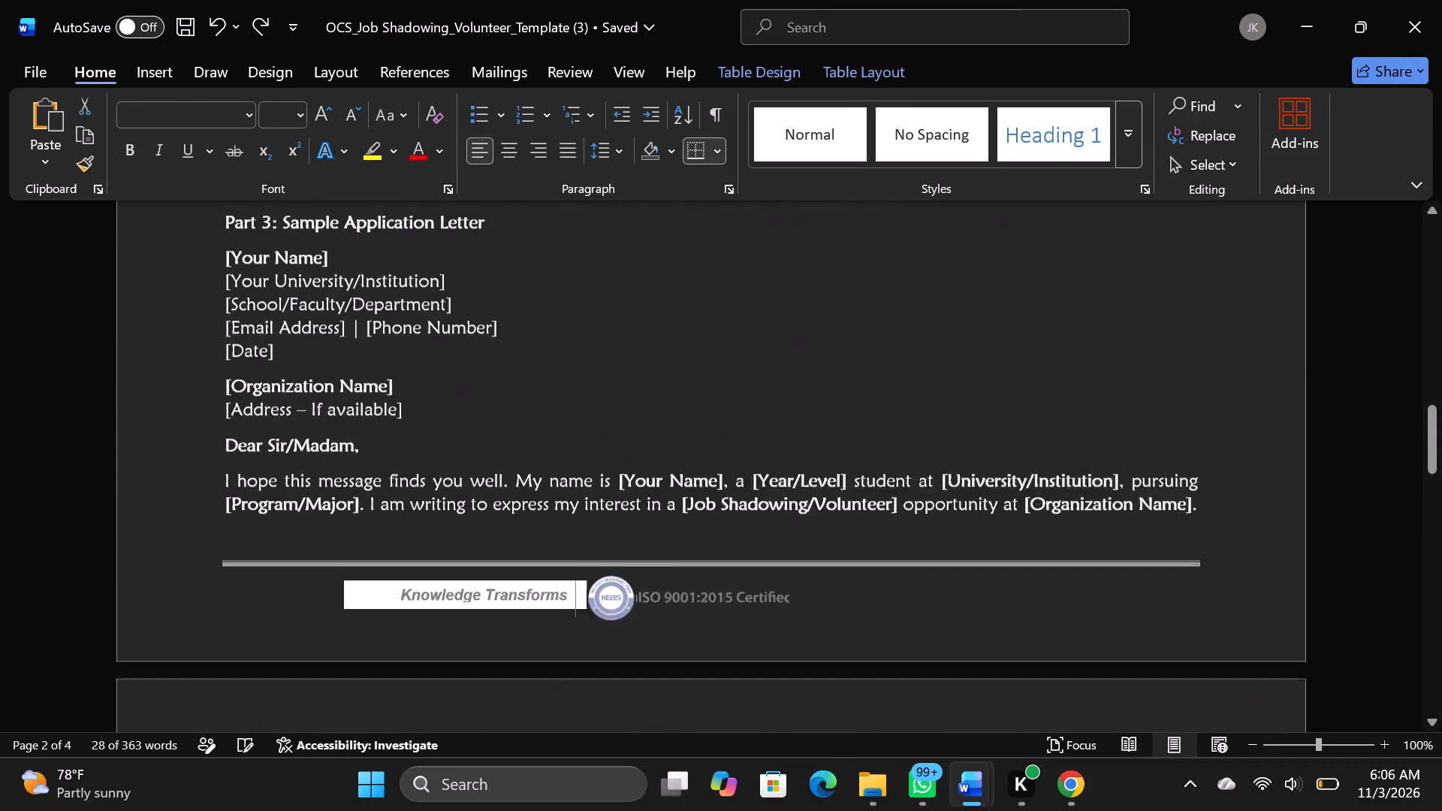
# Delete the empty Part 2 table in the Word template and paste the copied opportunities table in its place.
pyautogui.scroll(7, 448, 194)
pyautogui.scroll(2, 632, 360)
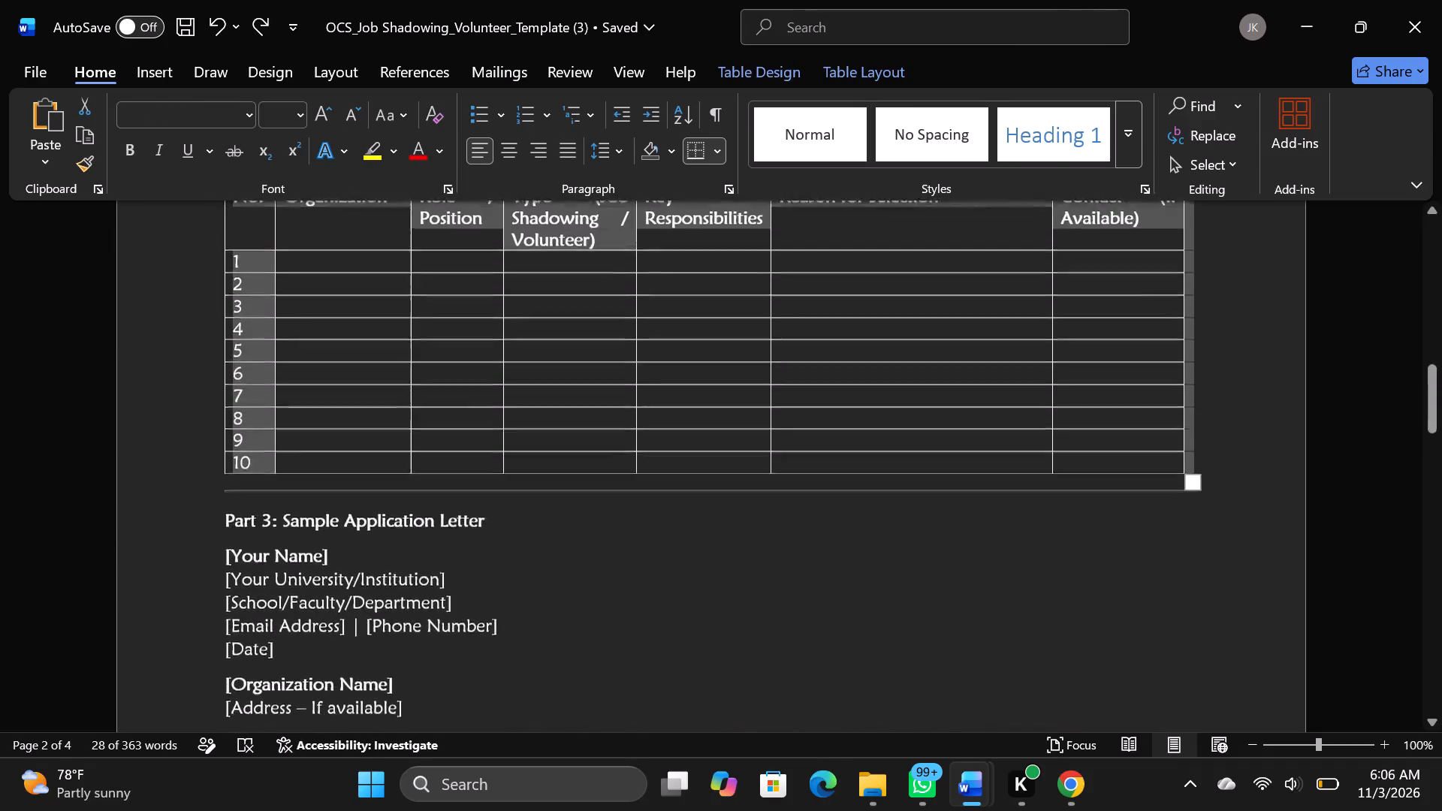
pyautogui.scroll(2, 633, 360)
pyautogui.click(214, 329)
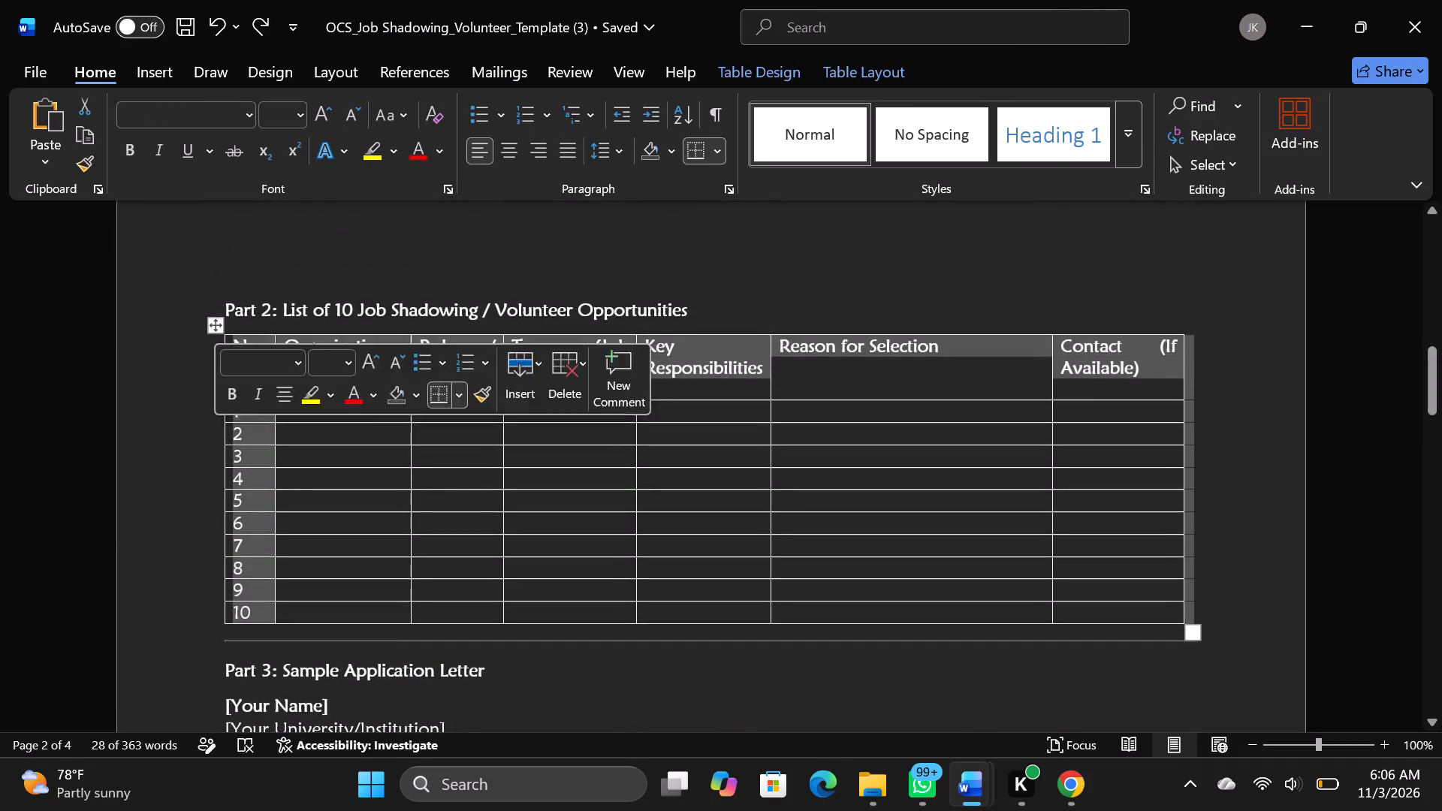
pyautogui.press('BackSpace')
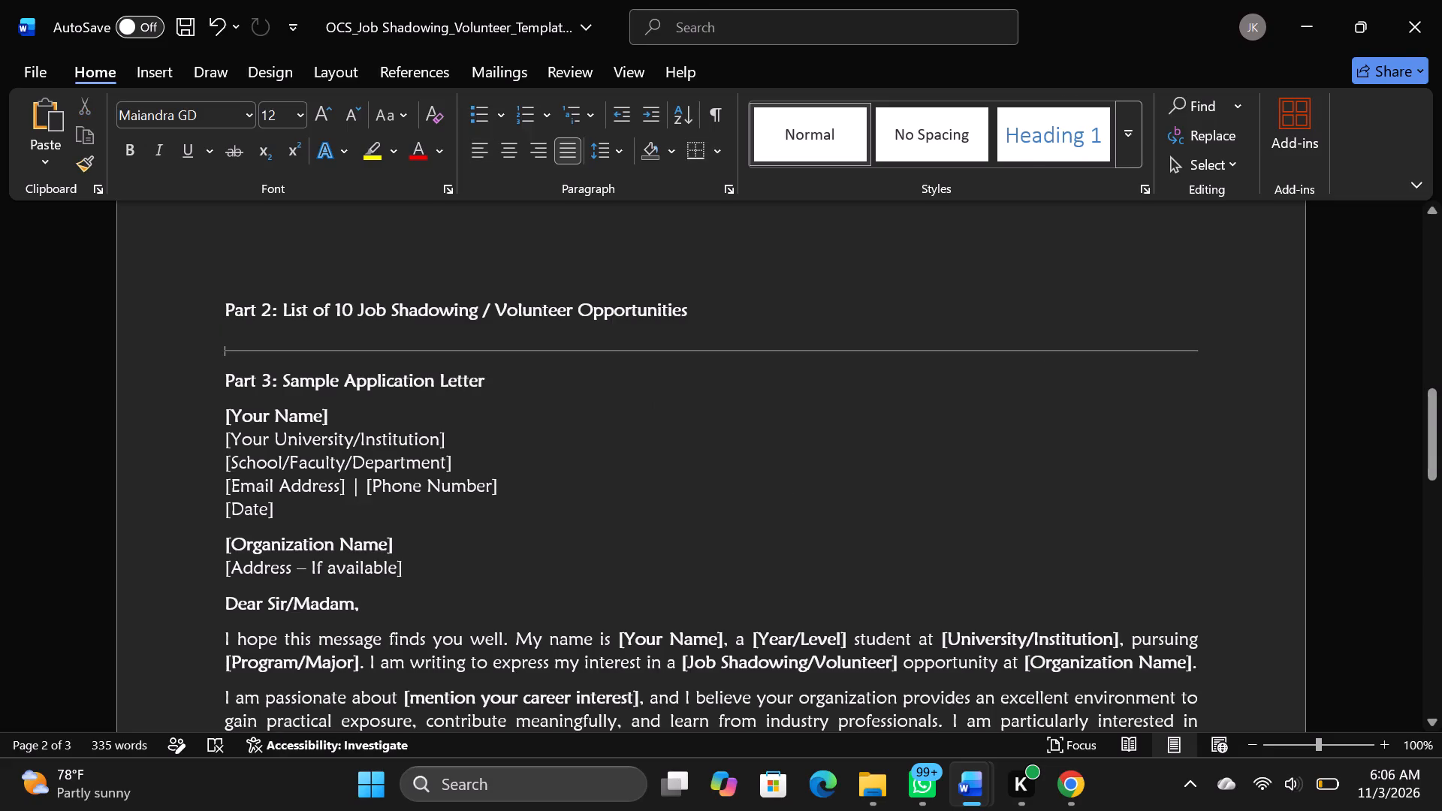
pyautogui.hotkey('ctrl', 'v')
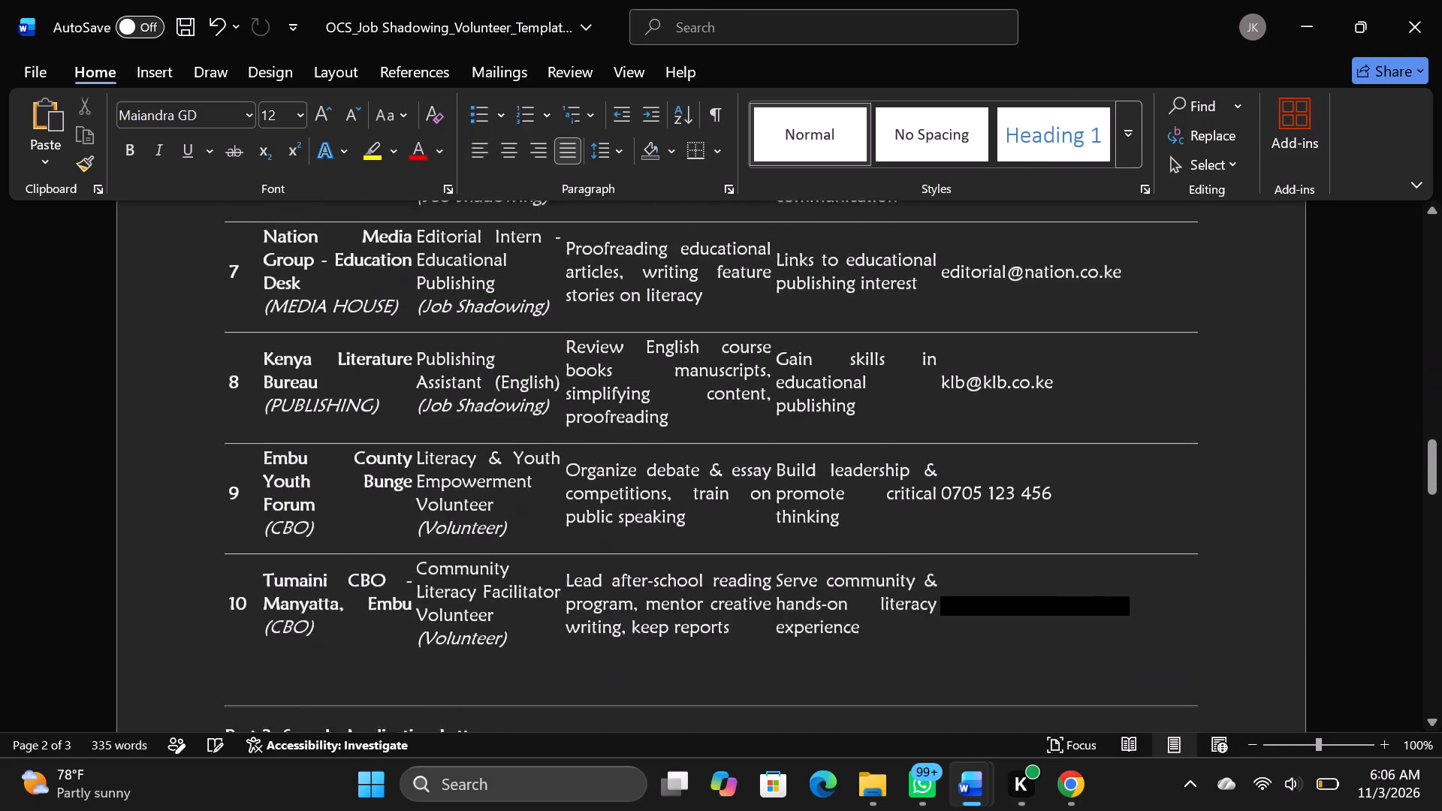
# Select the entire pasted opportunities table under the Part 2 heading.
pyautogui.scroll(10, 382, 340)
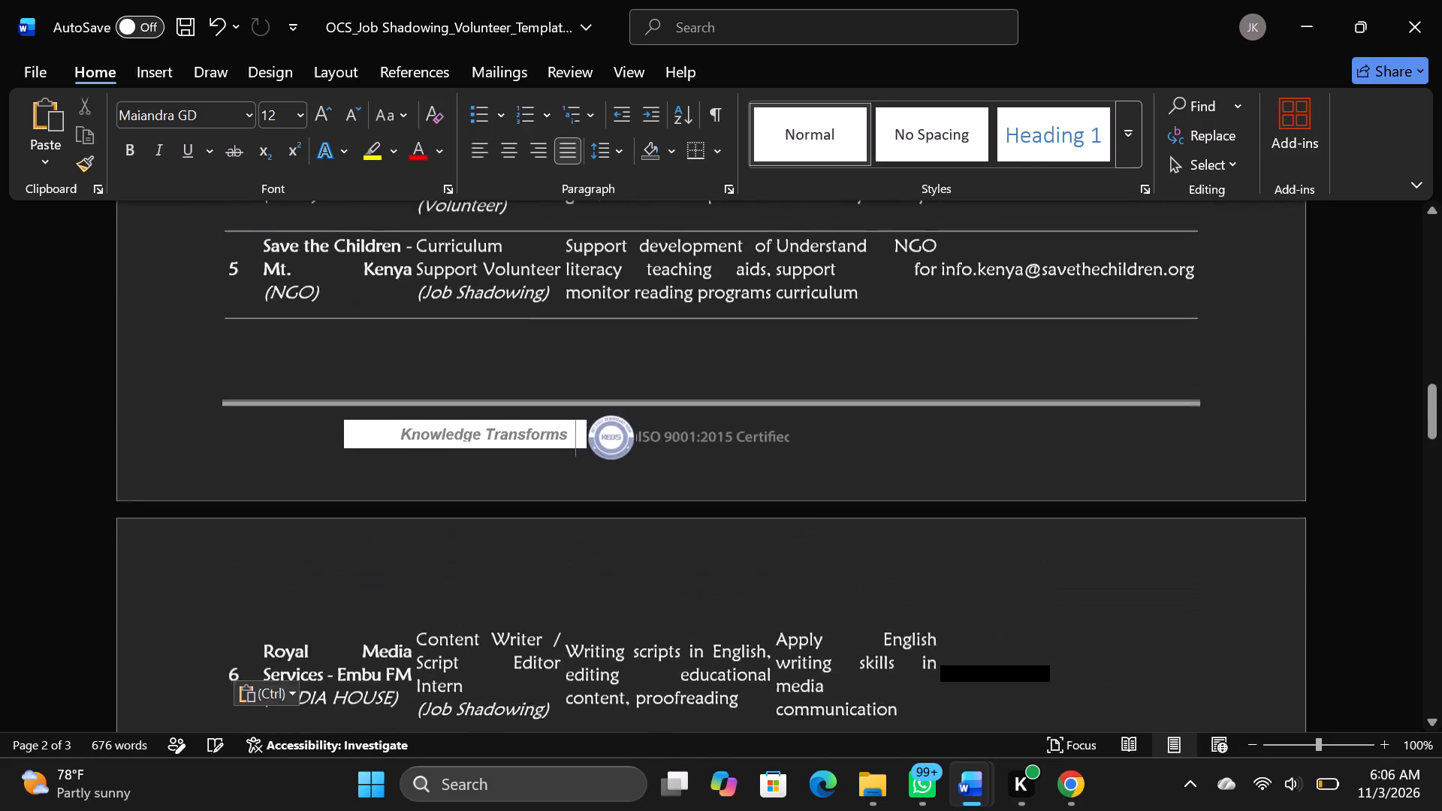
pyautogui.scroll(11, 387, 352)
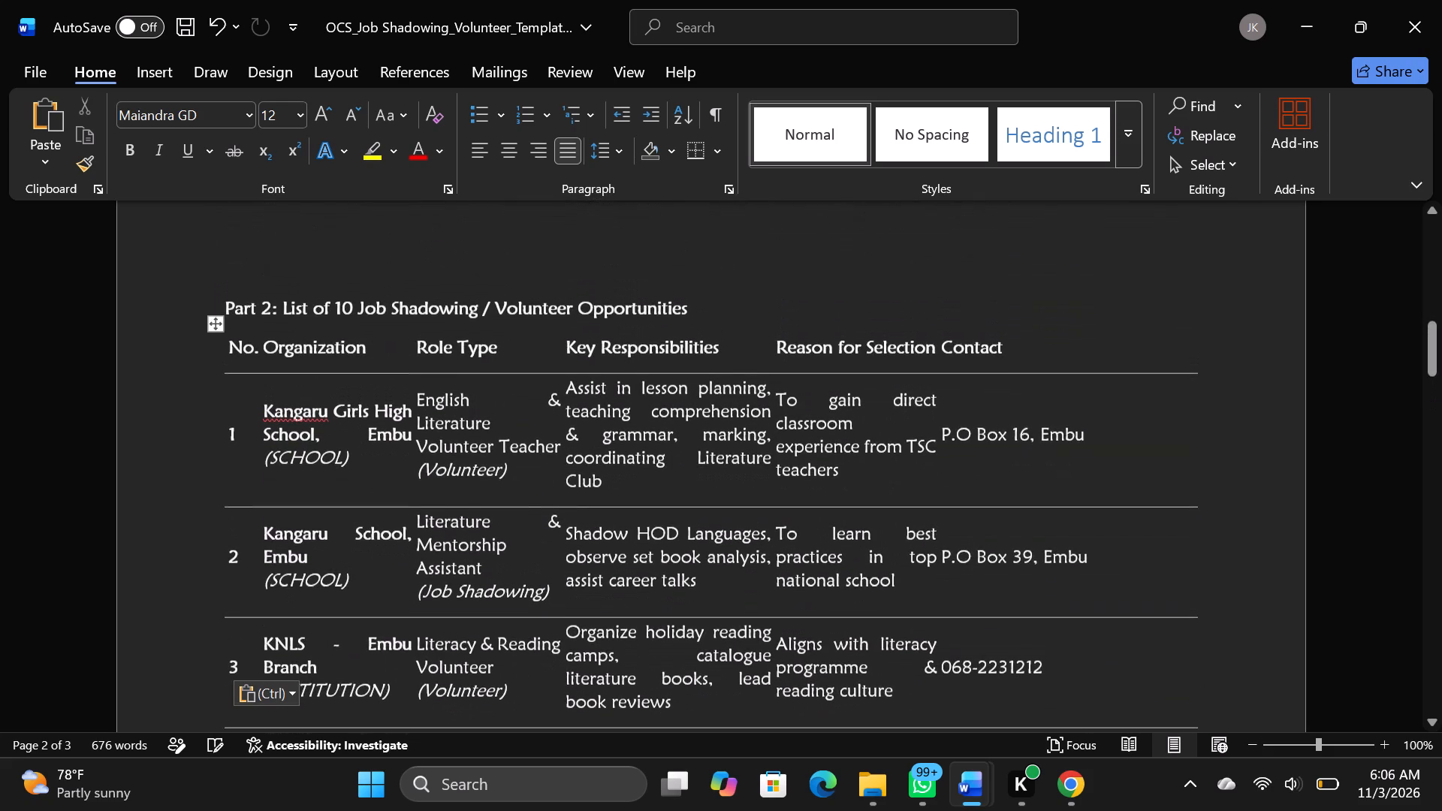
pyautogui.click(212, 331)
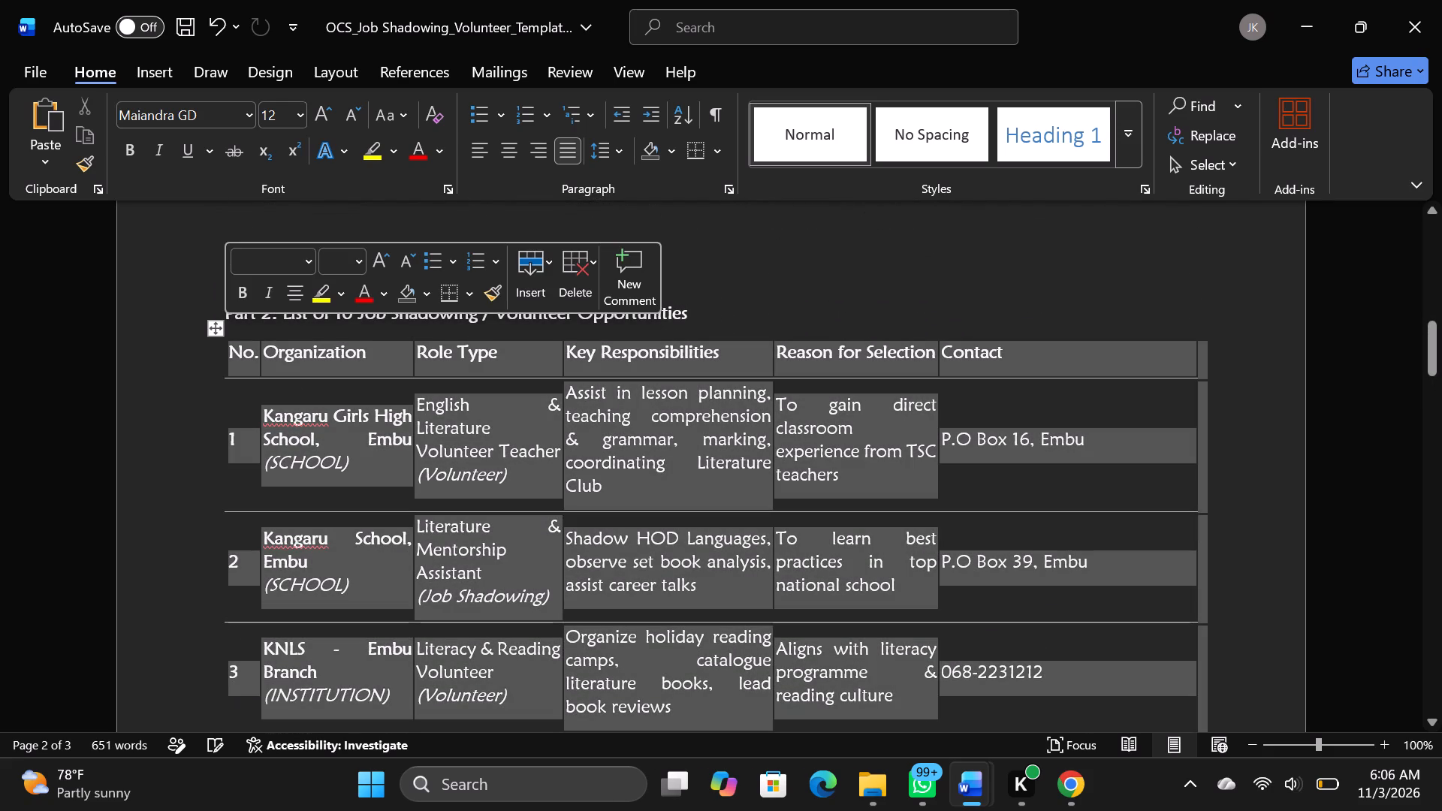
# Apply all borders to the selected opportunities table under Part 2 and deselect the table.
pyautogui.click(469, 294)
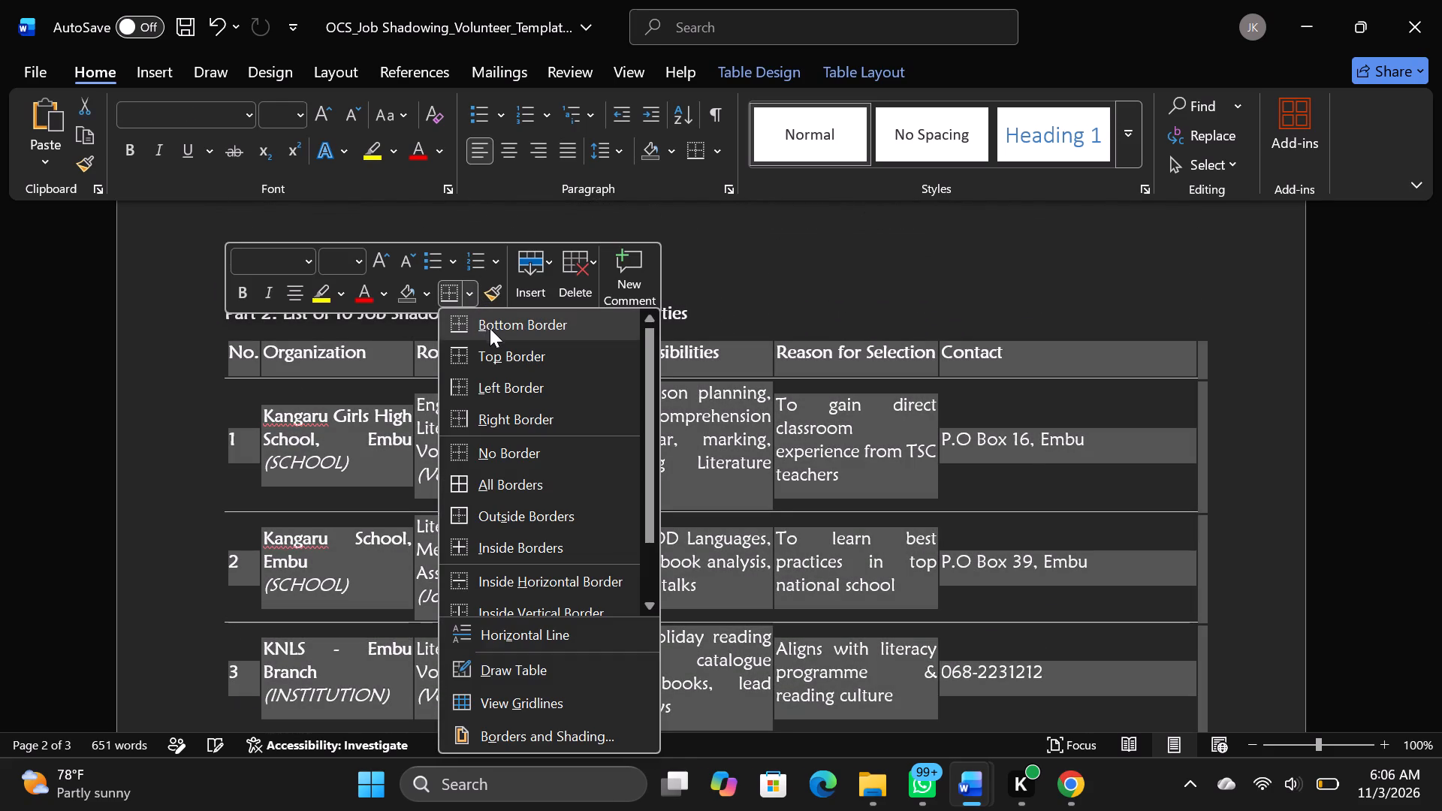
pyautogui.click(501, 484)
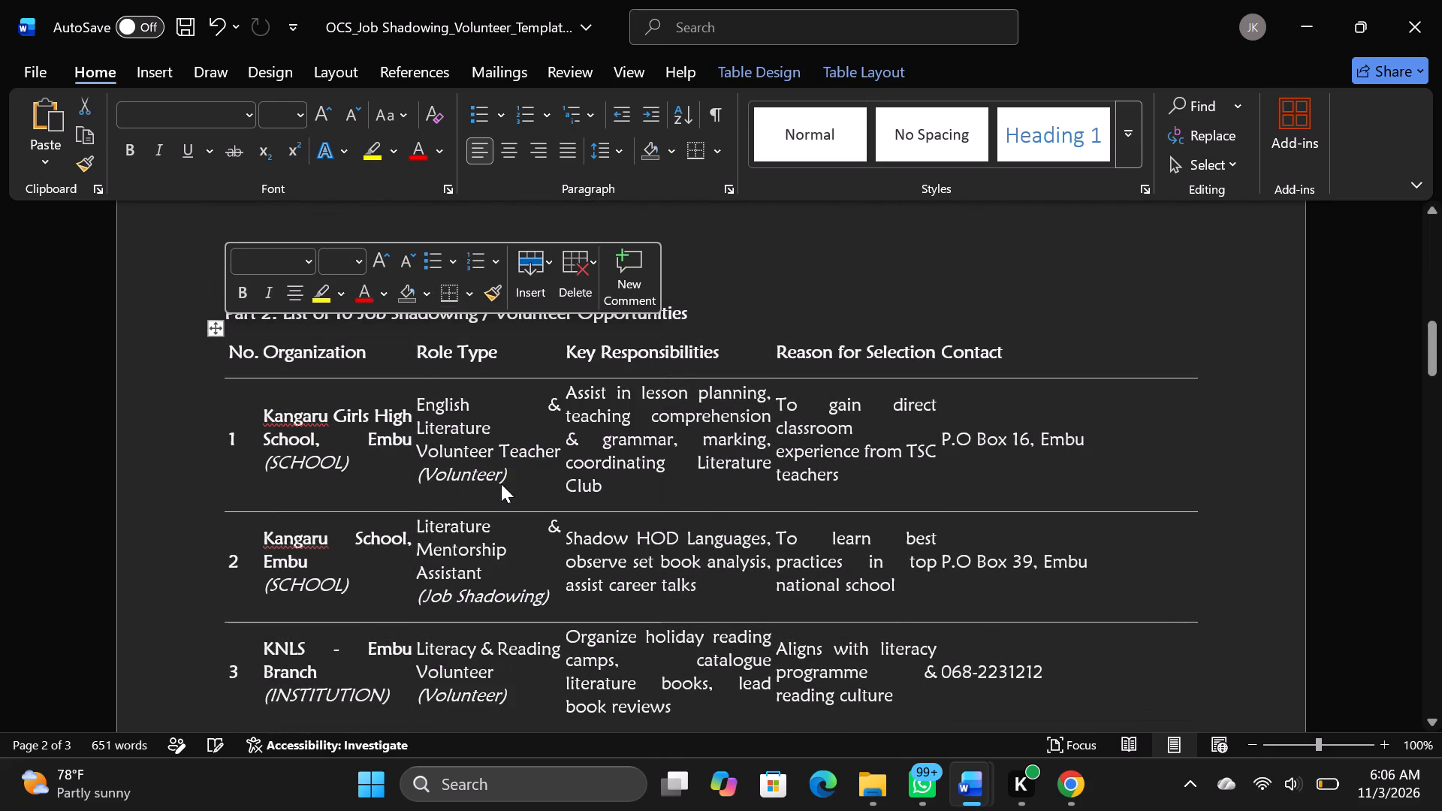
pyautogui.click(1235, 434)
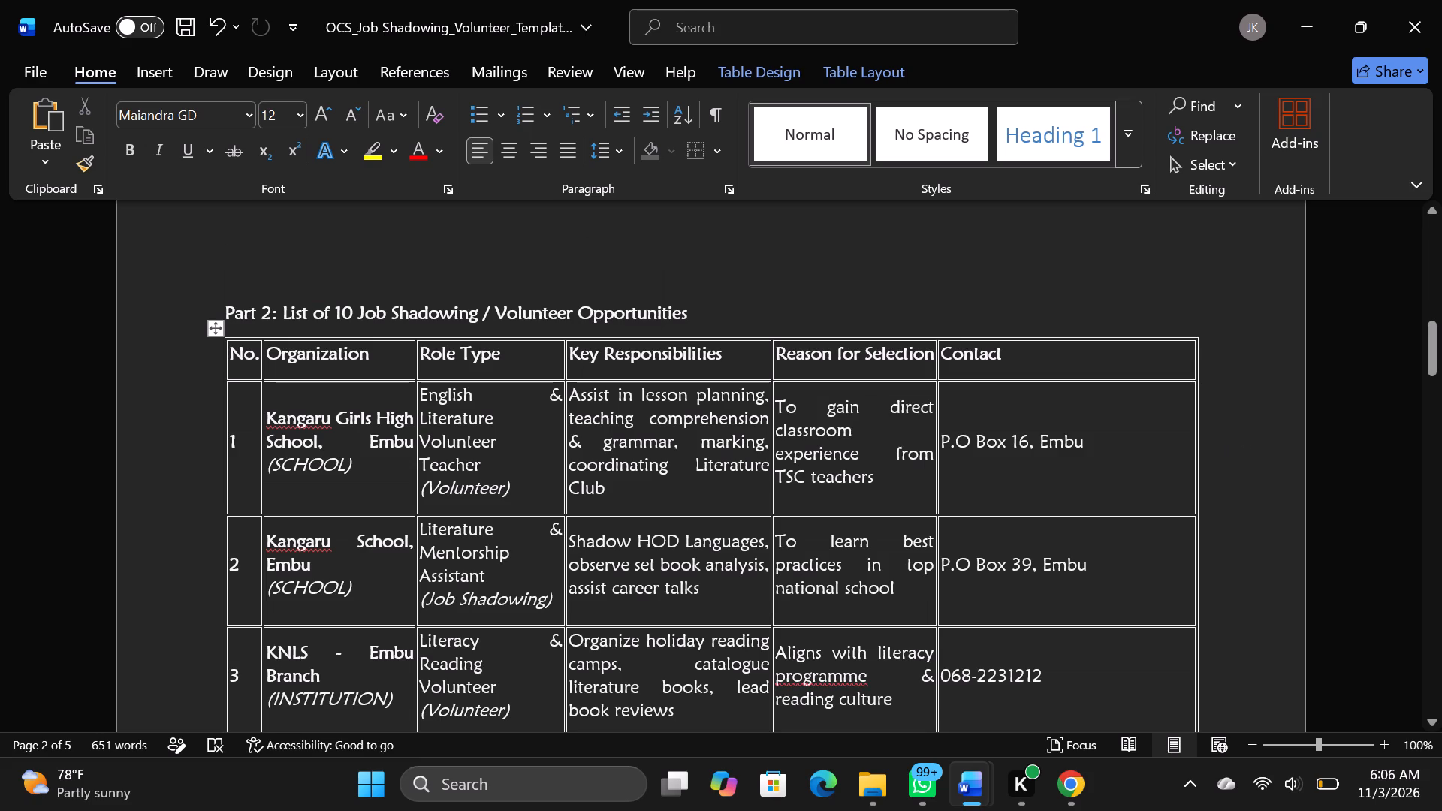
# Place the cursor at the end of the [Your Name] placeholder heading the Part 3 sample application letter.
pyautogui.scroll(-1, 1235, 434)
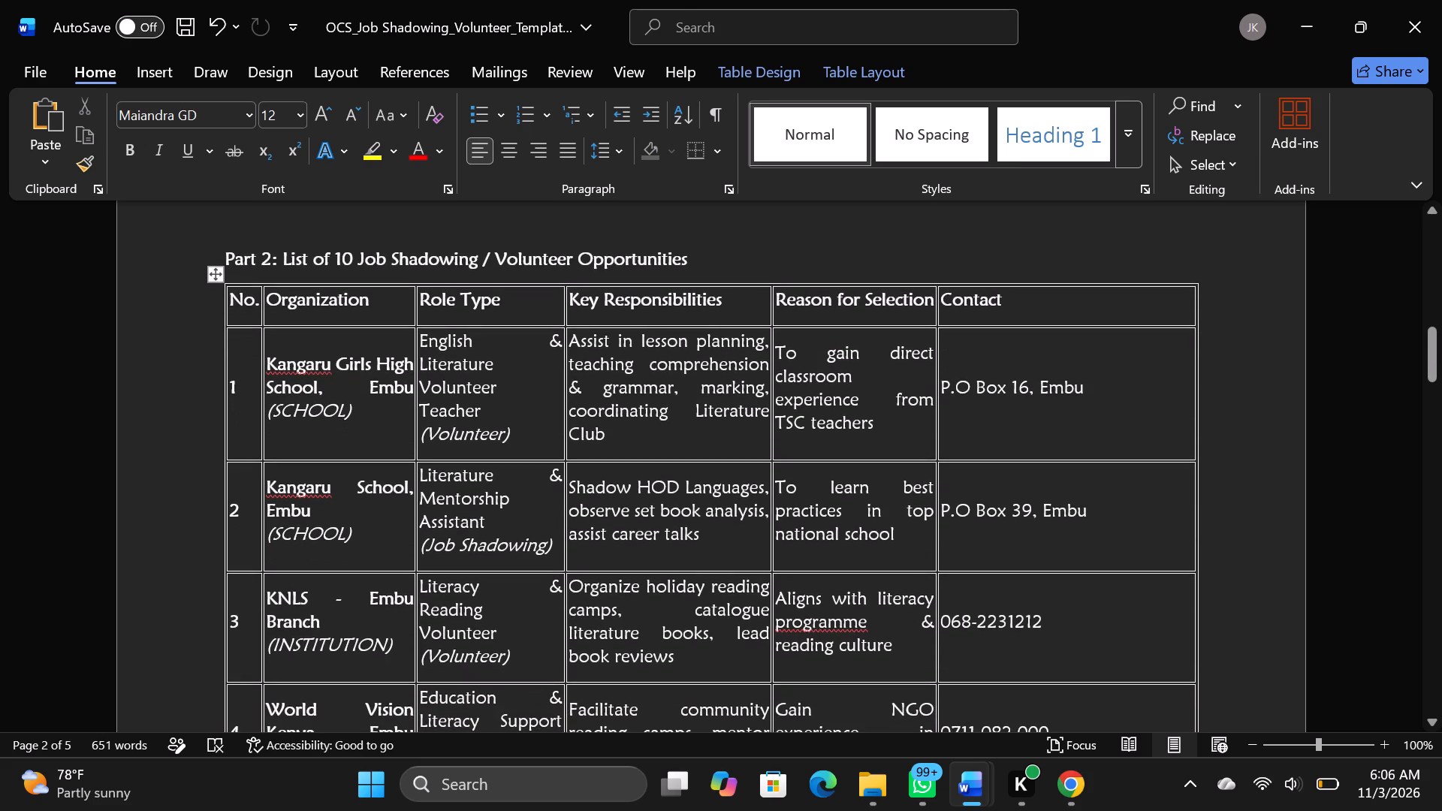
pyautogui.scroll(-2, 1235, 434)
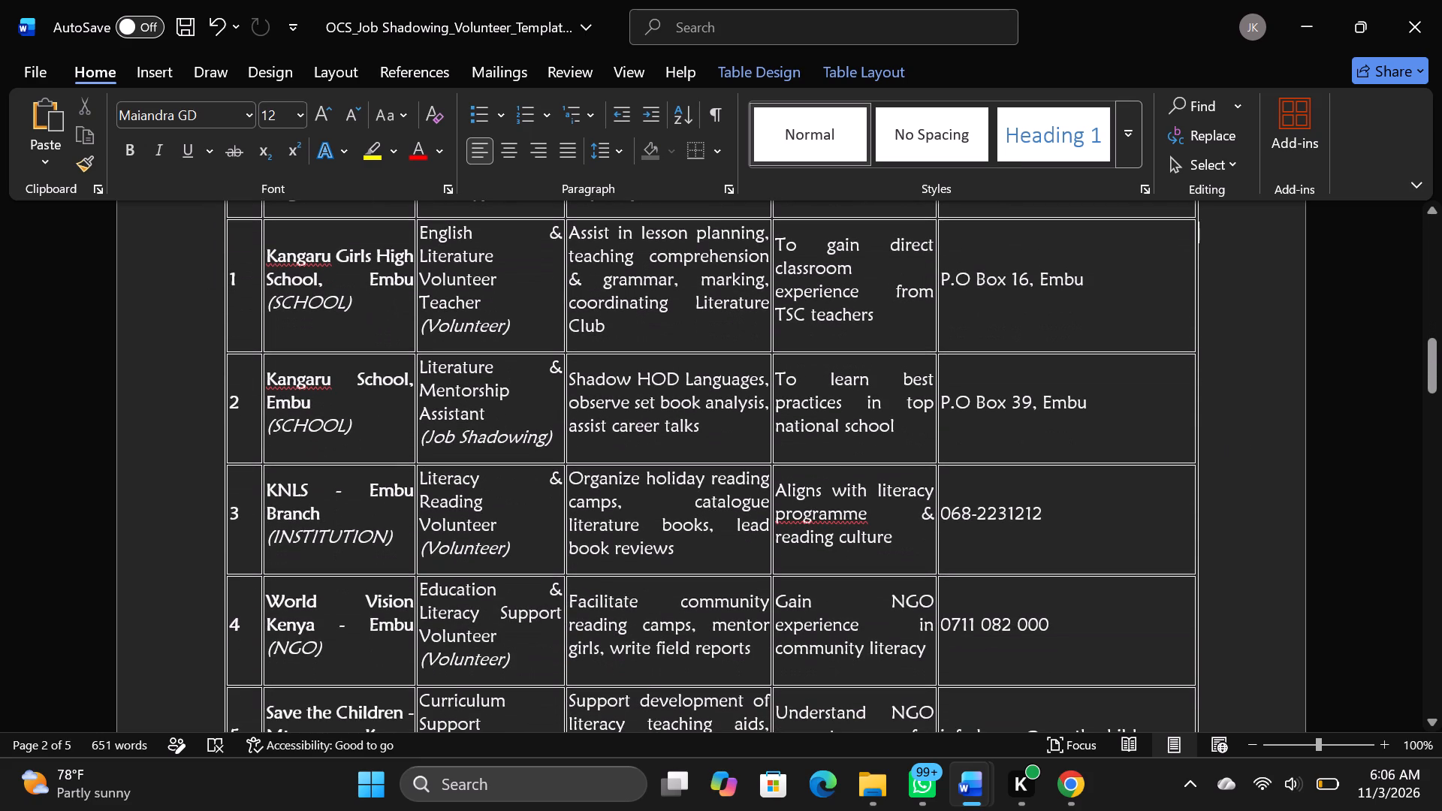
pyautogui.scroll(-3, 1235, 434)
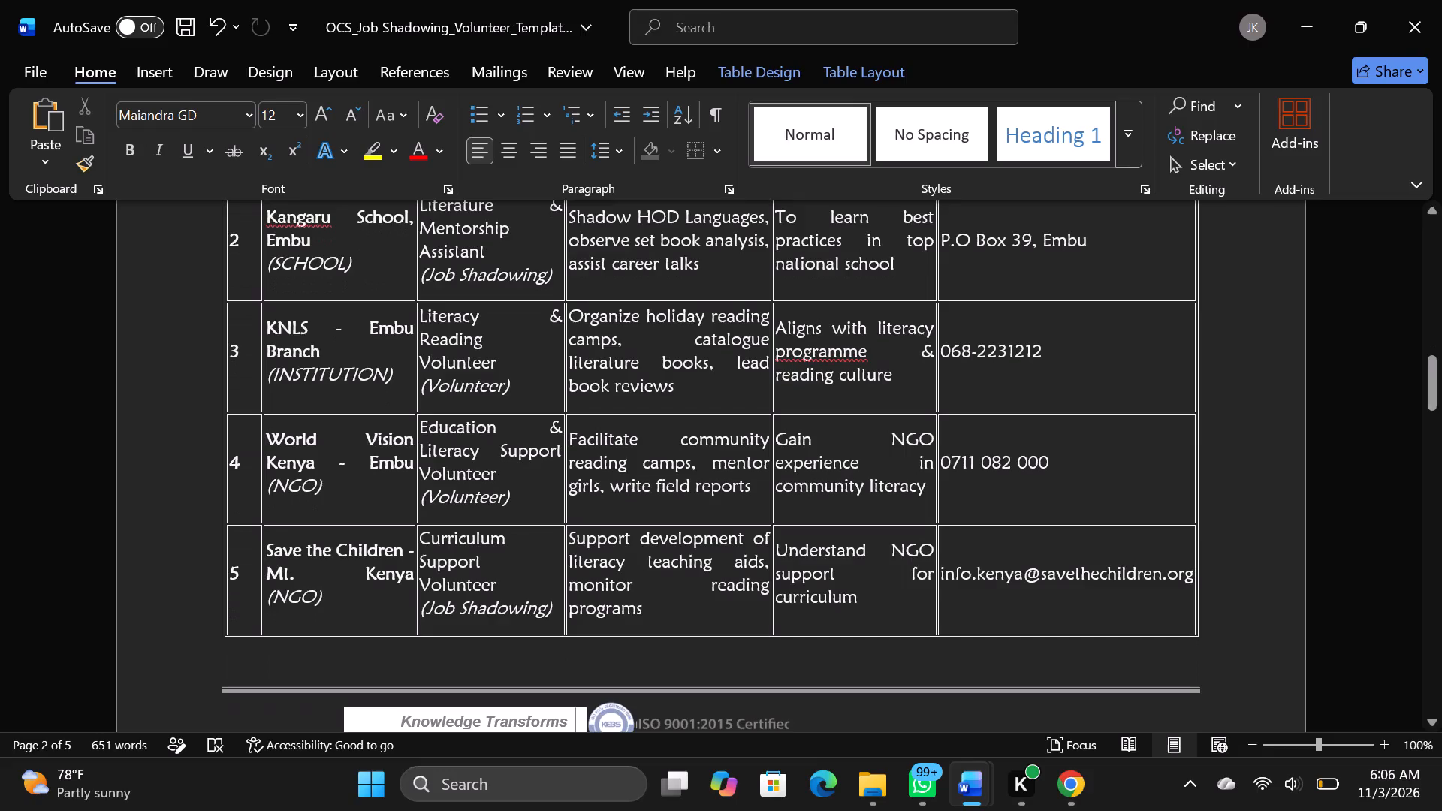
pyautogui.scroll(-5, 1235, 434)
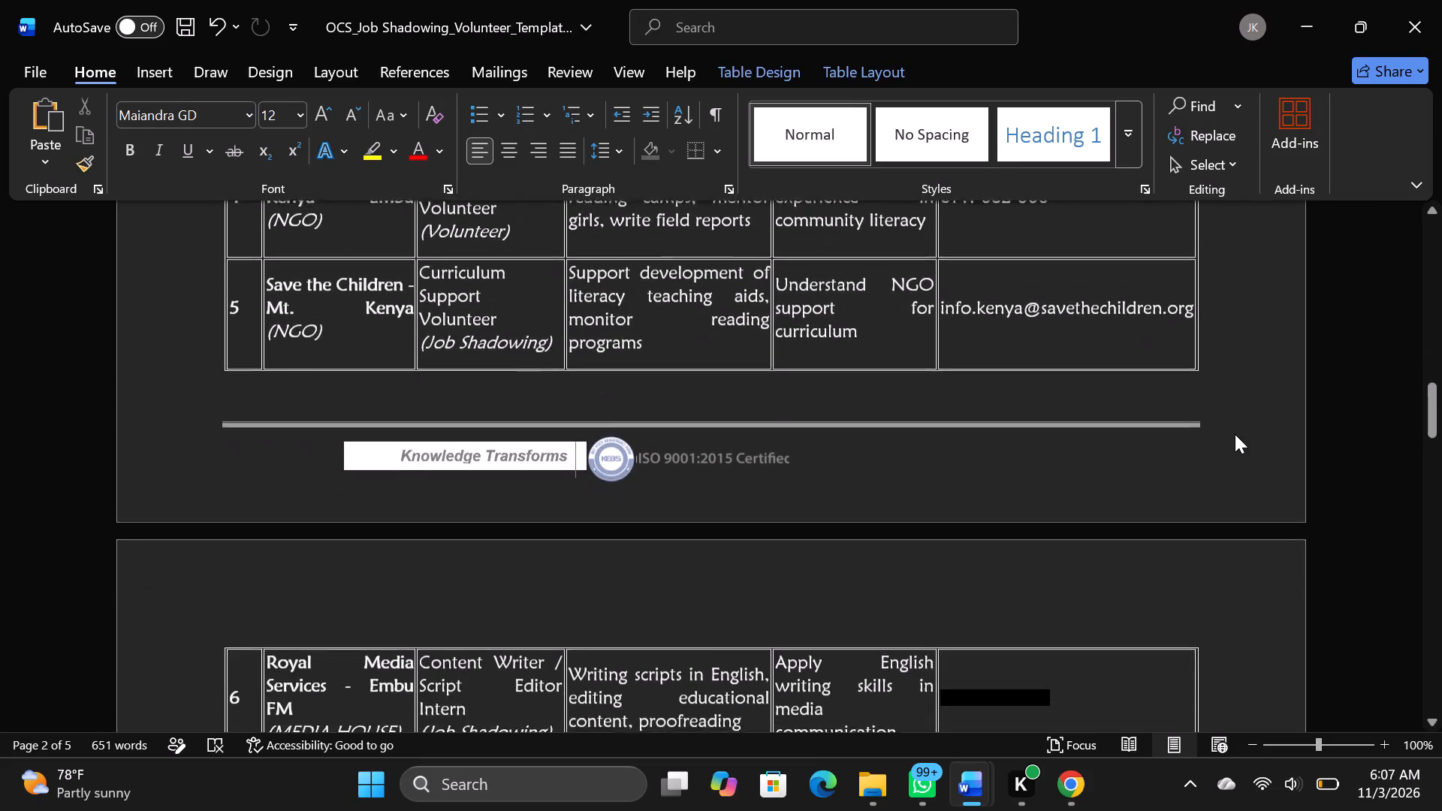
pyautogui.scroll(-15, 1235, 434)
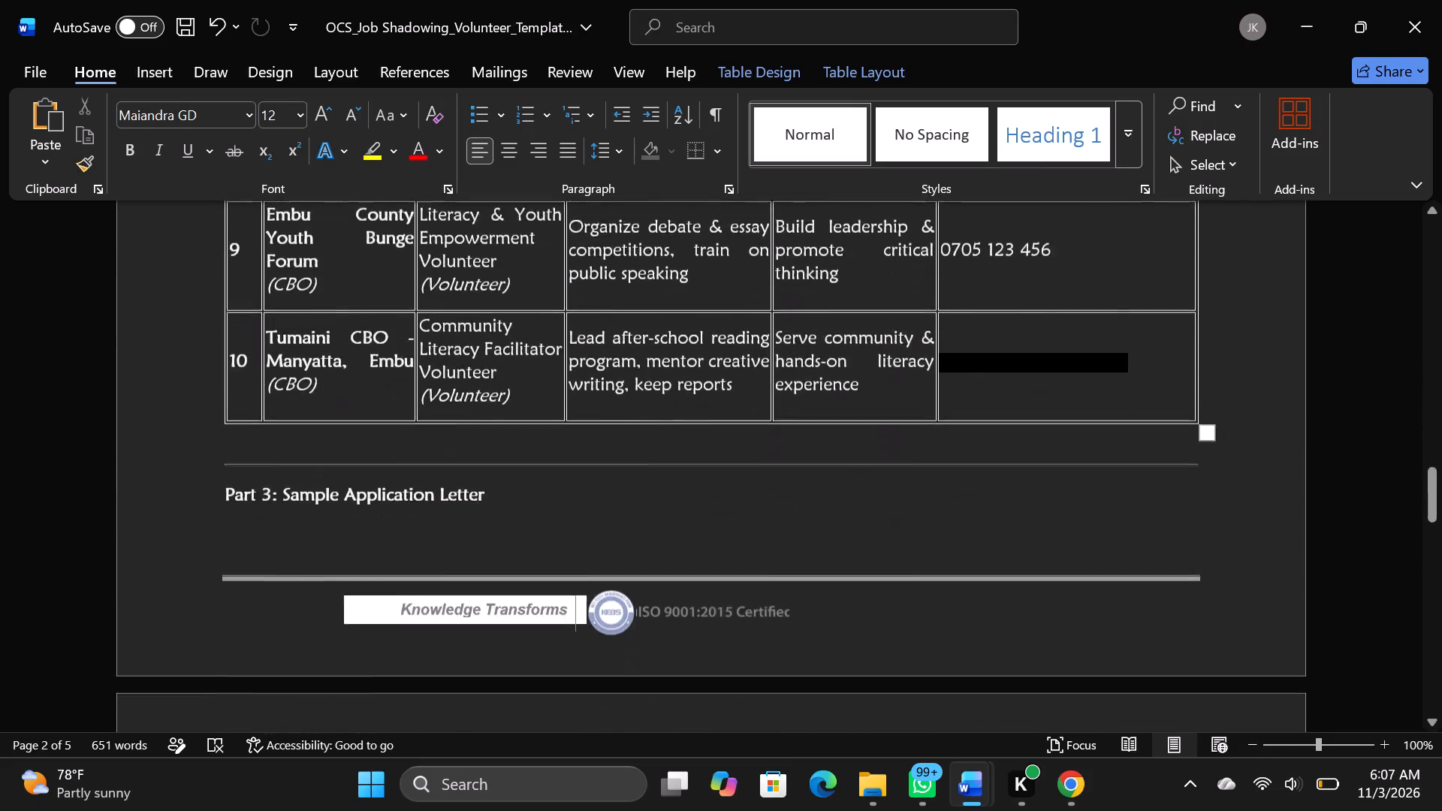
pyautogui.scroll(-6, 1234, 436)
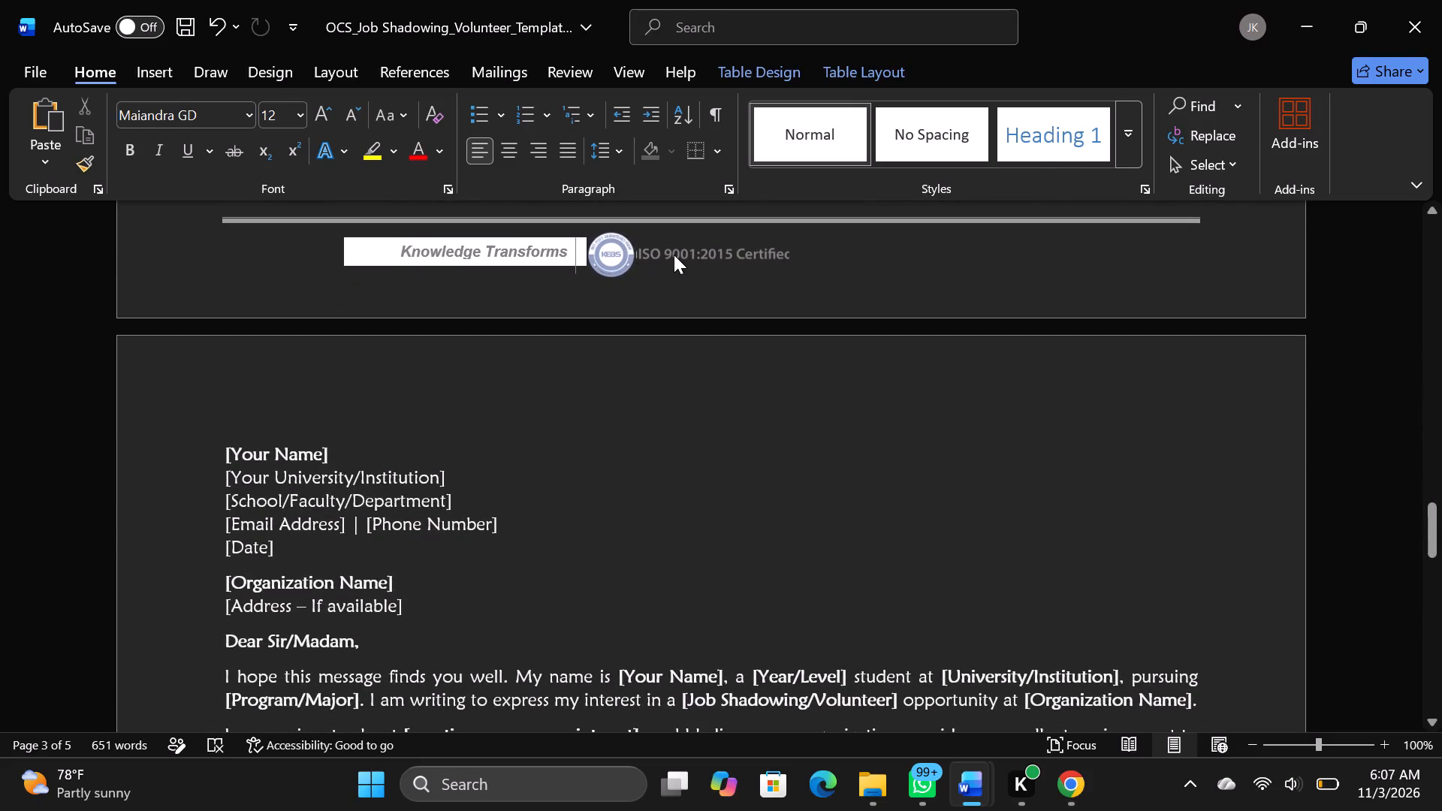
pyautogui.click(324, 459)
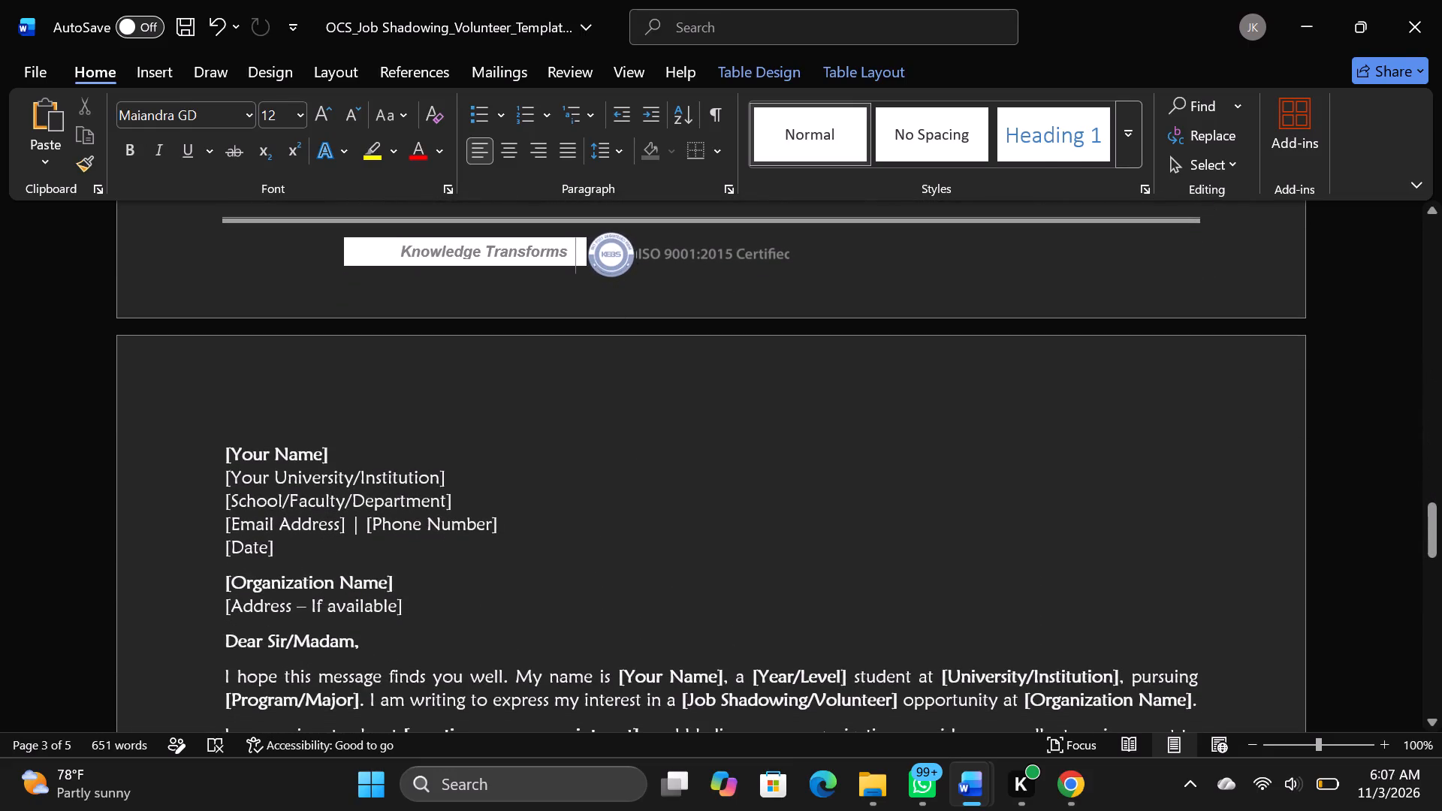
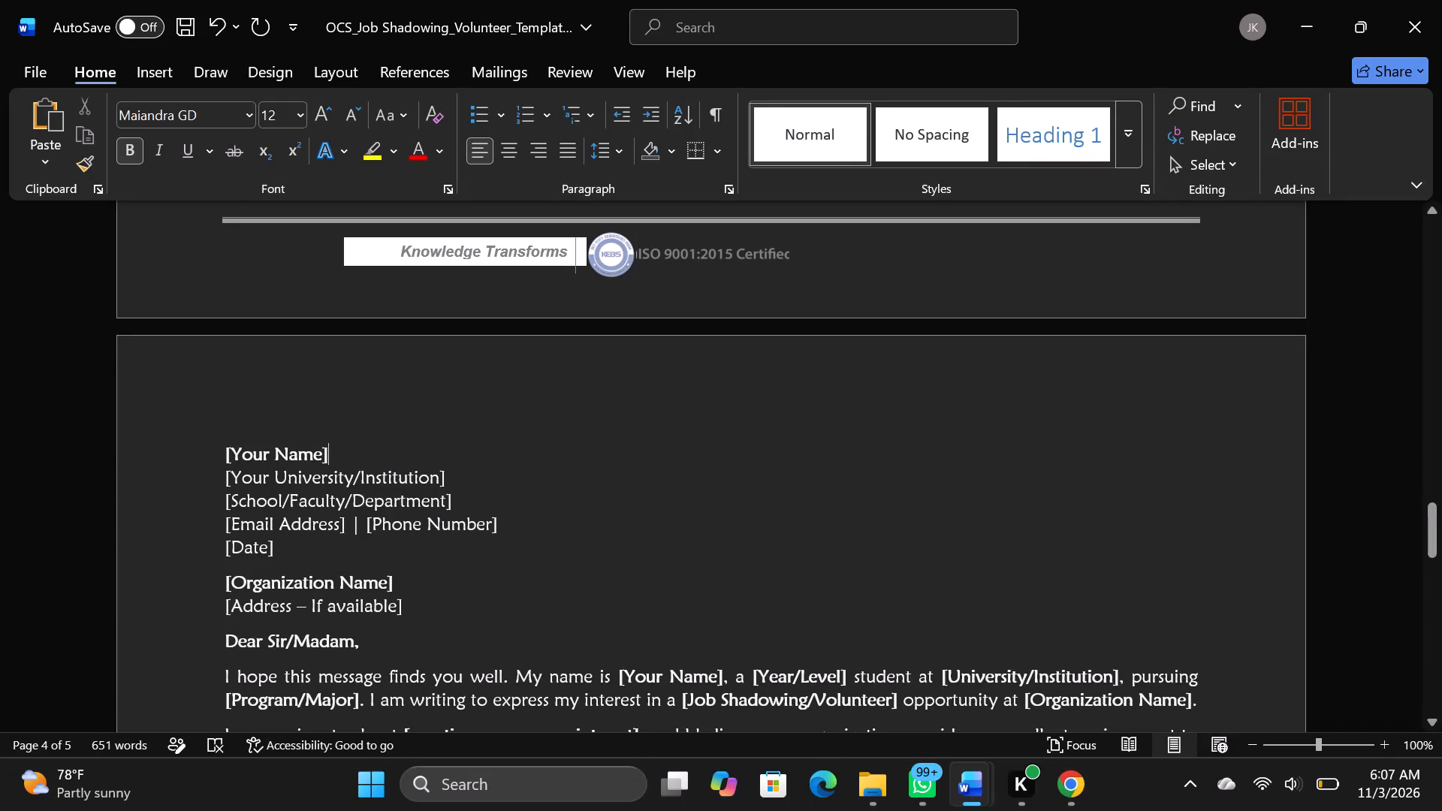
# Replace the [Your Name] placeholder at the top of the application letter with the applicant's full name, removing the square brackets.
pyautogui.press('BackSpace')
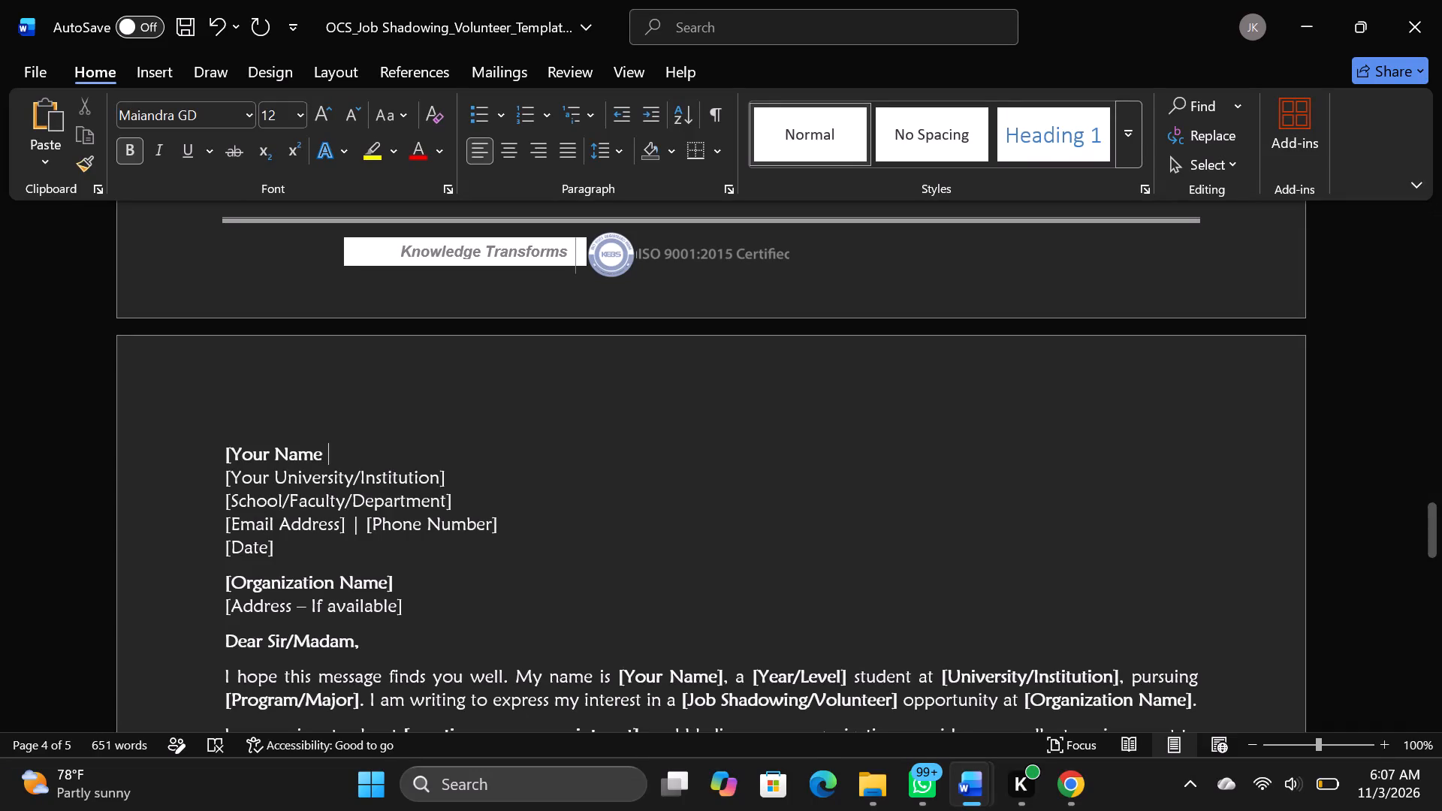
pyautogui.press('BackSpace')
pyautogui.press('BackSpace')
pyautogui.press('BackSpace')
pyautogui.press('BackSpace')
pyautogui.press('BackSpace')
pyautogui.press('BackSpace')
pyautogui.press('BackSpace')
pyautogui.press('BackSpace')
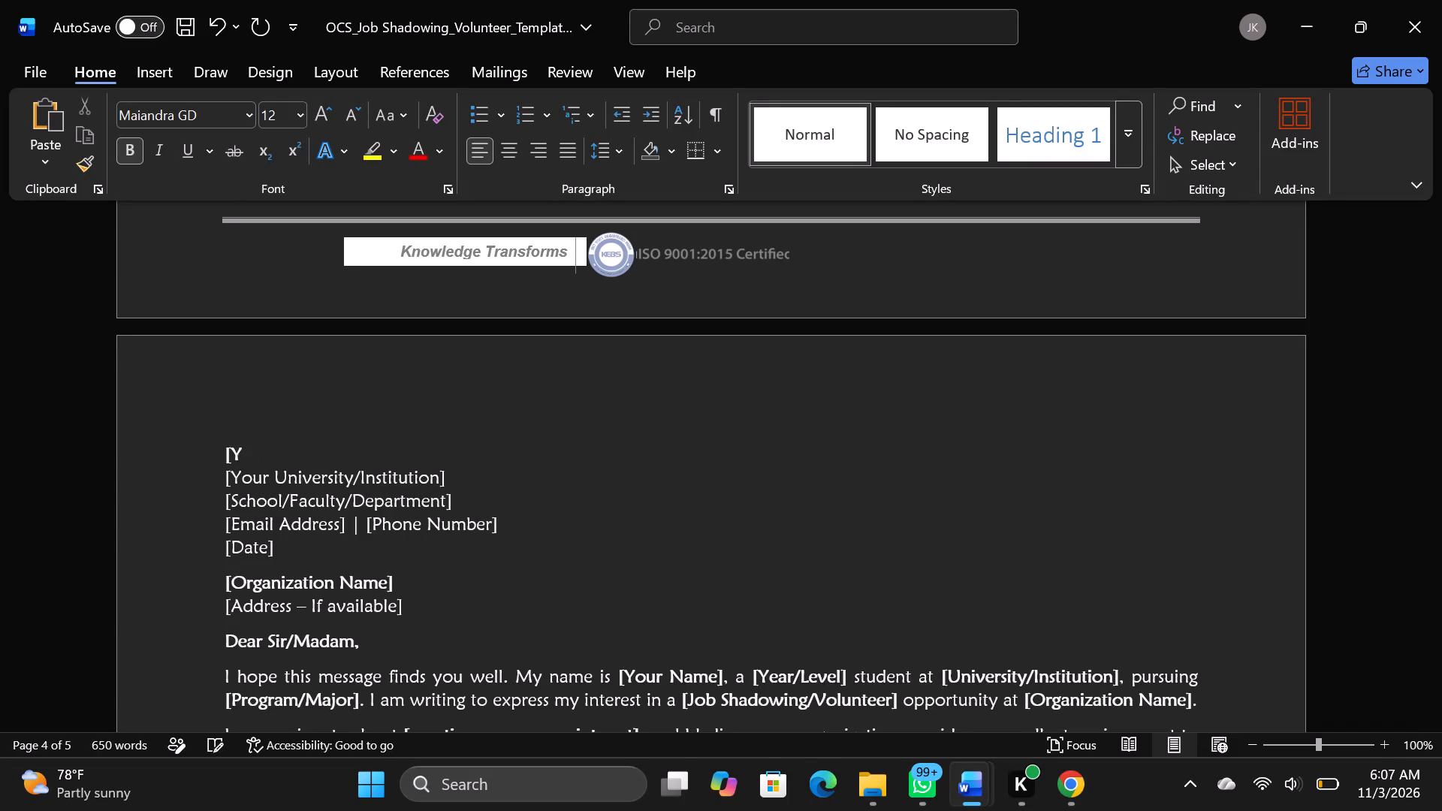
pyautogui.press('BackSpace')
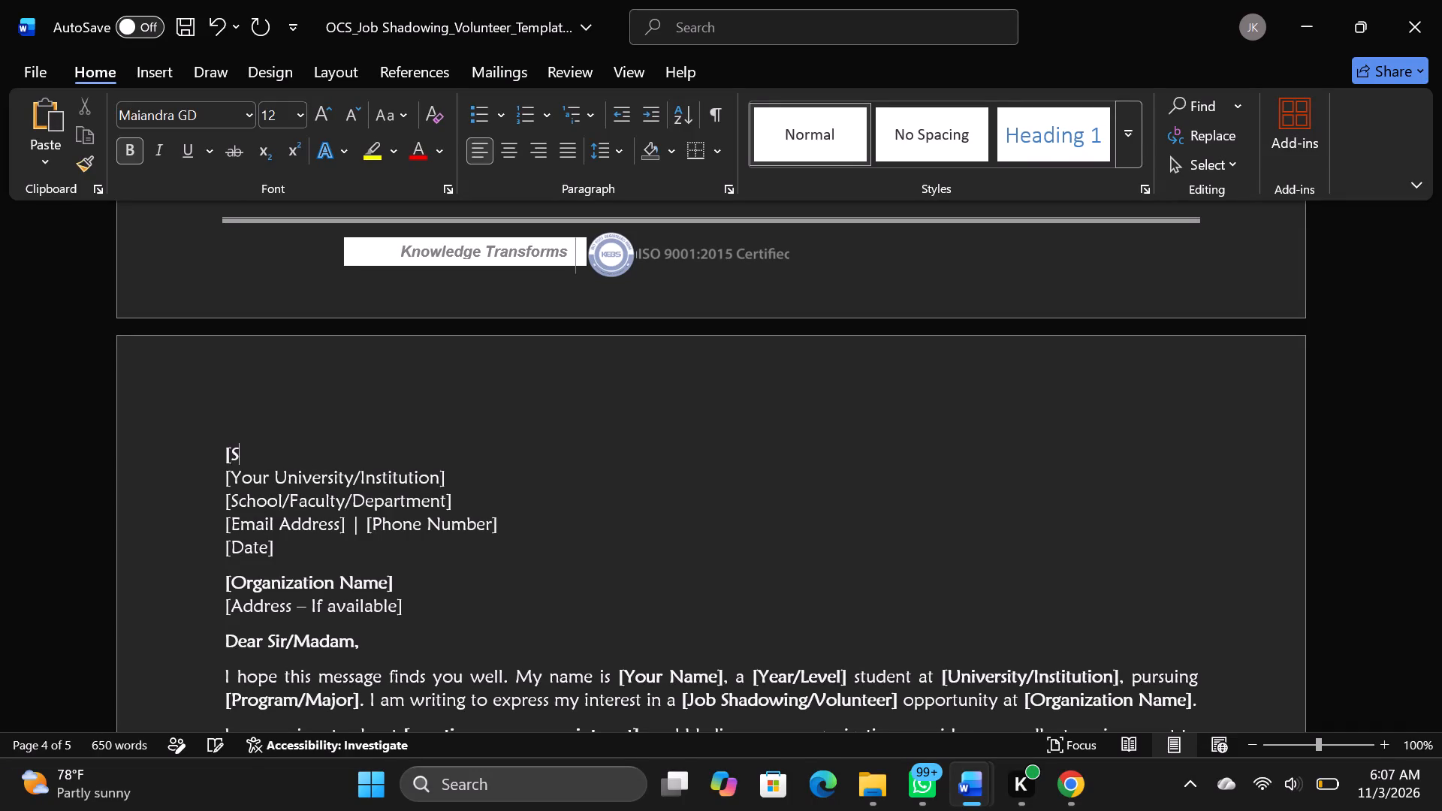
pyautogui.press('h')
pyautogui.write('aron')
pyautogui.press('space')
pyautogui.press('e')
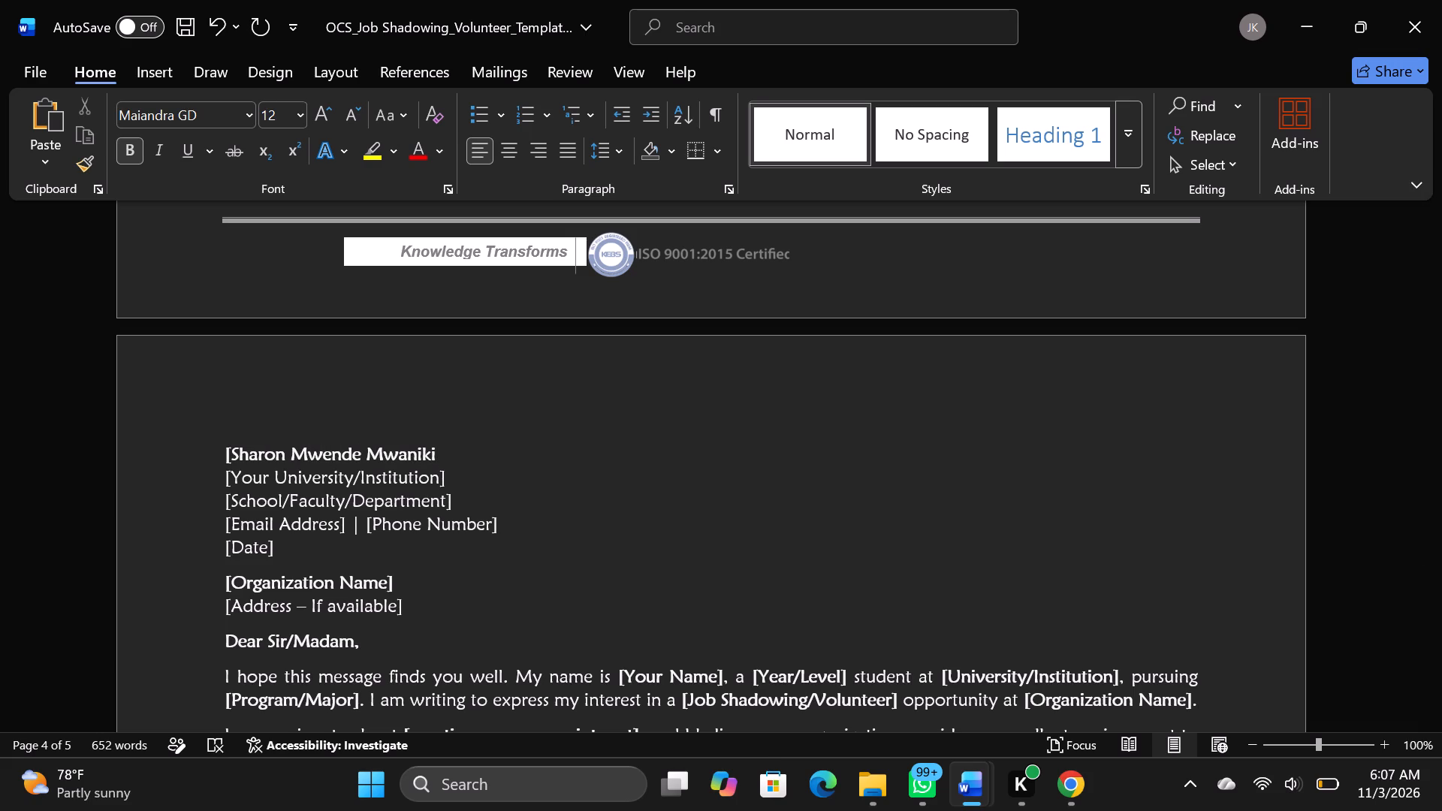
pyautogui.click(228, 459)
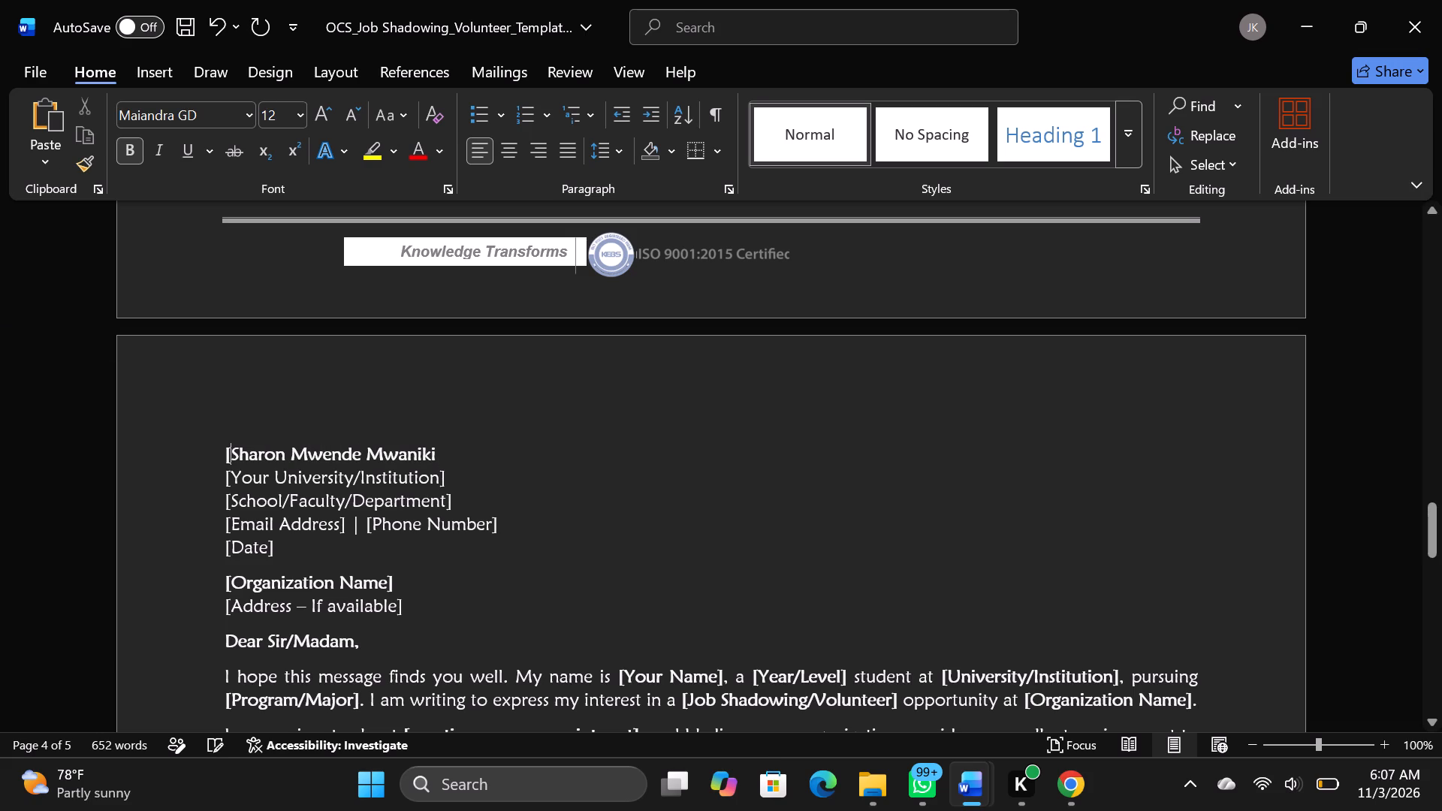
pyautogui.press('BackSpace')
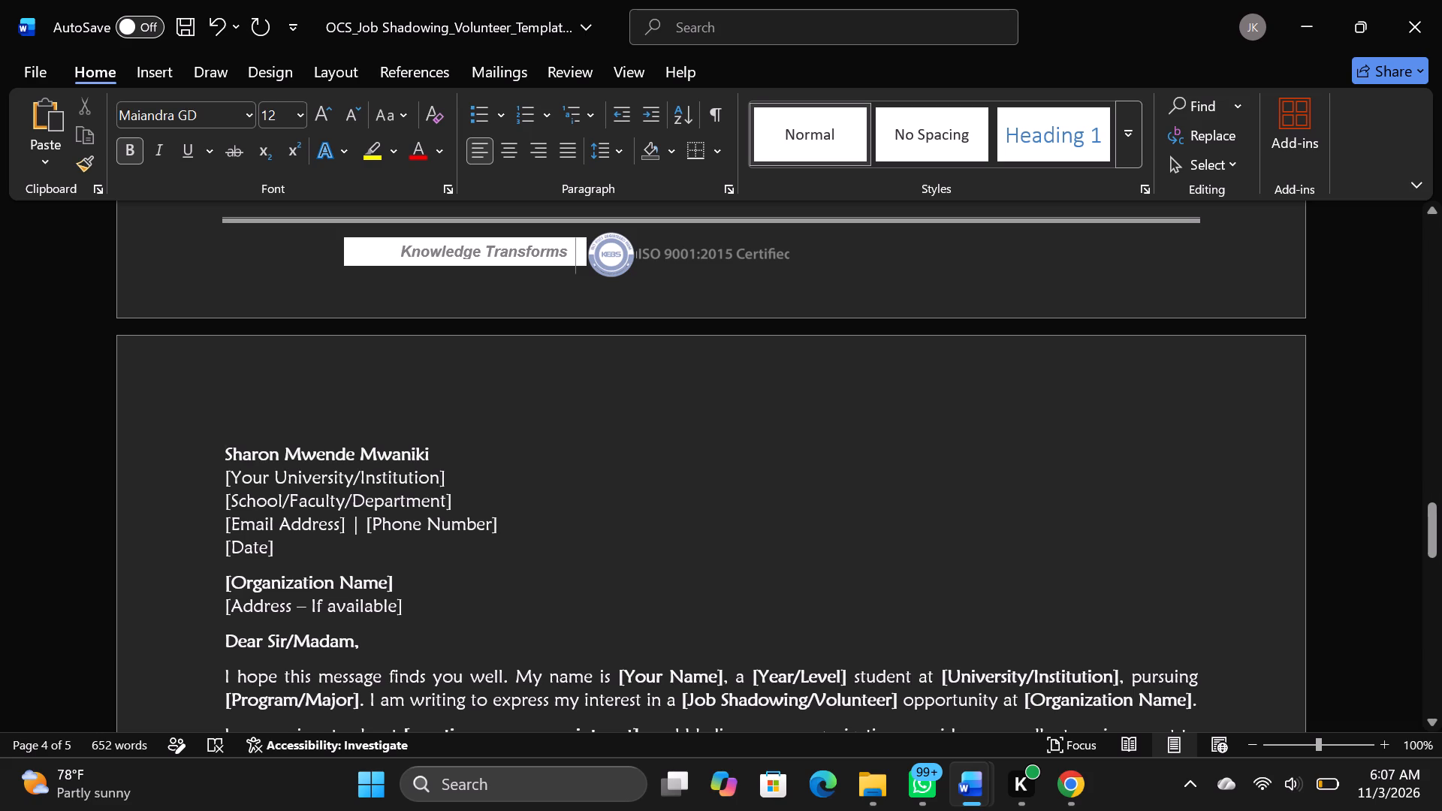
# Replace the [Your University/Institution] placeholder in the letter's sender block with University of Embu, without brackets.
pyautogui.click(448, 472)
pyautogui.press('BackSpace')
pyautogui.press('BackSpace')
pyautogui.moveTo(439, 480); pyautogui.dragTo(253, 480)
pyautogui.press('BackSpace')
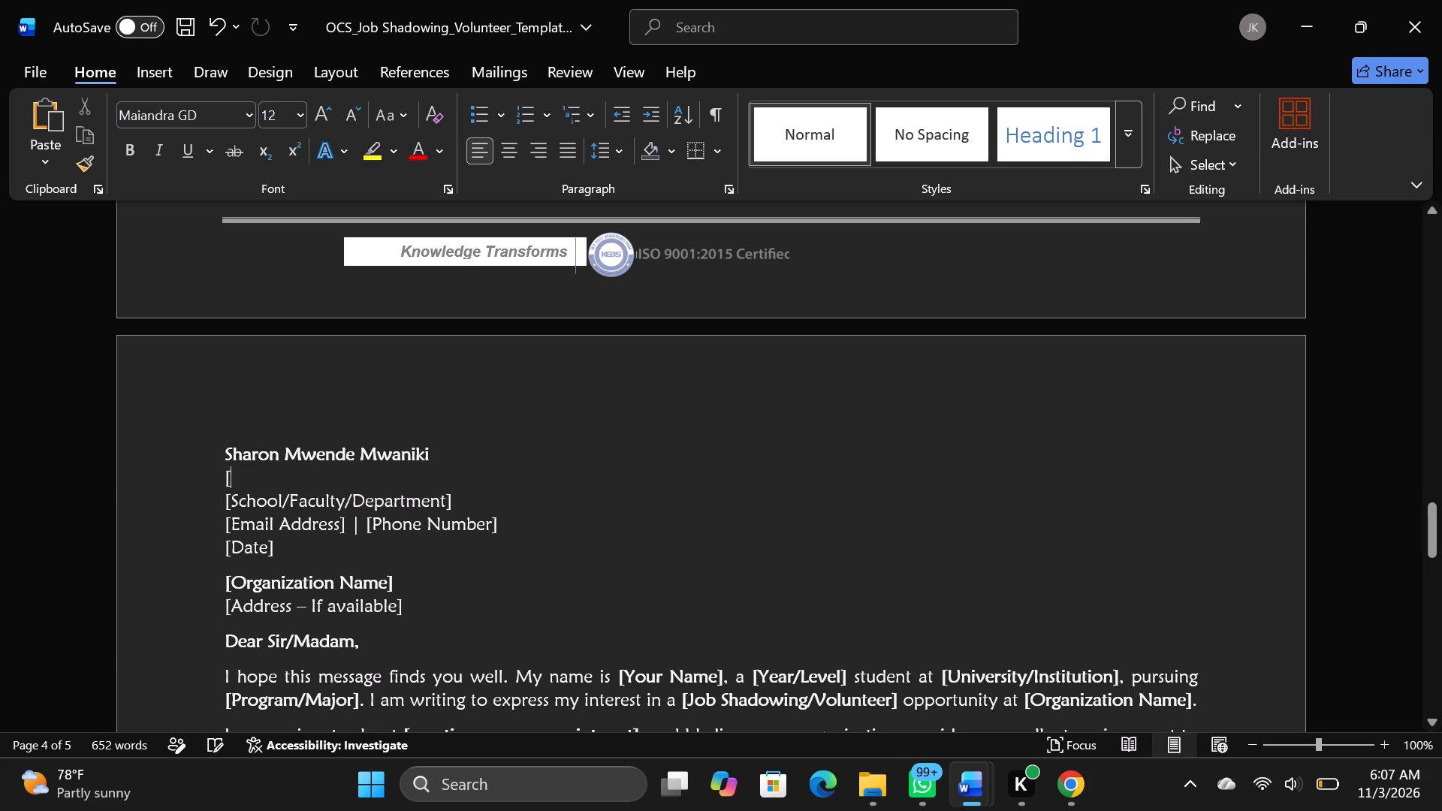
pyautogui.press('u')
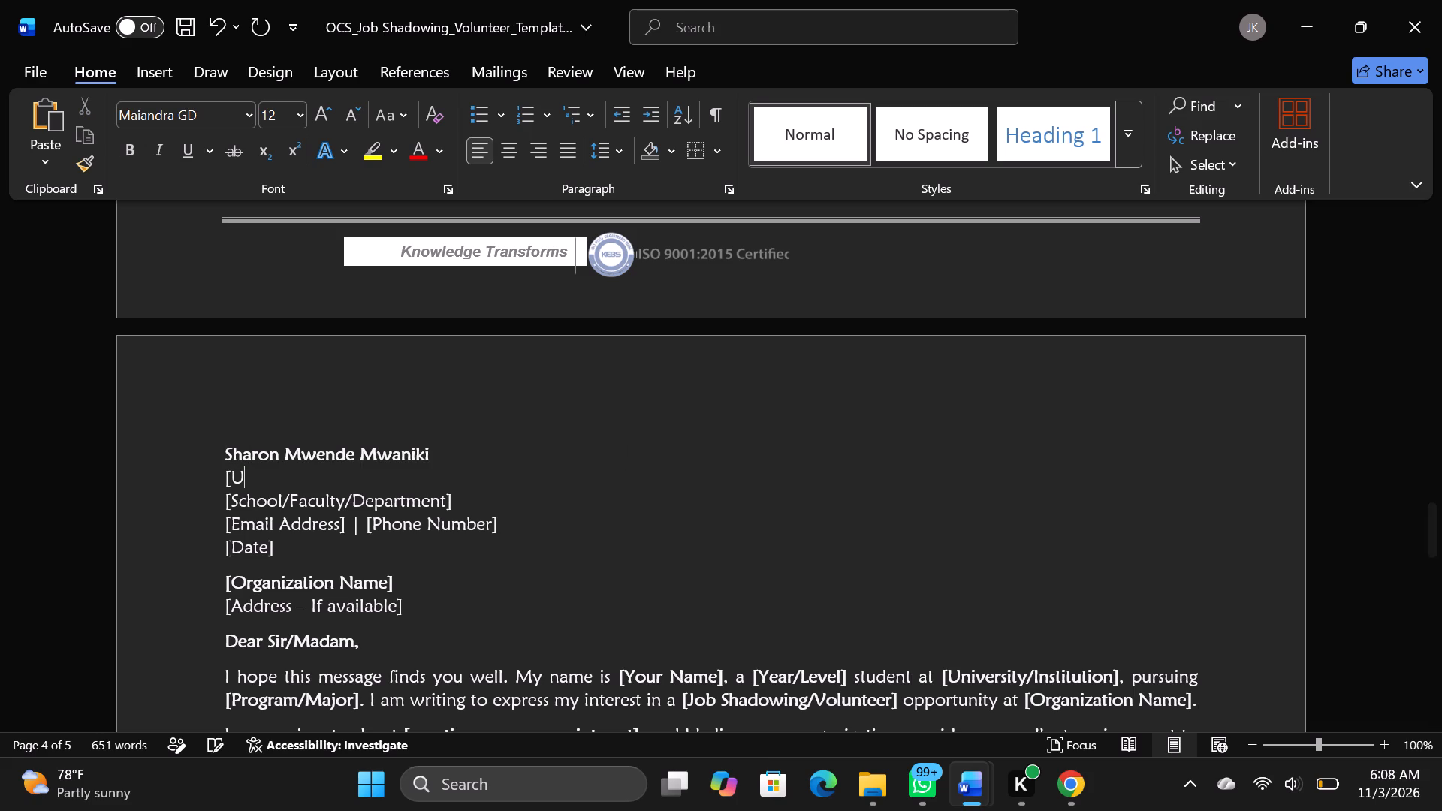
pyautogui.press('Left')
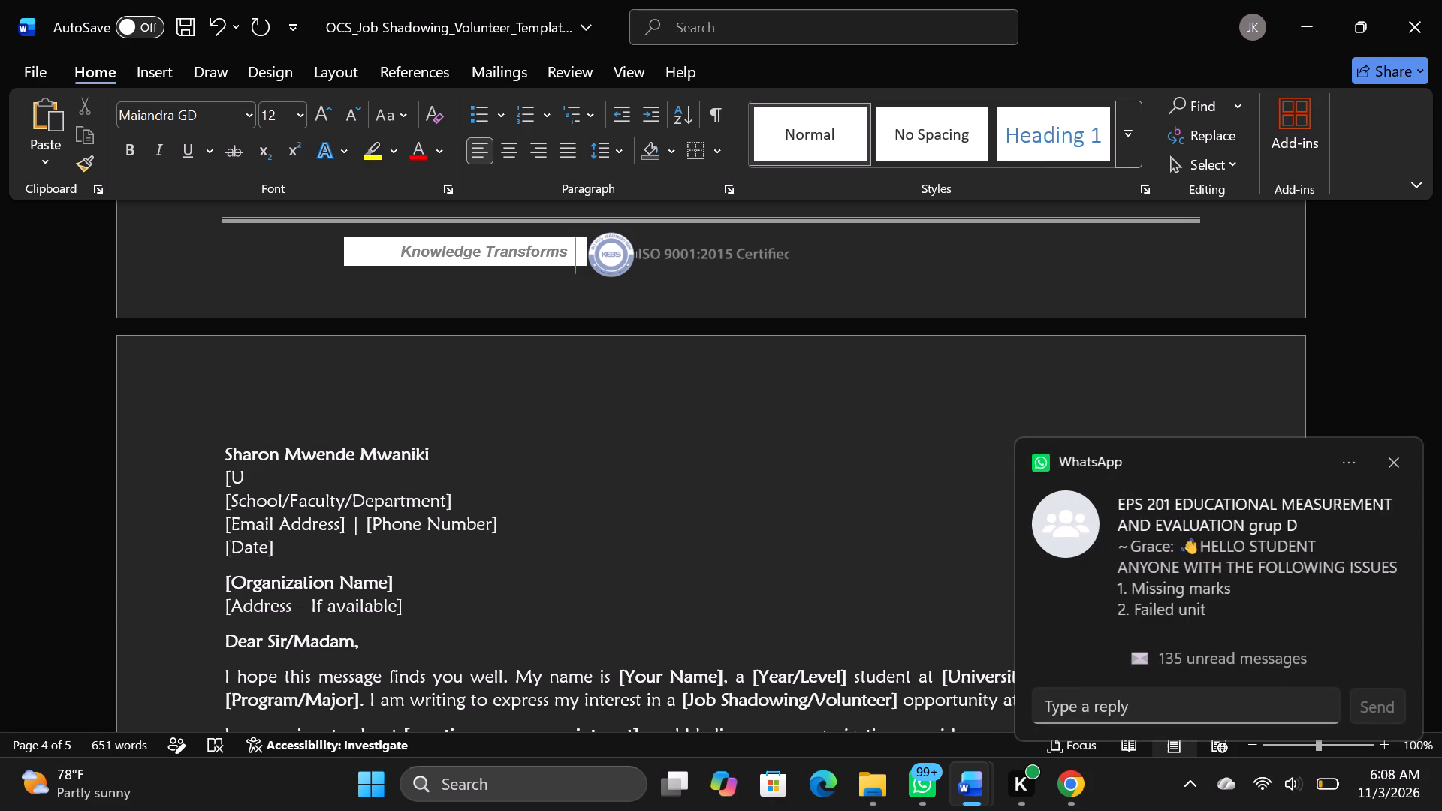
pyautogui.press('BackSpace')
pyautogui.press('Right')
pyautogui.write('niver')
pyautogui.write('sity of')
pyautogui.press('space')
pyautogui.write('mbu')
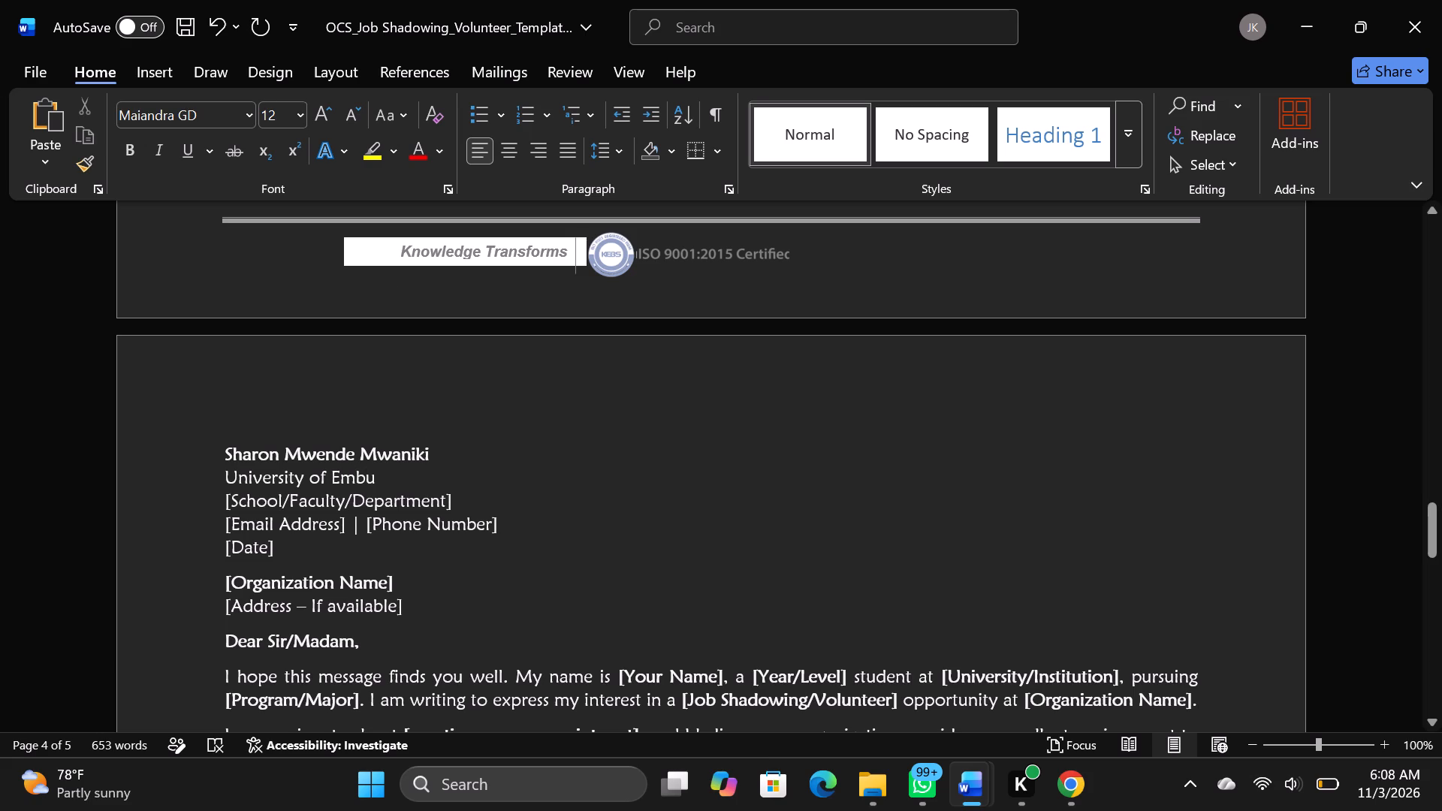
# Trim the [School/Faculty/Department] placeholder in the sender block by deleting the Faculty/Department part after School.
pyautogui.moveTo(457, 504); pyautogui.dragTo(331, 506)
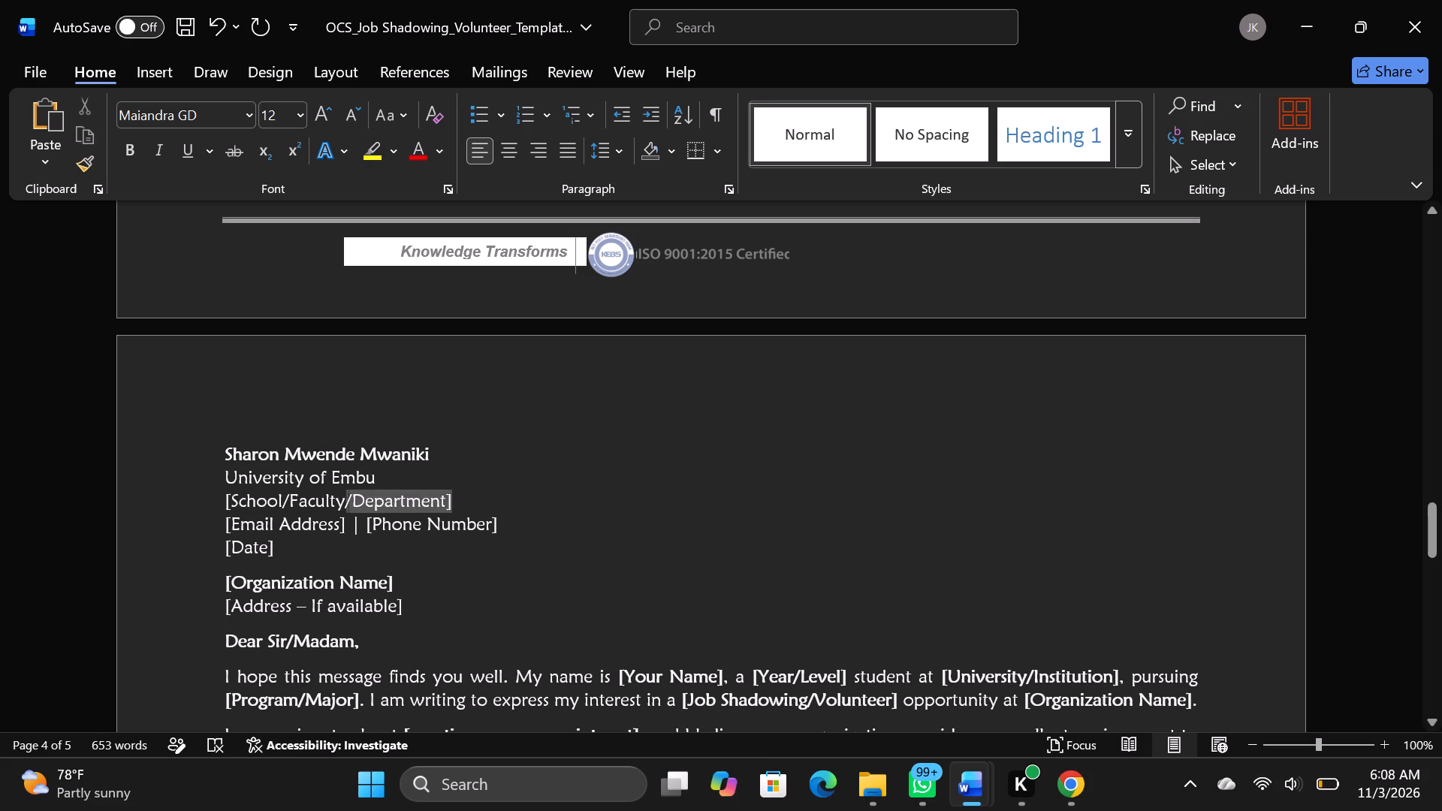
pyautogui.moveTo(331, 506); pyautogui.dragTo(312, 508)
pyautogui.press('BackSpace')
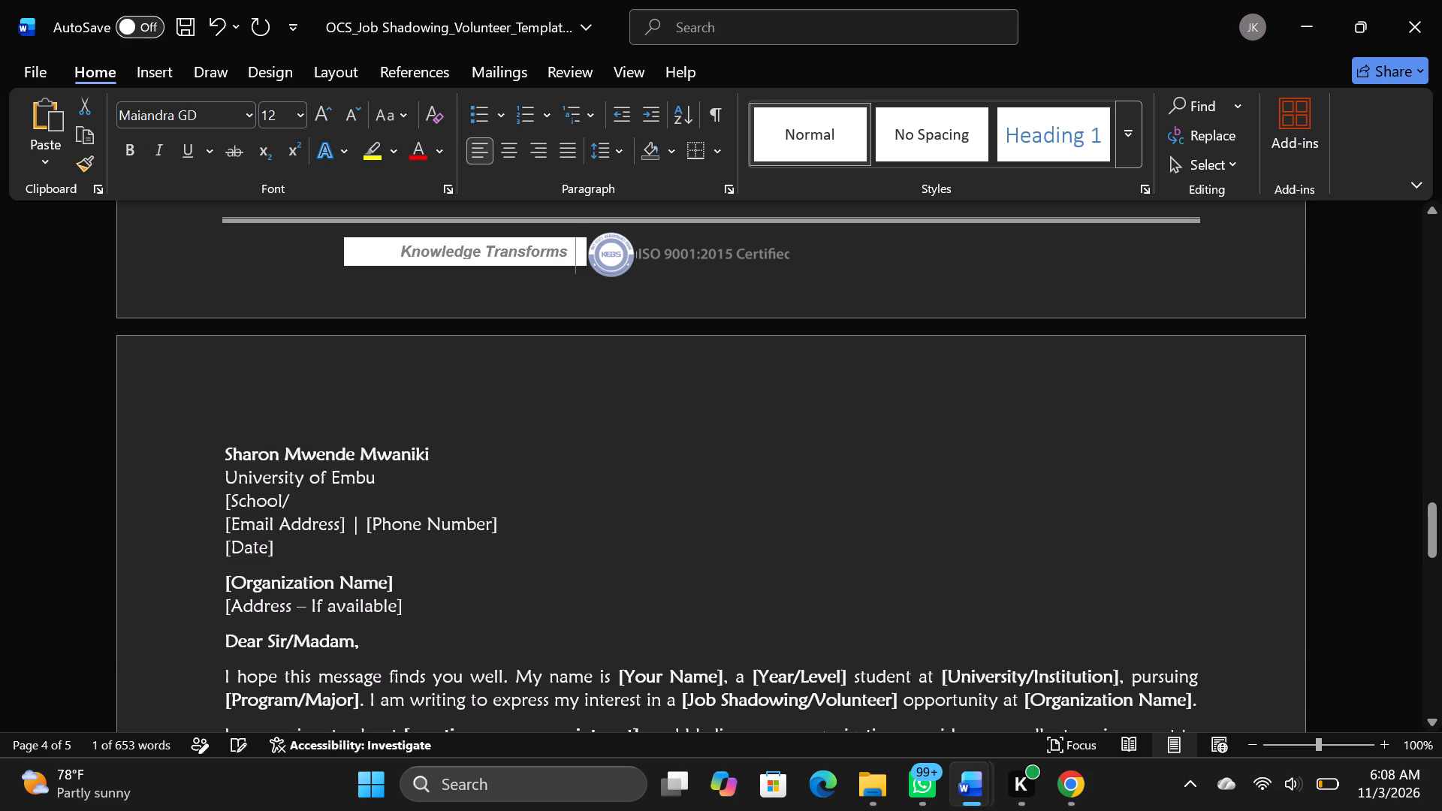
pyautogui.press('BackSpace')
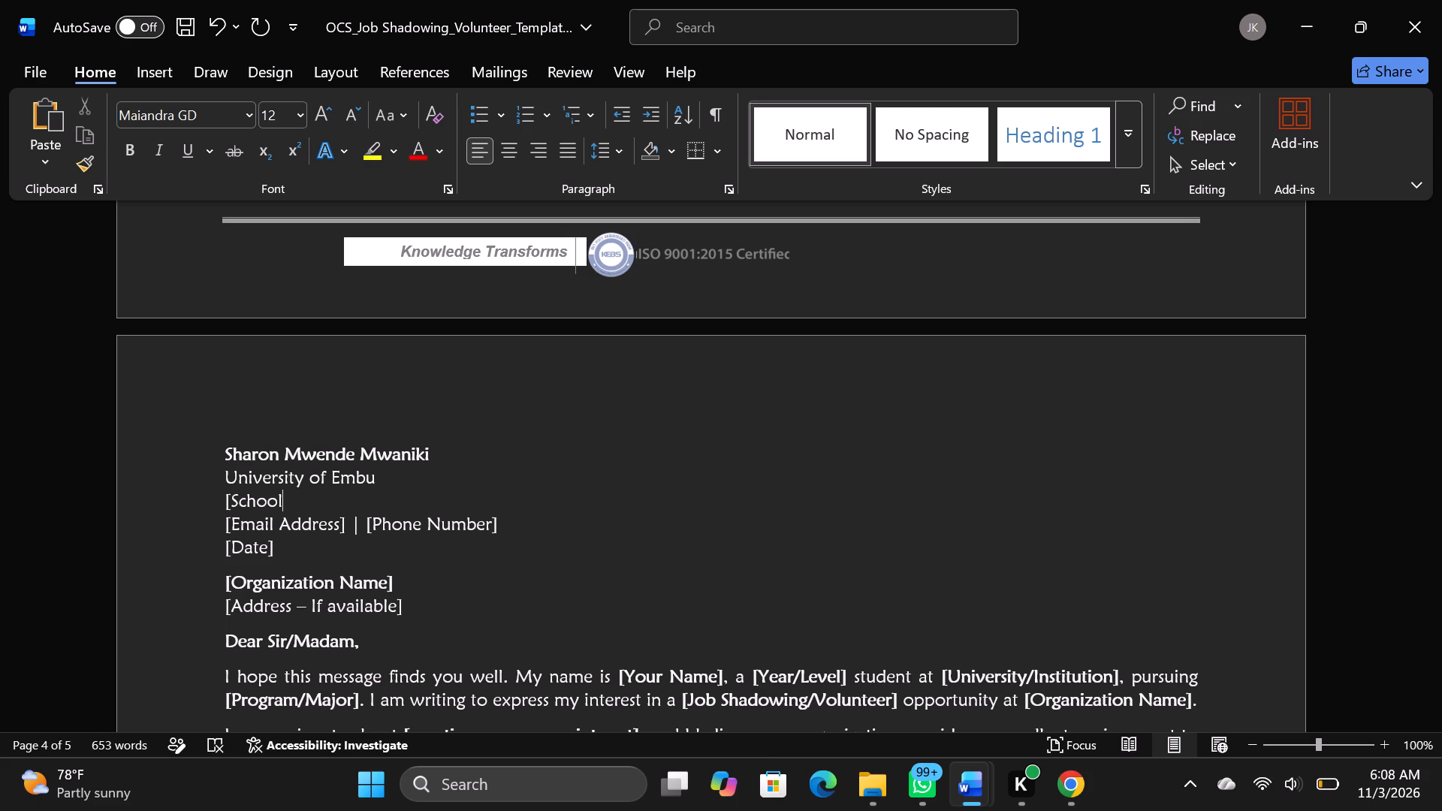
# Complete the school line in the application letter's sender details as "School of Education And Social Sciences".
pyautogui.press('space')
pyautogui.press('o')
pyautogui.press('BackSpace')
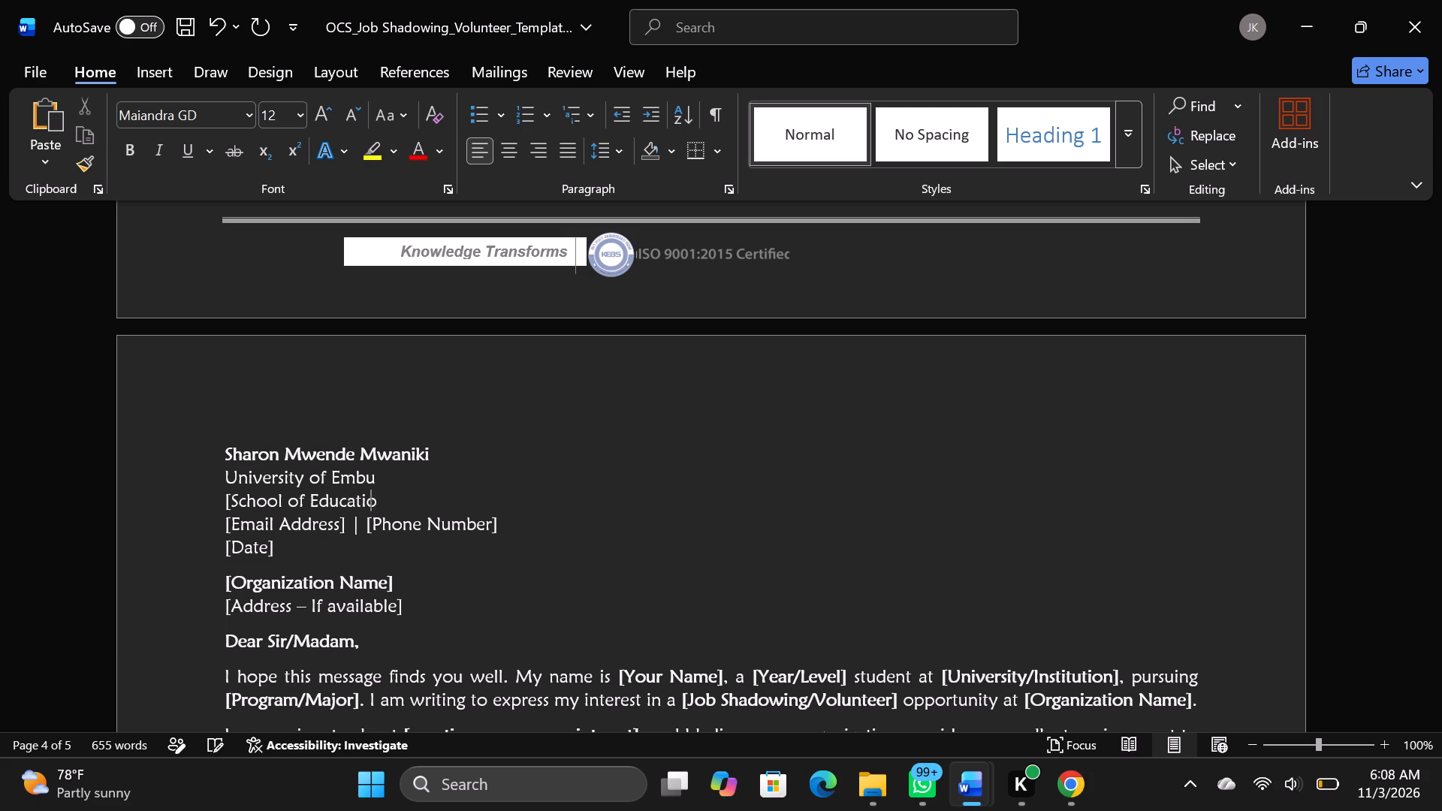
pyautogui.press('n')
pyautogui.write('ial')
pyautogui.press('space')
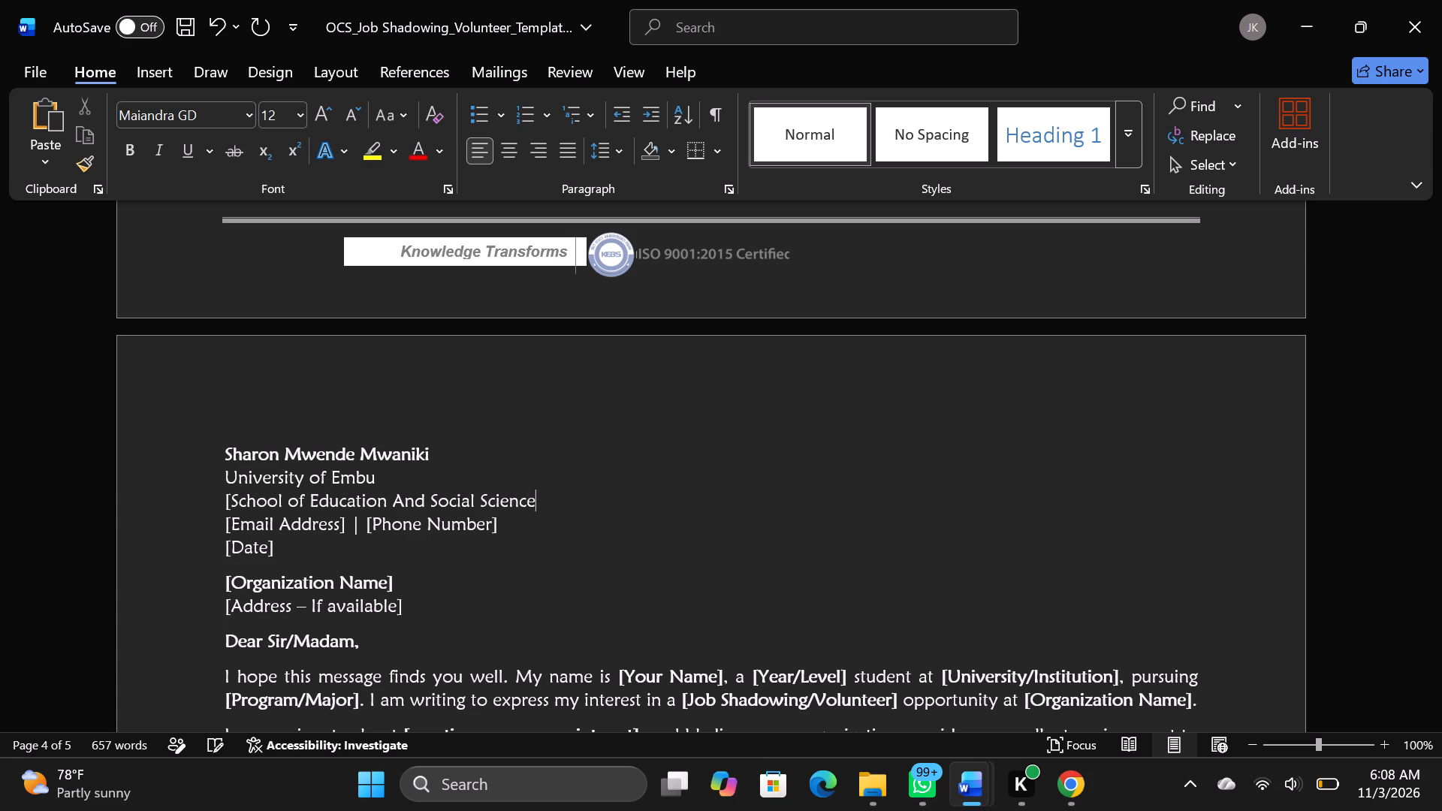
# Remove the leftover opening bracket in front of "School" in the letter's sender details.
pyautogui.press('Left')
pyautogui.press('Left')
pyautogui.press('Left')
pyautogui.press('Left')
pyautogui.press('Left')
pyautogui.press('Left')
pyautogui.press('Left')
pyautogui.press('Left')
pyautogui.press('Left')
pyautogui.press('Left')
pyautogui.press('Left')
pyautogui.press('Left')
pyautogui.press('Left')
pyautogui.press('Left')
pyautogui.press('Left')
pyautogui.press('Left')
pyautogui.press('Left')
pyautogui.press('Left')
pyautogui.press('Left')
pyautogui.press('Left')
pyautogui.press('Left')
pyautogui.press('BackSpace')
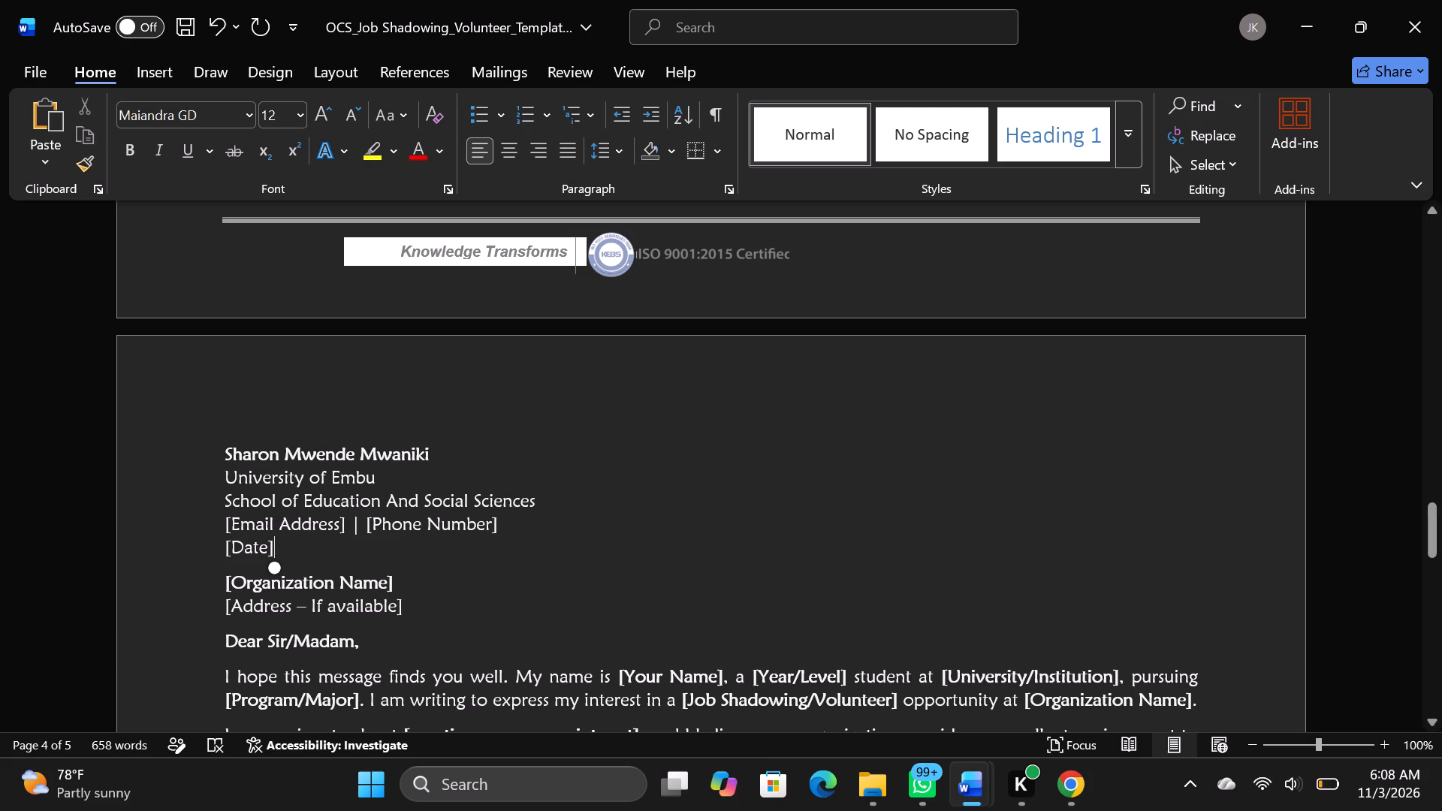
# Delete the [Email Address] placeholder before the phone number in the letter's sender details.
pyautogui.click(351, 522)
pyautogui.moveTo(342, 523); pyautogui.dragTo(342, 535)
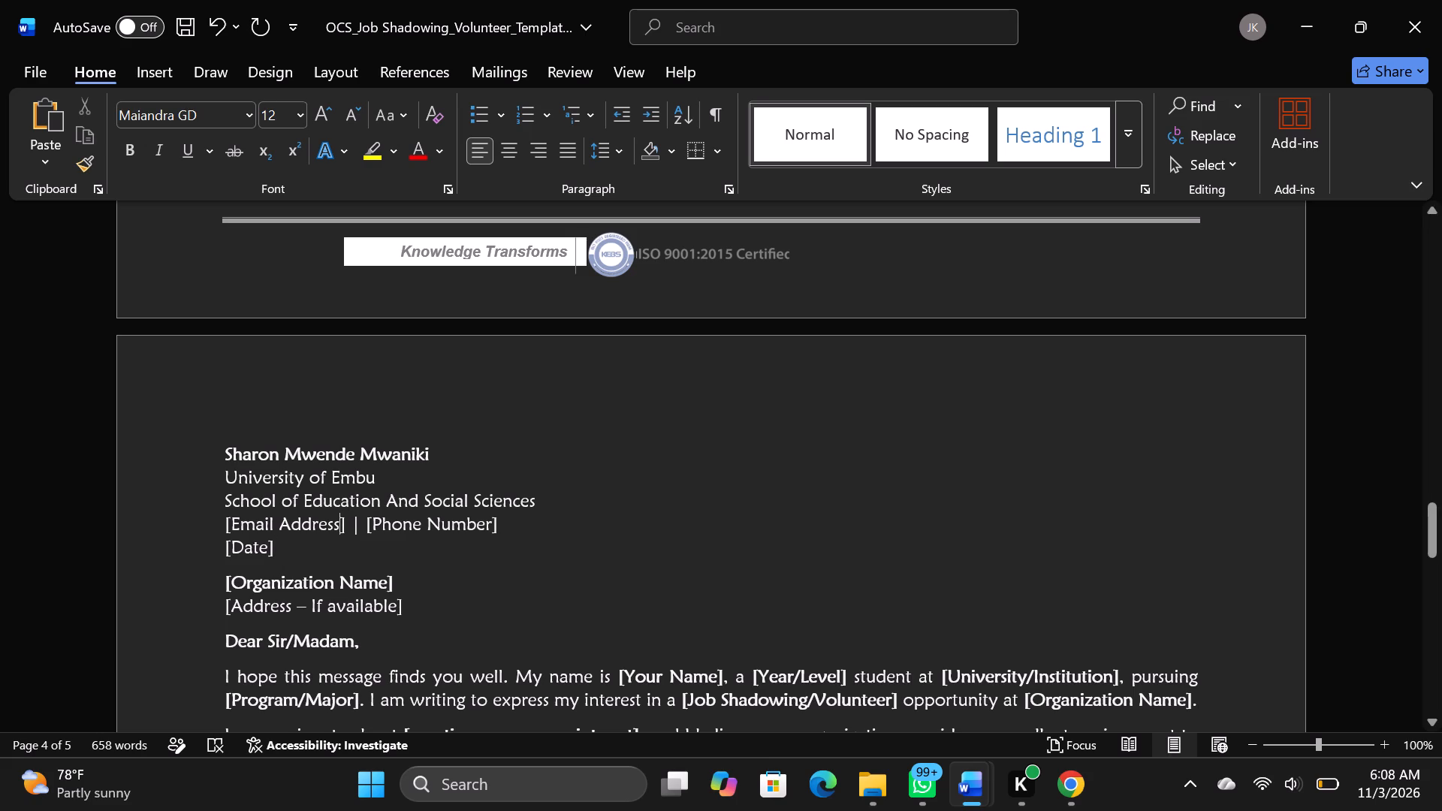
pyautogui.click(348, 522)
pyautogui.press('BackSpace')
pyautogui.press('BackSpace')
pyautogui.press('BackSpace')
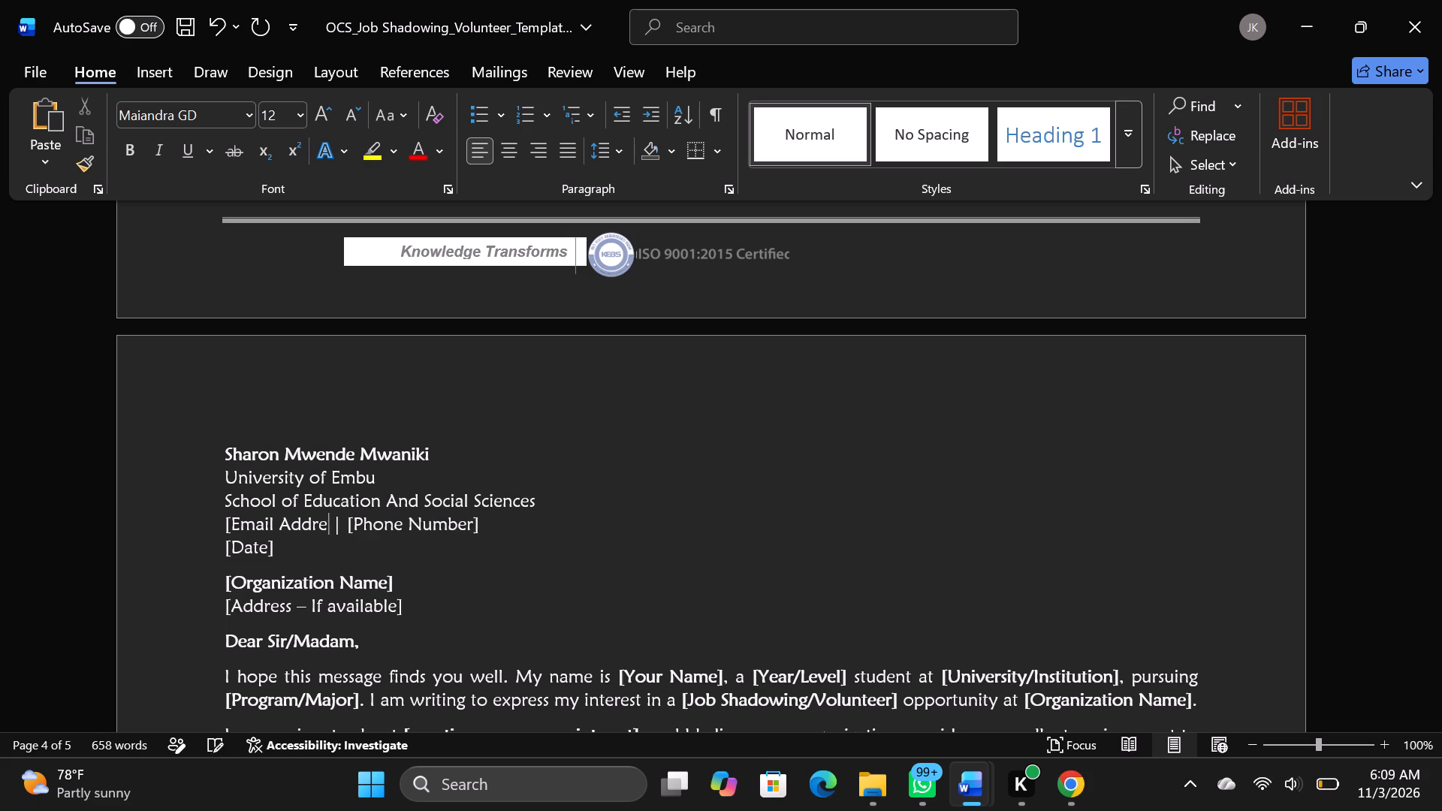
pyautogui.press('BackSpace')
pyautogui.press('BackSpace')
pyautogui.press('BackSpace')
pyautogui.press('BackSpace')
pyautogui.press('BackSpace')
pyautogui.press('BackSpace')
pyautogui.press('BackSpace')
pyautogui.press('BackSpace')
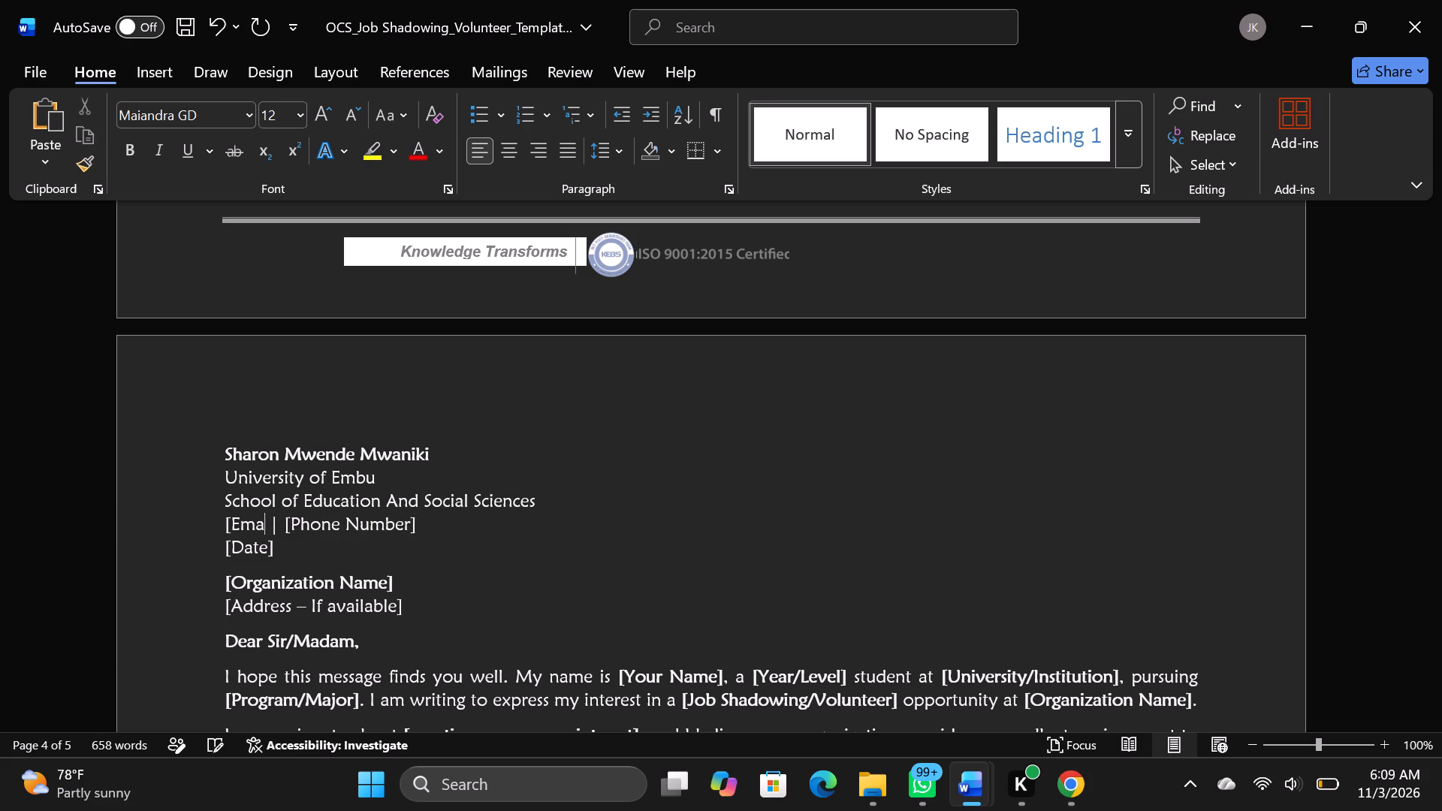
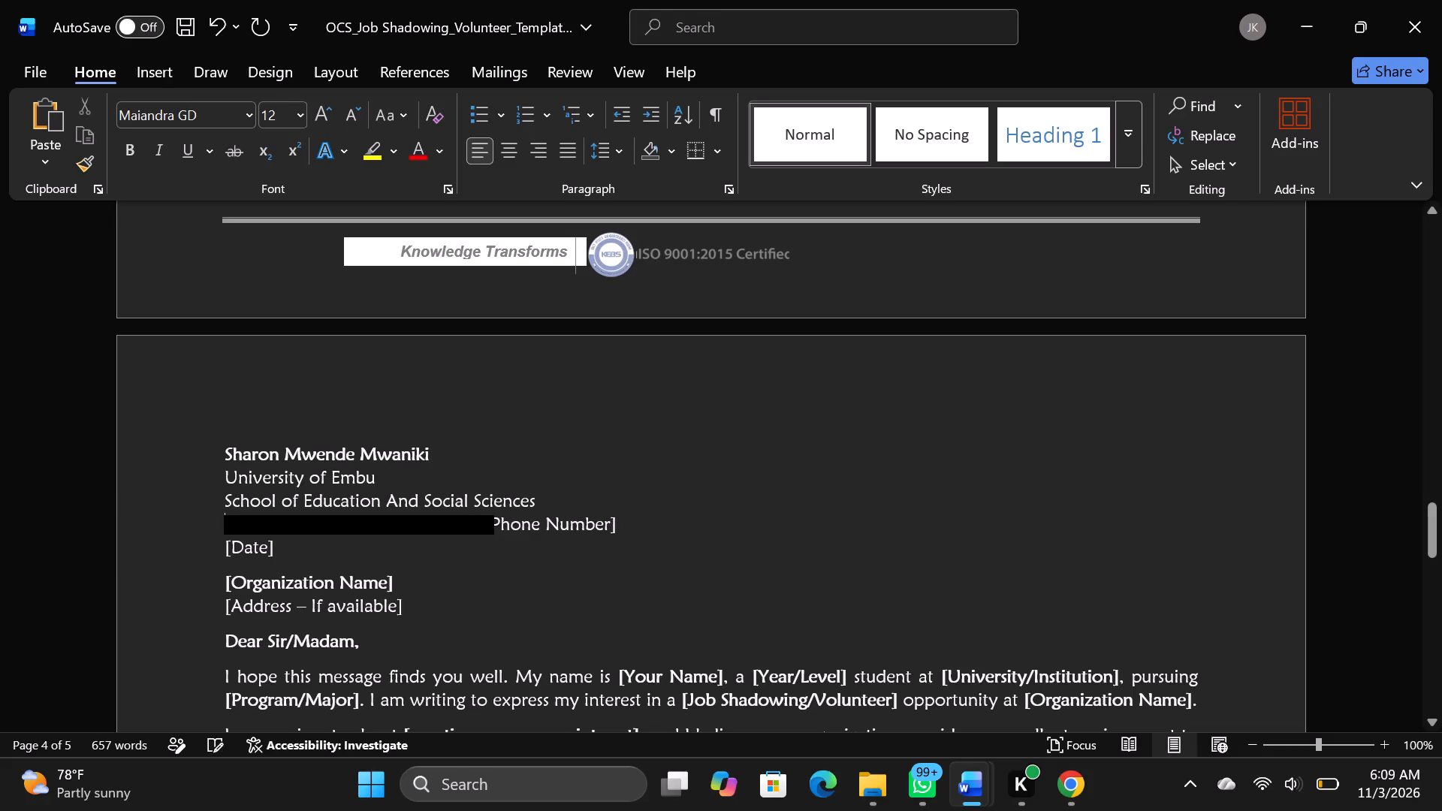
# Place the text cursor right after the Phone Number placeholder in the letter's sender details, ready to replace it.
pyautogui.click(623, 522)
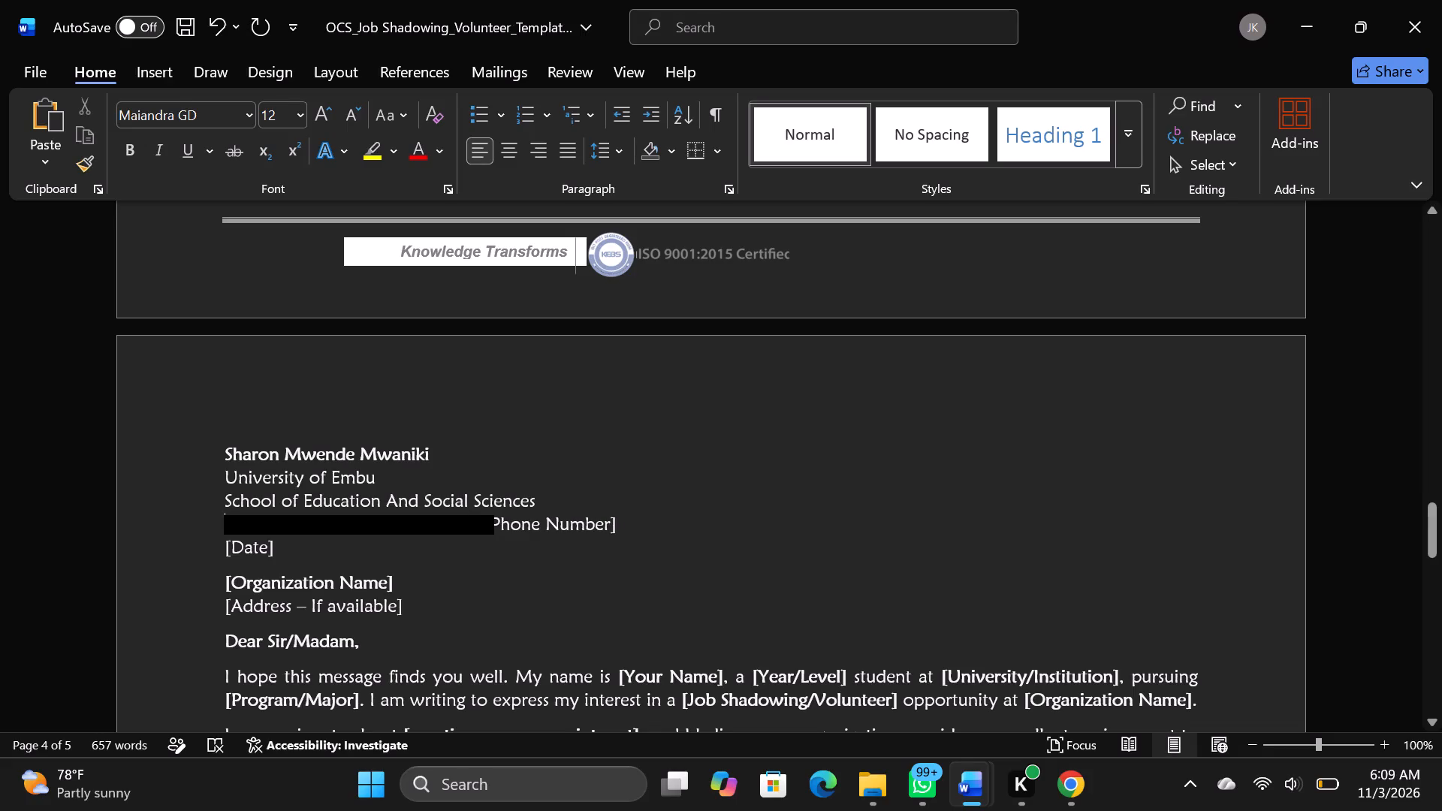
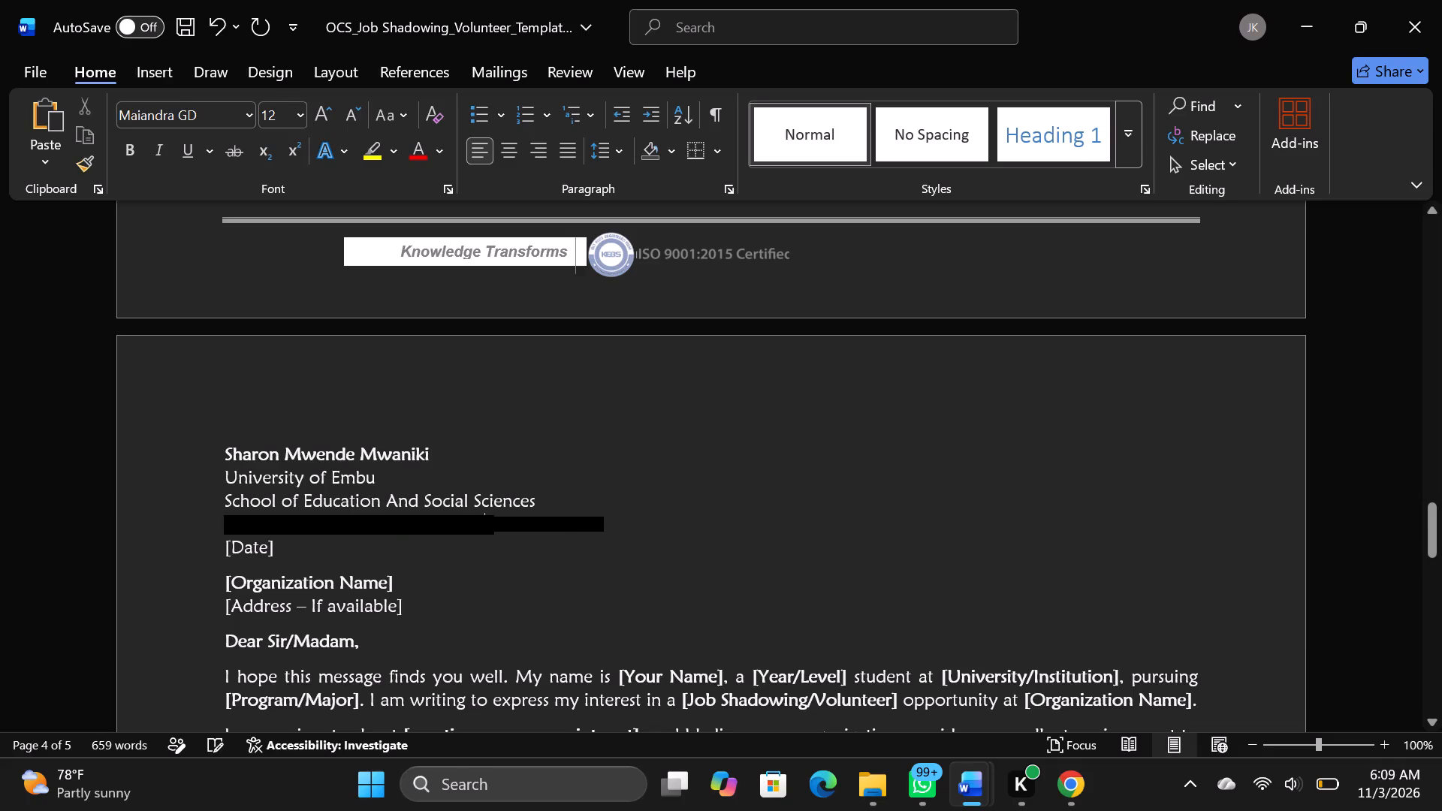
# Replace the Date placeholder in the letter's sender details with 3rd November, with the "rd" in superscript.
pyautogui.click(274, 547)
pyautogui.press('BackSpace')
pyautogui.press('BackSpace')
pyautogui.press('BackSpace')
pyautogui.press('BackSpace')
pyautogui.press('BackSpace')
pyautogui.press('BackSpace')
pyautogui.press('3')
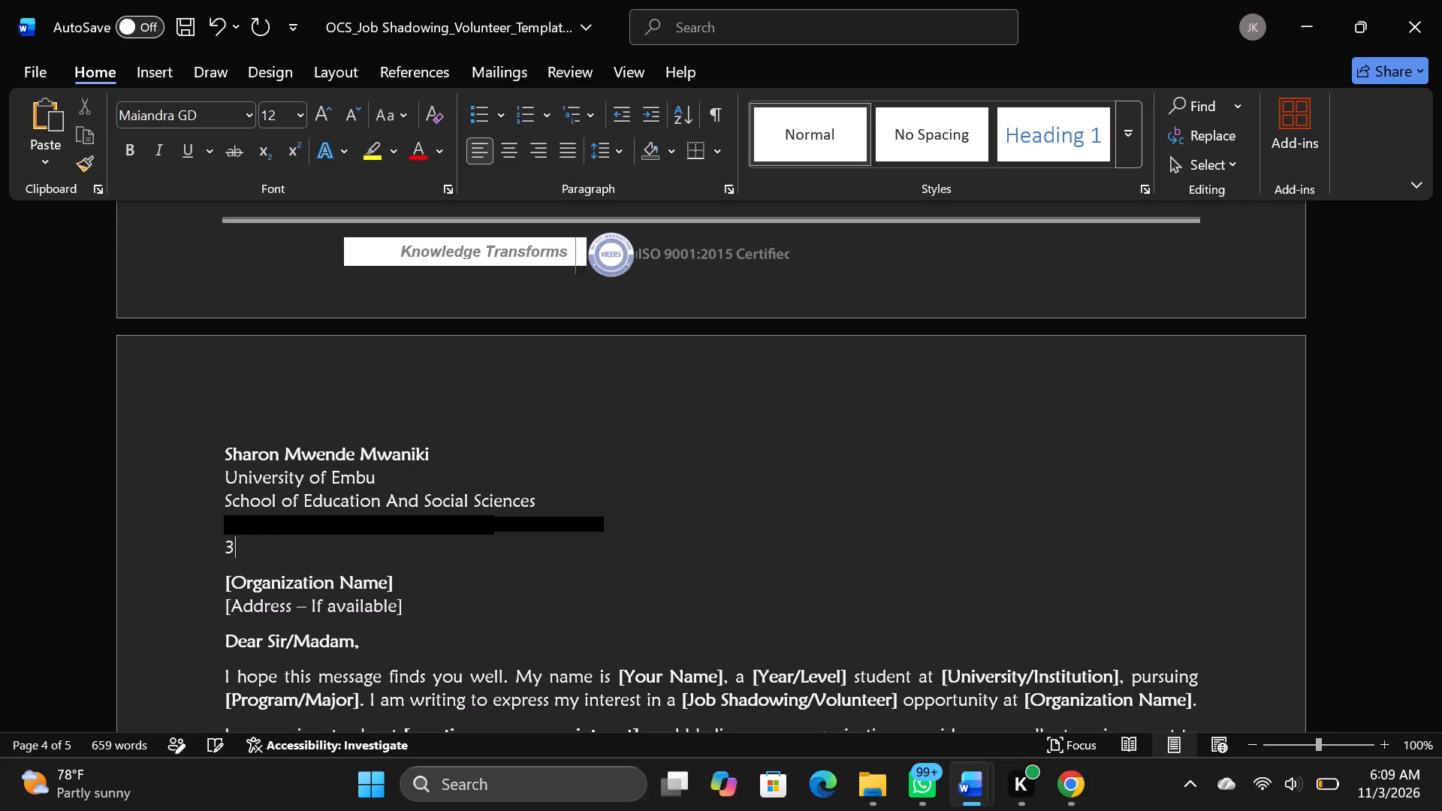
pyautogui.click(291, 152)
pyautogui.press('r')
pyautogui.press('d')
pyautogui.click(294, 149)
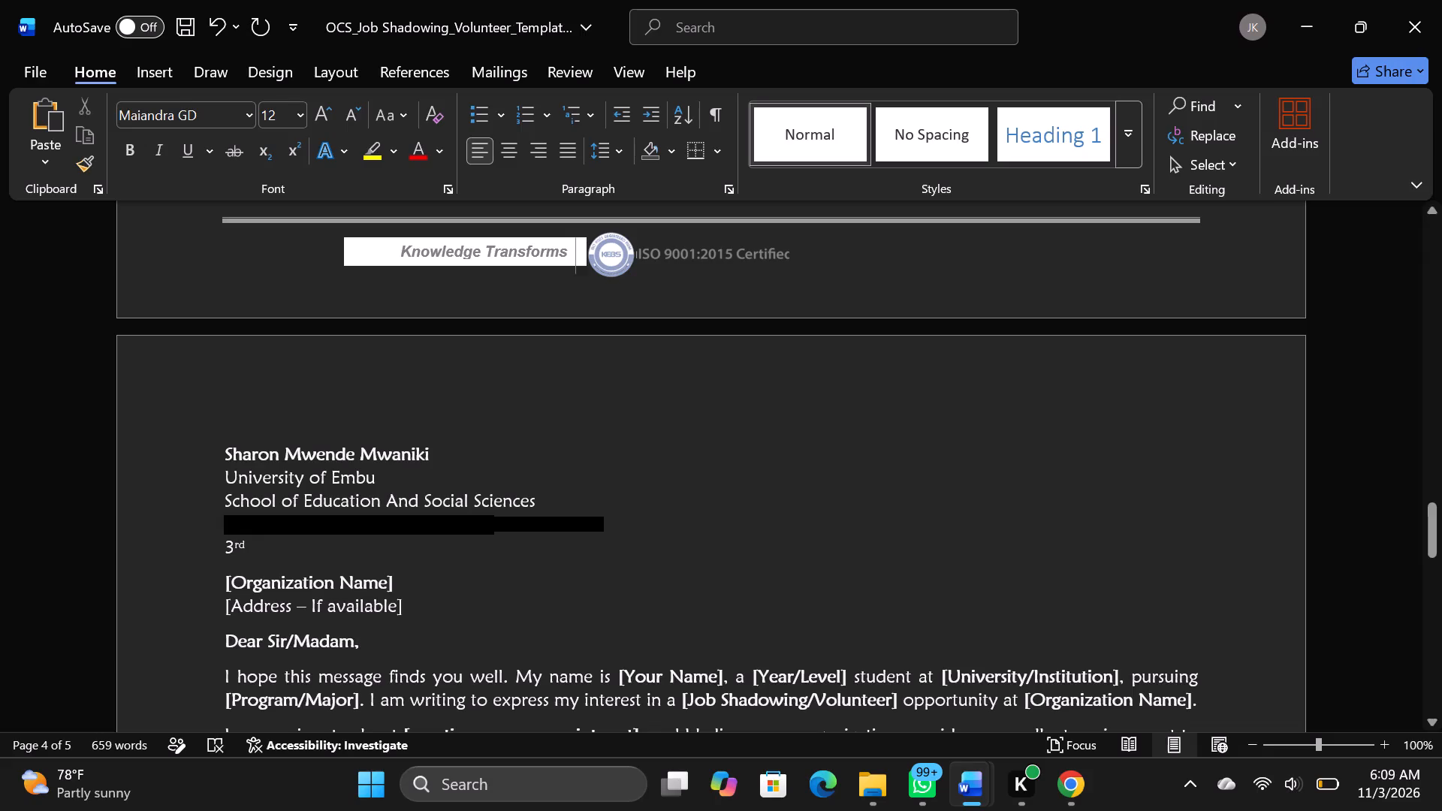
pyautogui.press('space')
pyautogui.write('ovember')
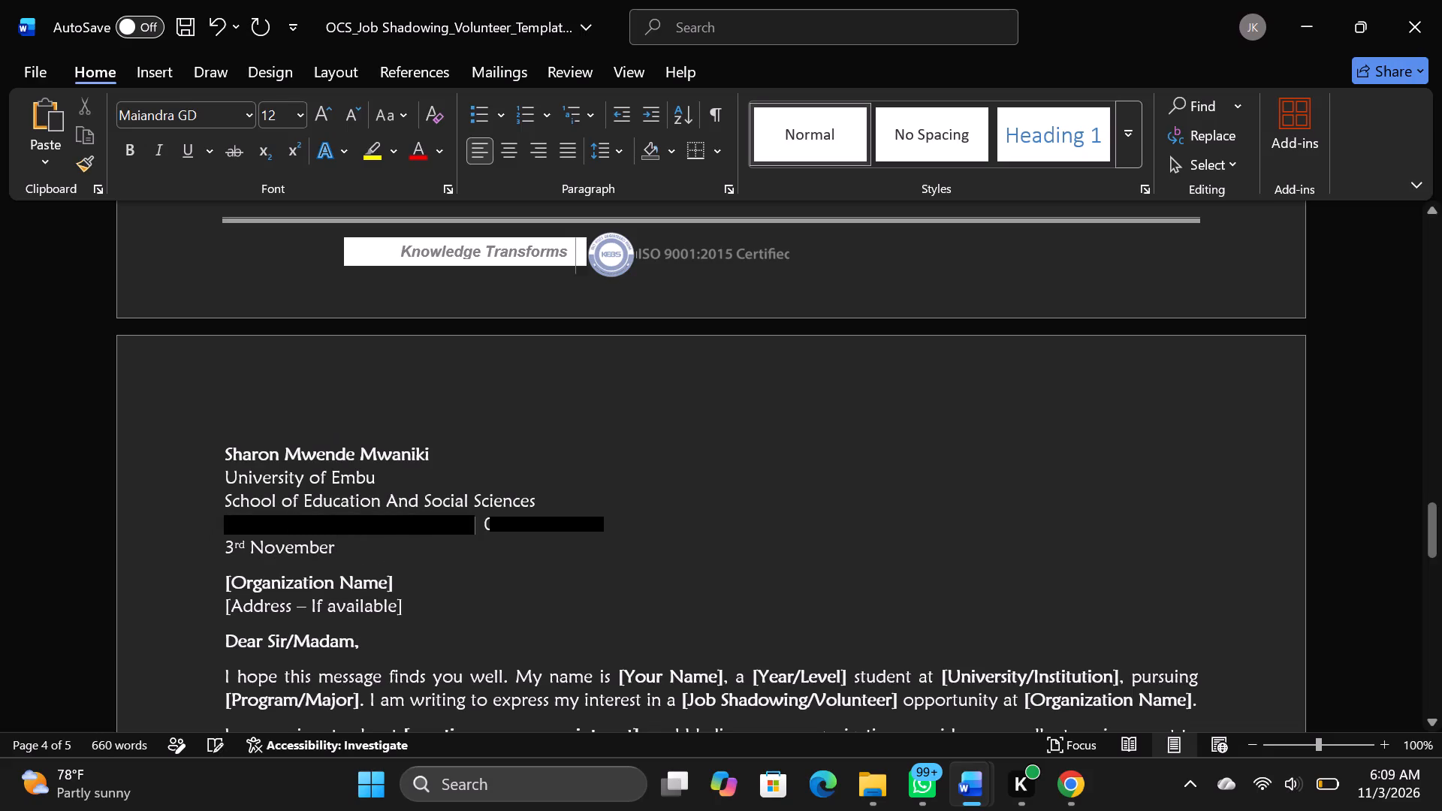
# Replace the Organization Name placeholder above the address line with Kangaru Girls School, removing the leftover opening bracket.
pyautogui.scroll(-2, 385, 538)
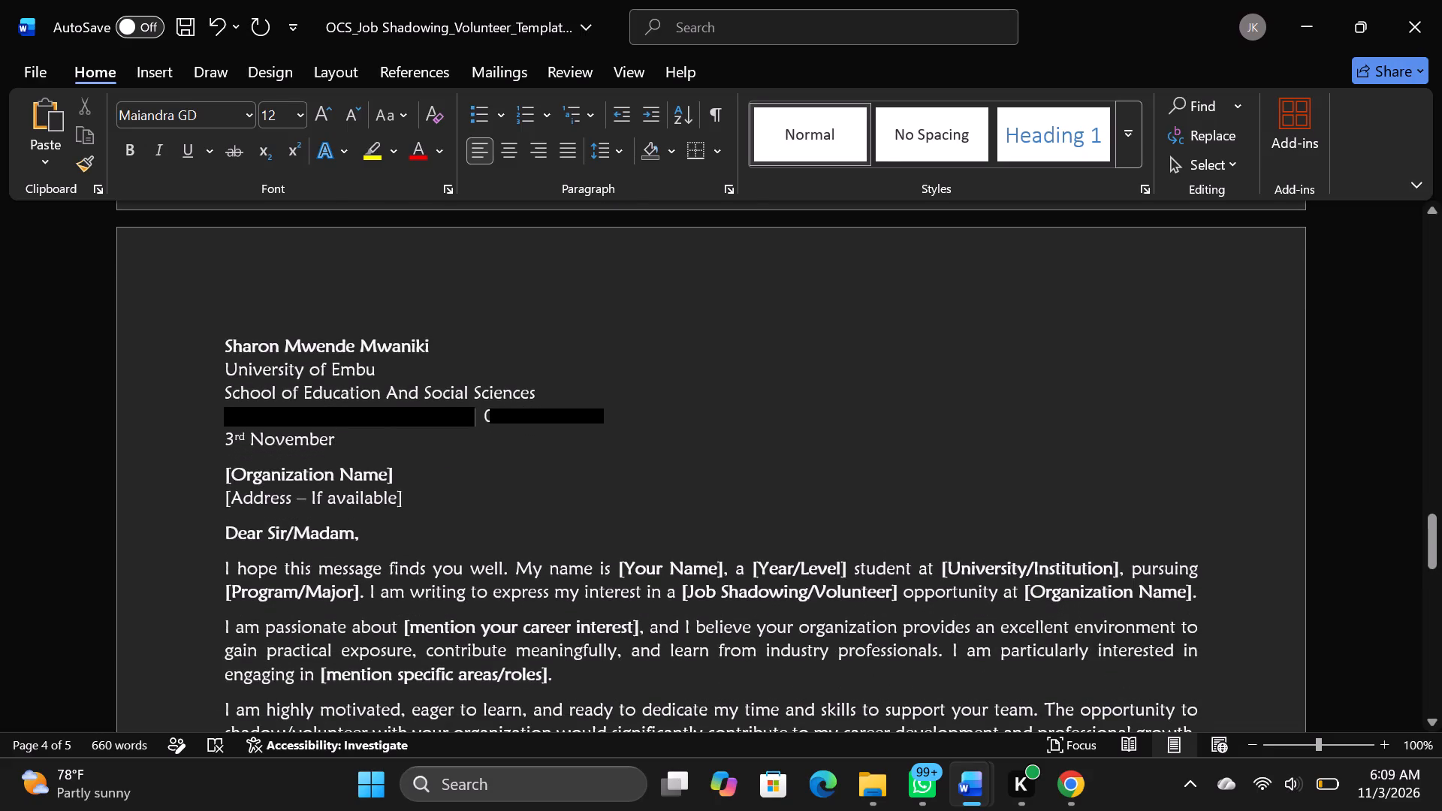
pyautogui.moveTo(394, 474); pyautogui.dragTo(291, 481)
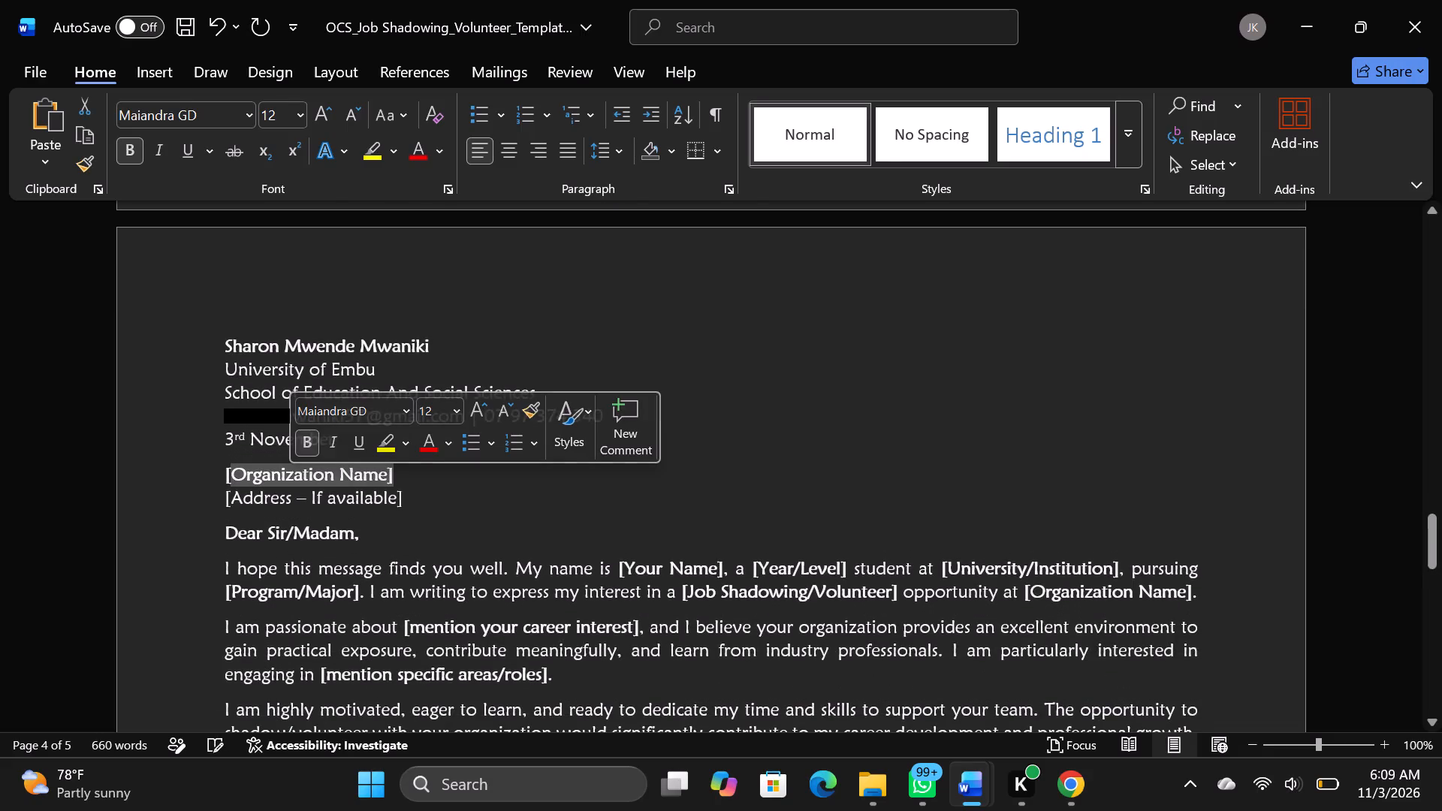
pyautogui.press('BackSpace')
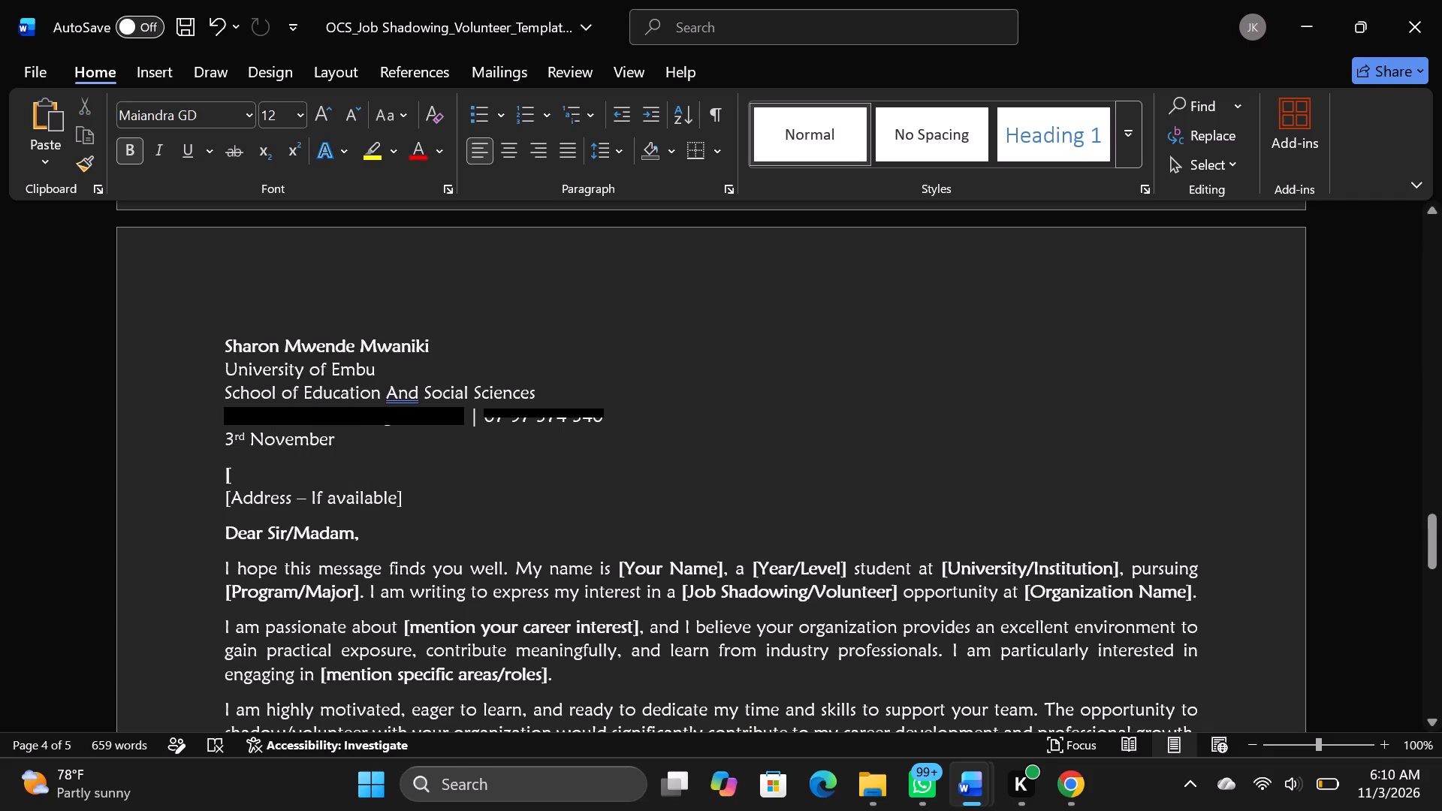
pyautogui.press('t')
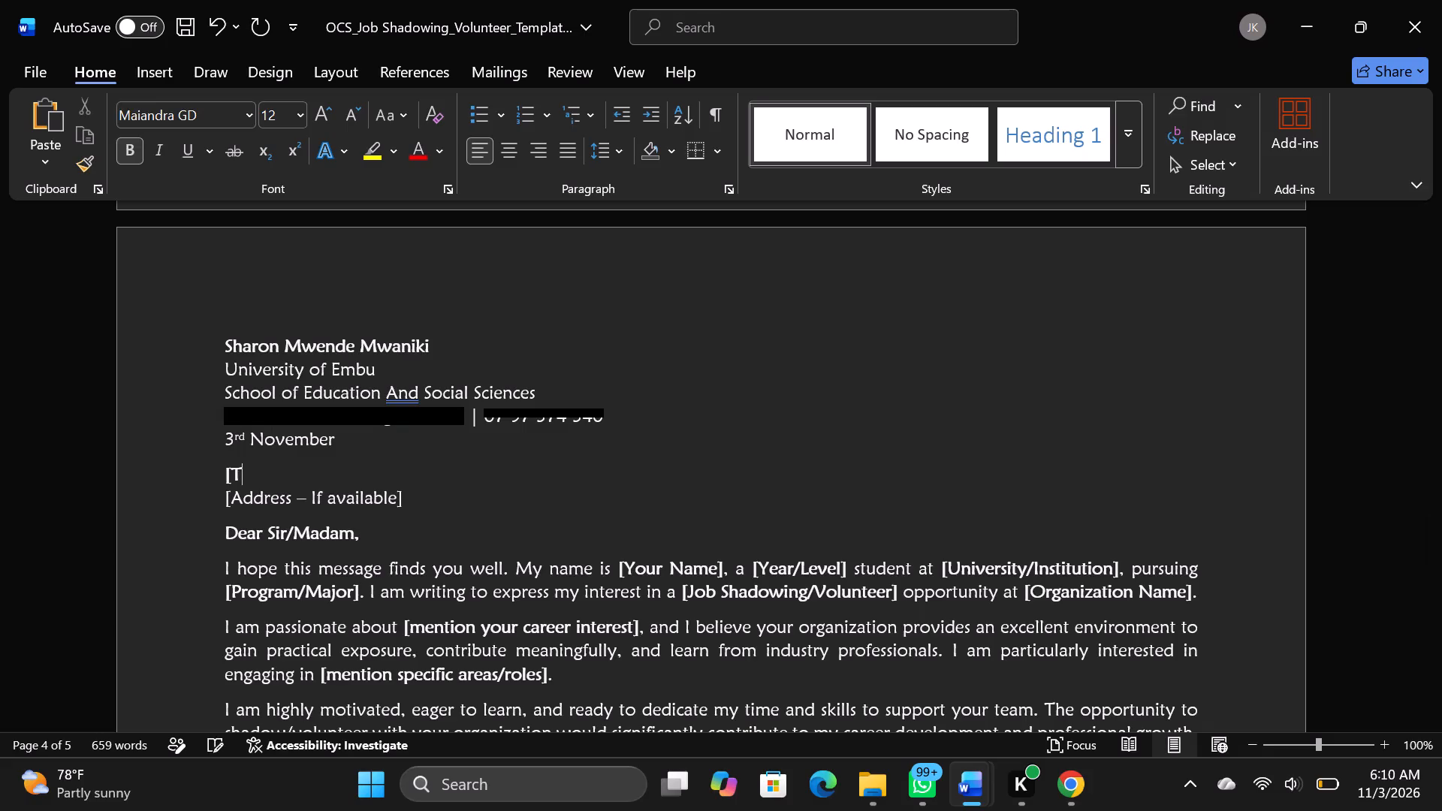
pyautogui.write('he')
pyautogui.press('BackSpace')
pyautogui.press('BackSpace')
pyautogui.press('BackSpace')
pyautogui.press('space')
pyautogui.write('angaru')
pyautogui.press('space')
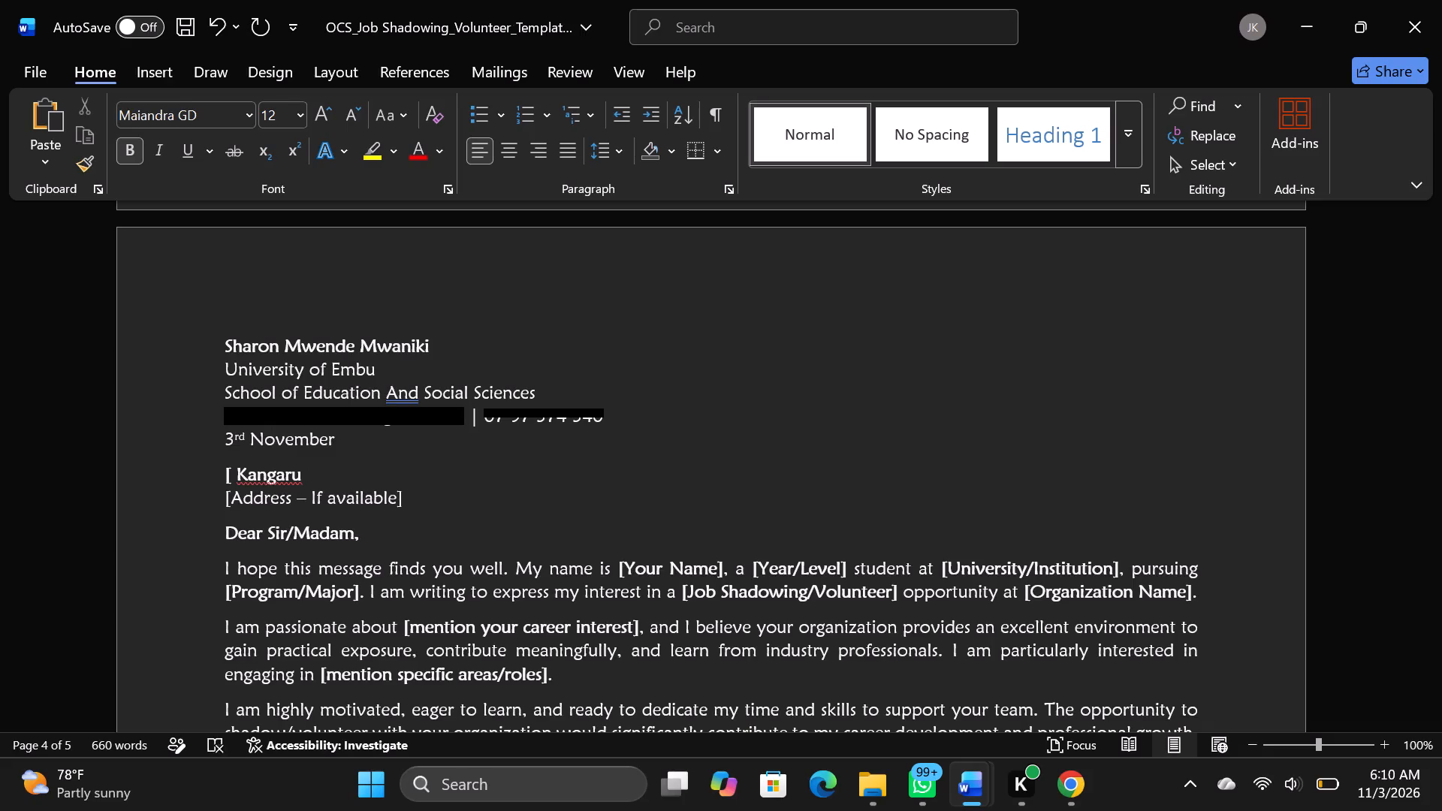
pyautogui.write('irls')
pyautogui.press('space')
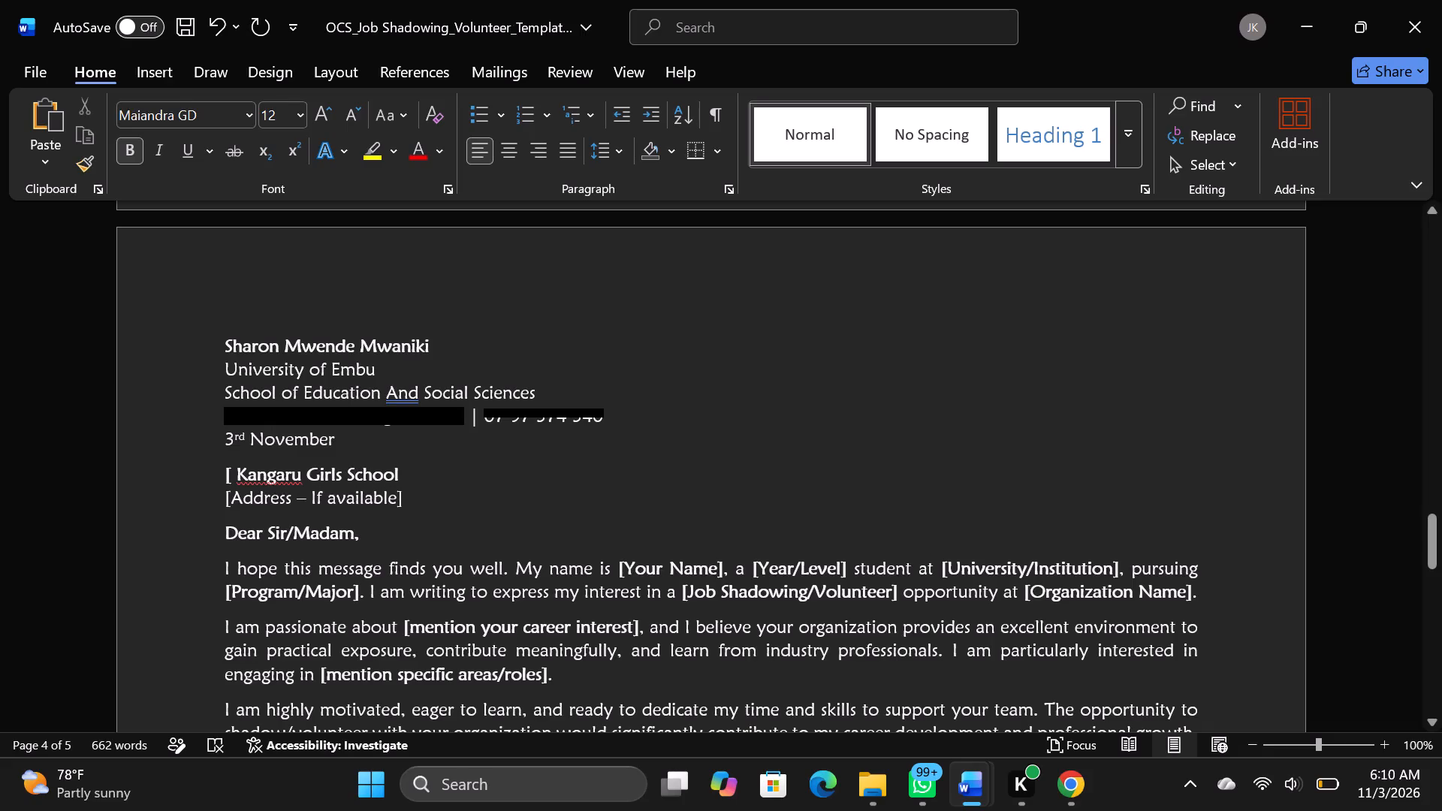
pyautogui.click(242, 477)
pyautogui.click(237, 476)
pyautogui.press('BackSpace')
pyautogui.press('BackSpace')
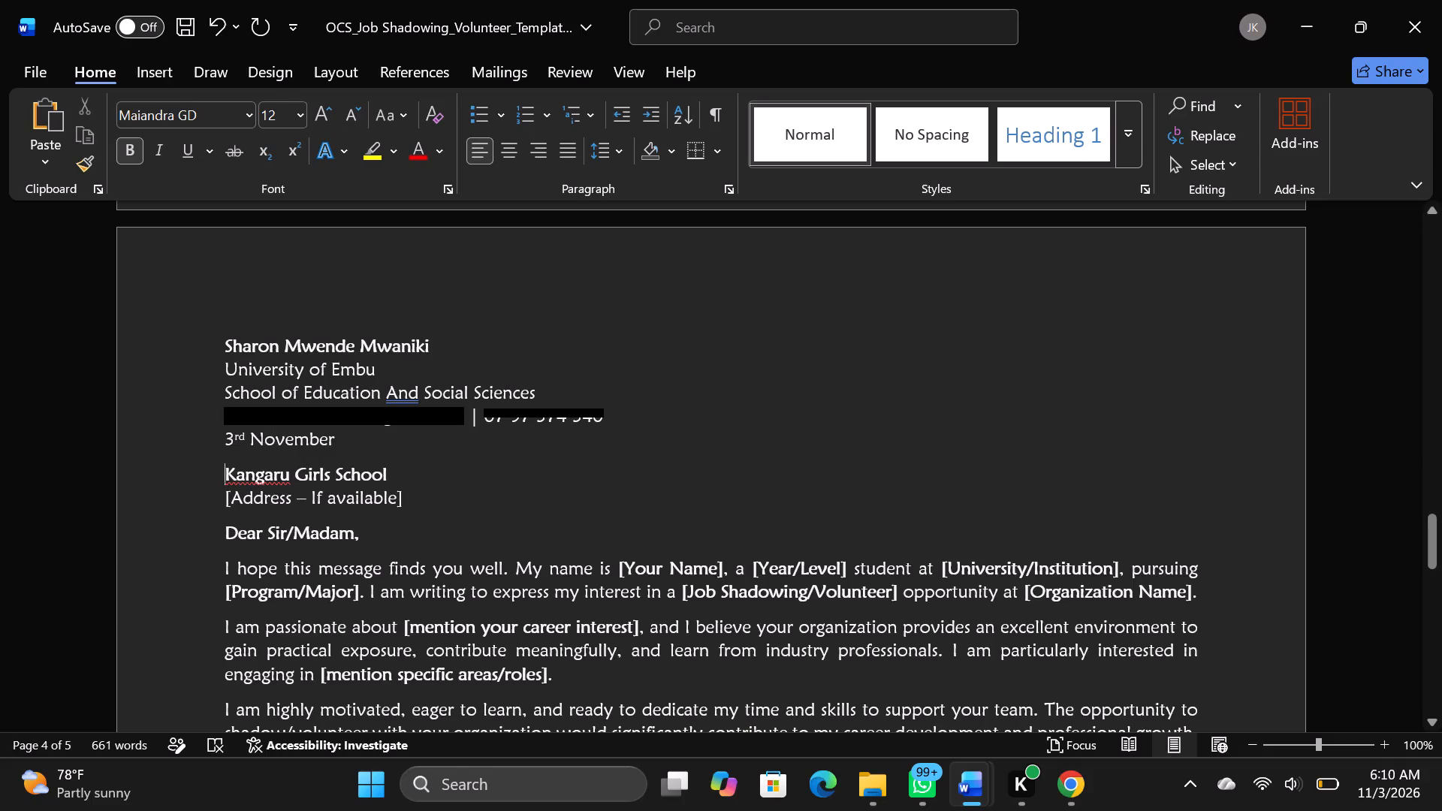
# Replace the Address placeholder under the school name with the school's P.O. Box address in Embu, without the opening bracket.
pyautogui.moveTo(408, 502); pyautogui.dragTo(285, 506)
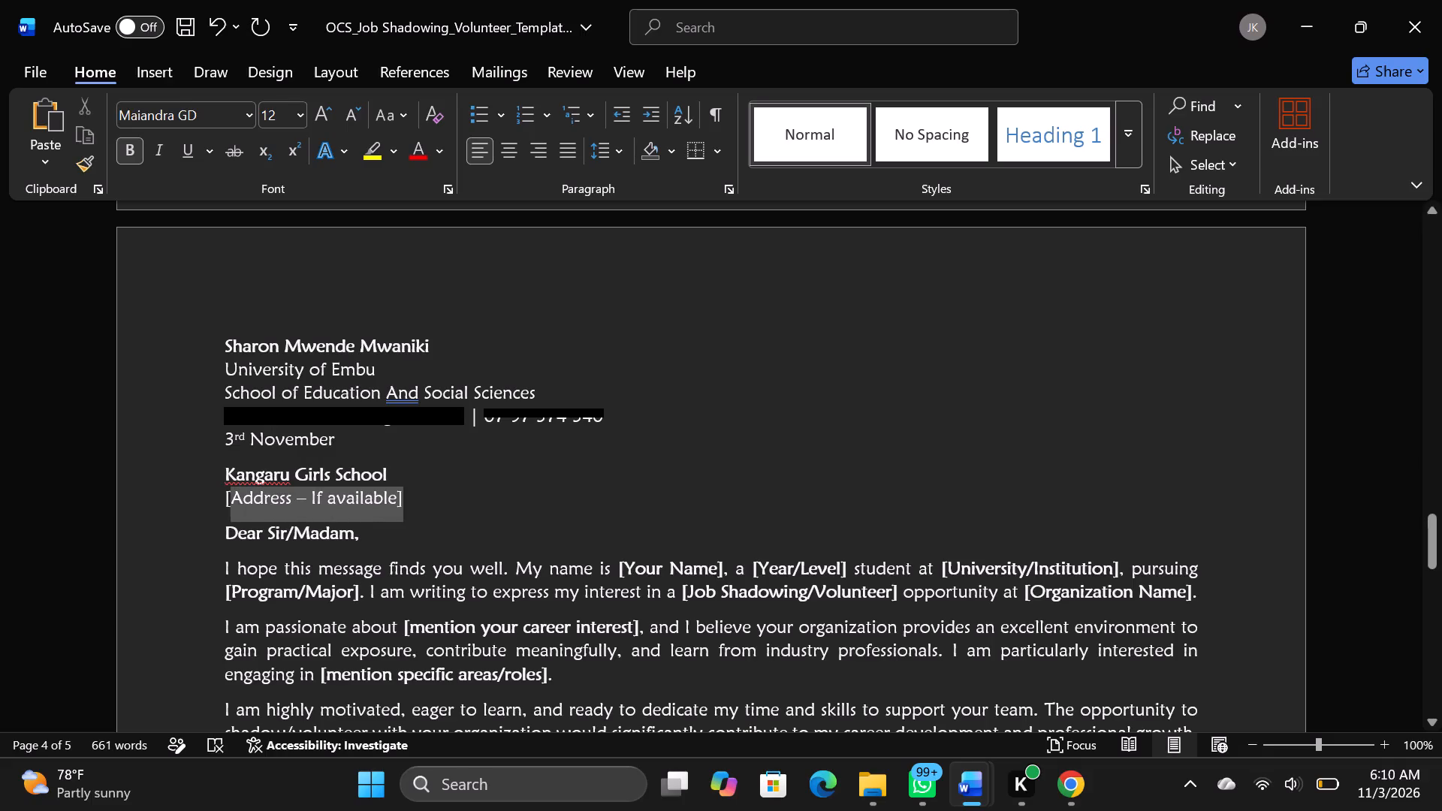
pyautogui.moveTo(285, 506); pyautogui.dragTo(285, 506)
pyautogui.press('BackSpace')
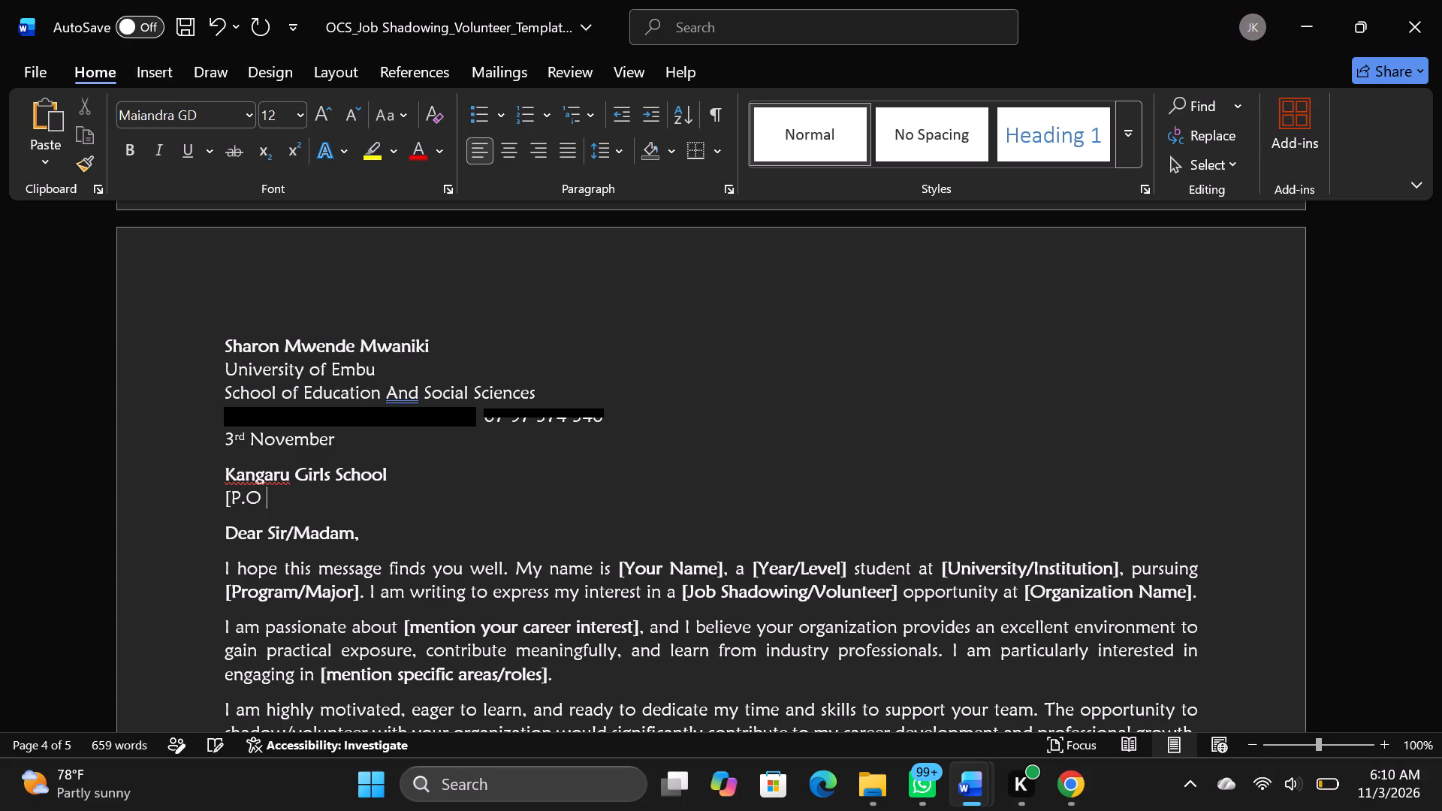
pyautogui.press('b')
pyautogui.press('BackSpace')
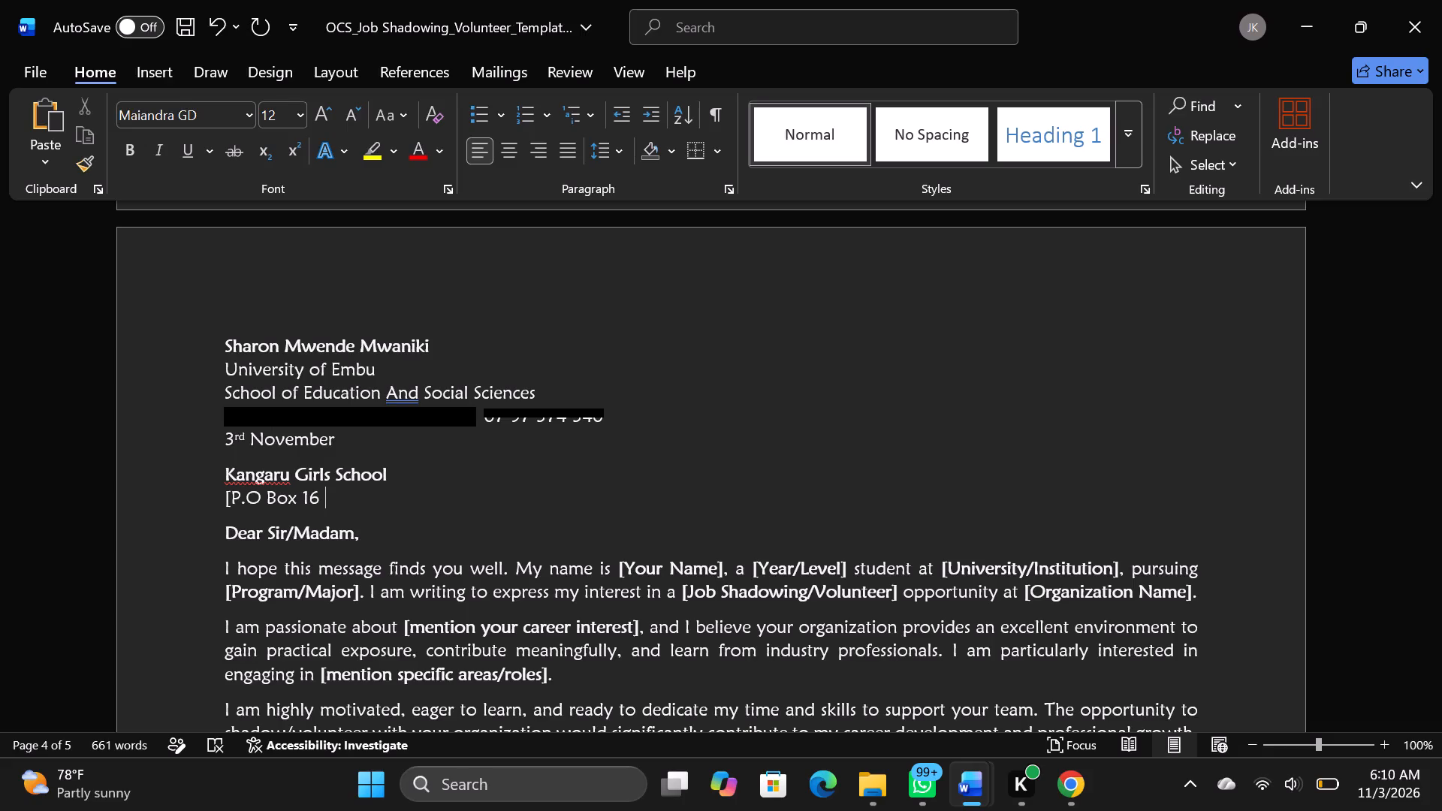
pyautogui.press('BackSpace')
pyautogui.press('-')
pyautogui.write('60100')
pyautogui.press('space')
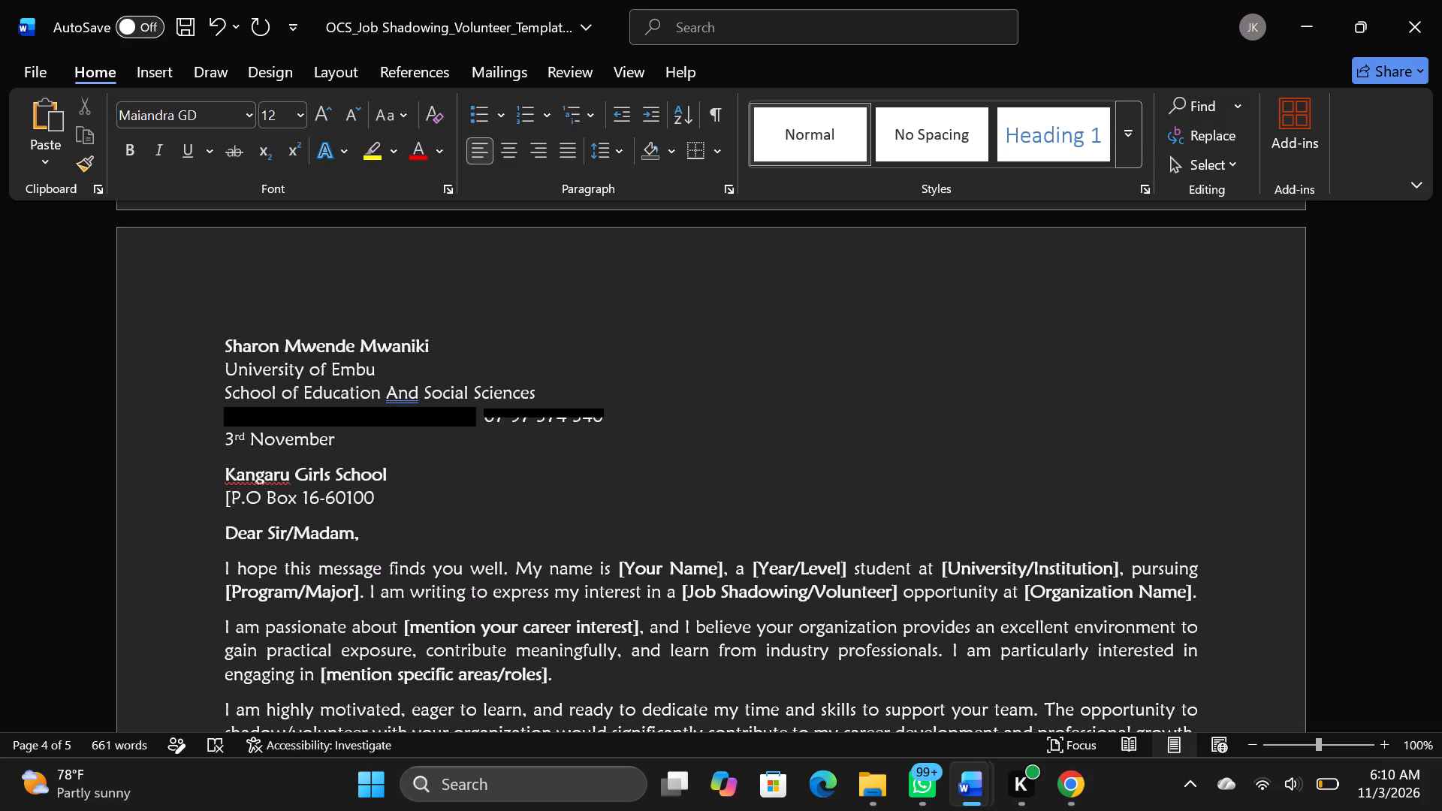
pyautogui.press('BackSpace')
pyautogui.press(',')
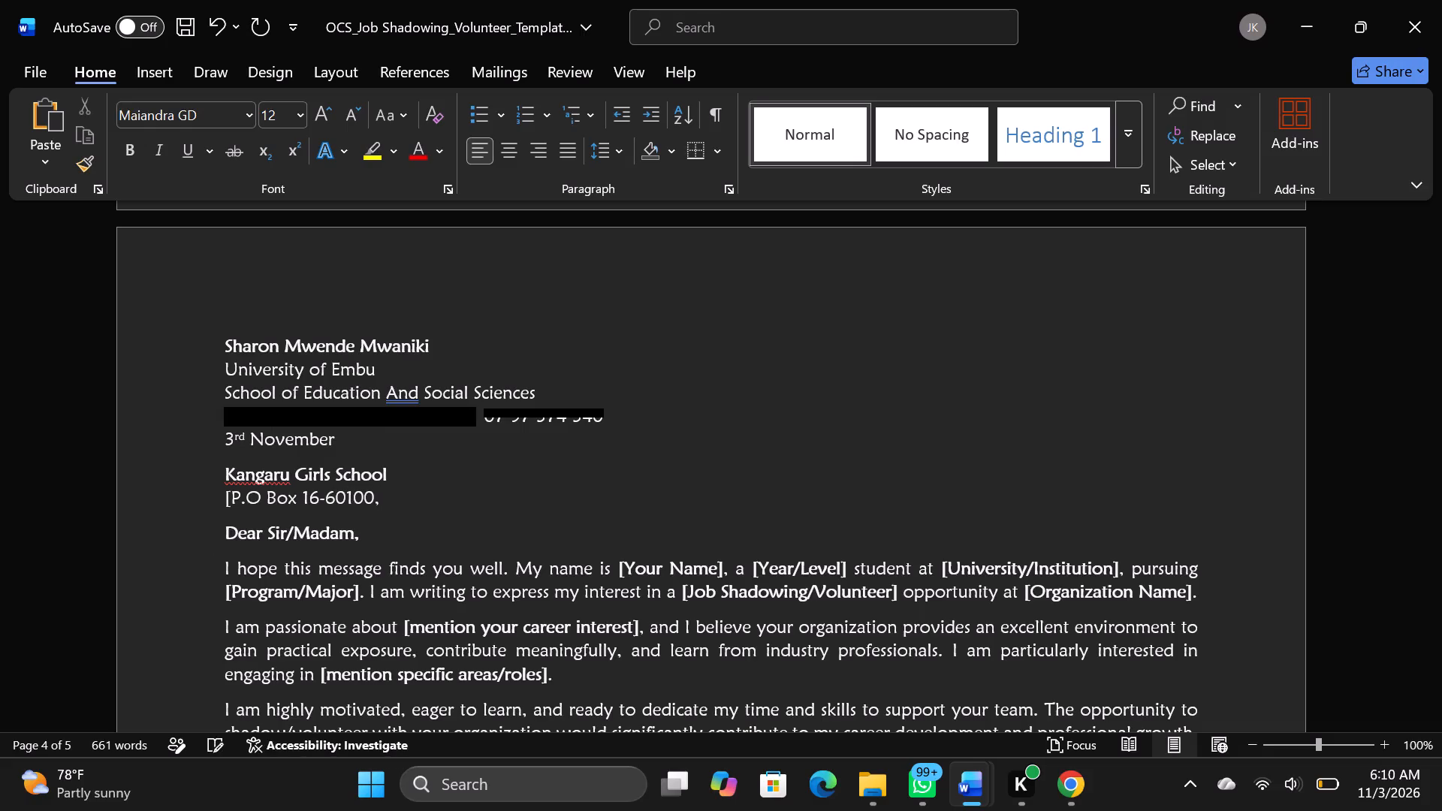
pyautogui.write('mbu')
pyautogui.click(234, 497)
pyautogui.press('BackSpace')
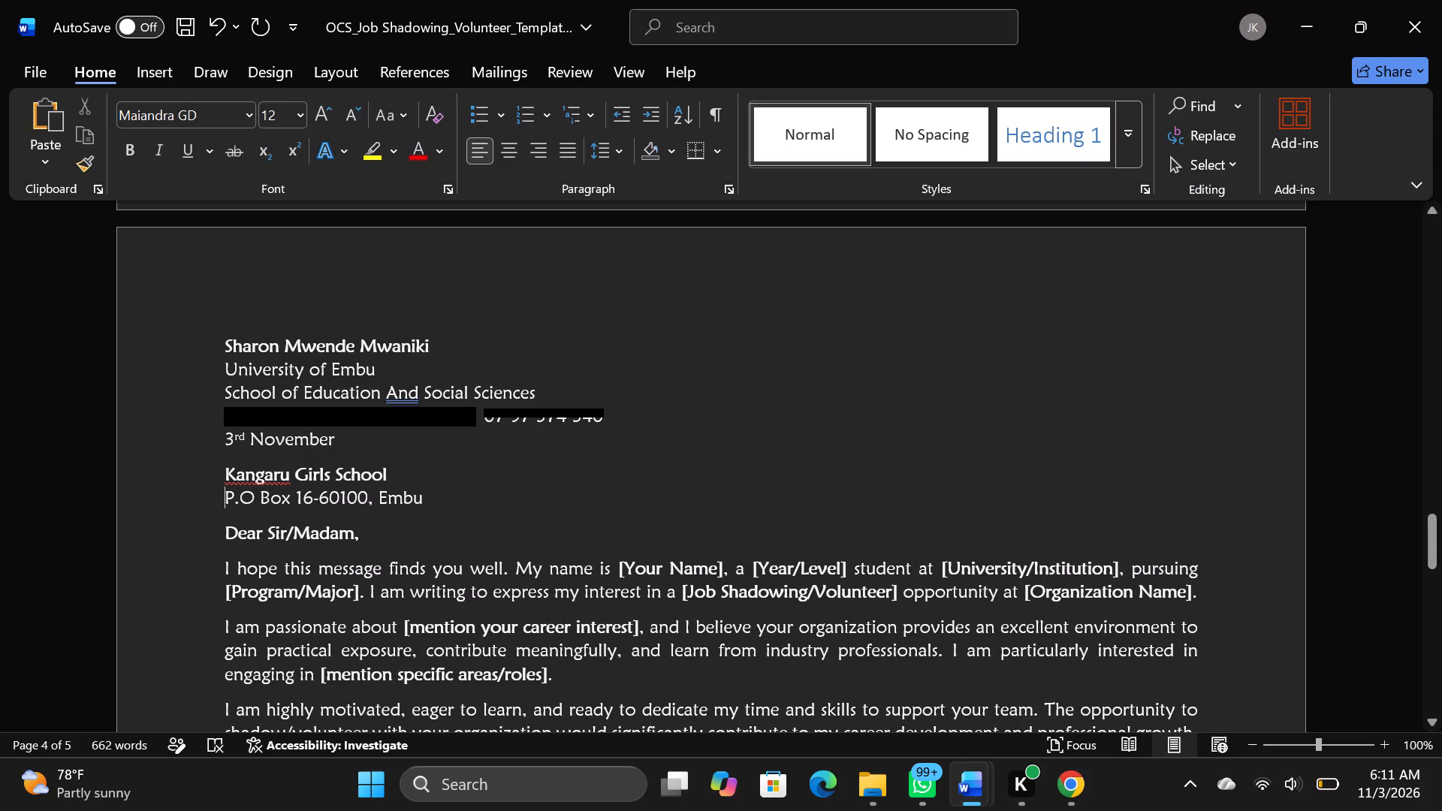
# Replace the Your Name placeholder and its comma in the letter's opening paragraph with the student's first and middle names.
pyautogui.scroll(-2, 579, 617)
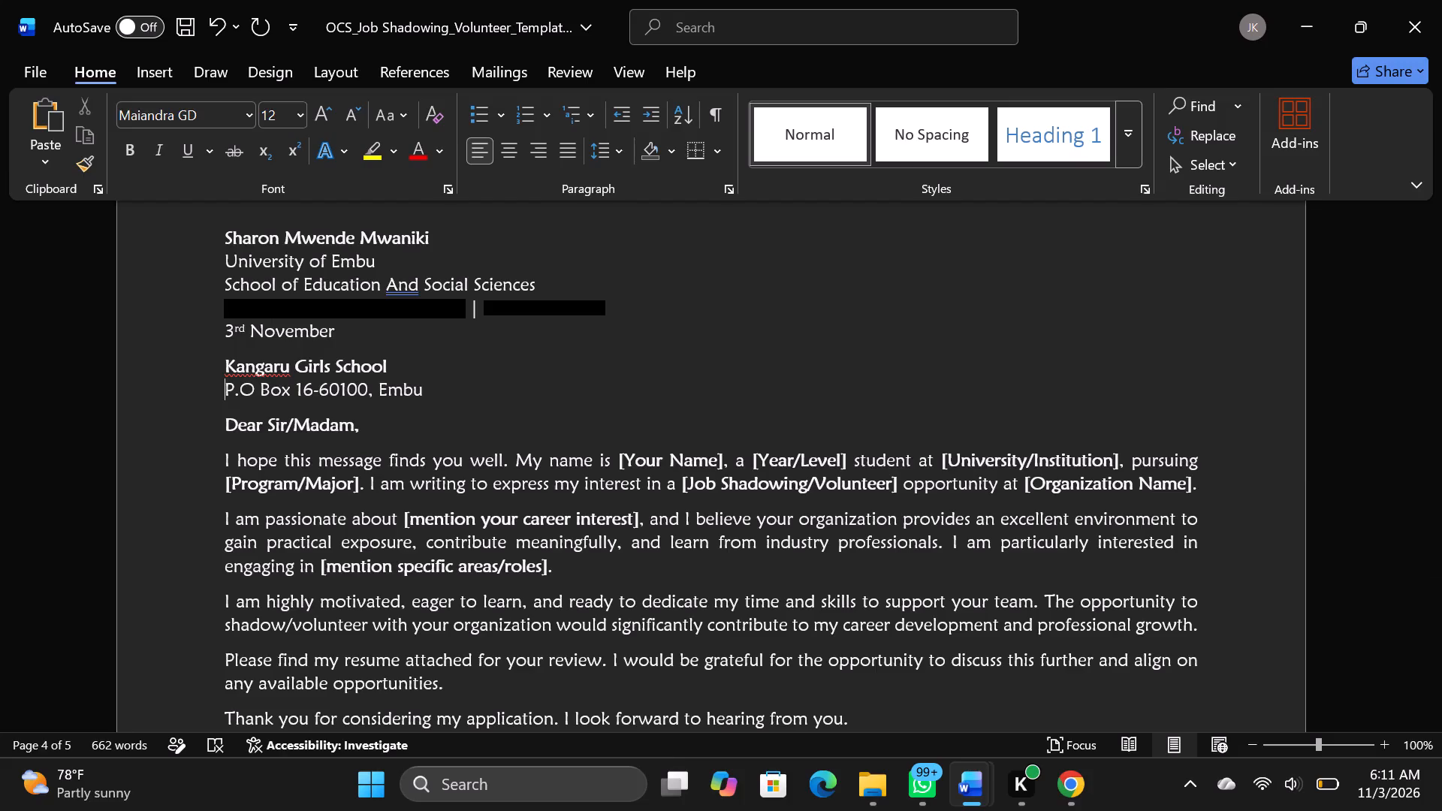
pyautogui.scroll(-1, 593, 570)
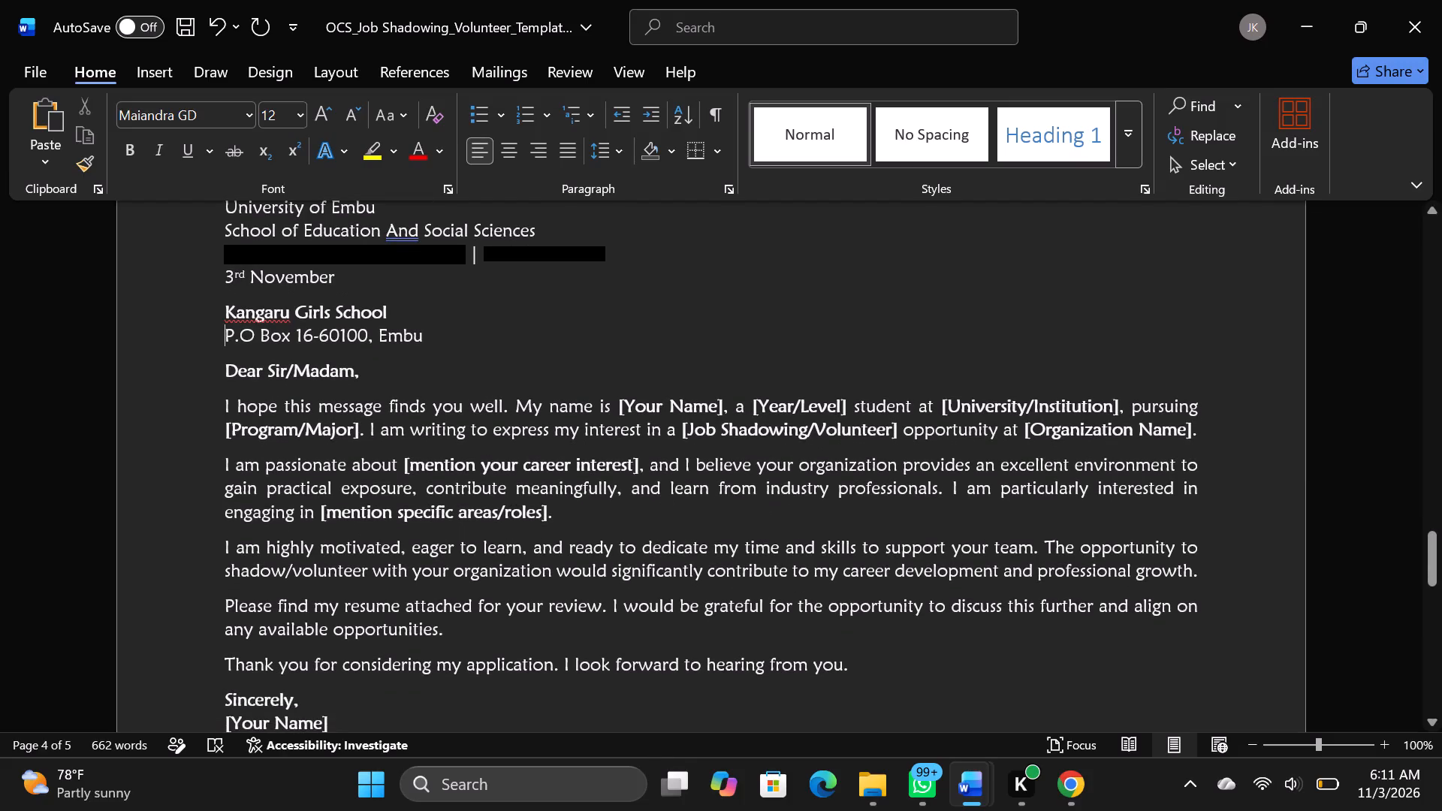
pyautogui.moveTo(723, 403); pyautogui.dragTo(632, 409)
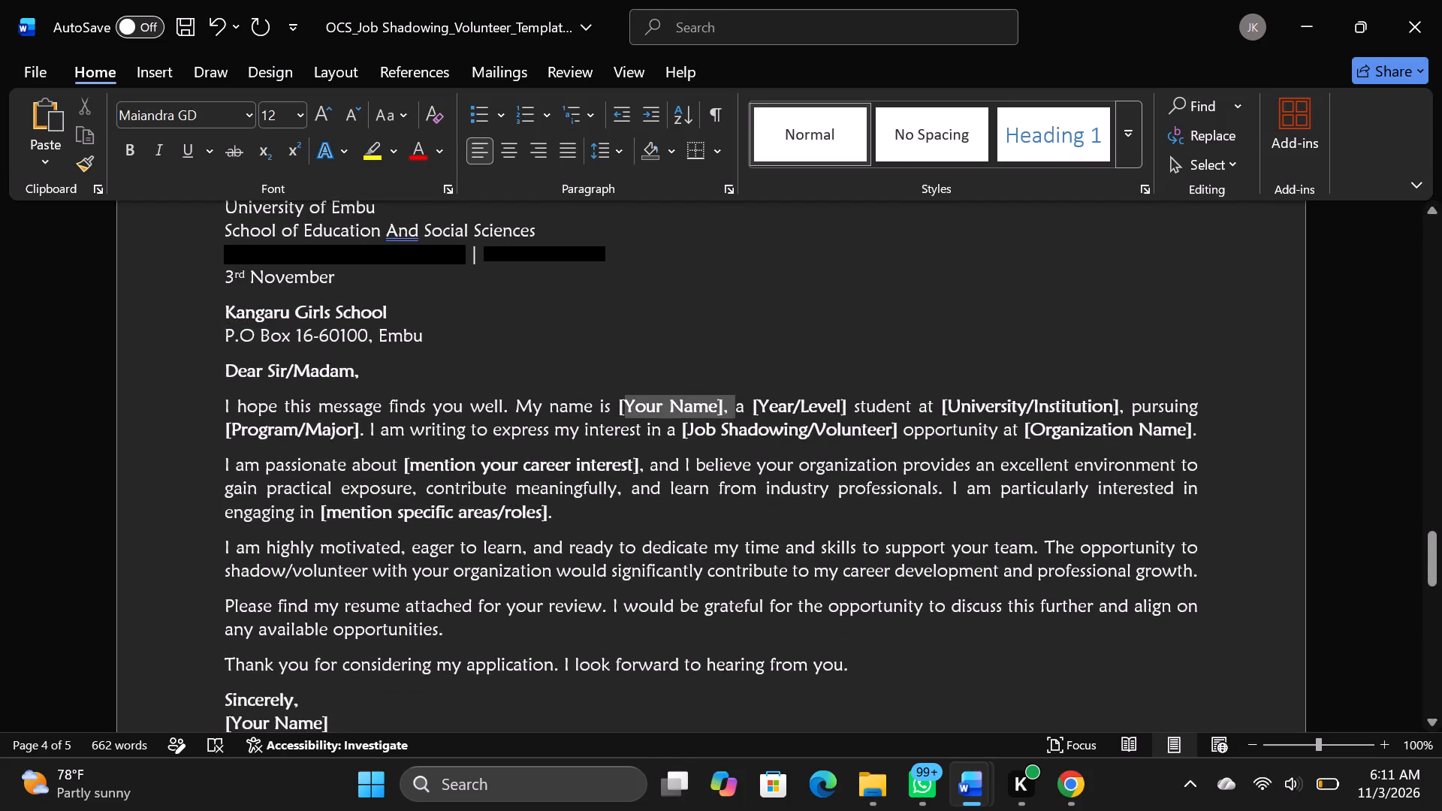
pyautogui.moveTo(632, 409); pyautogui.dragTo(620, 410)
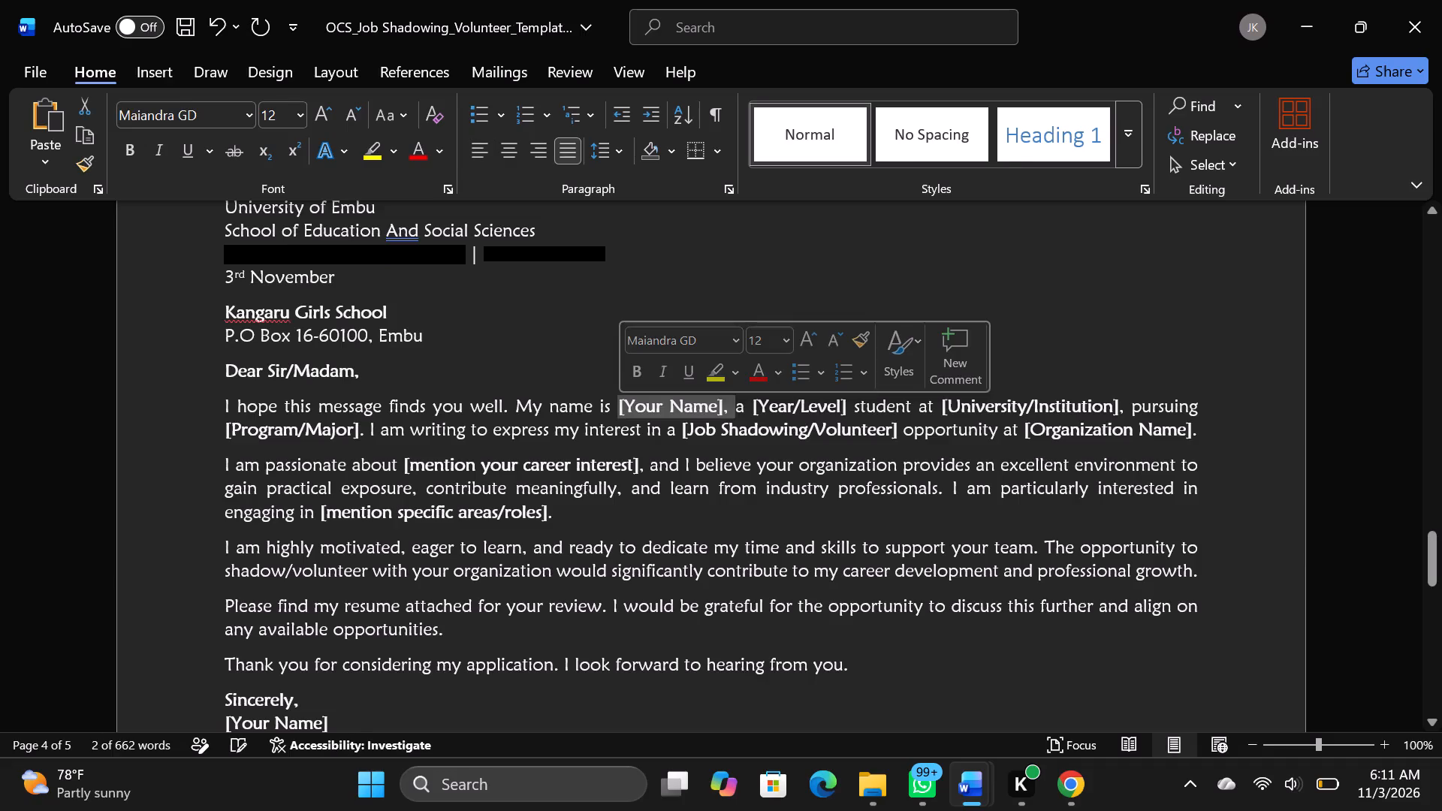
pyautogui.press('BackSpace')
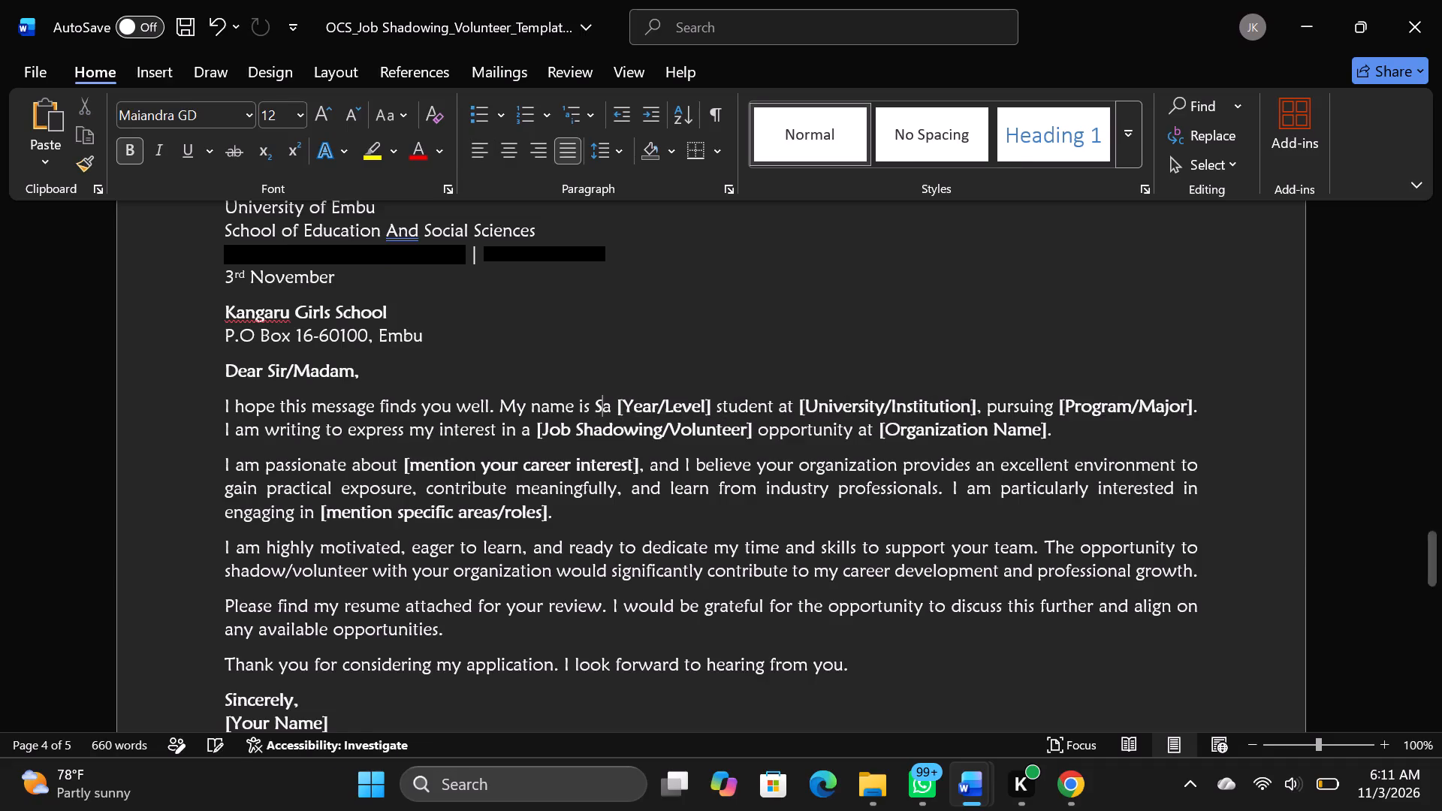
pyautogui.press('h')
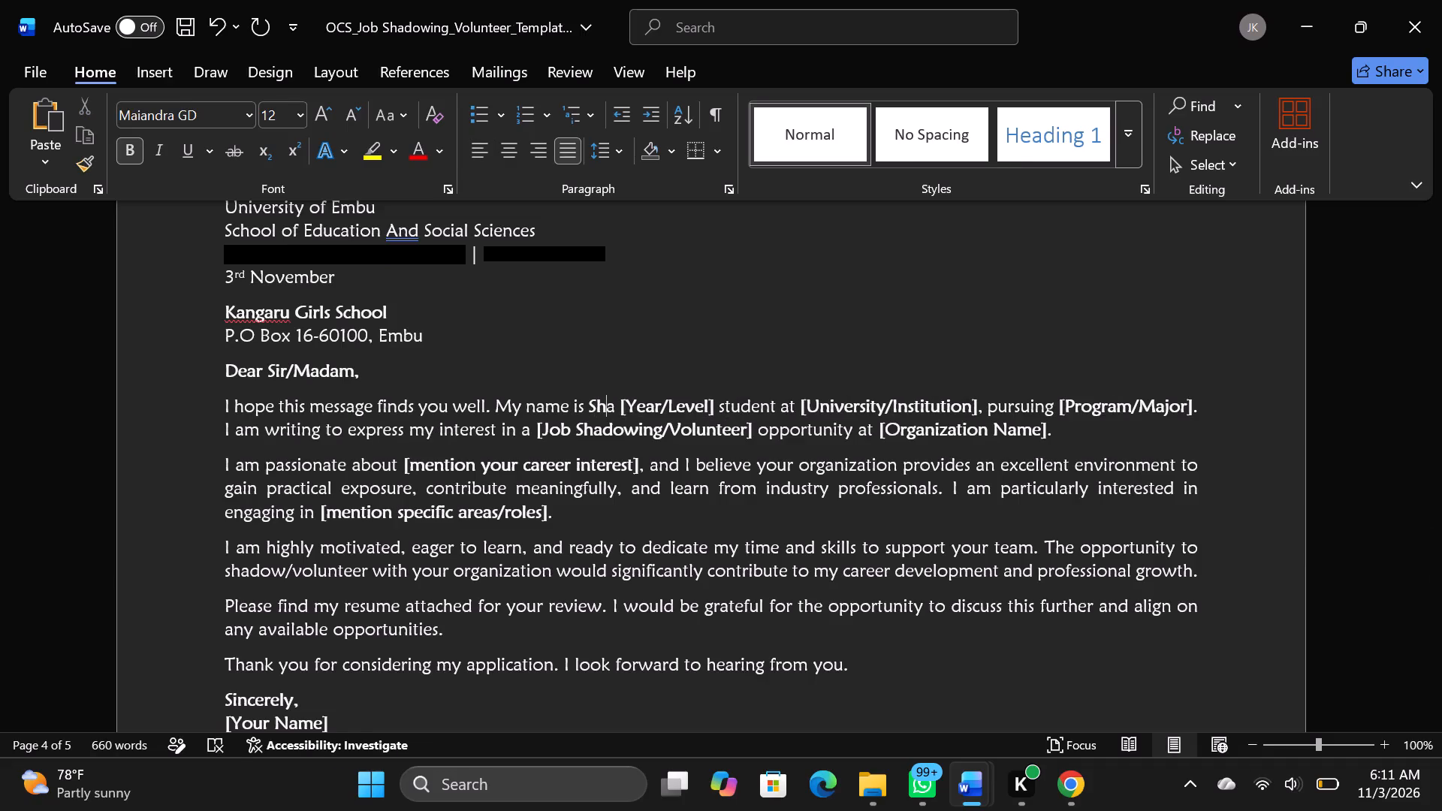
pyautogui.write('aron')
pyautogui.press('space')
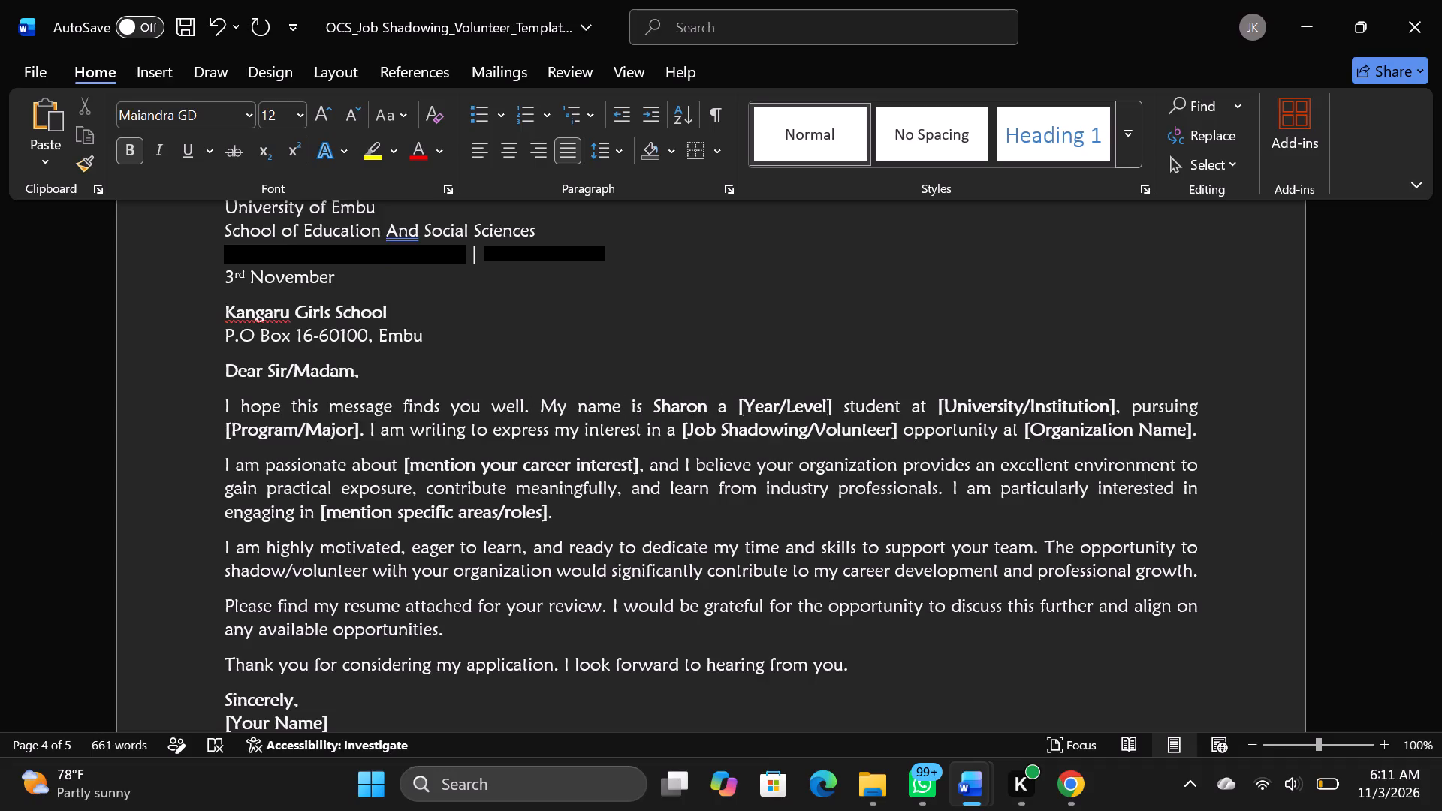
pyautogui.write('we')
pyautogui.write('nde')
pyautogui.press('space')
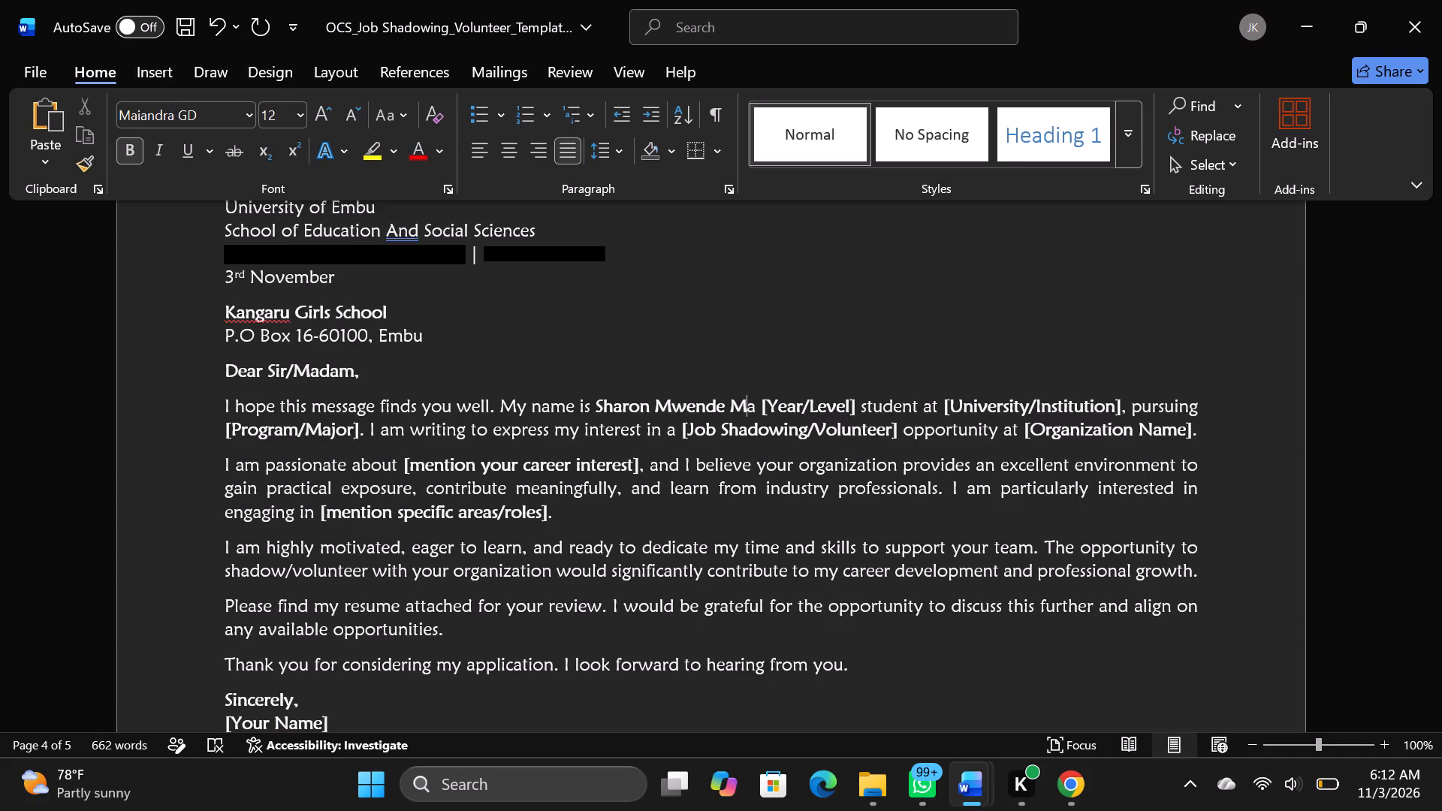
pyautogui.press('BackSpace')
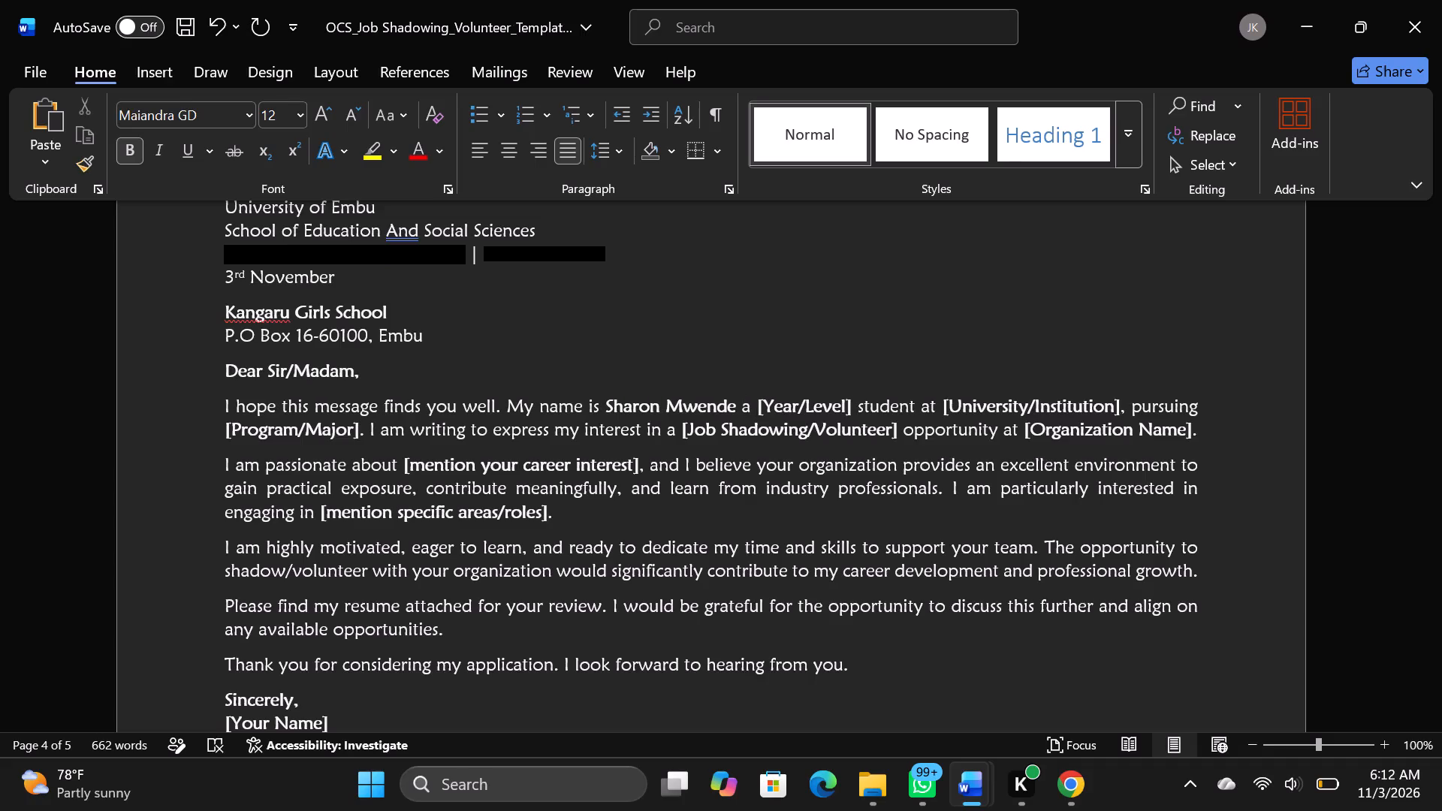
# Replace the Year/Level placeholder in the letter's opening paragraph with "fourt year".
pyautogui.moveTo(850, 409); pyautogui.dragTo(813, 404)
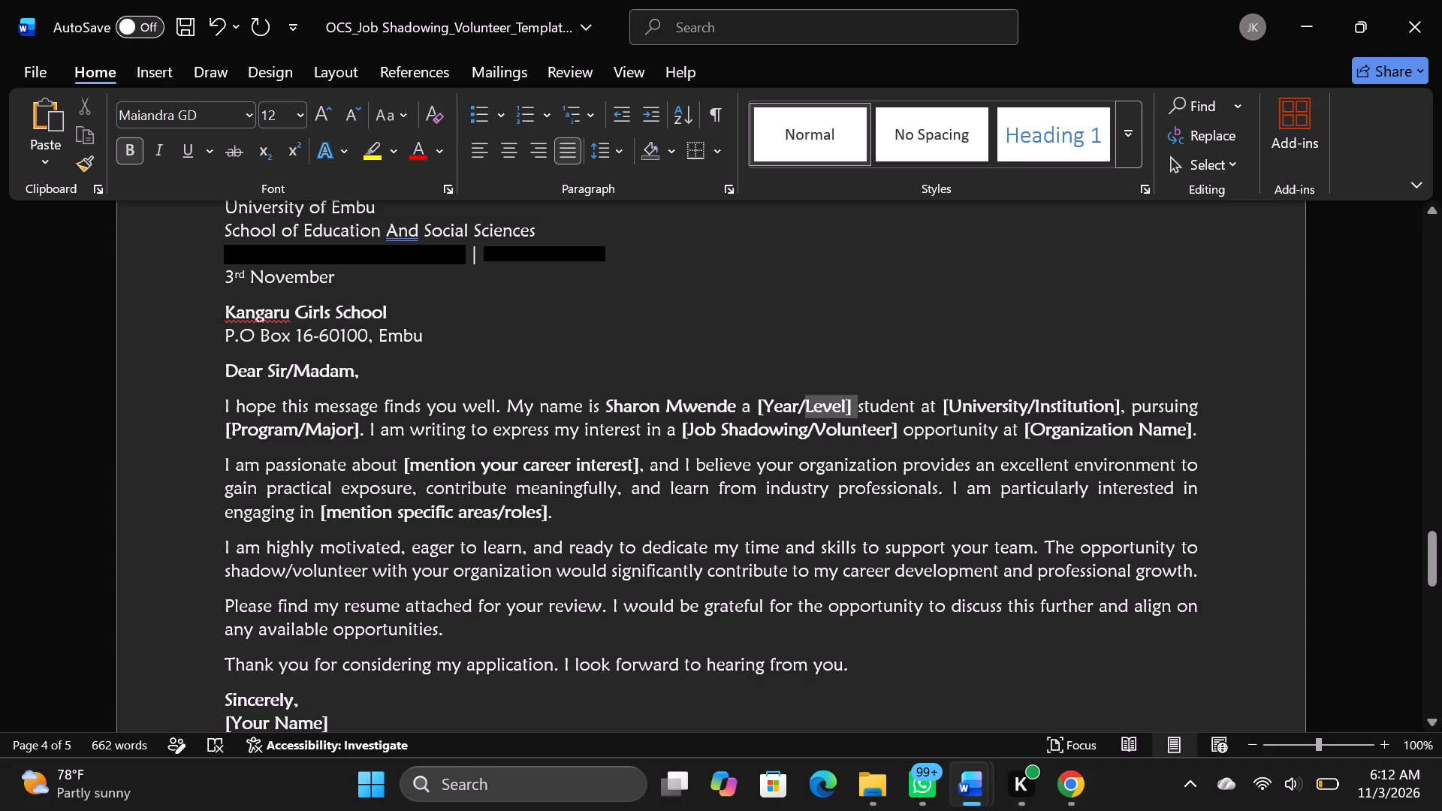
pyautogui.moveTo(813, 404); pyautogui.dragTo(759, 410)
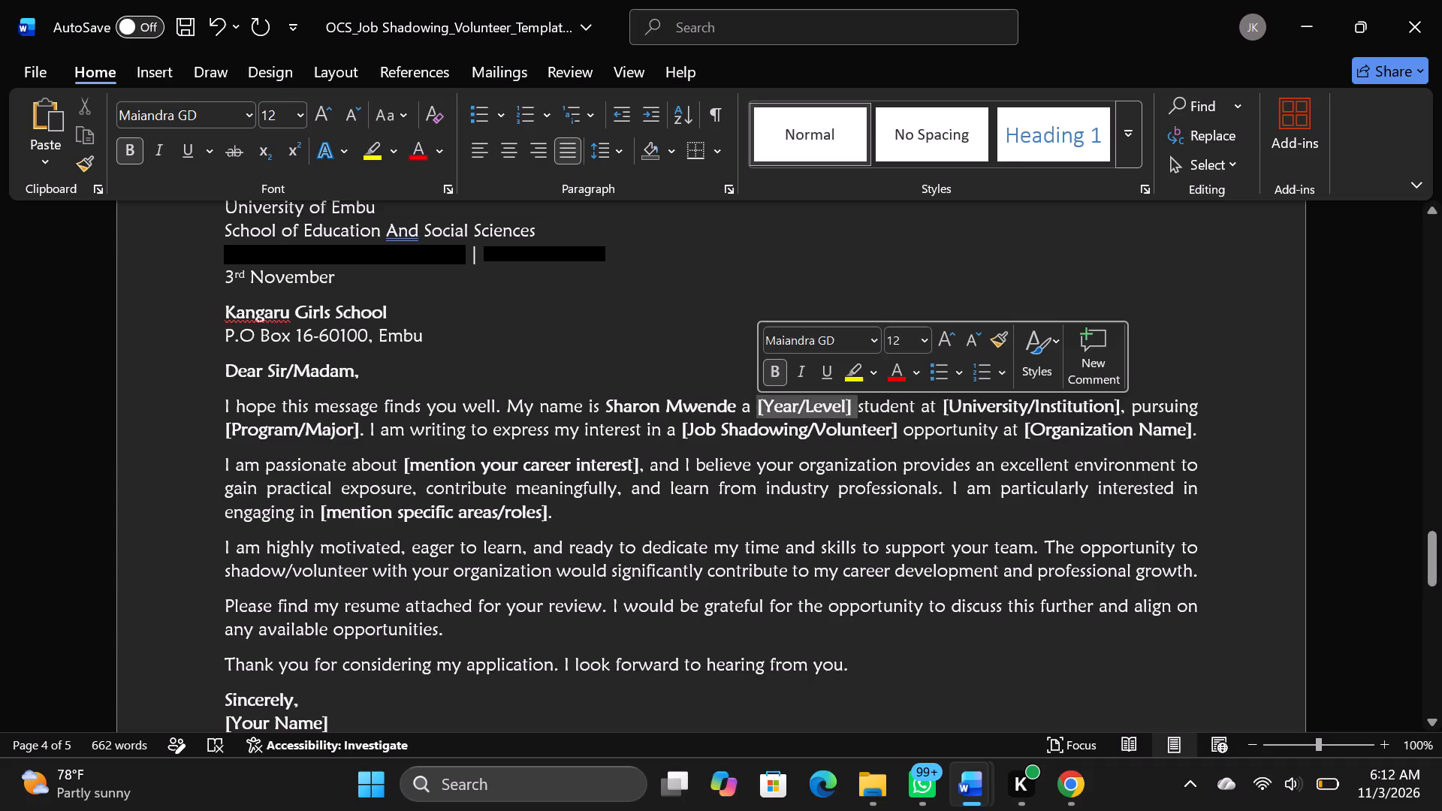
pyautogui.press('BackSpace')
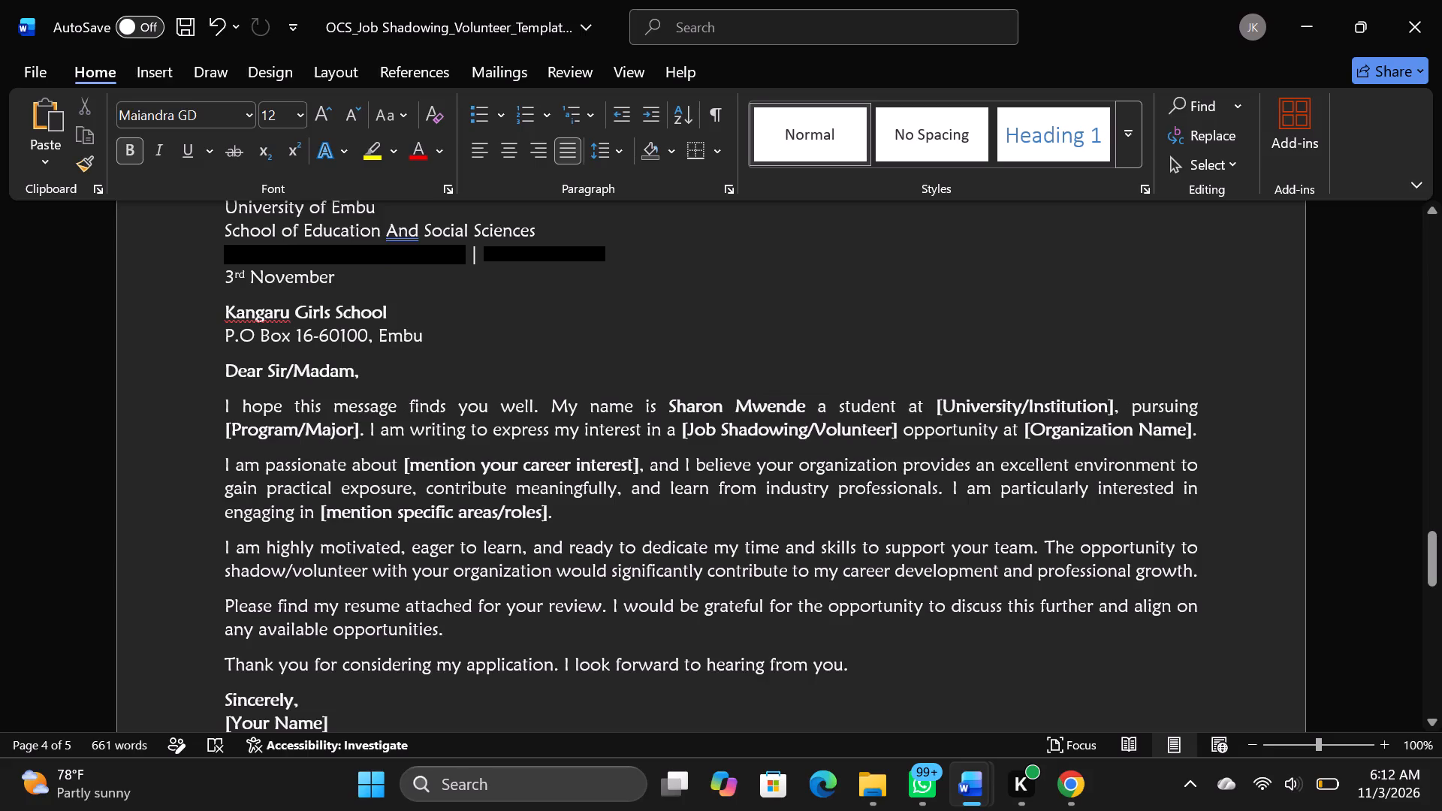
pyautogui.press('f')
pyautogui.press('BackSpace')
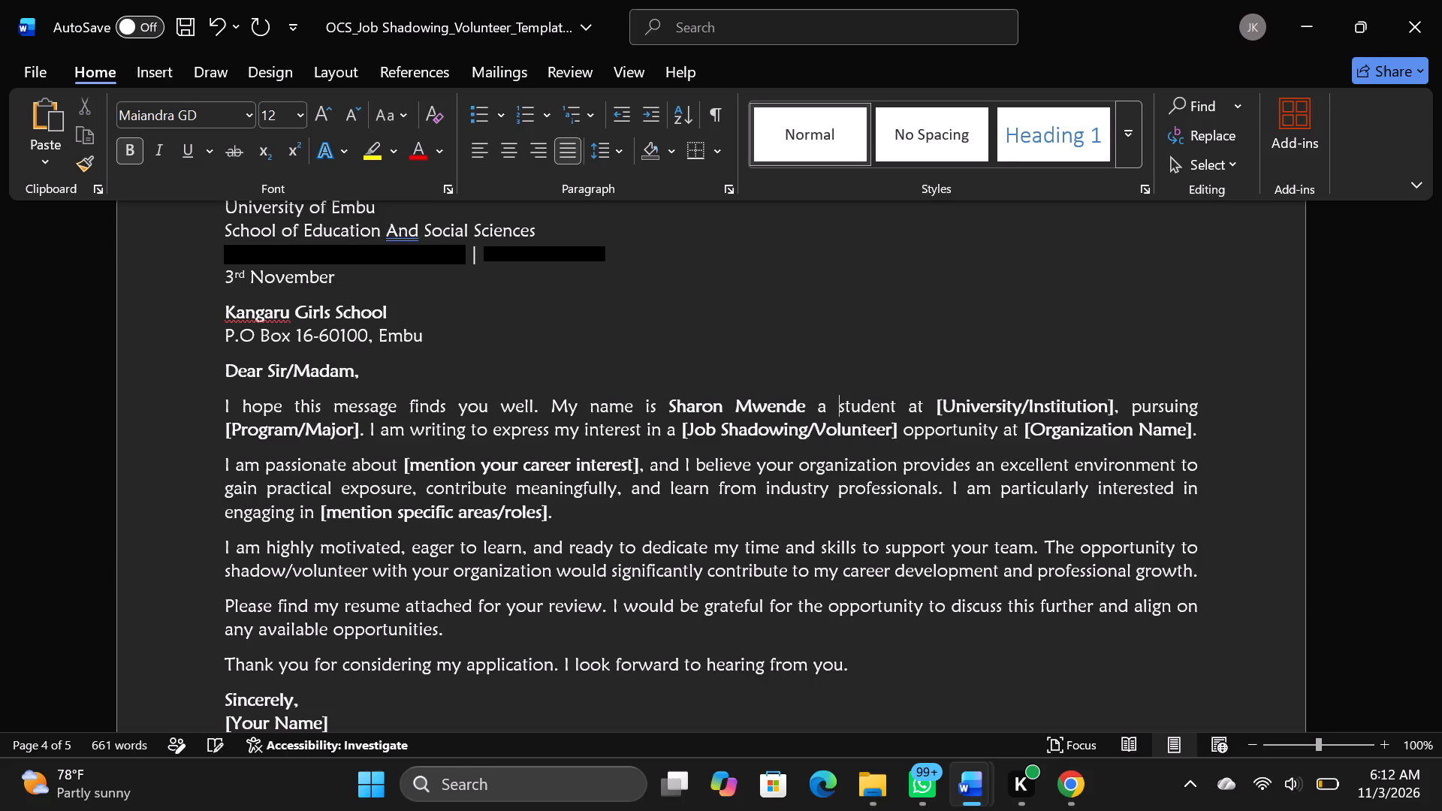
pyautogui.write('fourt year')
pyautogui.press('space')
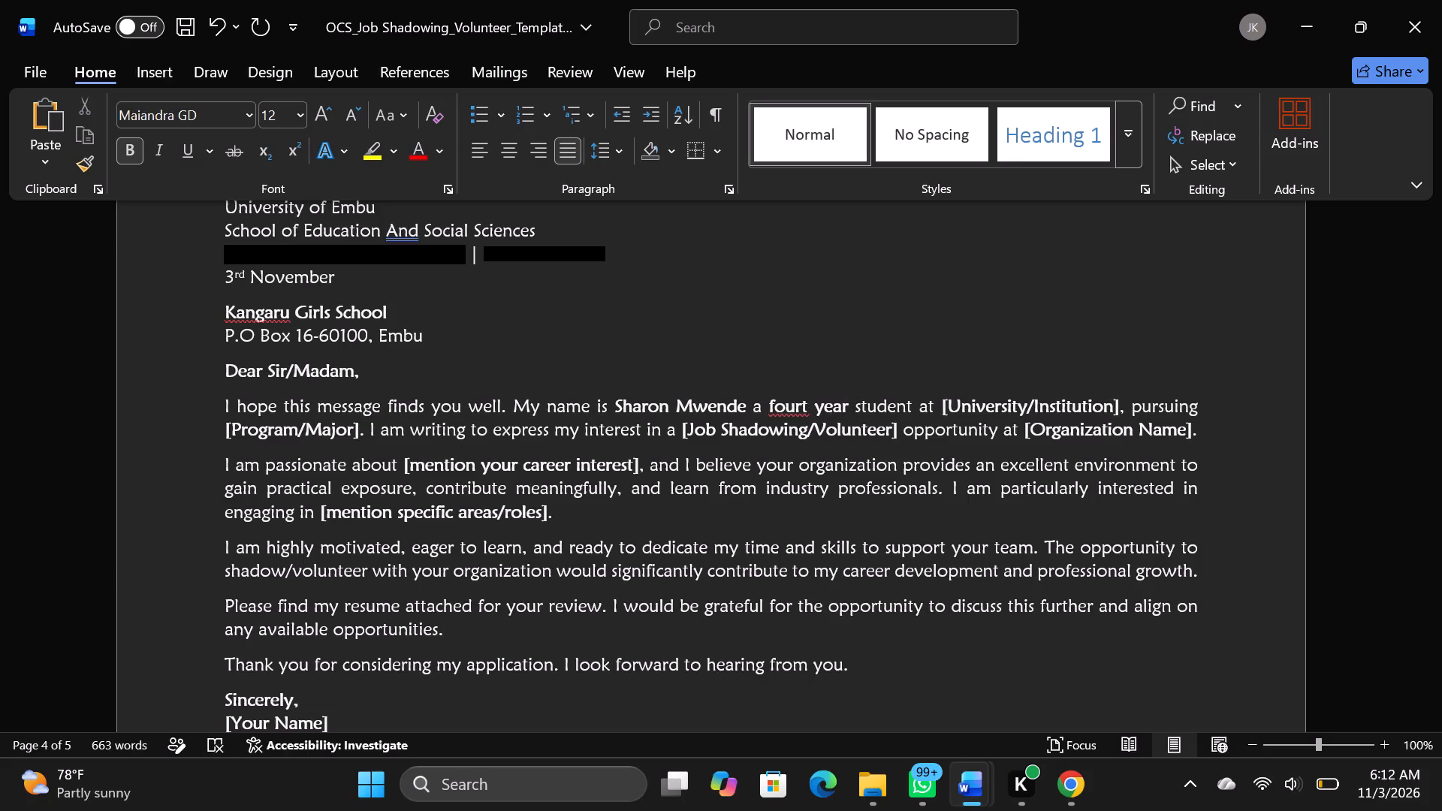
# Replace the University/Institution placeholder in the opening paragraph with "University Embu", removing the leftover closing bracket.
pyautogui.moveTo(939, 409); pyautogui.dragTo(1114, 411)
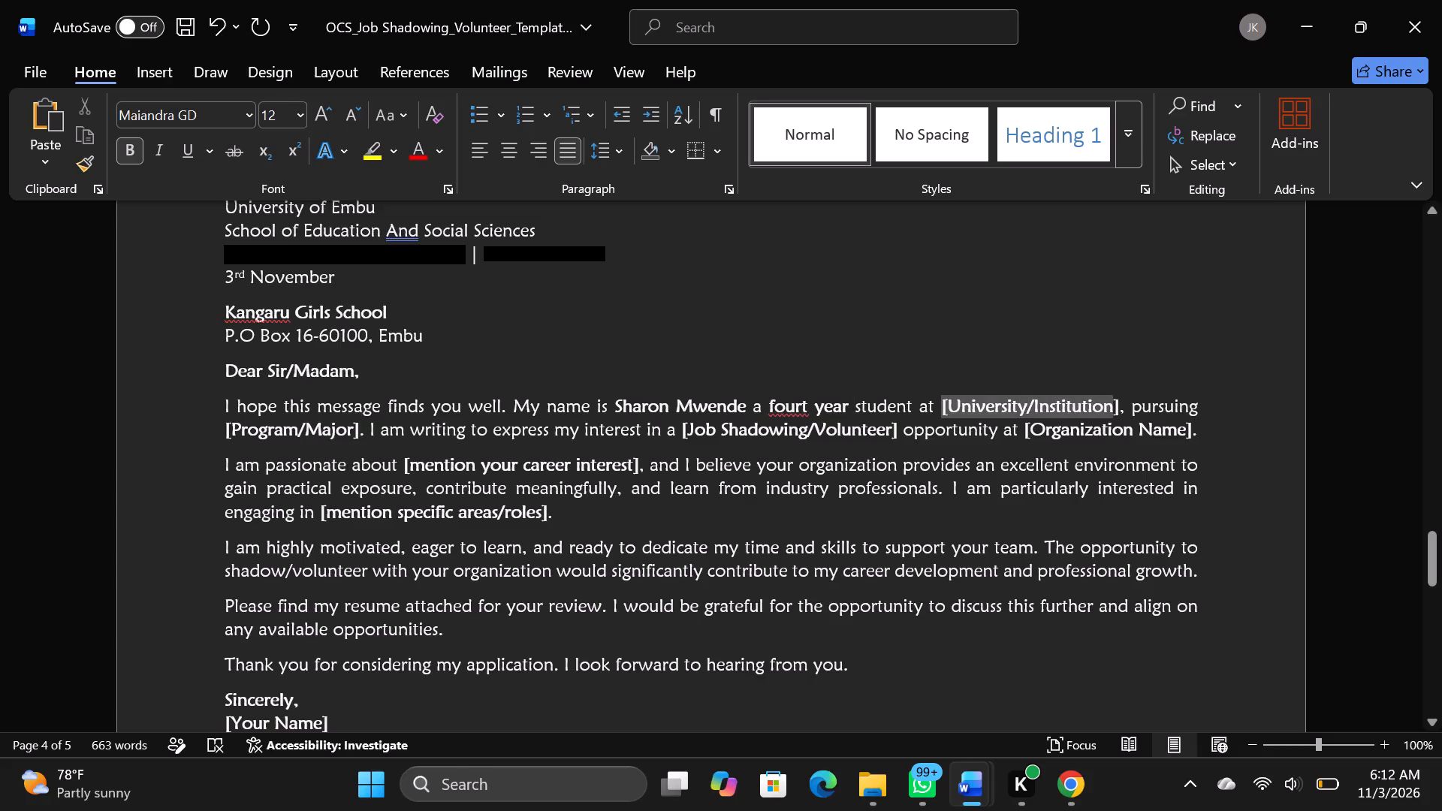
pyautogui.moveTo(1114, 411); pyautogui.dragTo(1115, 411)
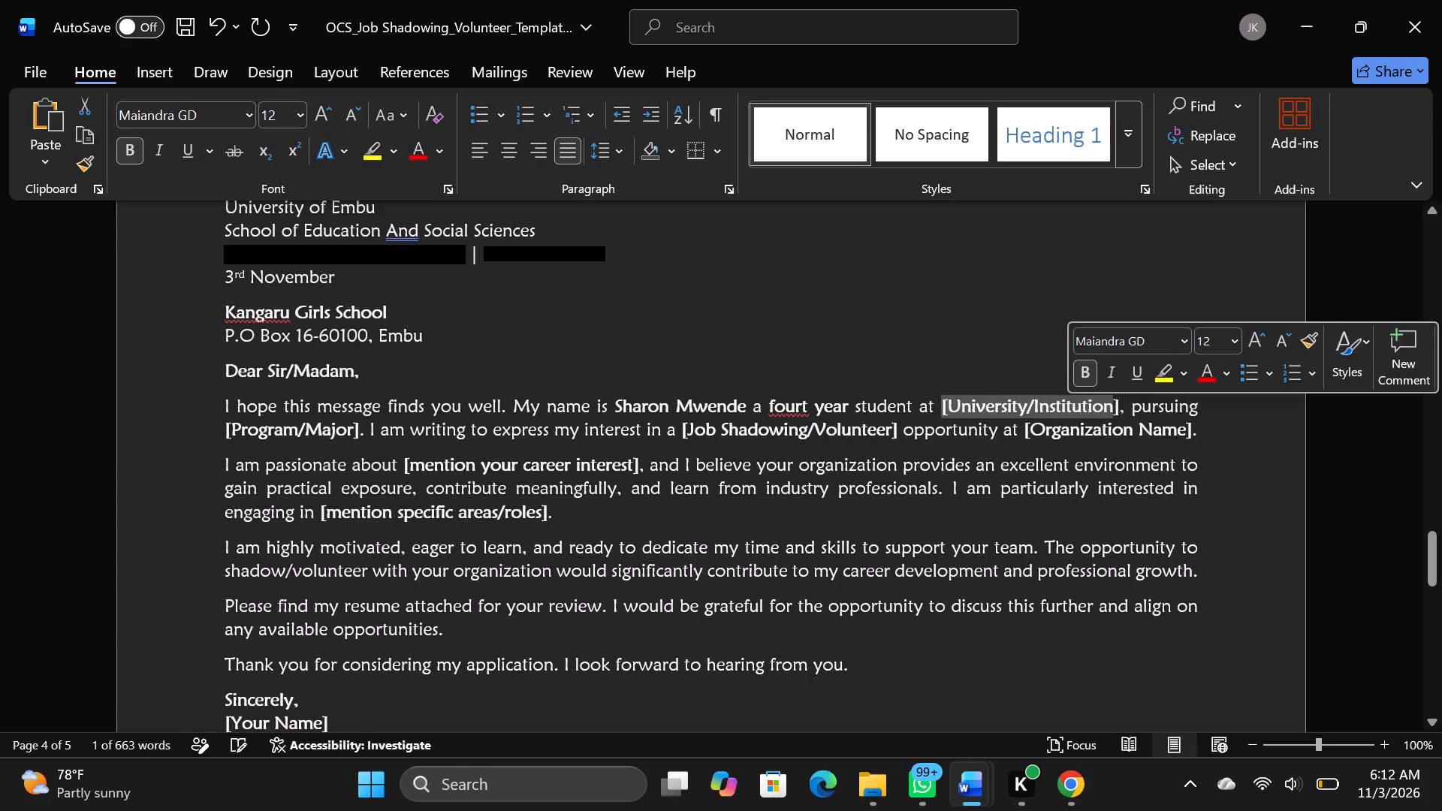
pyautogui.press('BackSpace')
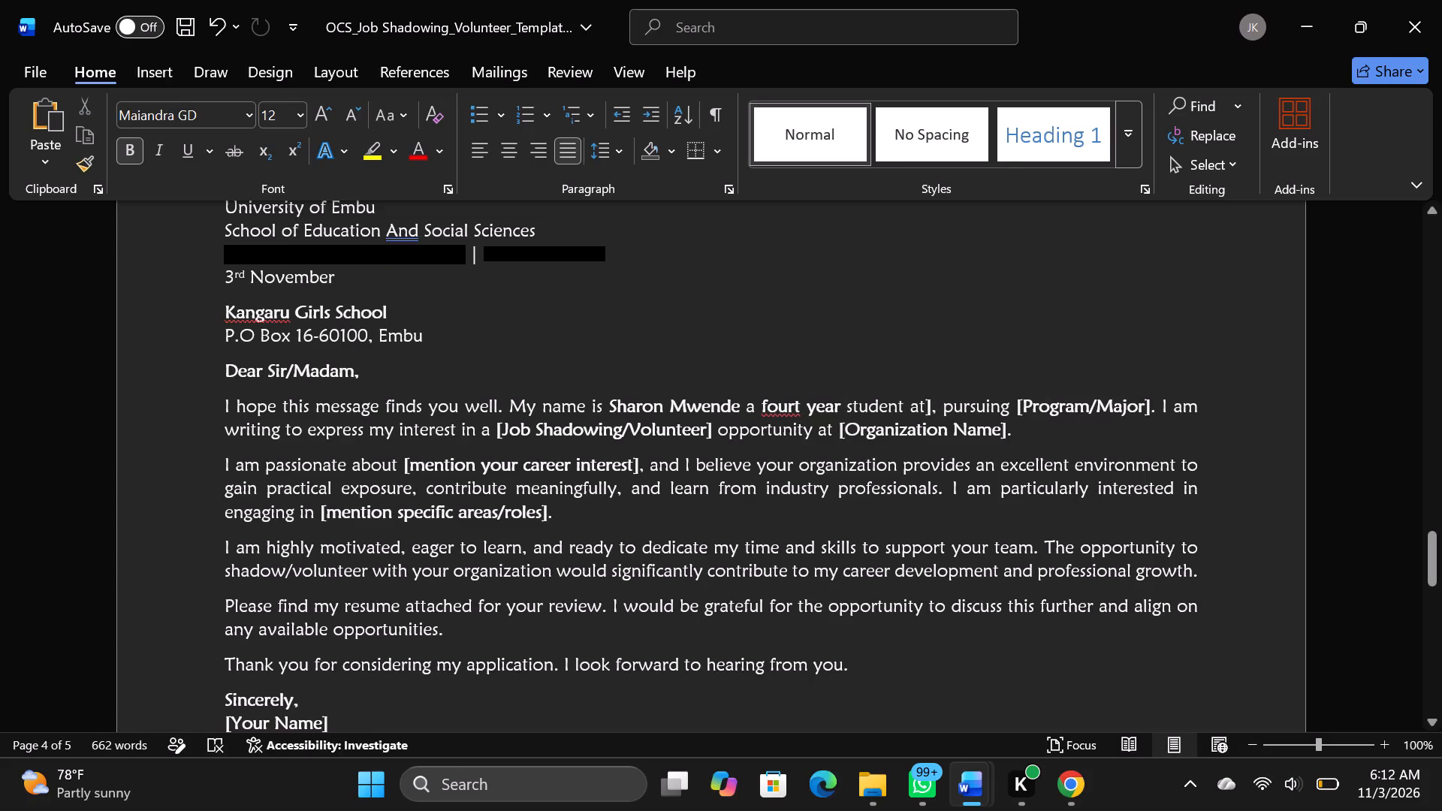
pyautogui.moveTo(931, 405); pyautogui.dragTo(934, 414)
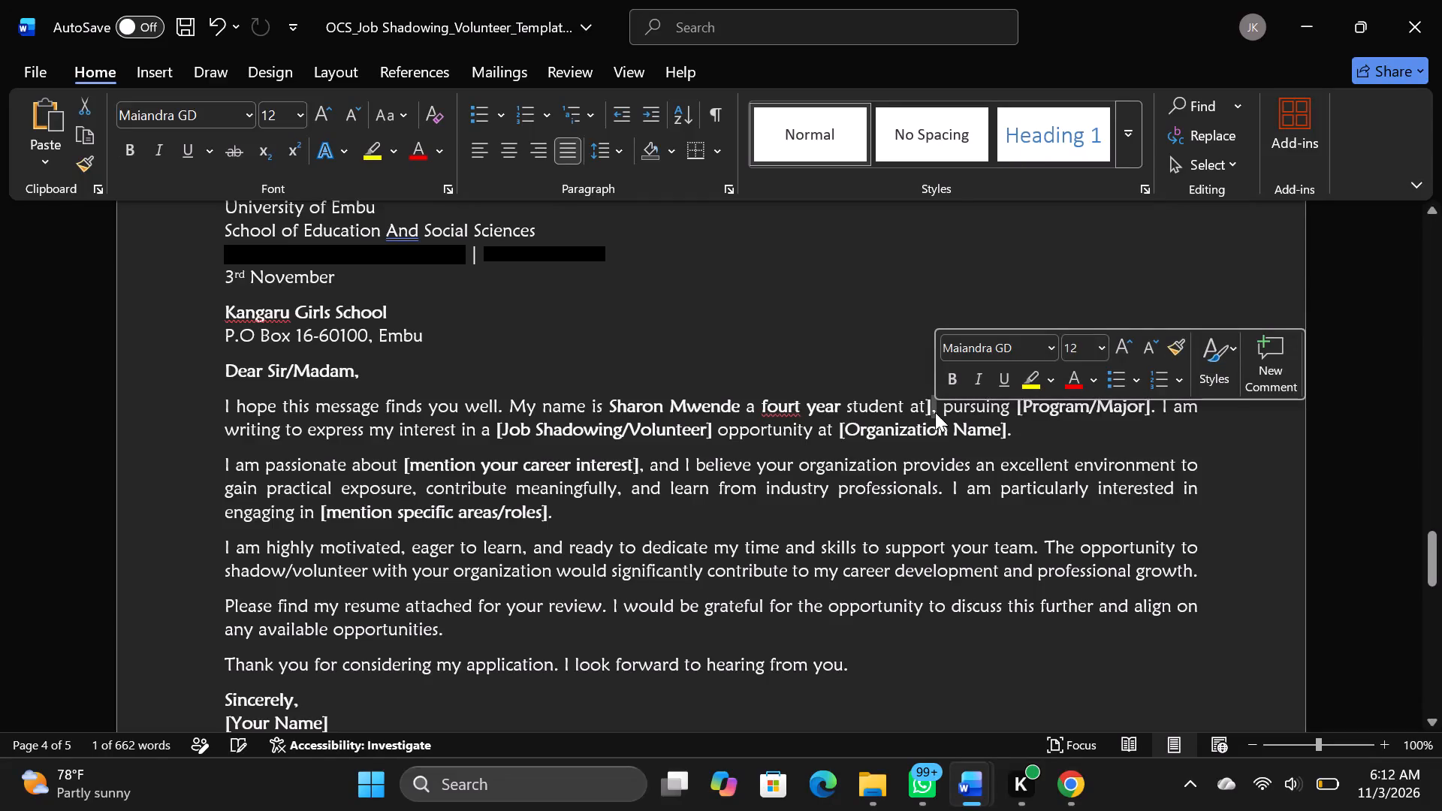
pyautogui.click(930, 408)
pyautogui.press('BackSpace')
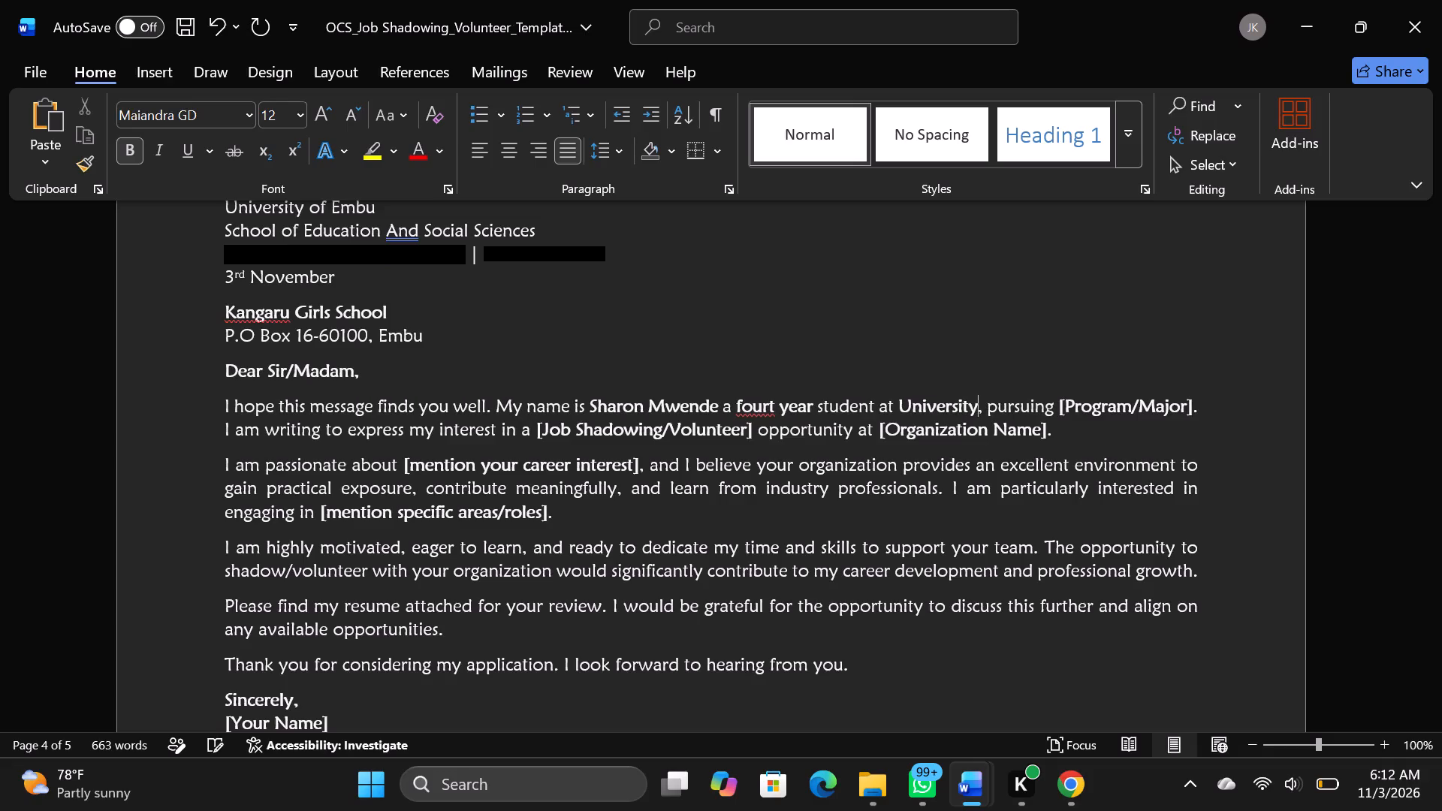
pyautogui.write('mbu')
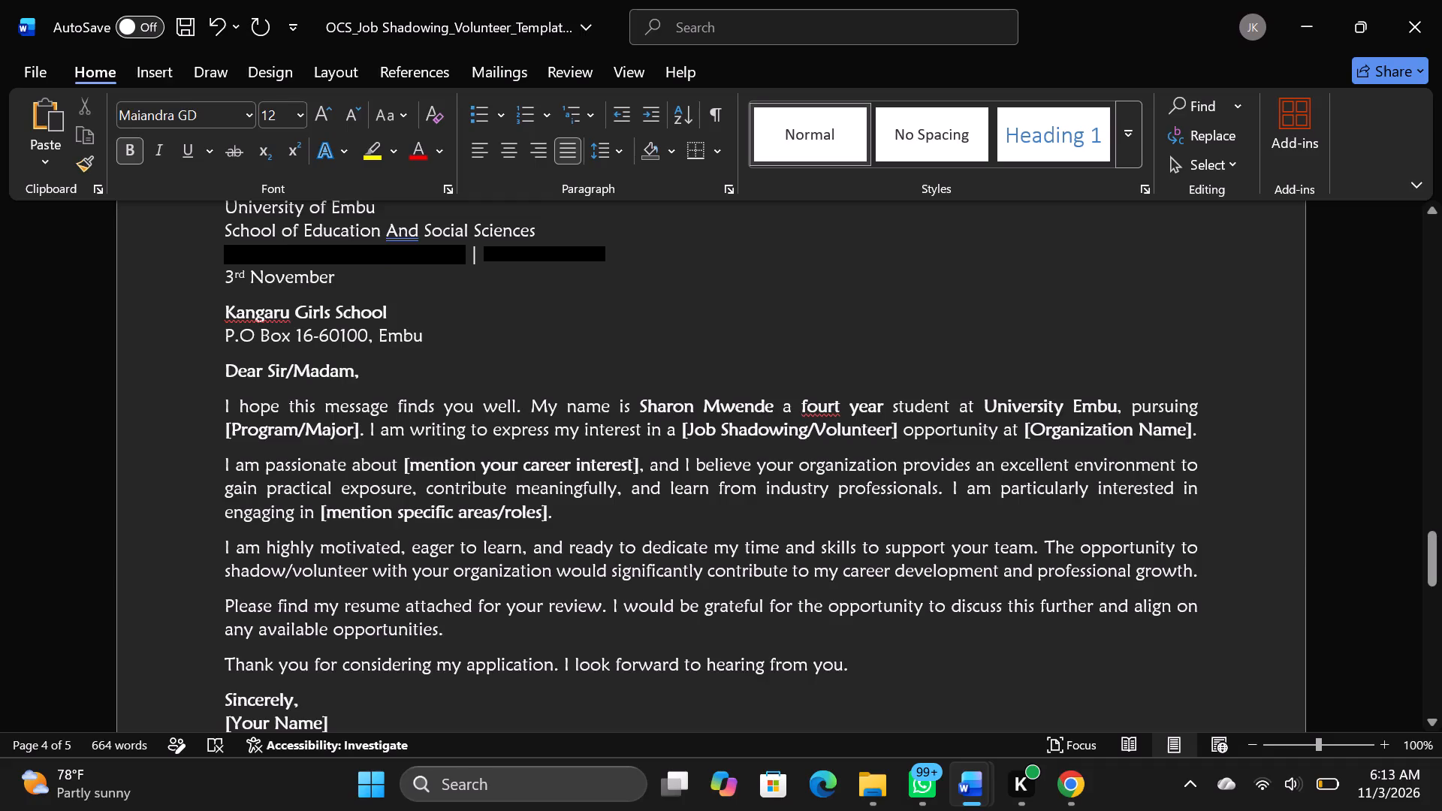
# Delete everything in the letter below the Dear Sir/Madam salutation, from the opening paragraph through the signature line.
pyautogui.scroll(2, 716, 523)
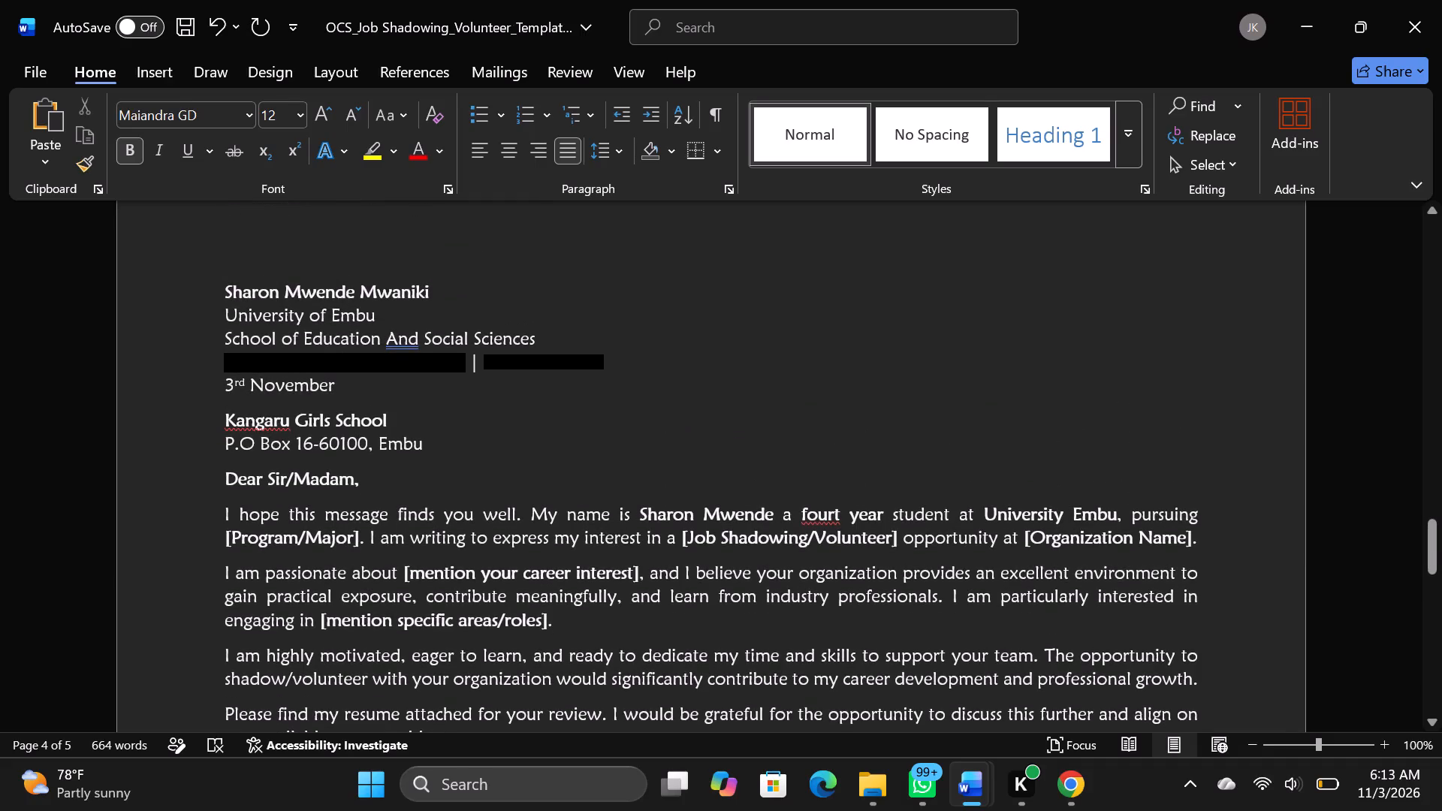
pyautogui.scroll(-1, 234, 493)
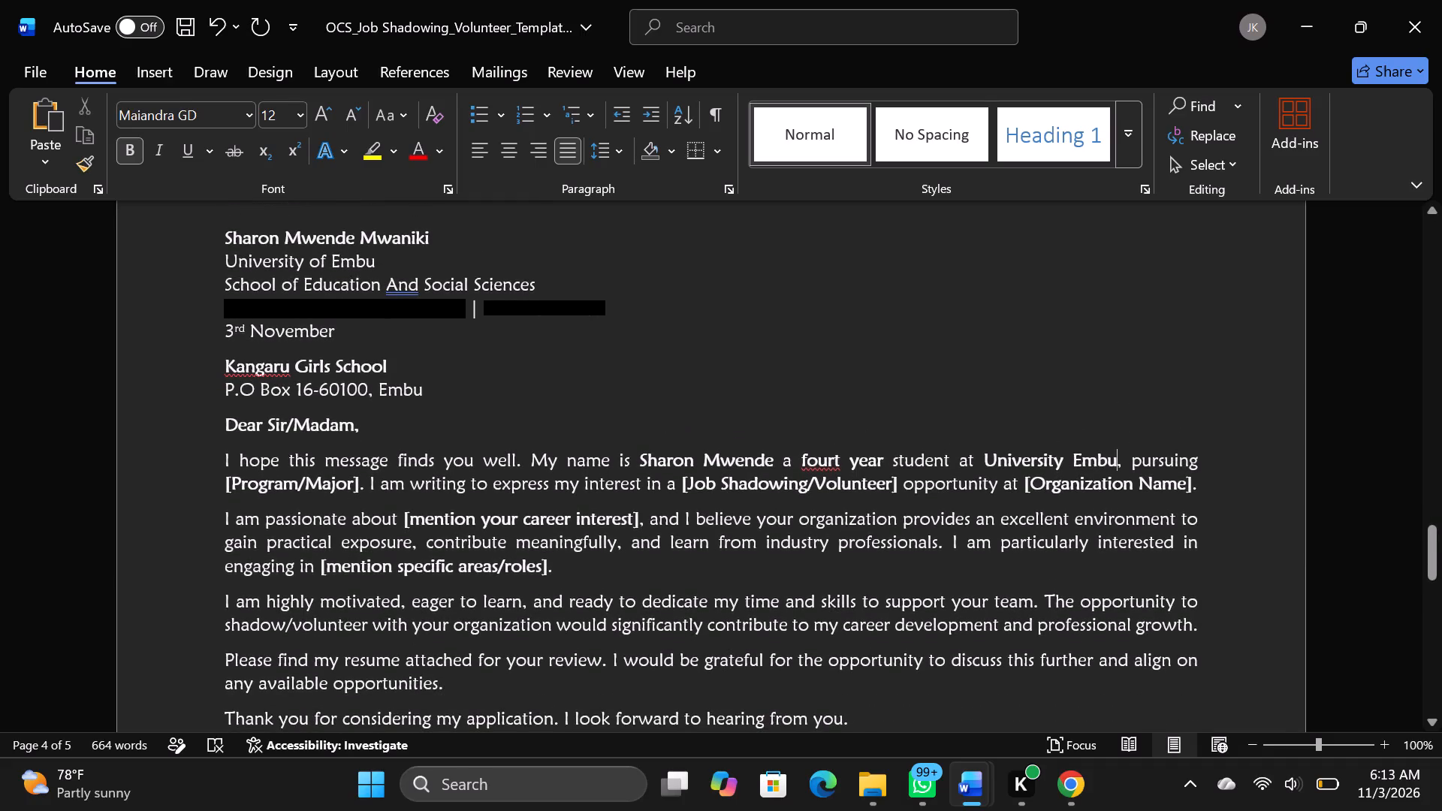
pyautogui.scroll(-3, 485, 543)
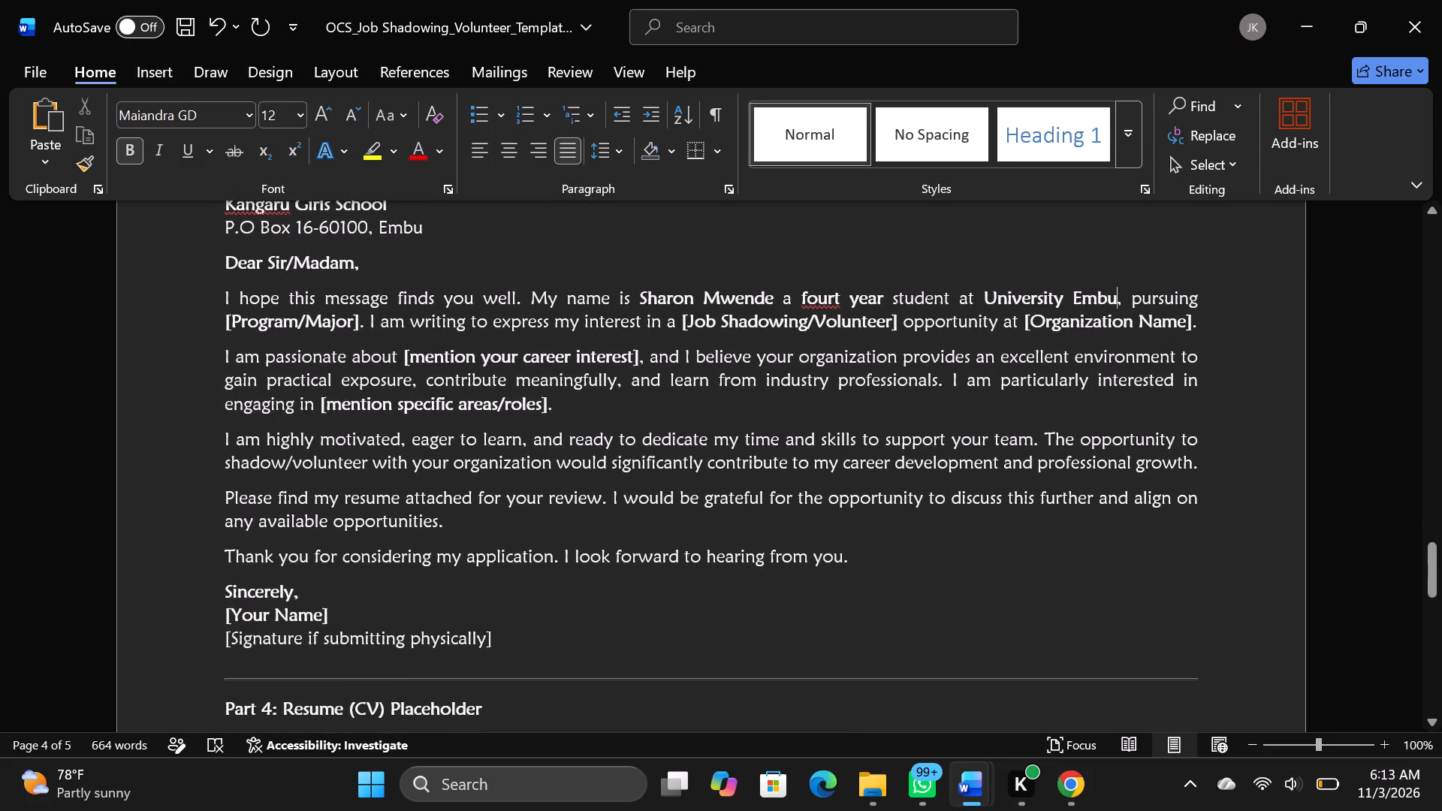
pyautogui.moveTo(505, 646); pyautogui.dragTo(222, 306)
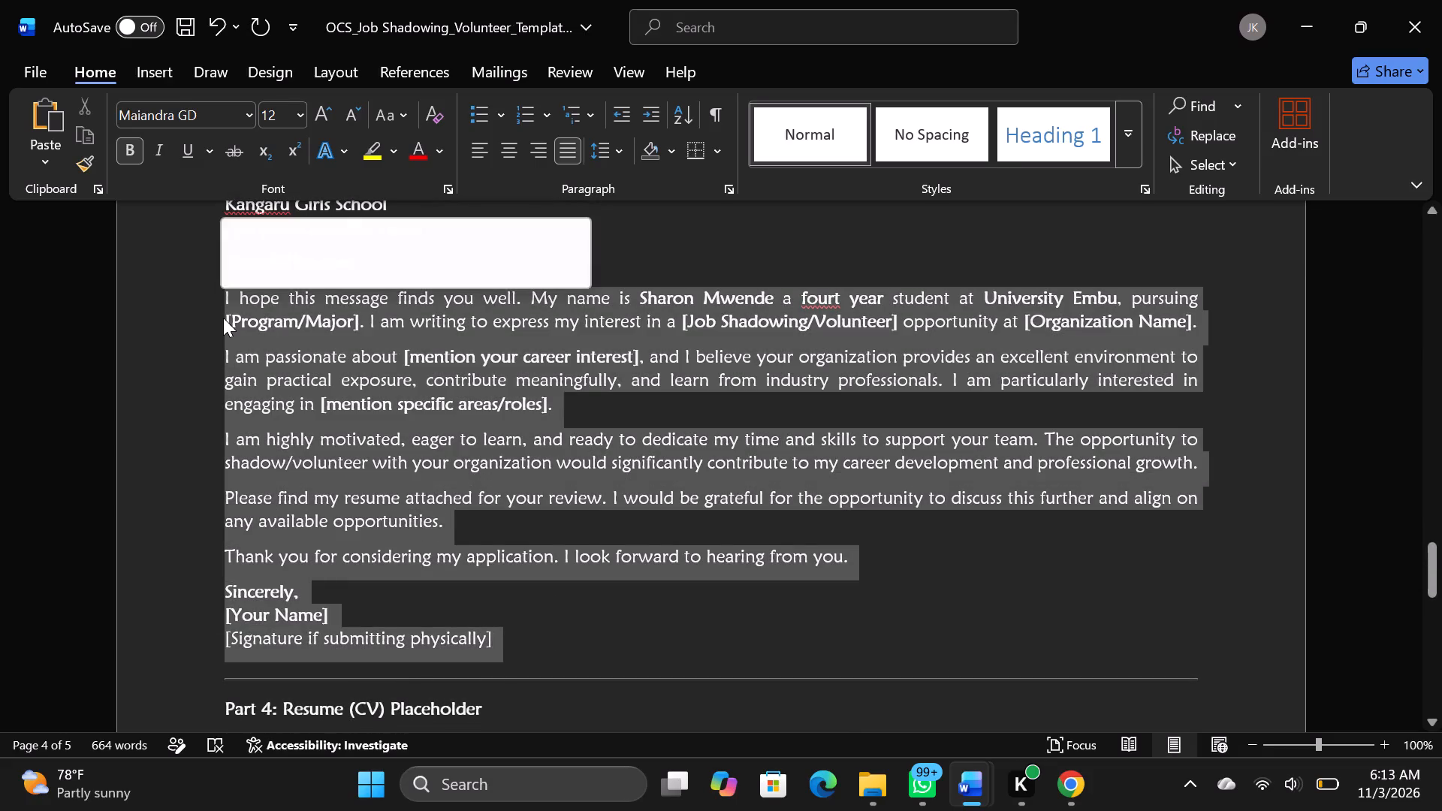
pyautogui.press('BackSpace')
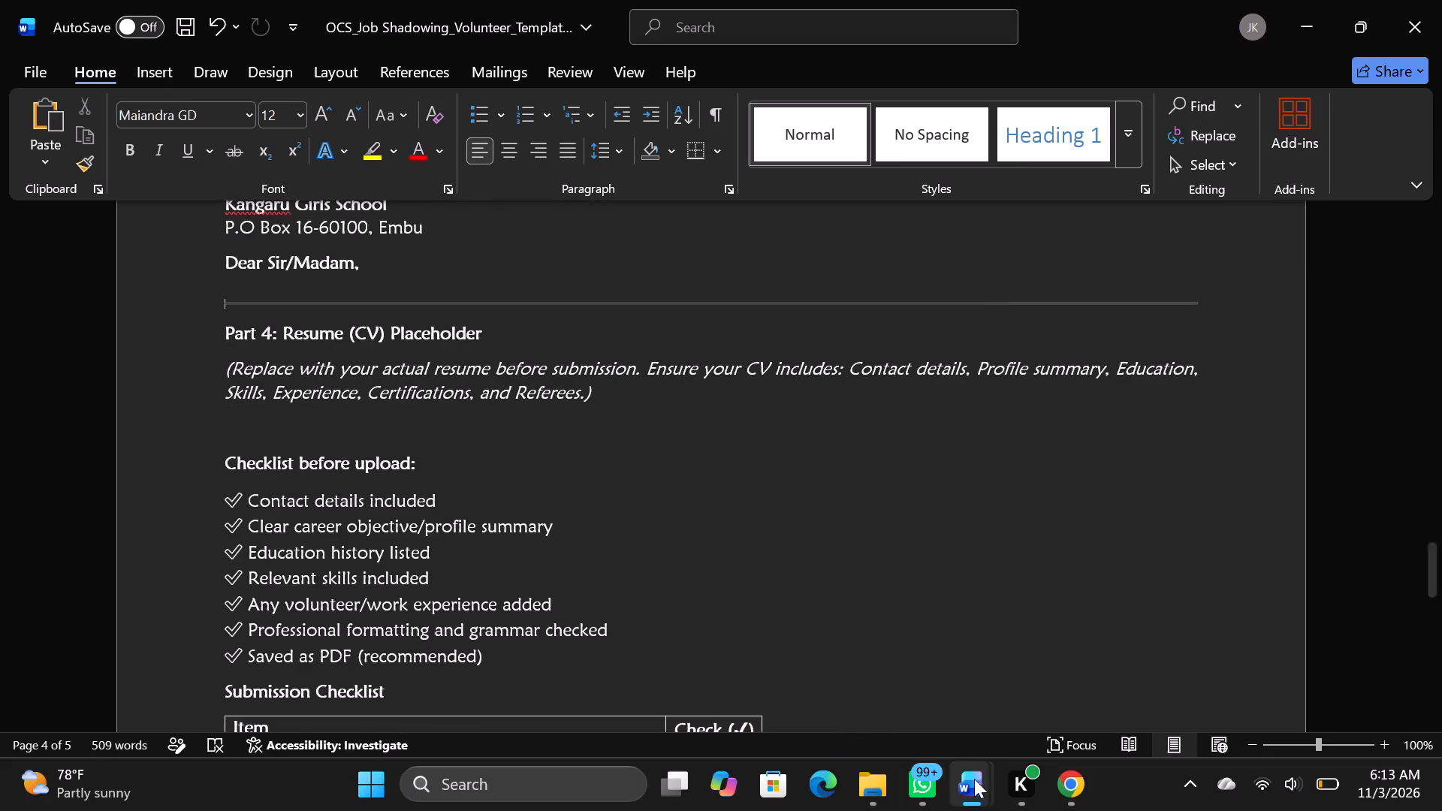
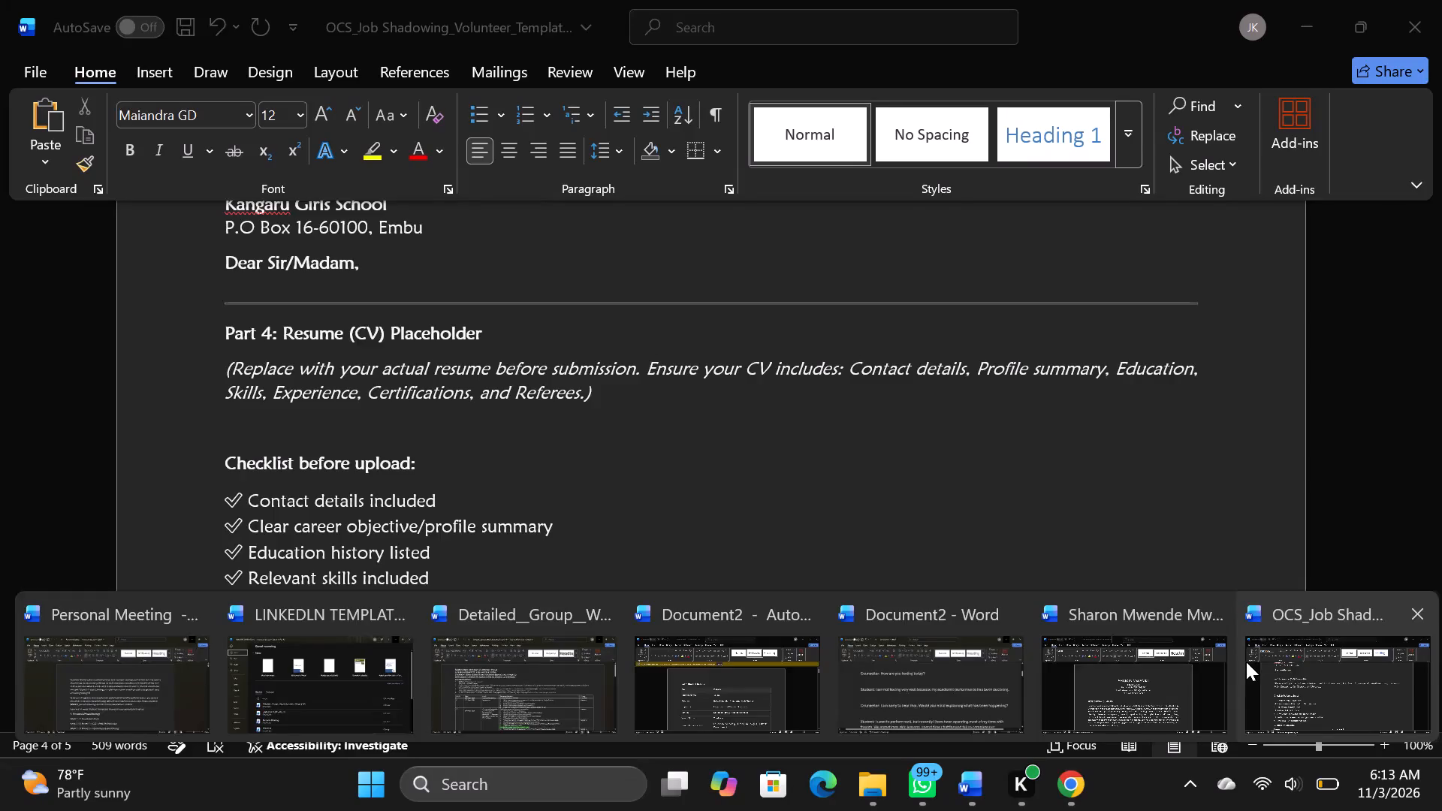
# Paste the prepared volunteer letter body below the Dear Sir/Madam salutation in the Job Shadowing / Volunteer document.
pyautogui.click(1246, 662)
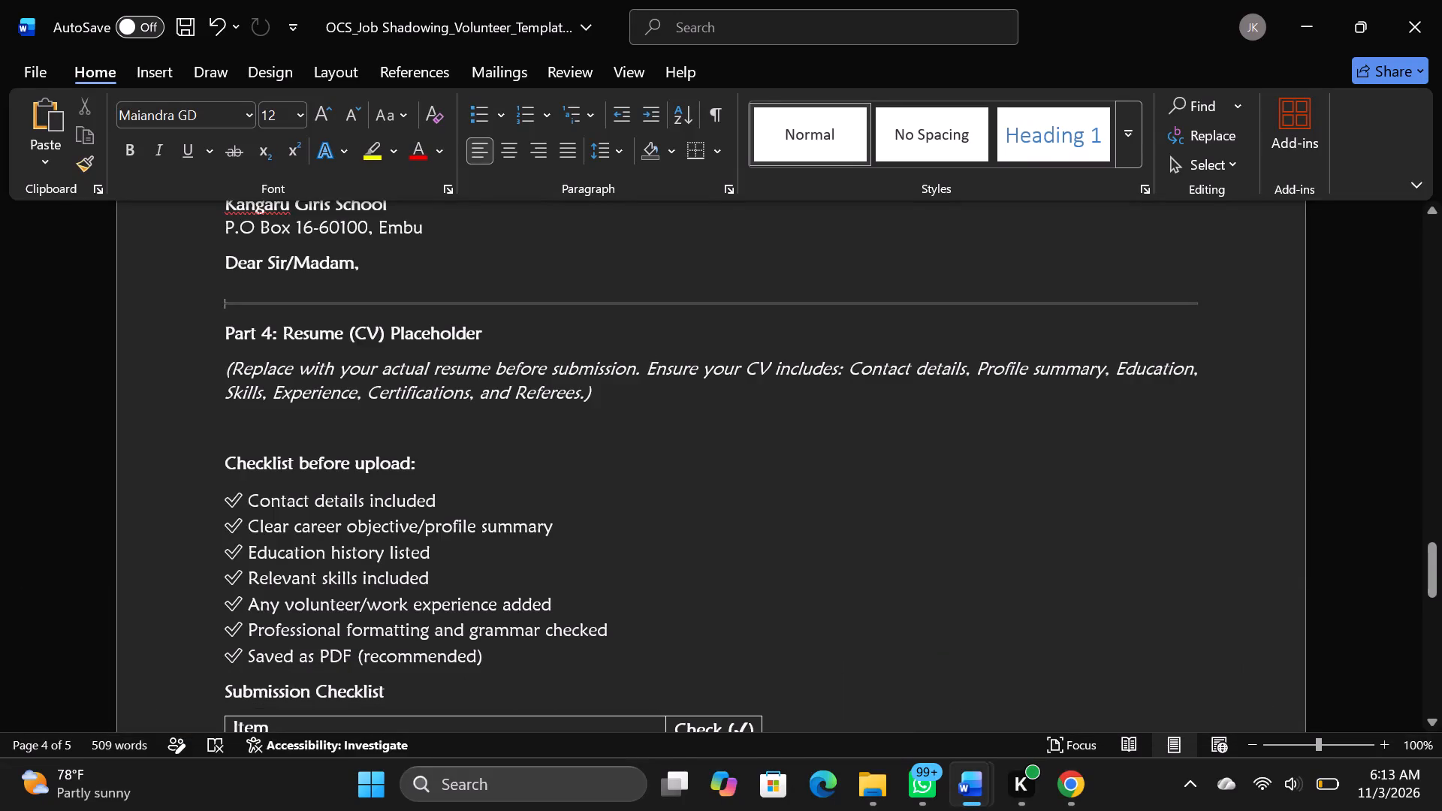
pyautogui.scroll(1, 605, 632)
pyautogui.scroll(2, 295, 394)
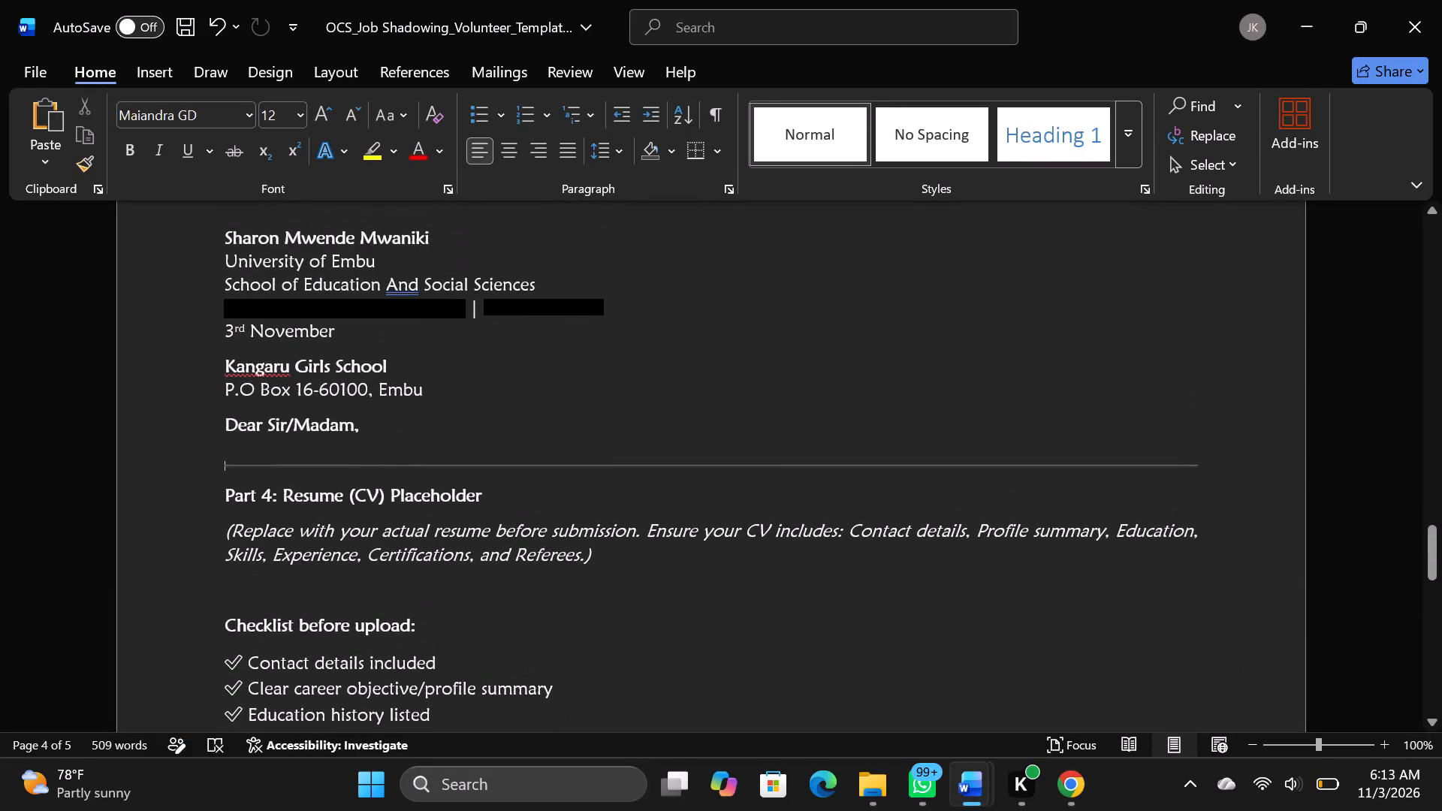
pyautogui.hotkey('ctrl', 'c')
pyautogui.hotkey('ctrl', 'v')
pyautogui.scroll(5, 412, 378)
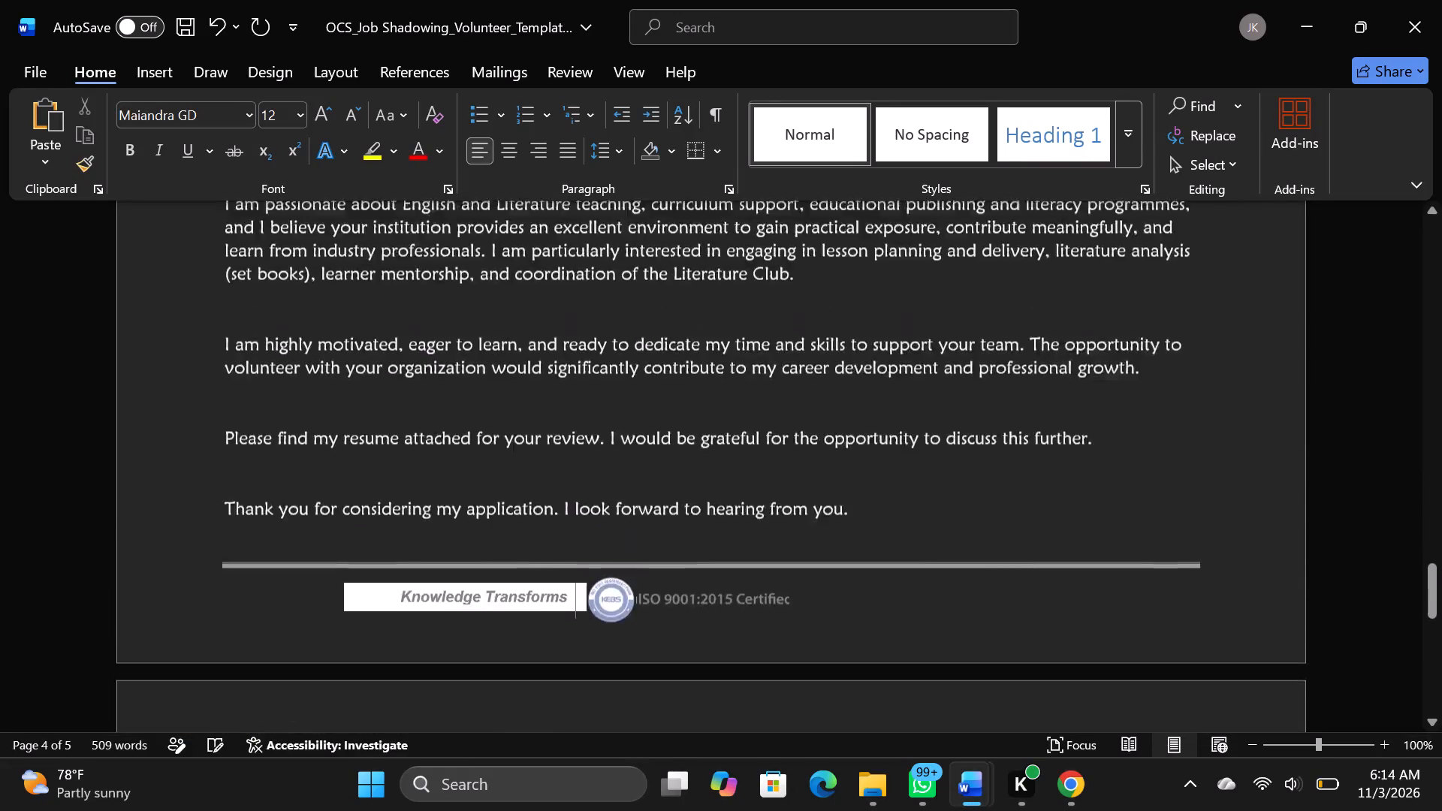
pyautogui.scroll(7, 420, 375)
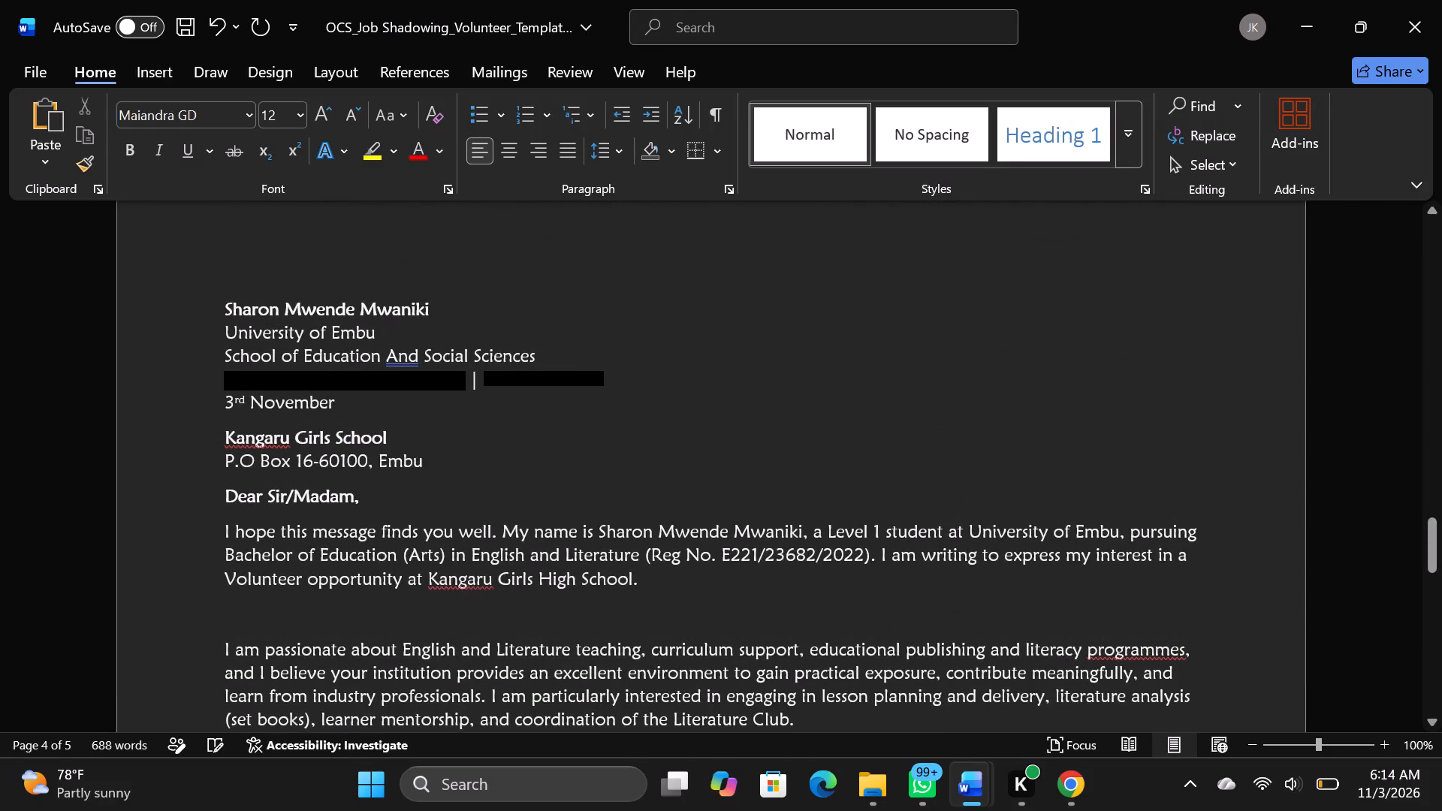
# Remove the blank lines above the "I am passionate" and "I am highly motivated" paragraphs of the letter.
pyautogui.scroll(-3, 442, 470)
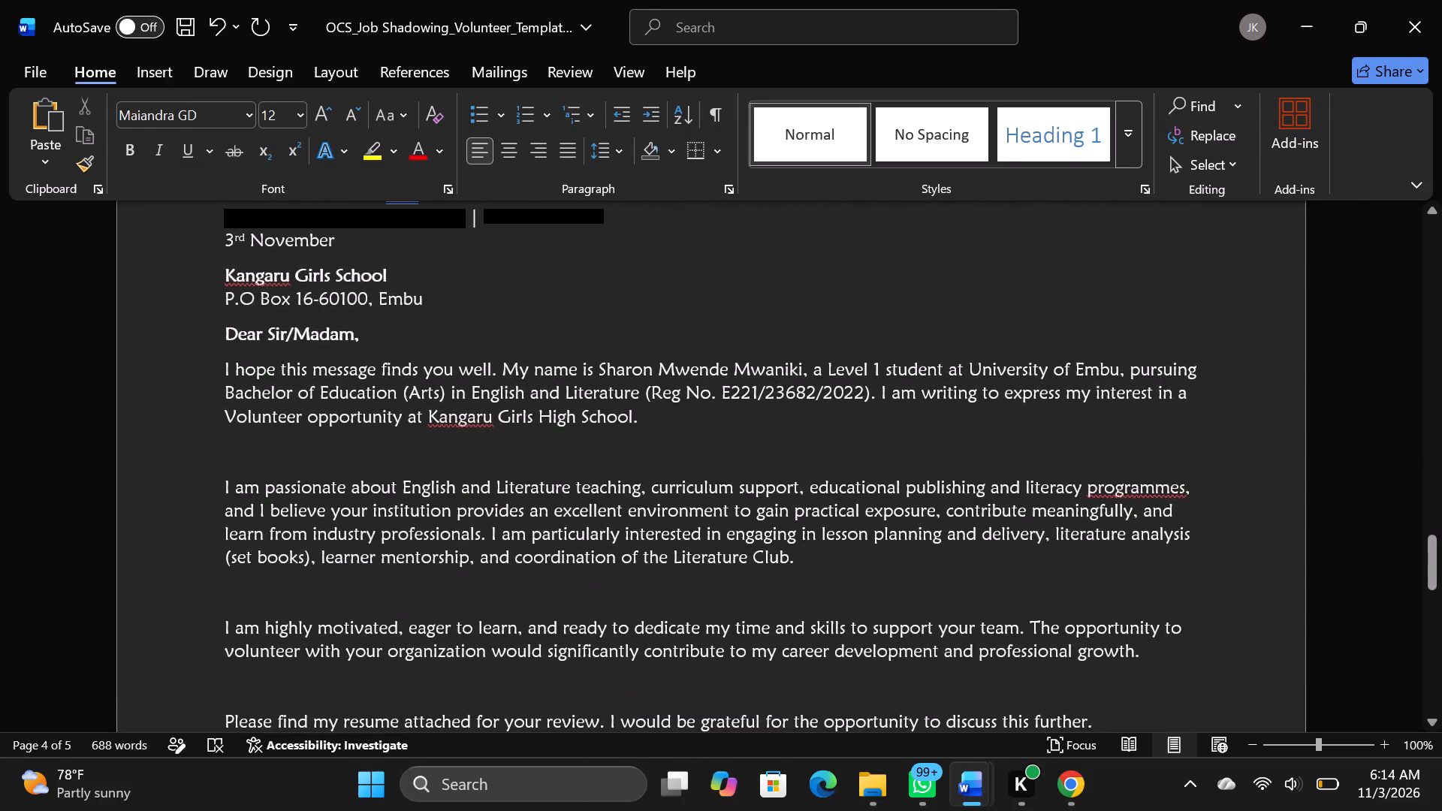
pyautogui.moveTo(226, 478); pyautogui.dragTo(220, 488)
pyautogui.press('BackSpace')
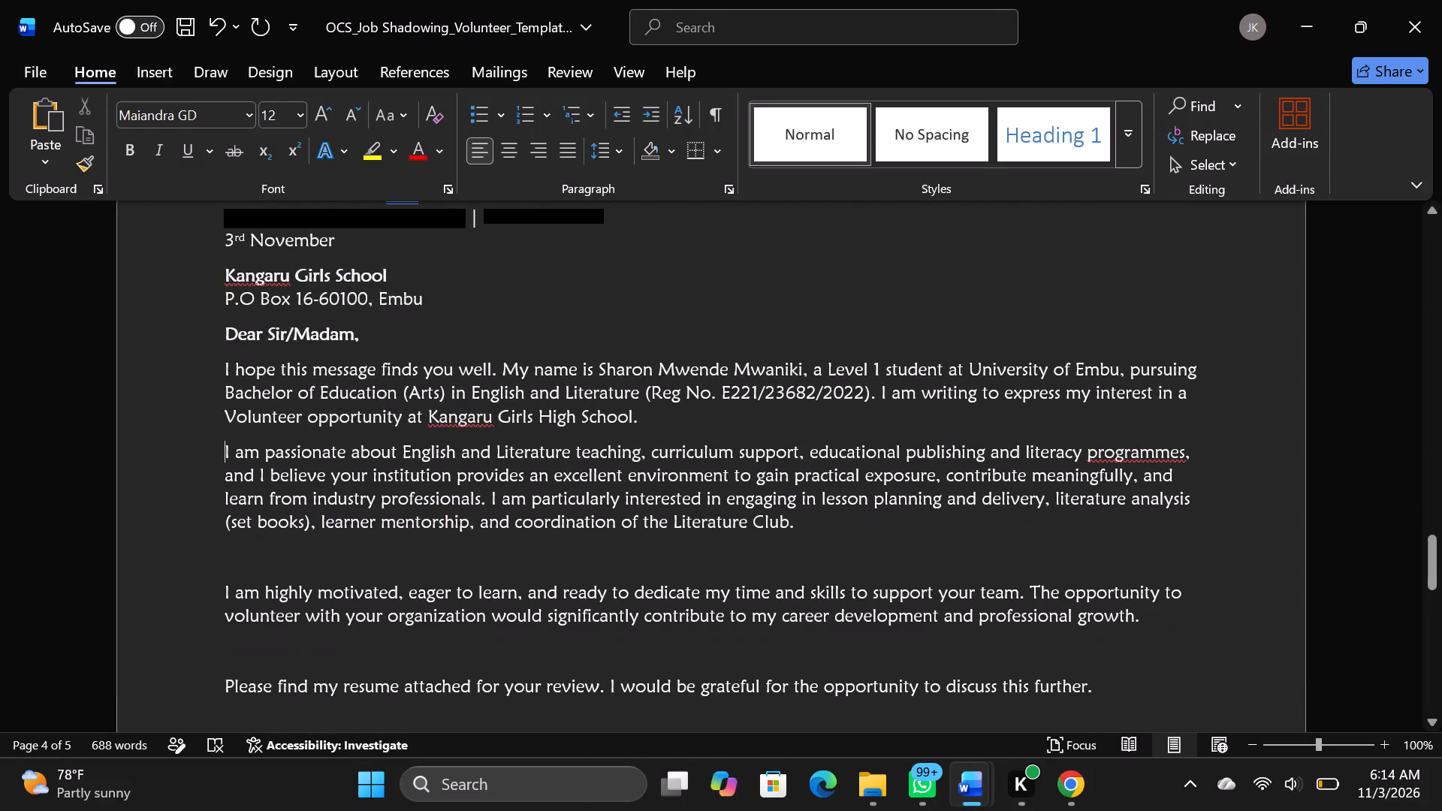
pyautogui.click(224, 595)
pyautogui.press('BackSpace')
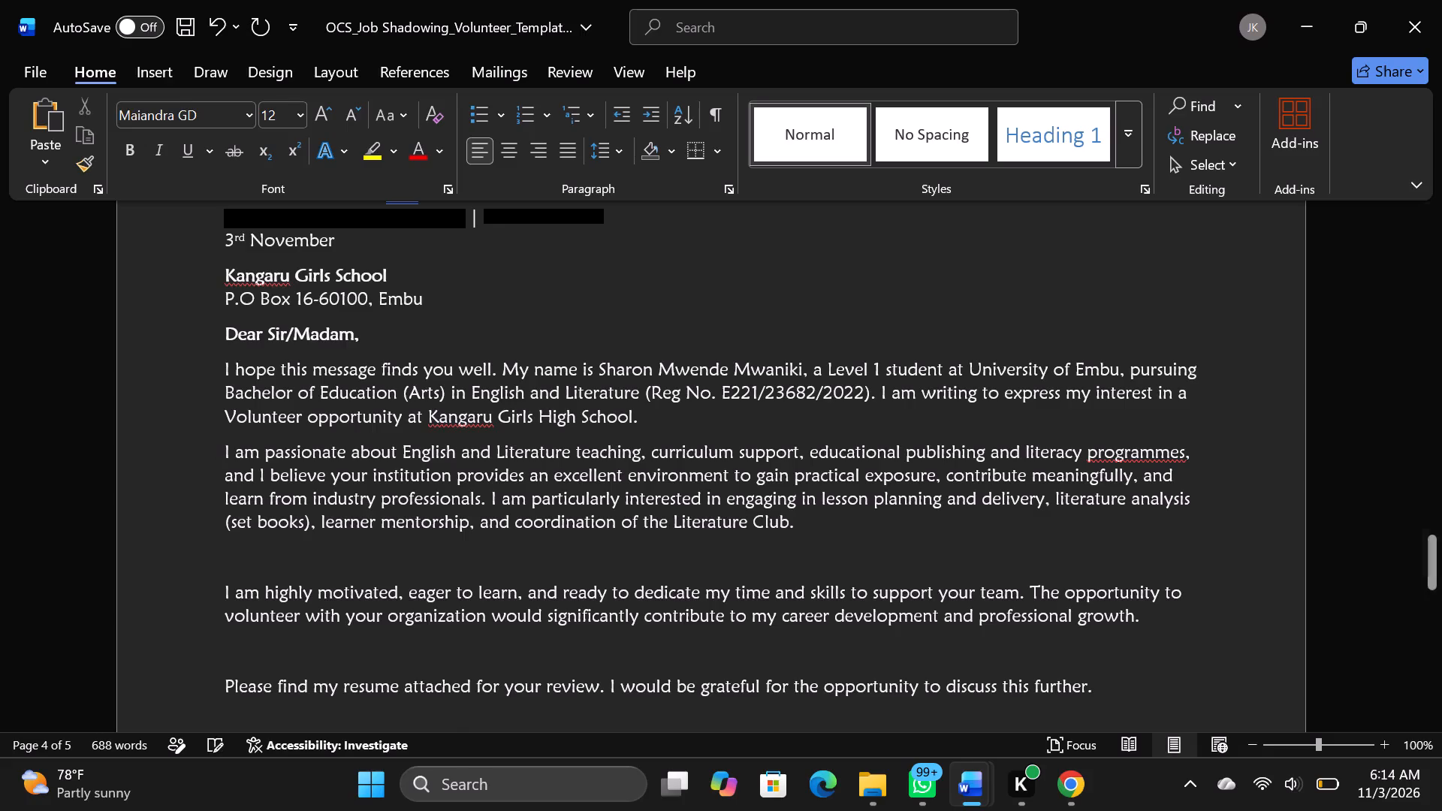
# Replace the paragraph breaks before "I am passionate" and "I am highly motivated" with single line breaks to close the spacing.
pyautogui.click(223, 456)
pyautogui.press('BackSpace')
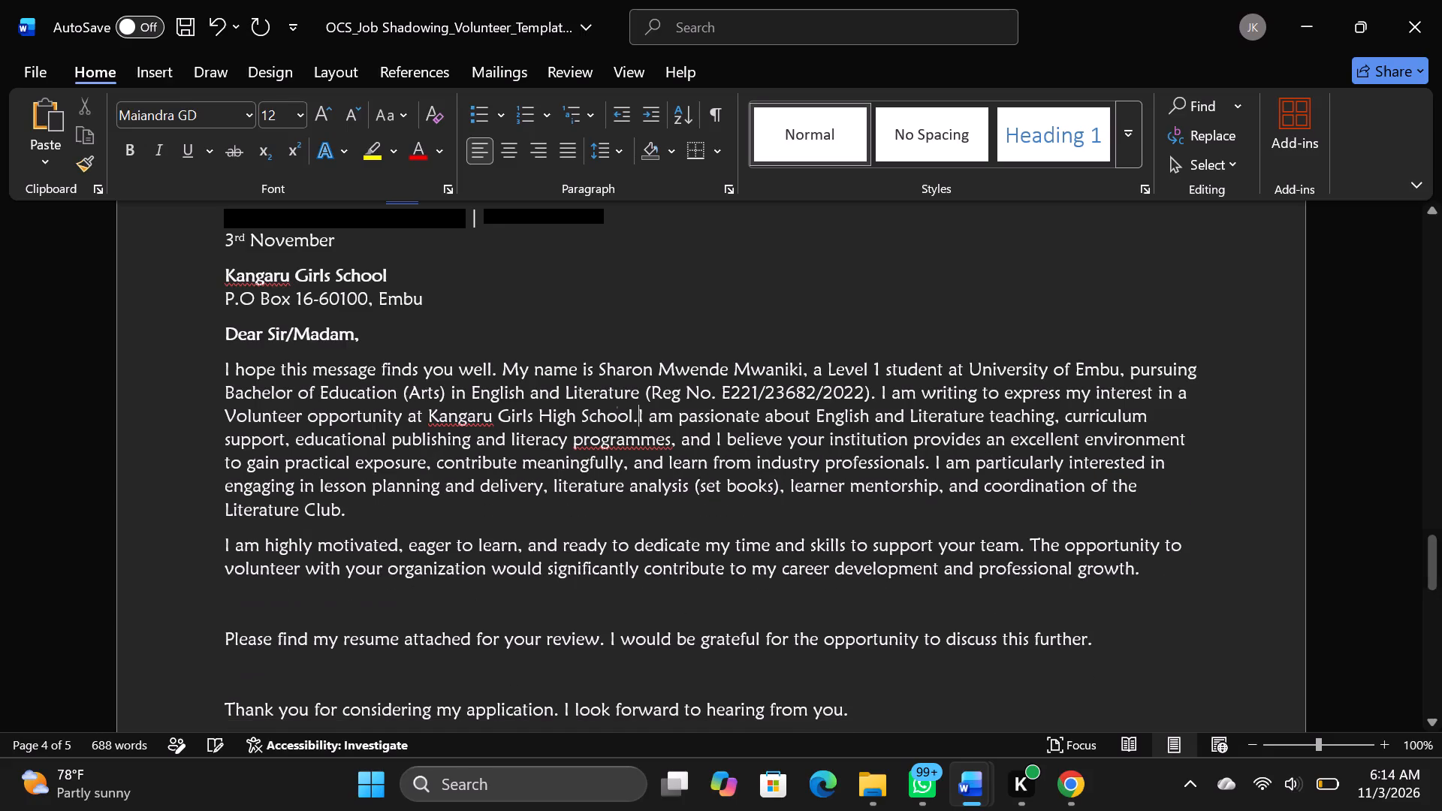
pyautogui.hotkey('shift', 'Return')
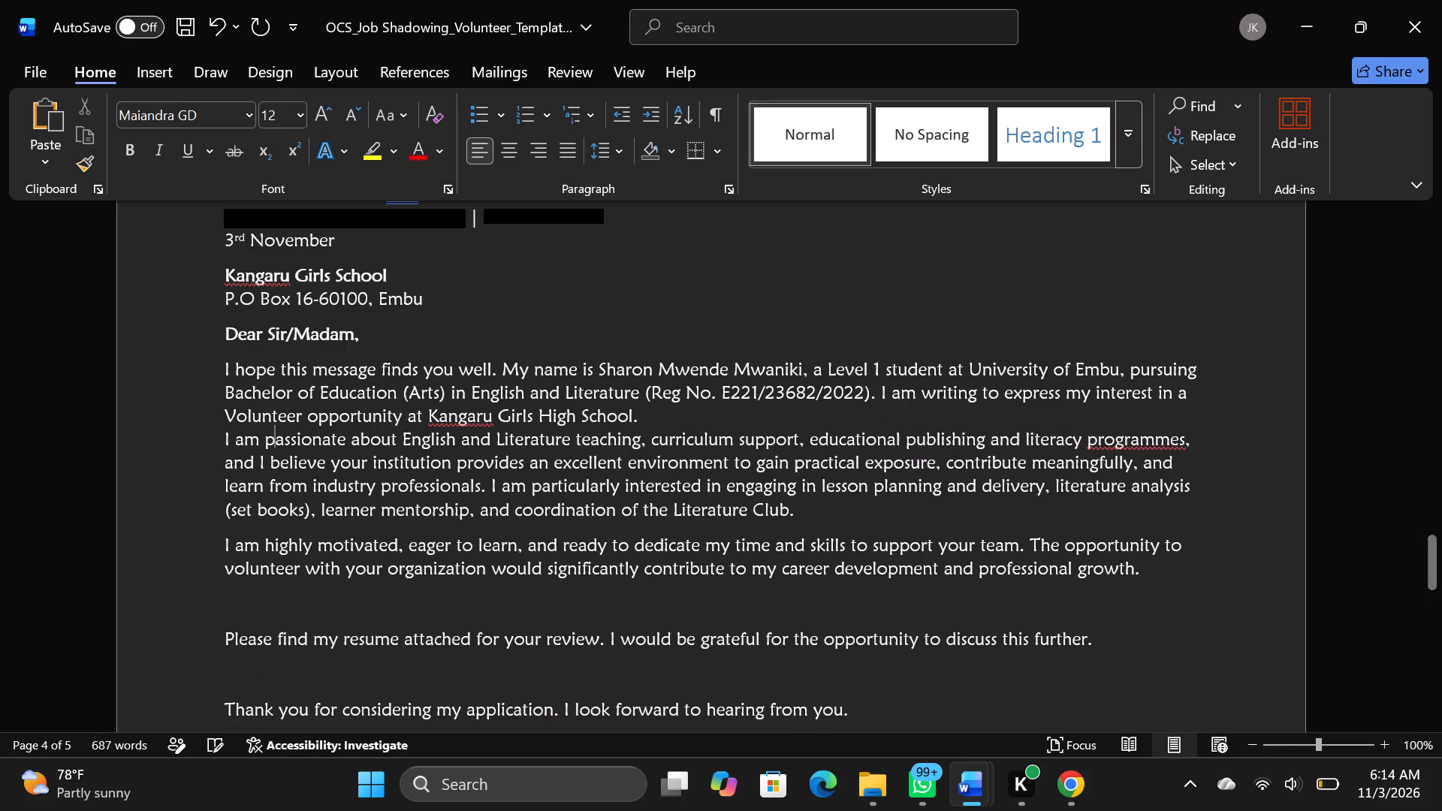
pyautogui.click(226, 547)
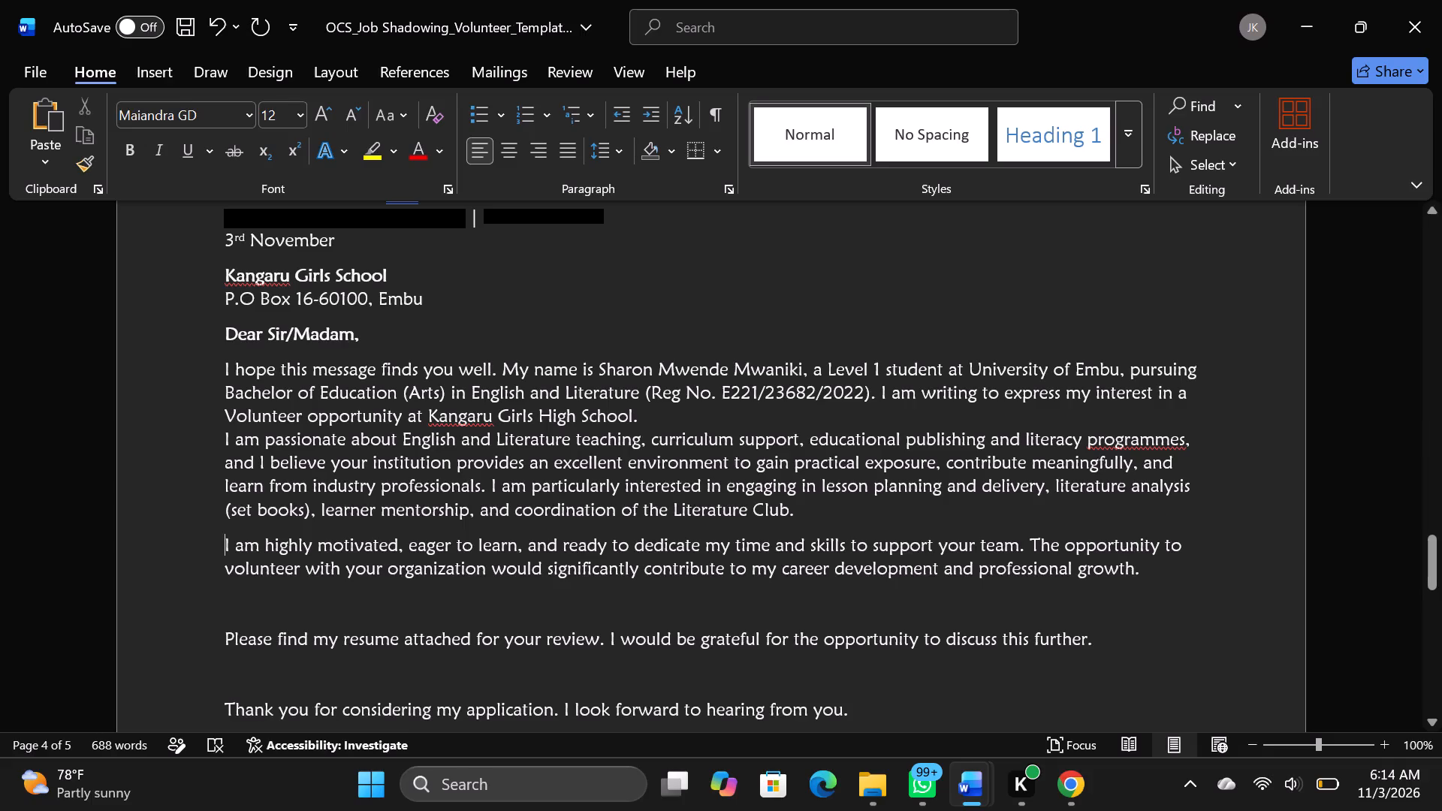
pyautogui.press('BackSpace')
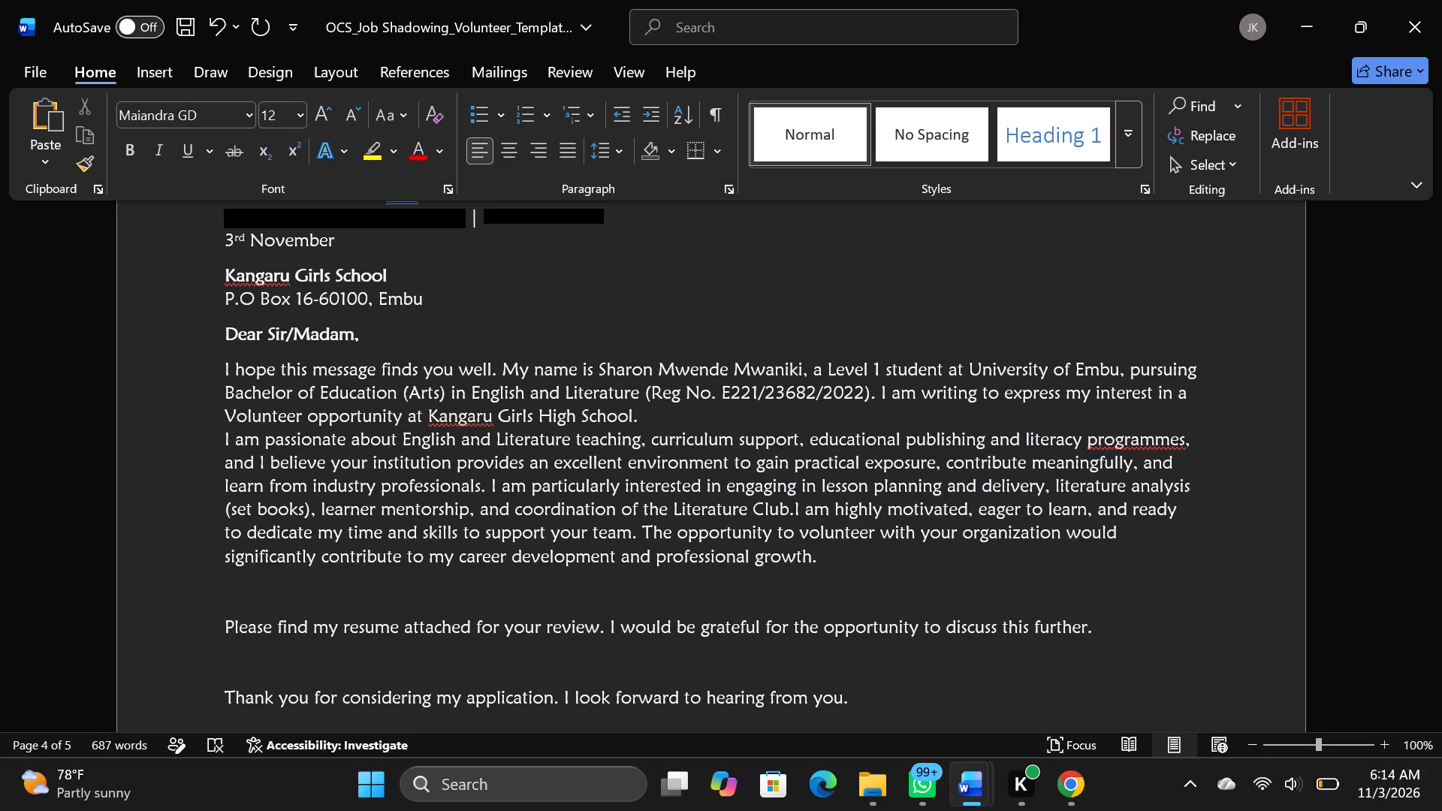
pyautogui.hotkey('shift', 'Return')
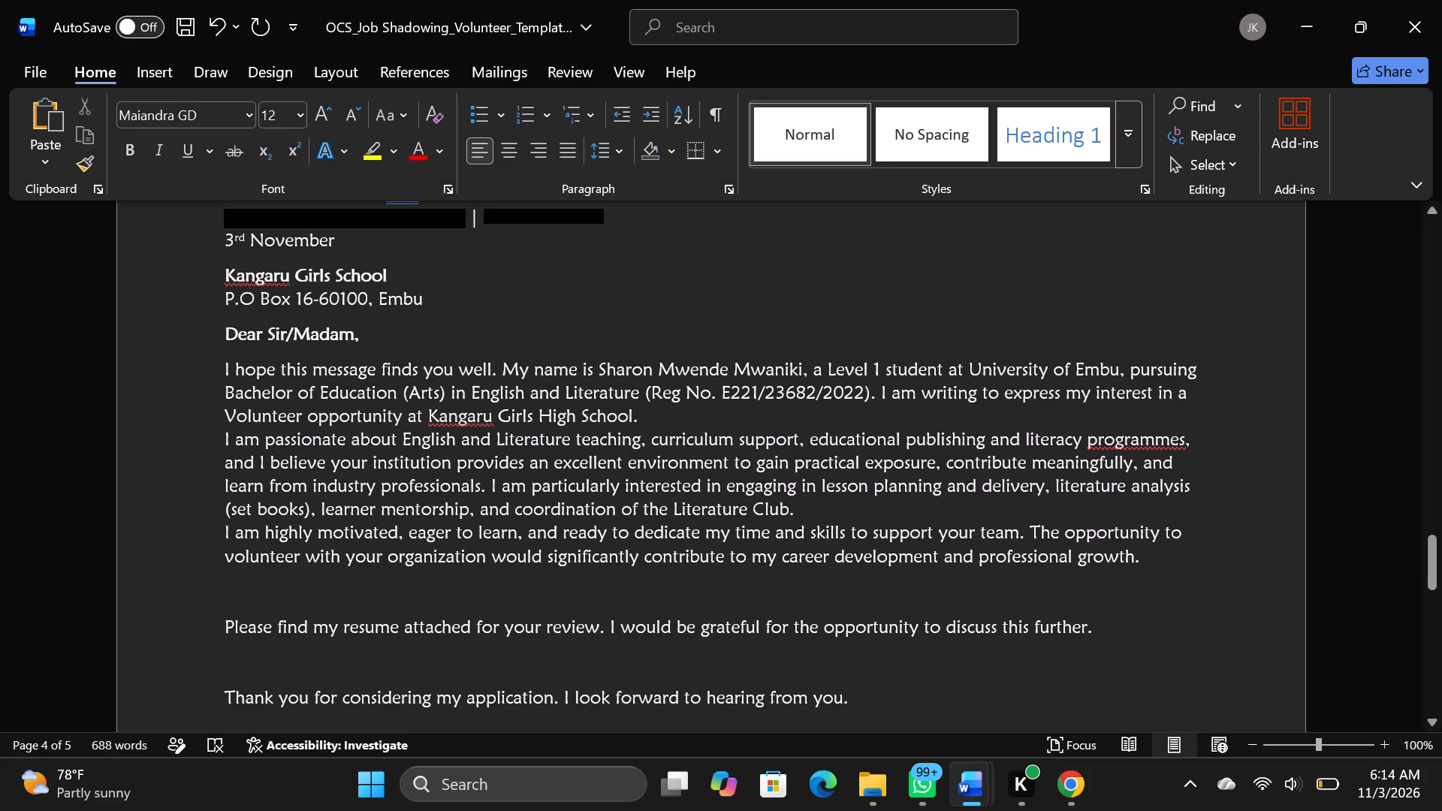
# Remove the blank lines above the "Please find my resume" and "Thank you for considering" paragraphs.
pyautogui.click(223, 623)
pyautogui.press('BackSpace')
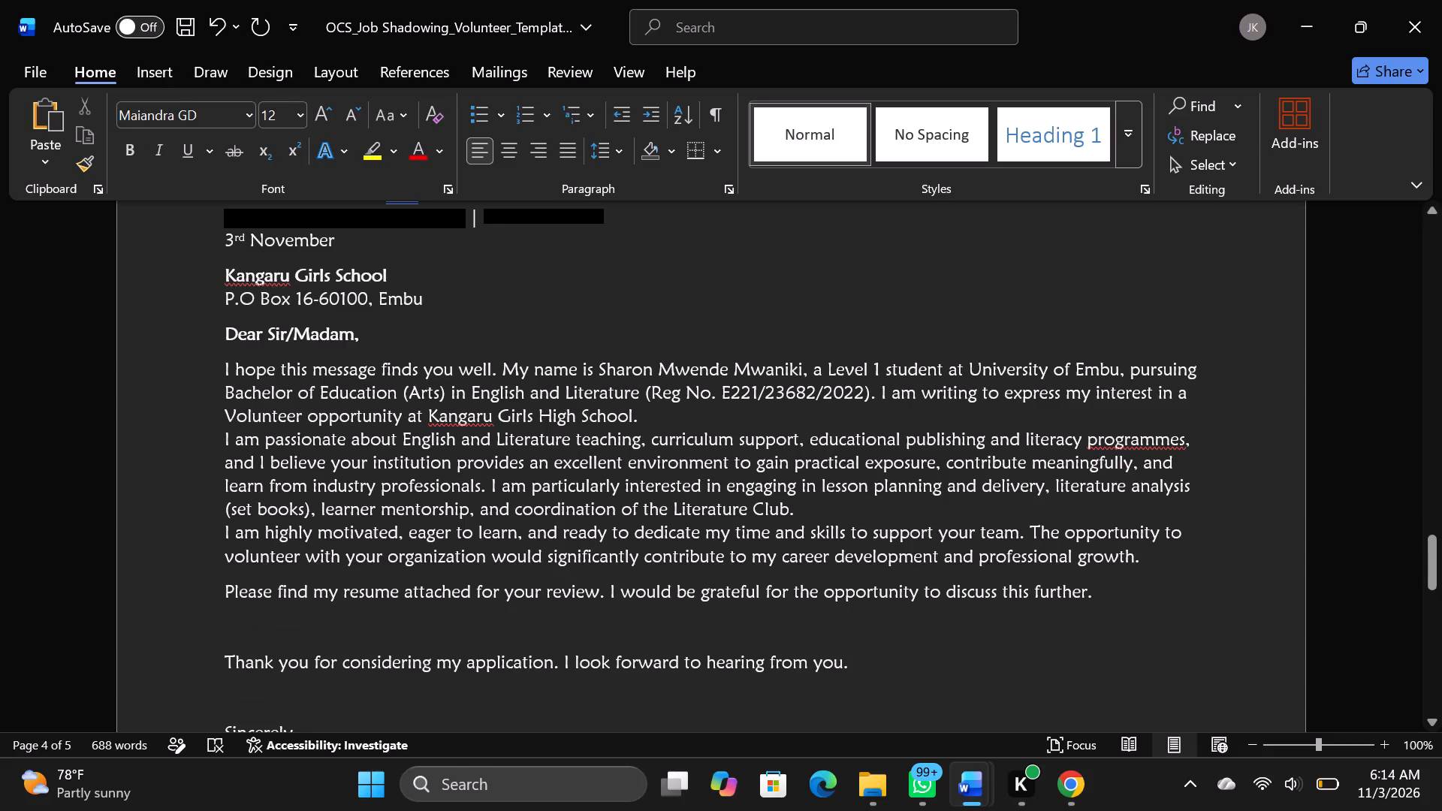
pyautogui.scroll(-2, 294, 638)
pyautogui.click(223, 553)
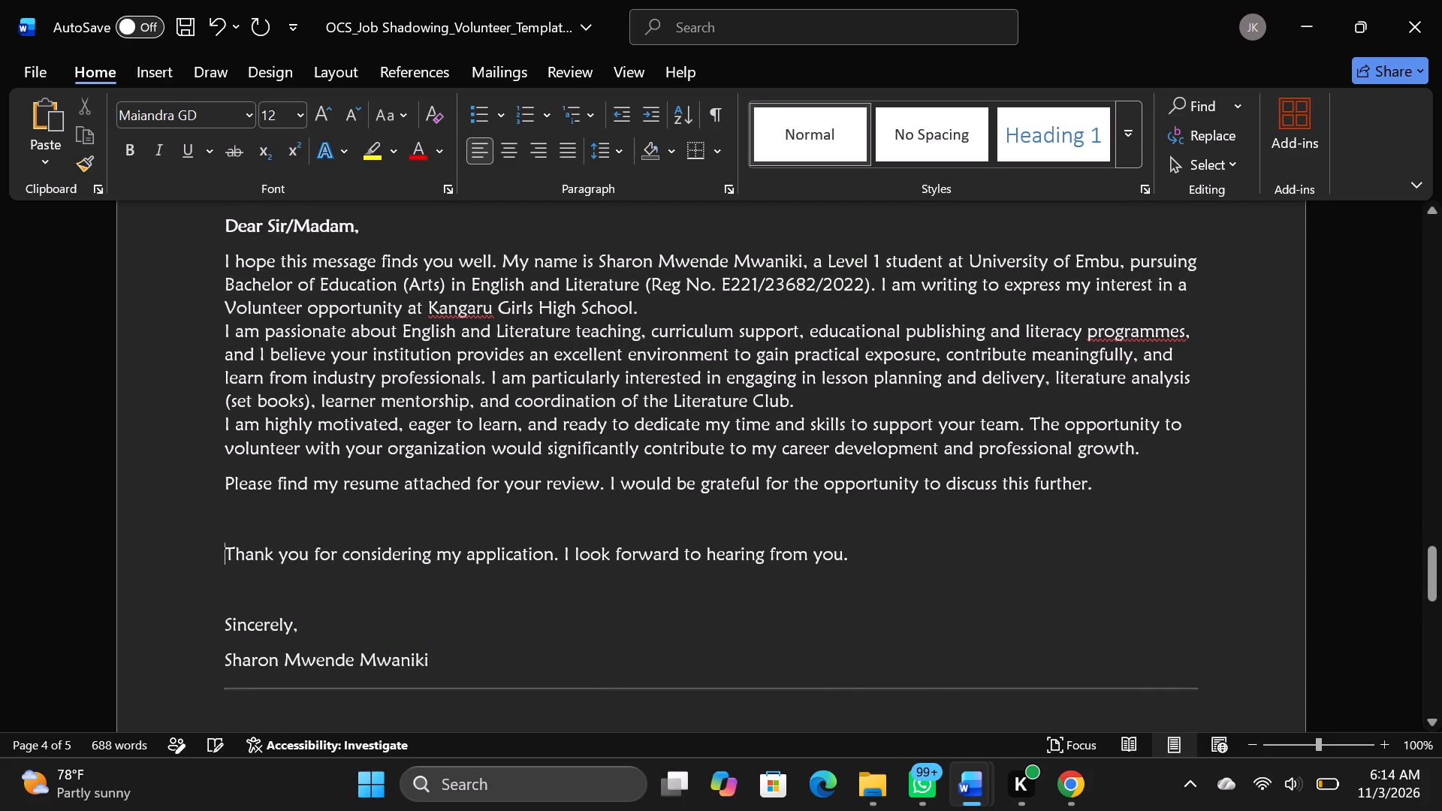
pyautogui.press('BackSpace')
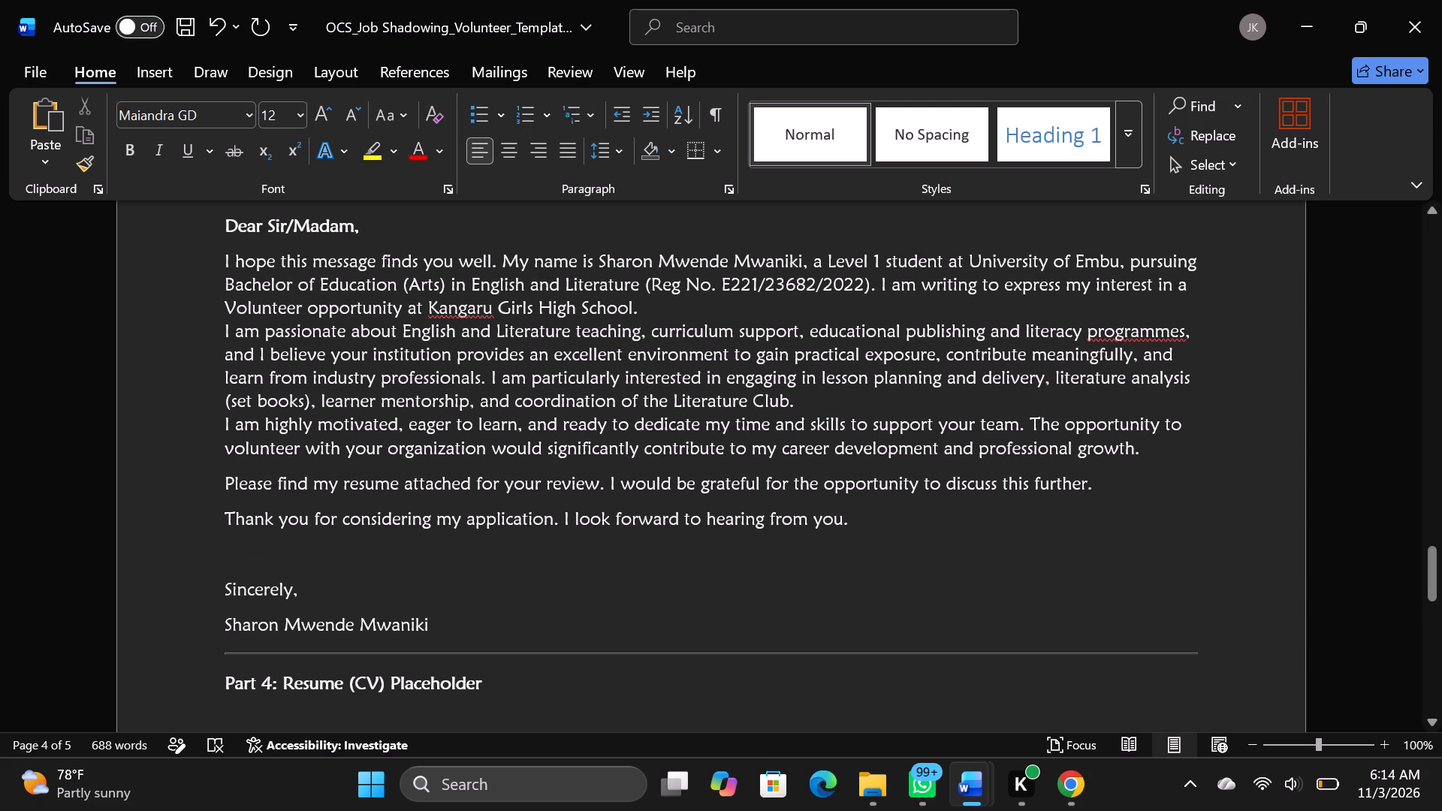
# Join the "Please find my resume" paragraph directly onto the end of the "I am highly motivated" paragraph.
pyautogui.click(221, 594)
pyautogui.moveTo(223, 487); pyautogui.dragTo(224, 496)
pyautogui.press('BackSpace')
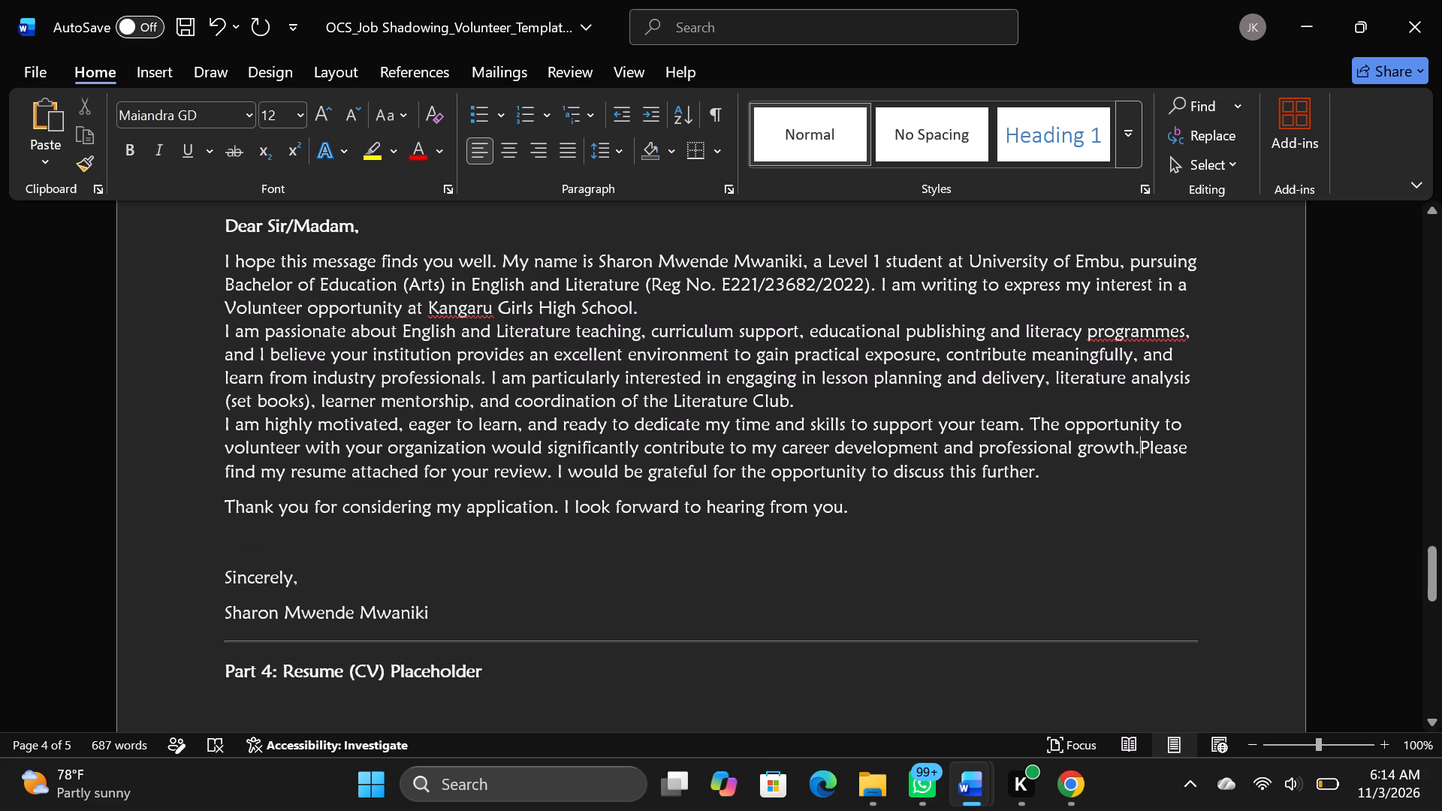
# Close the paragraph gap above "Sincerely" and use line breaks to leave one blank line after the thank-you sentence.
pyautogui.click(225, 574)
pyautogui.press('BackSpace')
pyautogui.press('BackSpace')
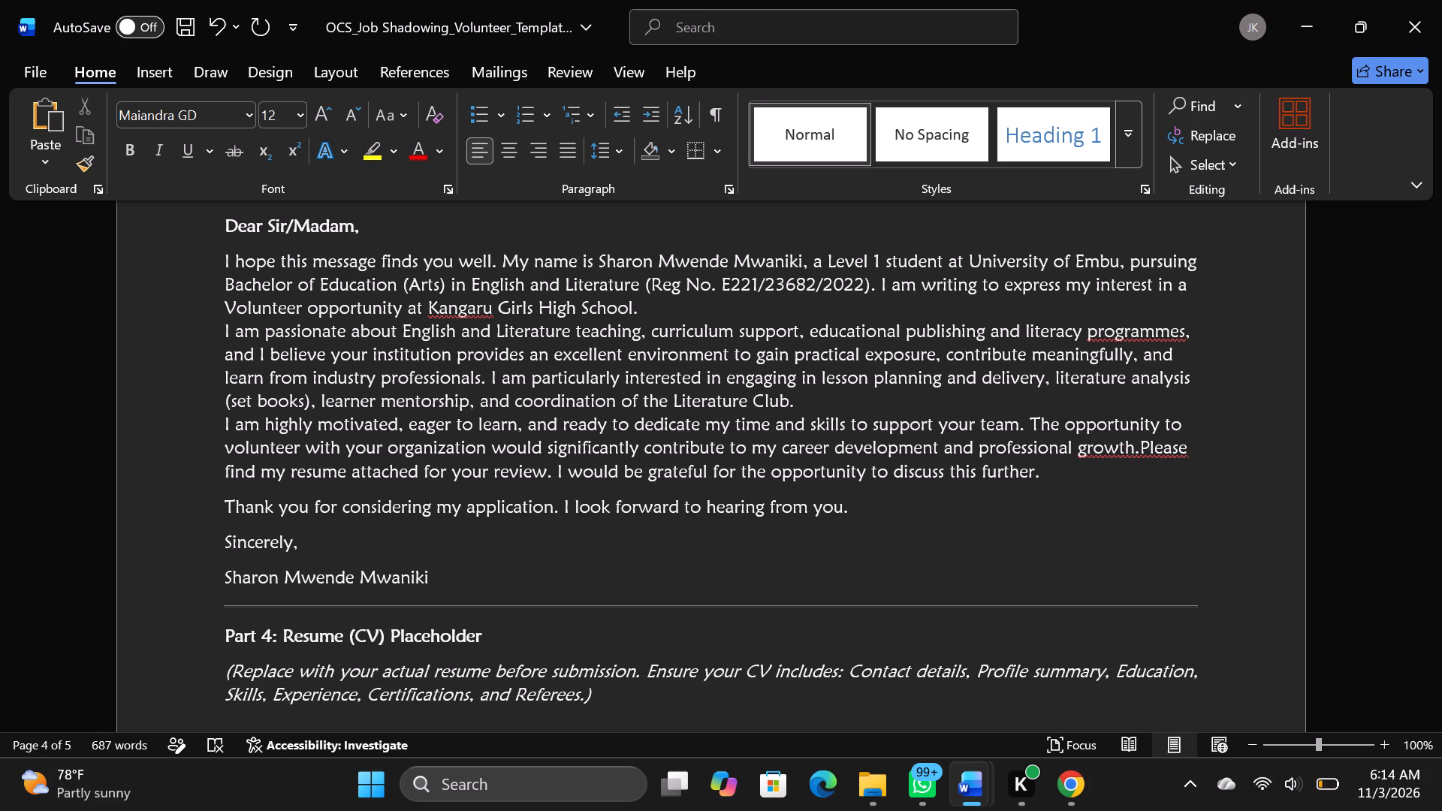
pyautogui.hotkey('shift', 'Return')
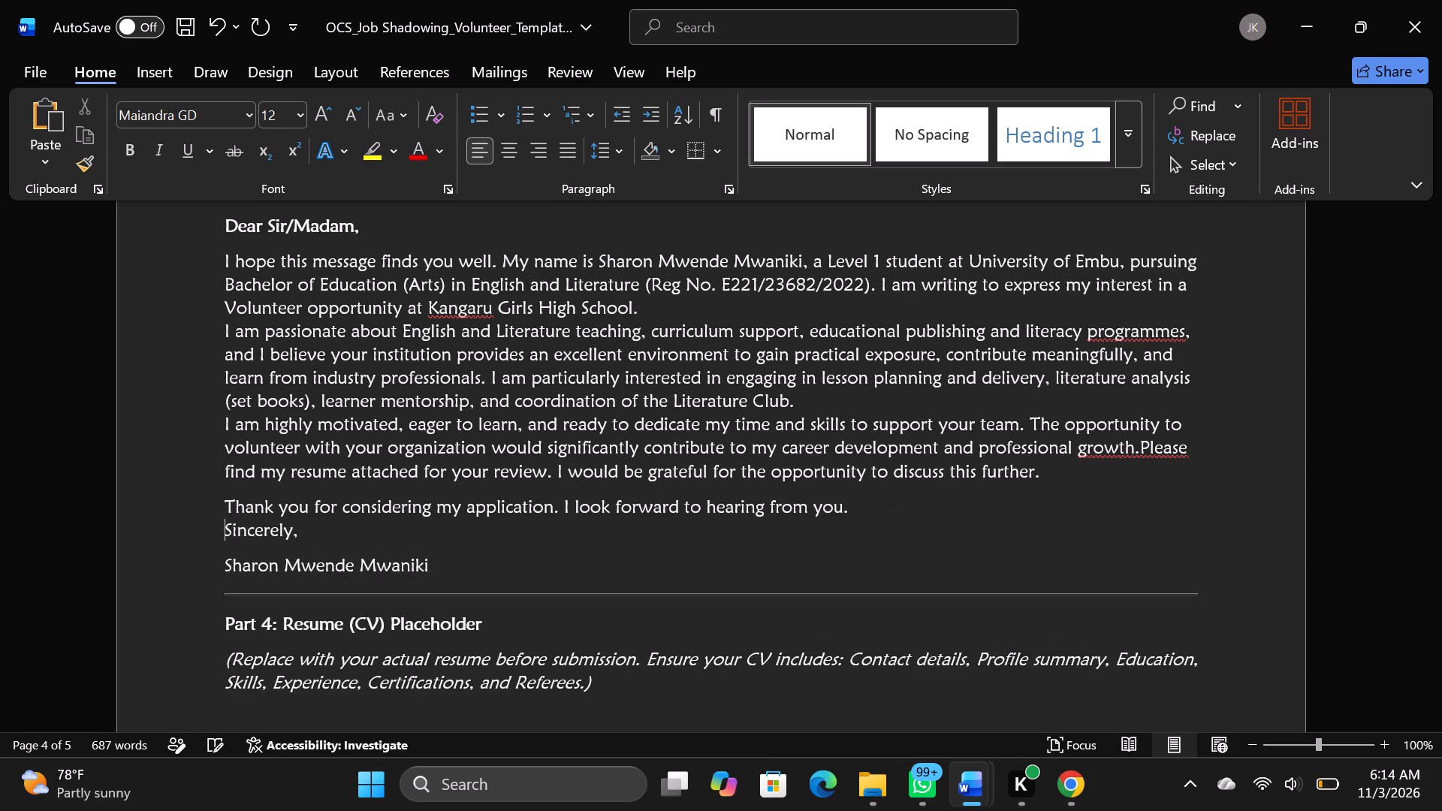
pyautogui.click(226, 568)
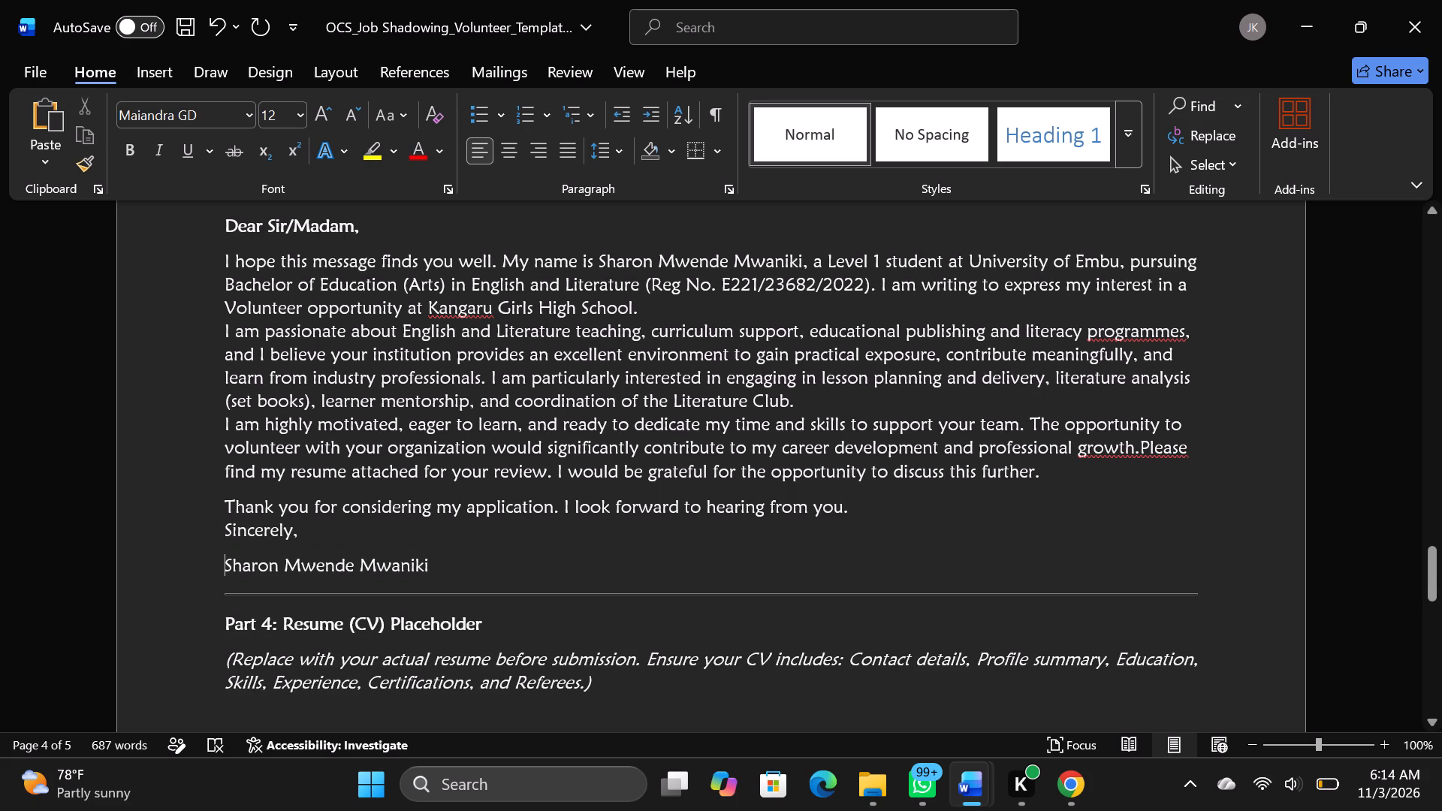
pyautogui.click(866, 513)
pyautogui.hotkey('shift', 'Return')
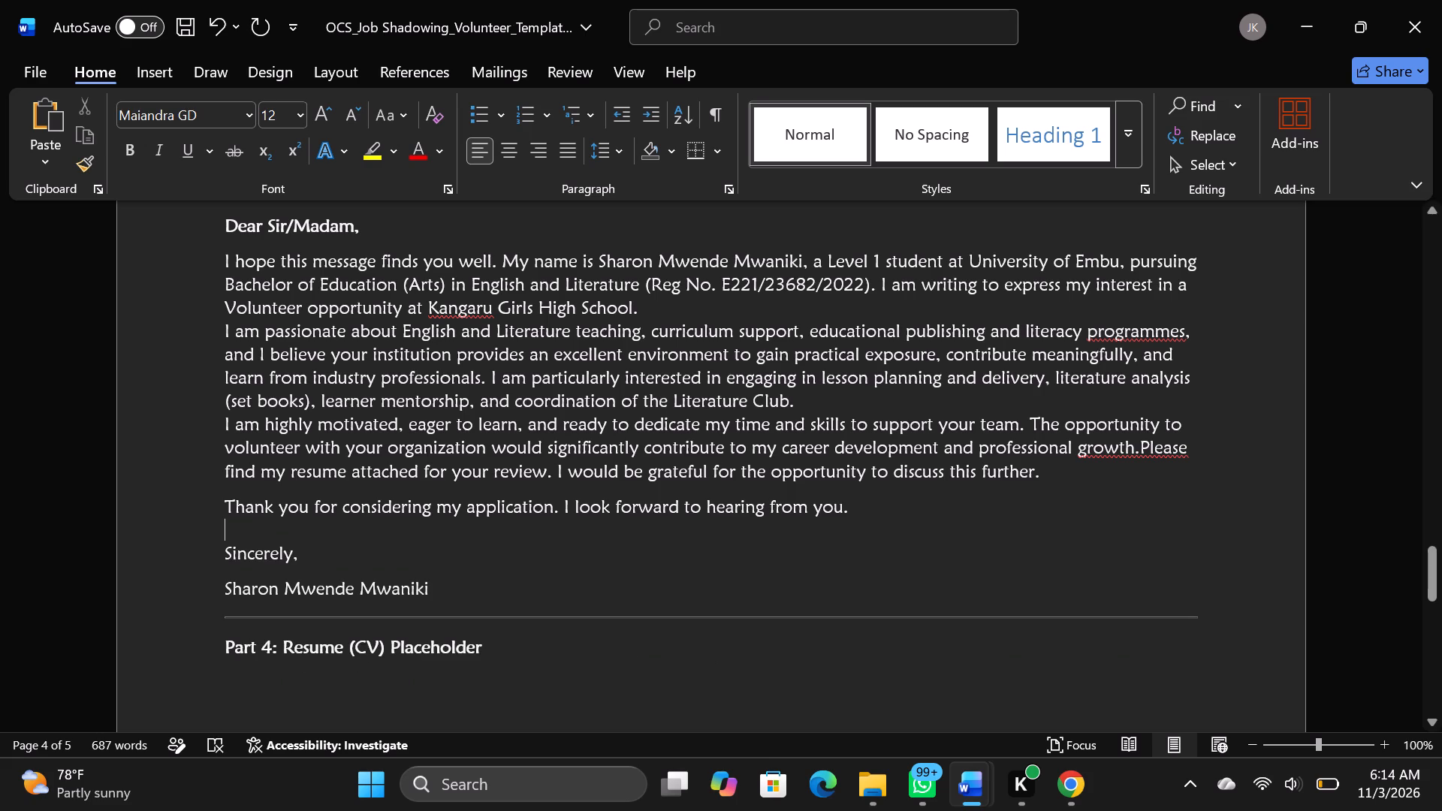
# Switch to the student's CV document and copy its entire content, from the name heading through the last referee's contact details.
pyautogui.scroll(-3, 364, 588)
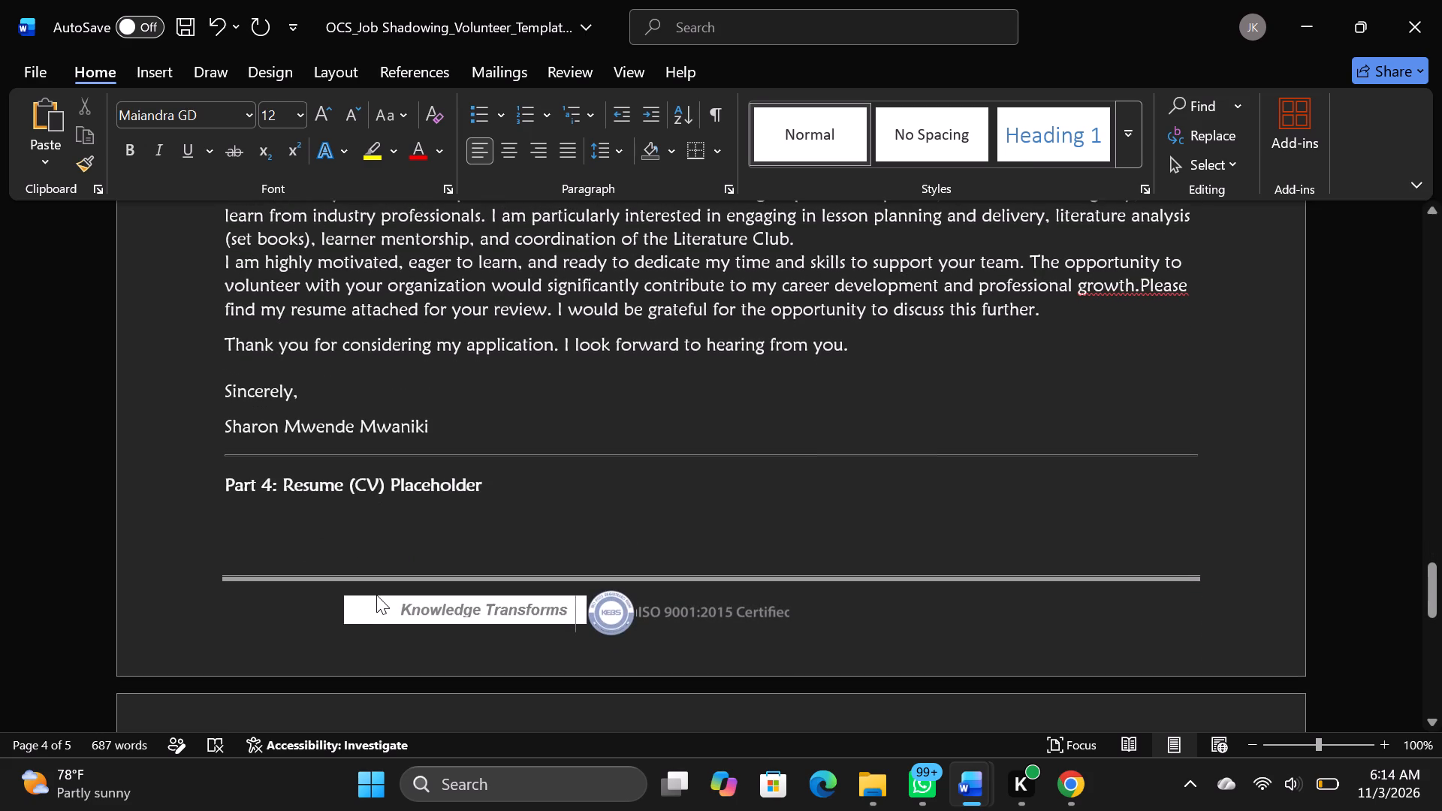
pyautogui.scroll(-2, 397, 567)
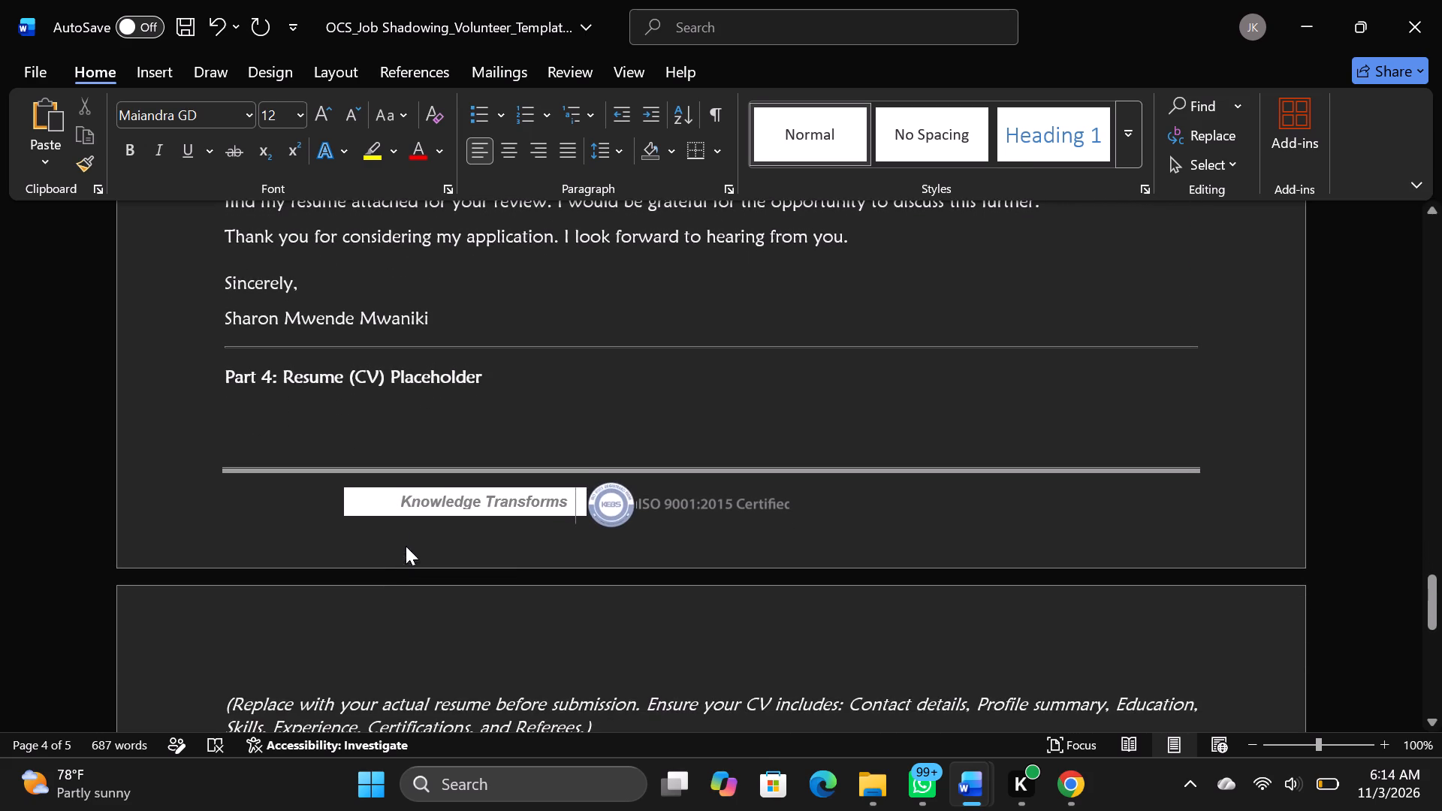
pyautogui.scroll(-3, 505, 564)
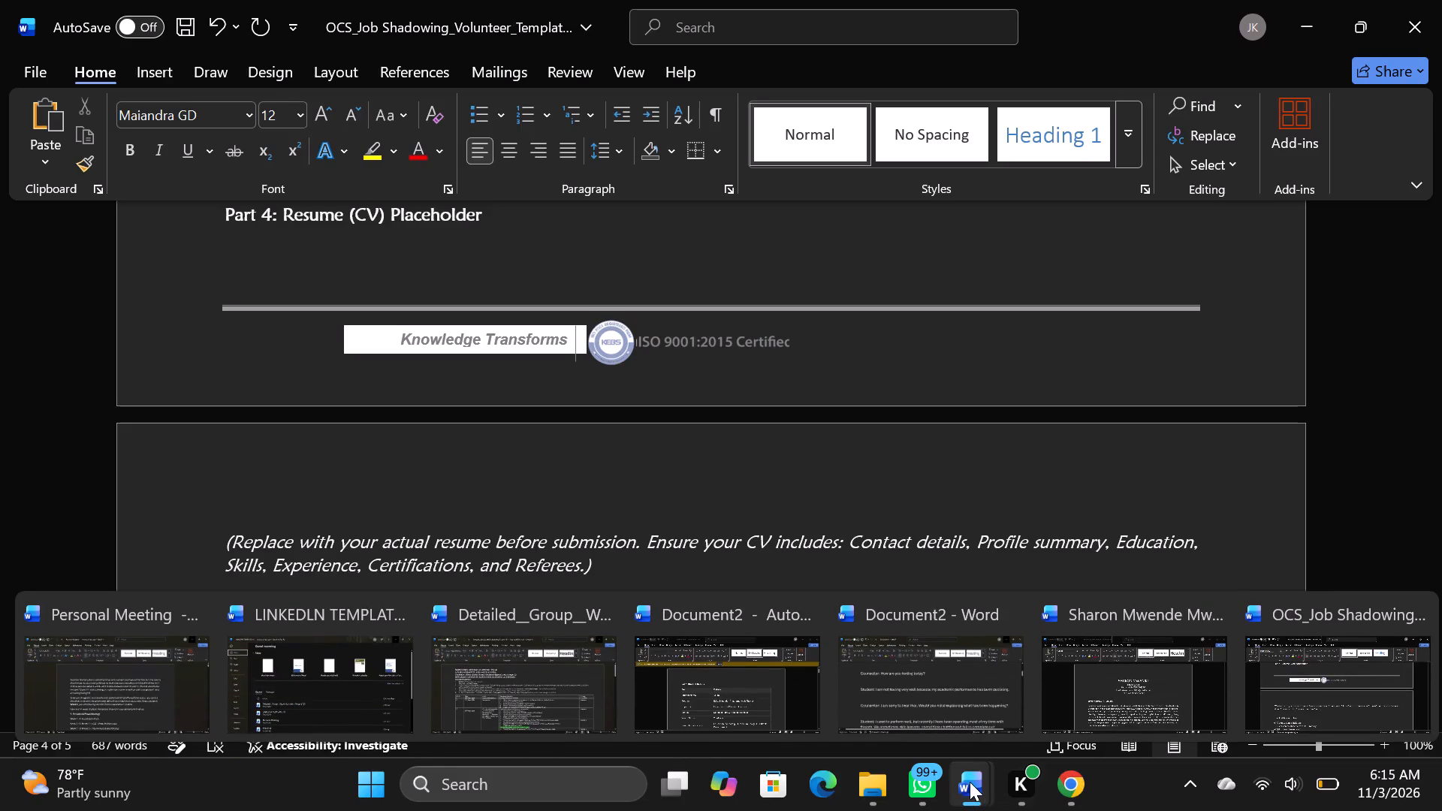
pyautogui.click(1093, 665)
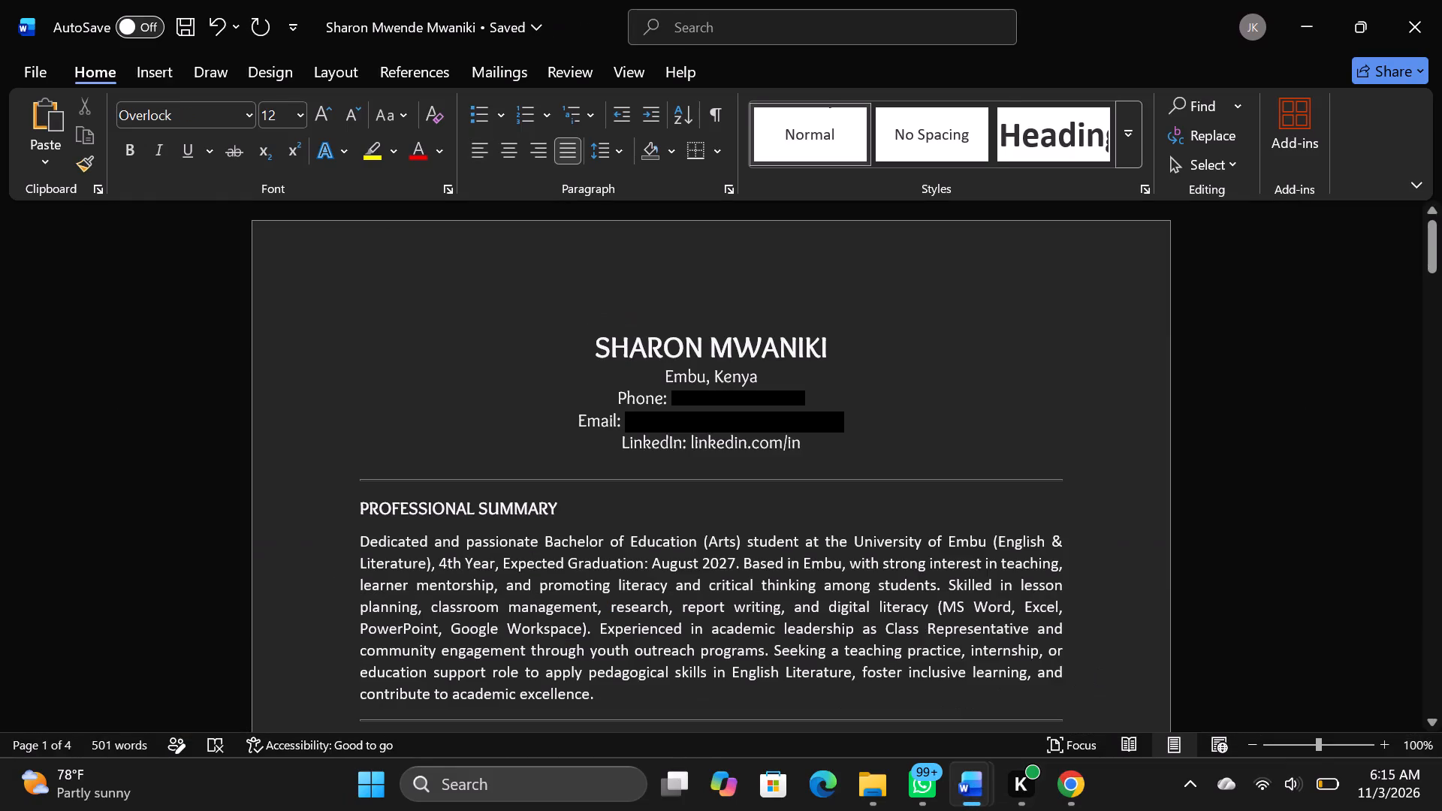
pyautogui.moveTo(598, 348); pyautogui.dragTo(833, 567)
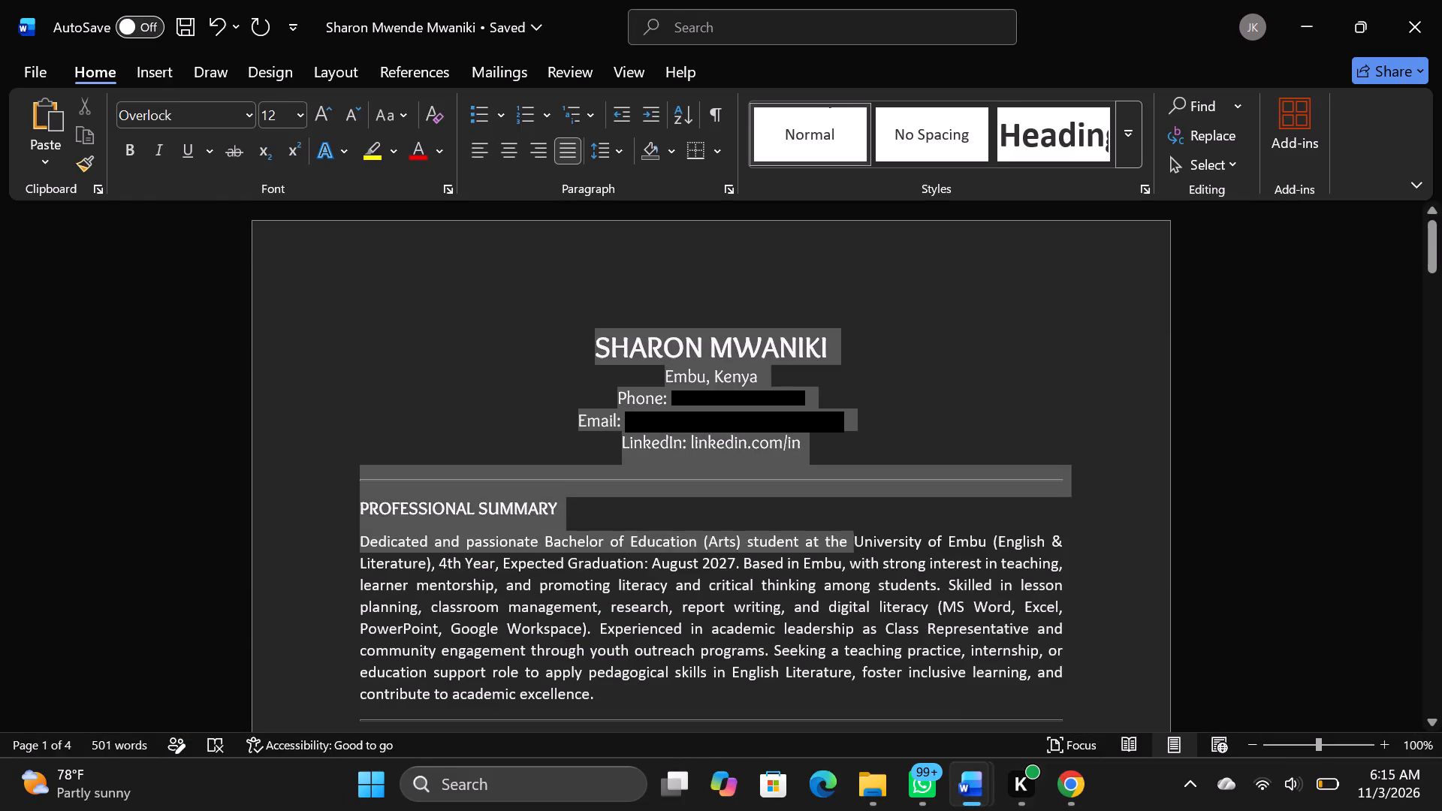
pyautogui.moveTo(833, 567); pyautogui.dragTo(865, 810)
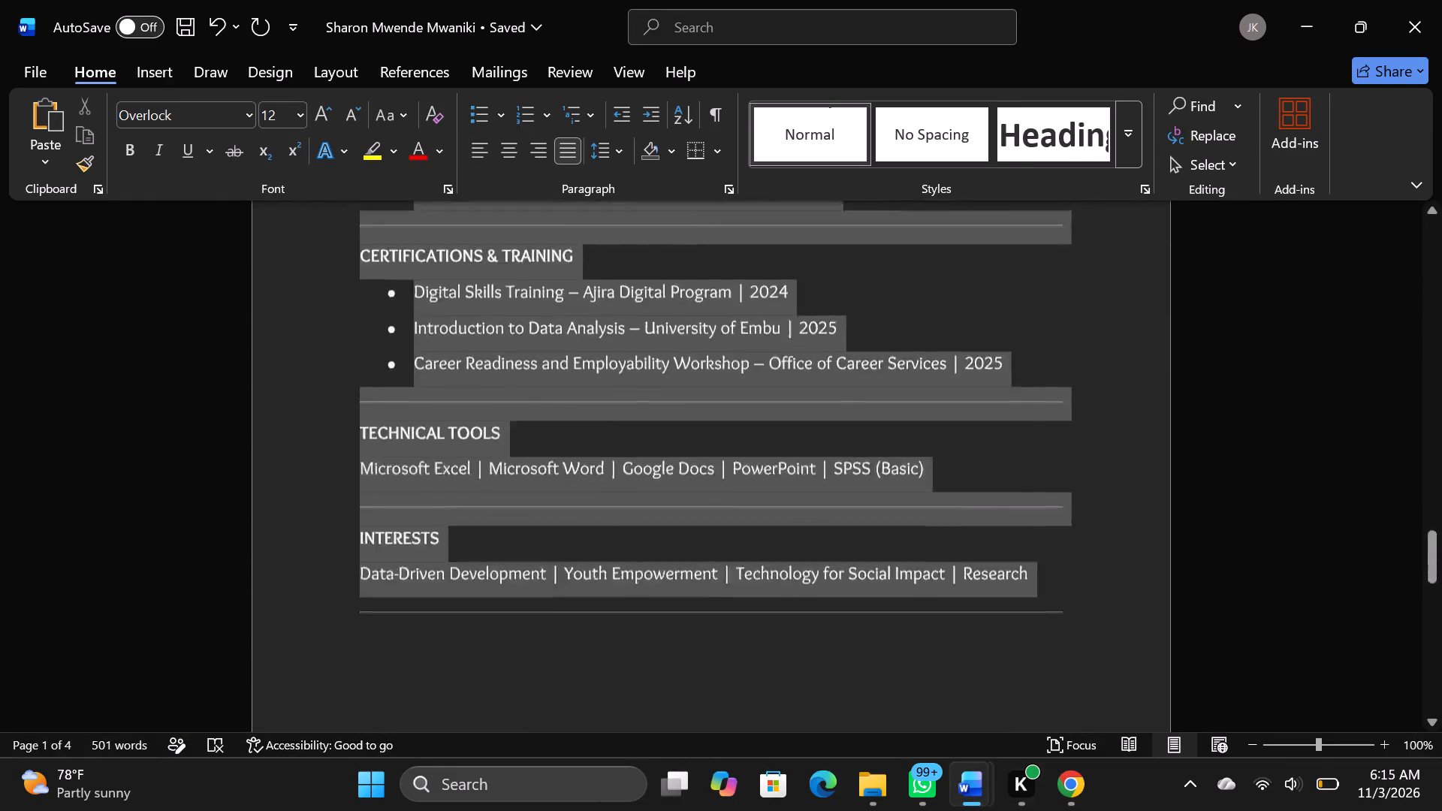
pyautogui.moveTo(865, 810); pyautogui.dragTo(848, 755)
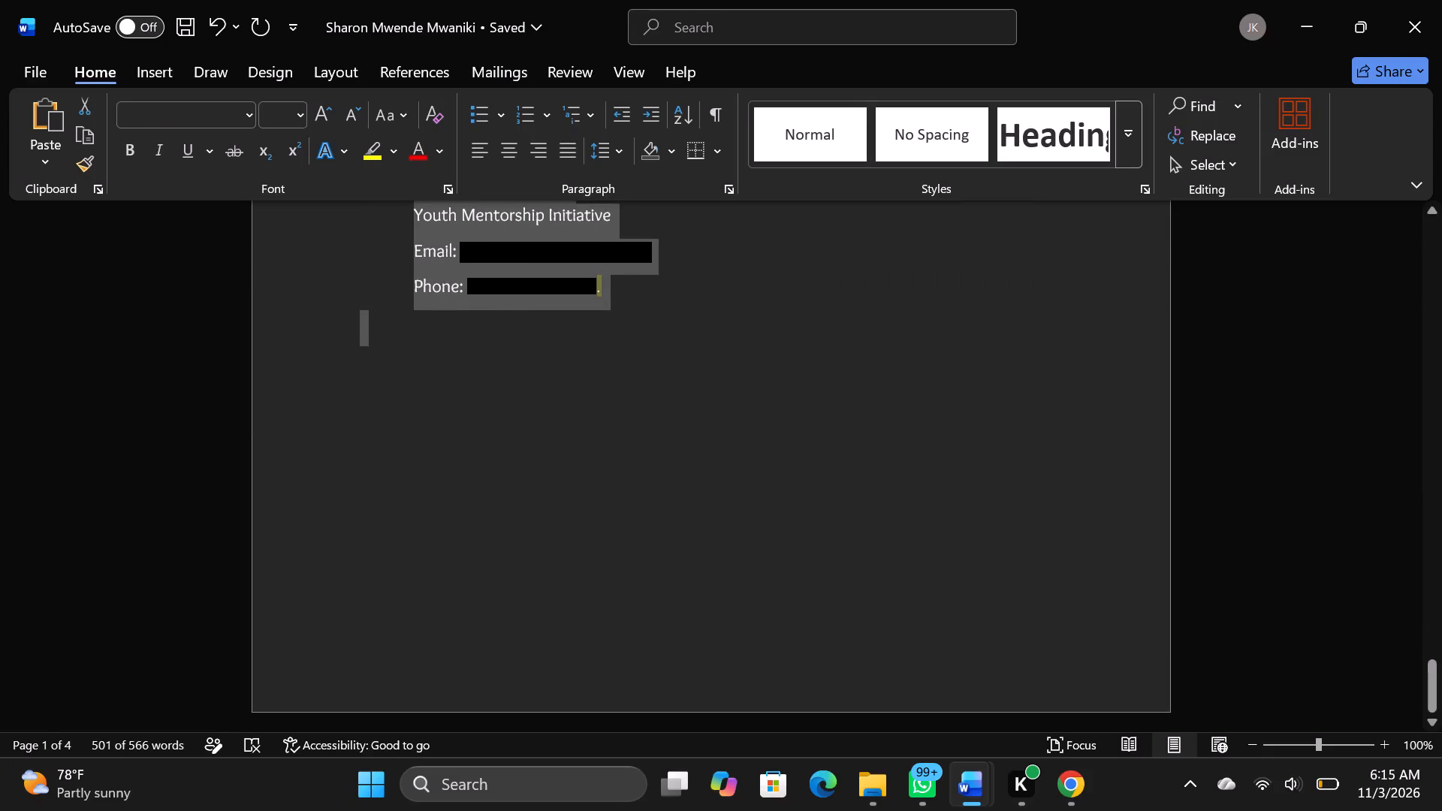
pyautogui.rightClick(504, 279)
pyautogui.click(565, 289)
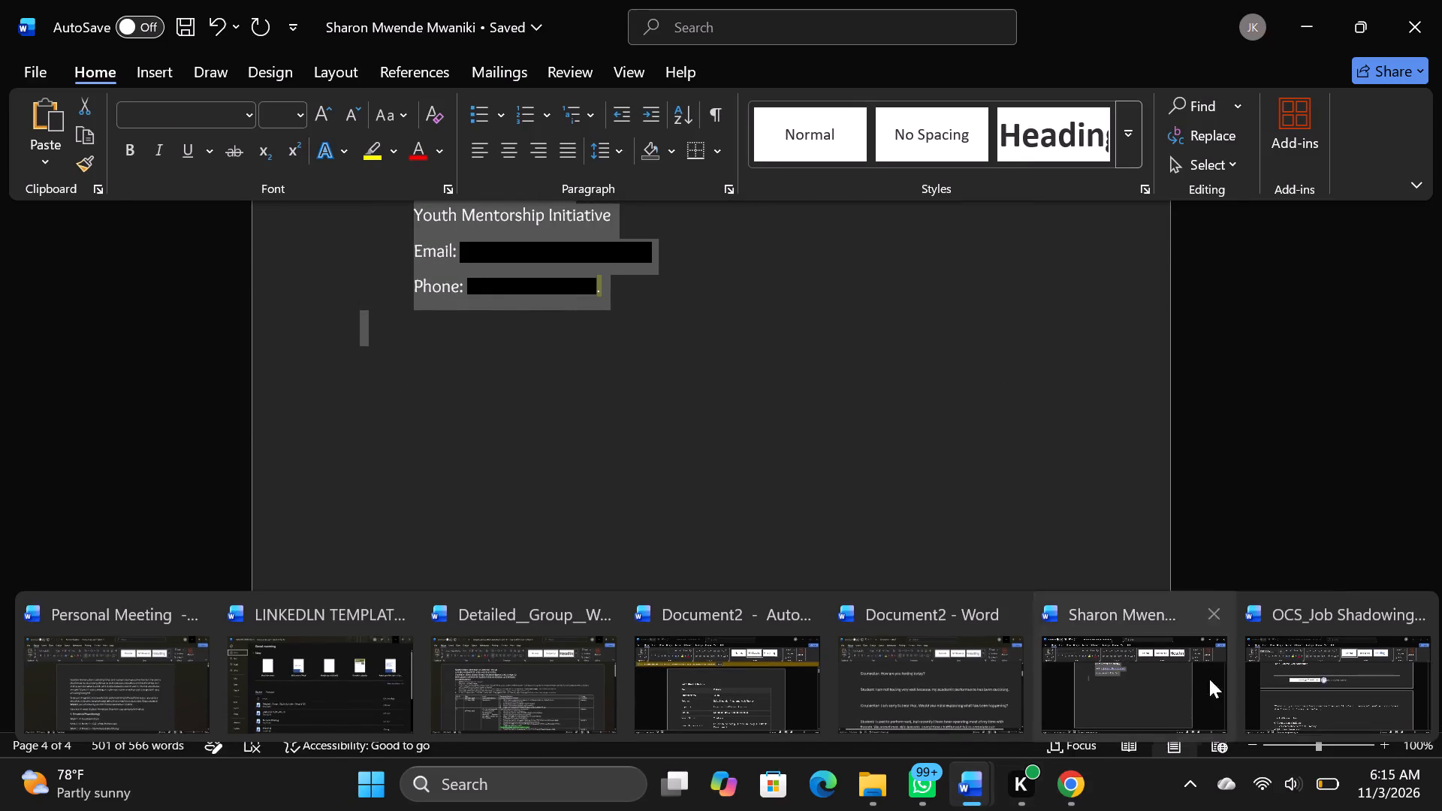
# Switch to the job shadowing and volunteer template and paste the copied CV on a new line below the "Part 4: Resume (CV) Placeholder" heading.
pyautogui.click(1295, 668)
pyautogui.scroll(4, 632, 452)
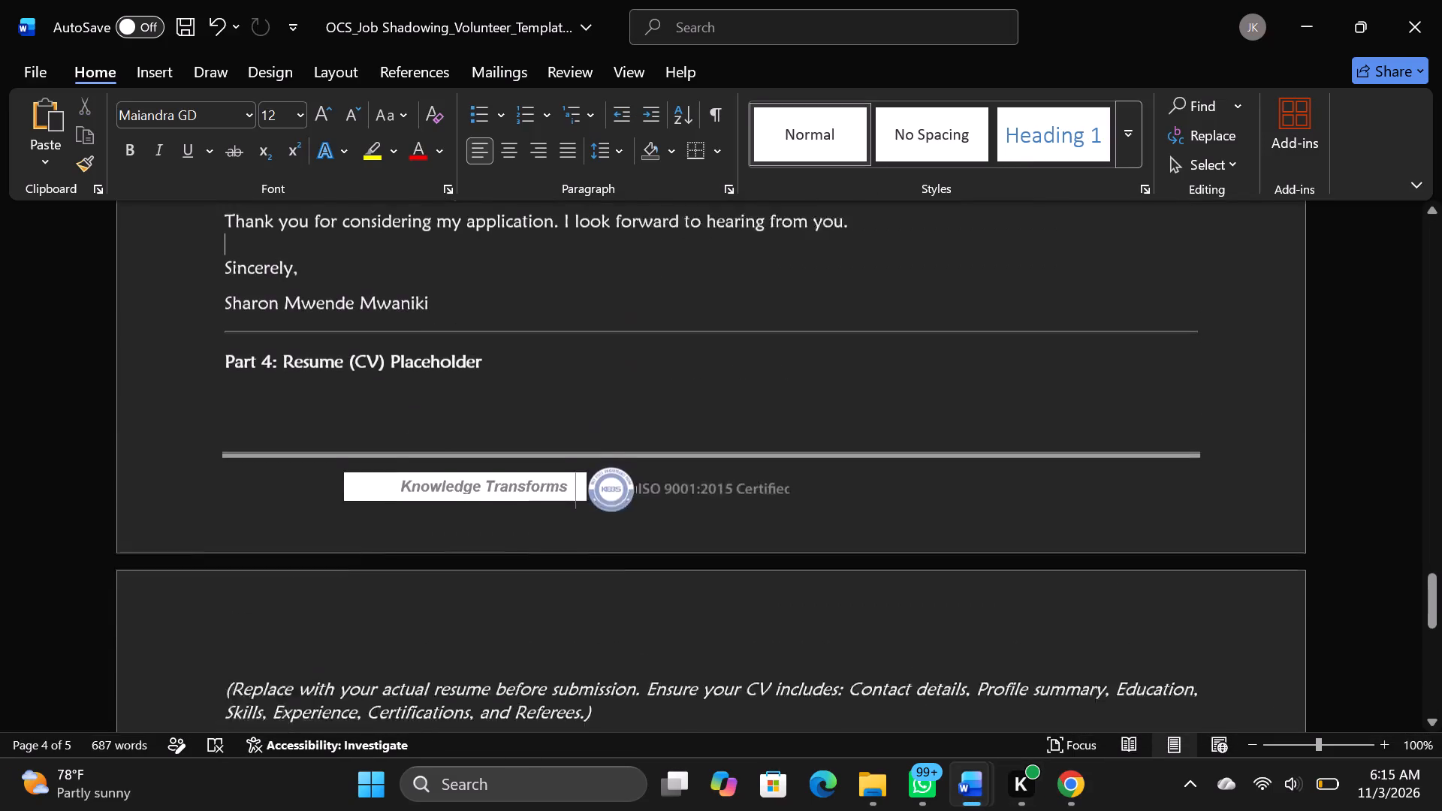
pyautogui.click(505, 442)
pyautogui.press('Return')
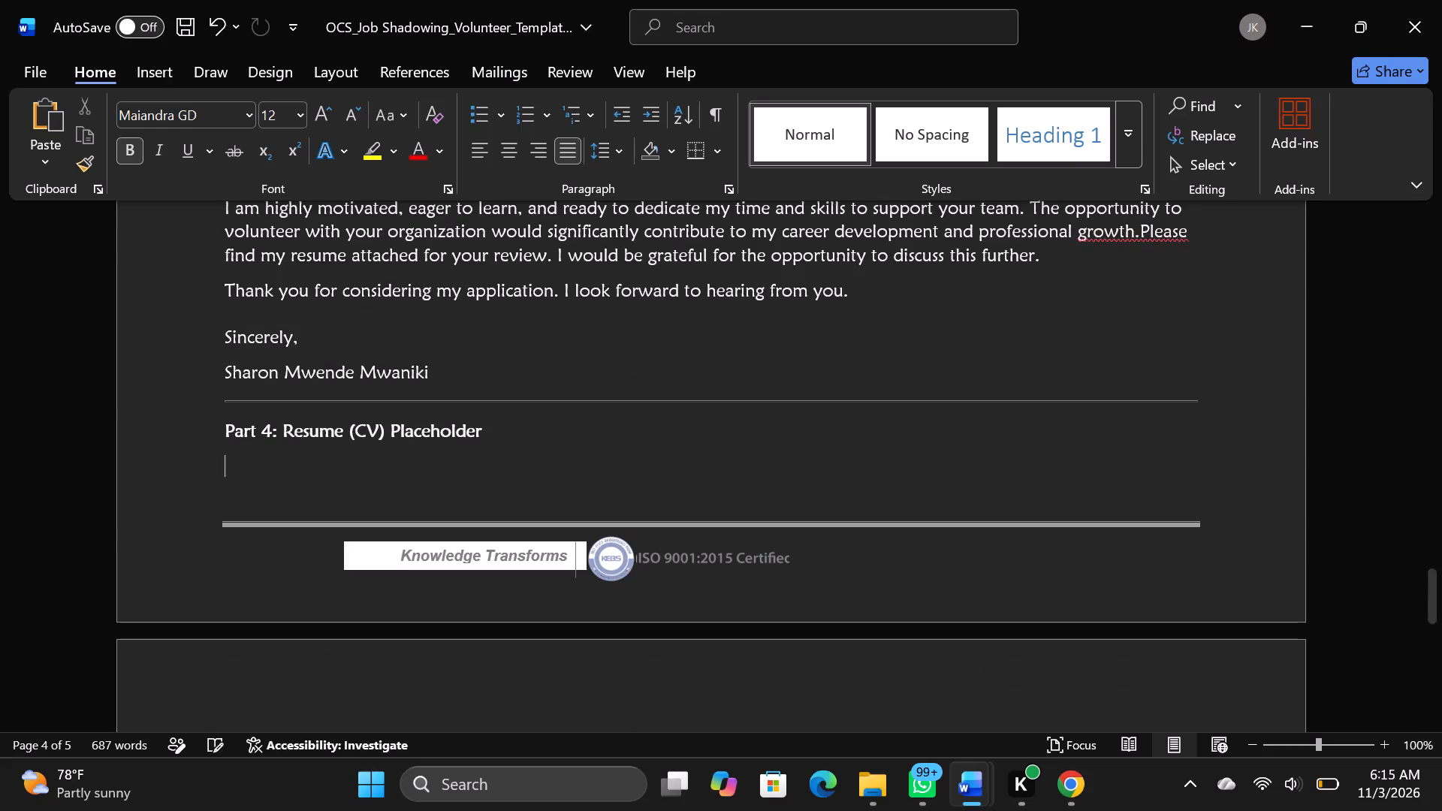
pyautogui.hotkey('ctrl', 'v')
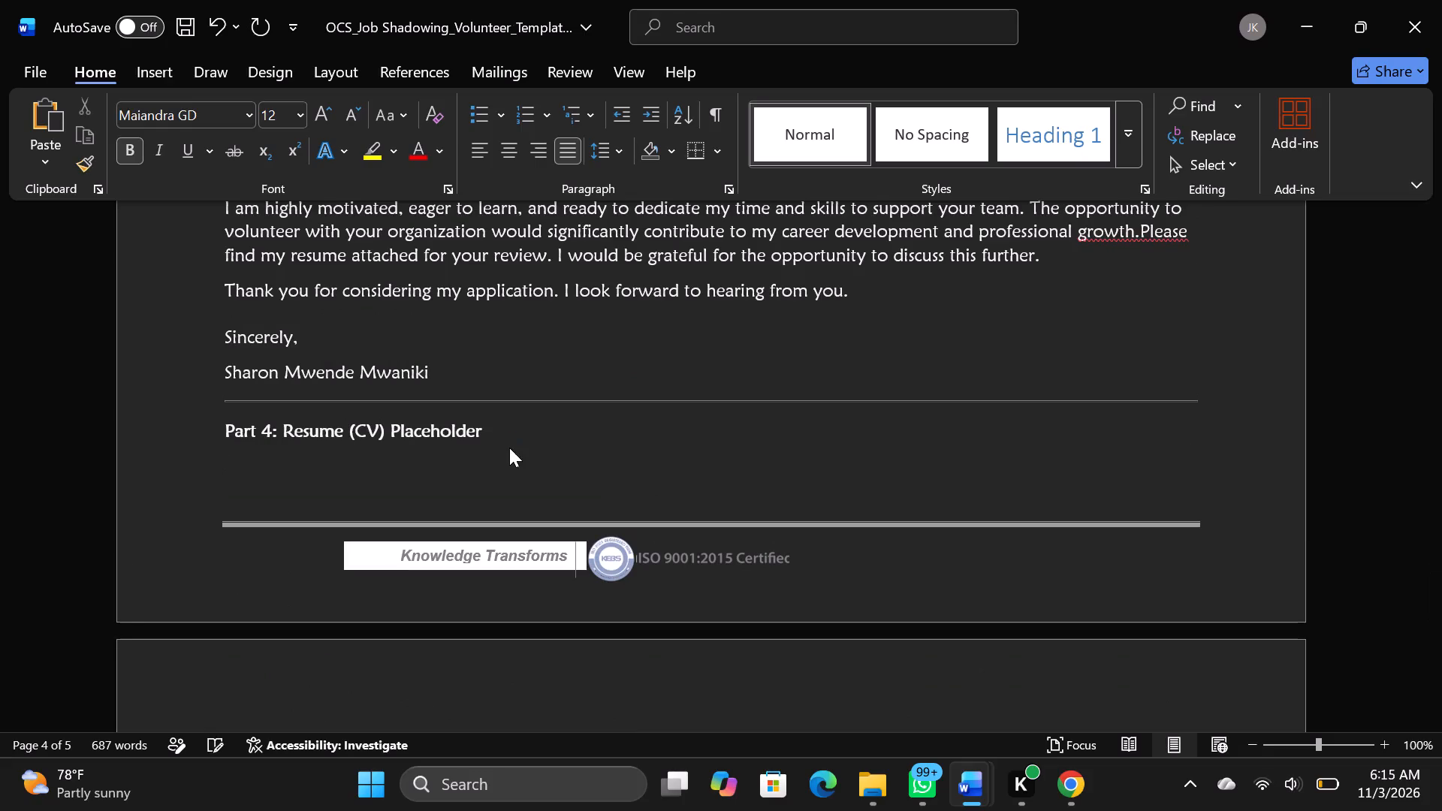
# Delete the italic "(Replace with your actual resume before submission...)" instruction above the "Checklist before upload" heading.
pyautogui.scroll(-5, 496, 438)
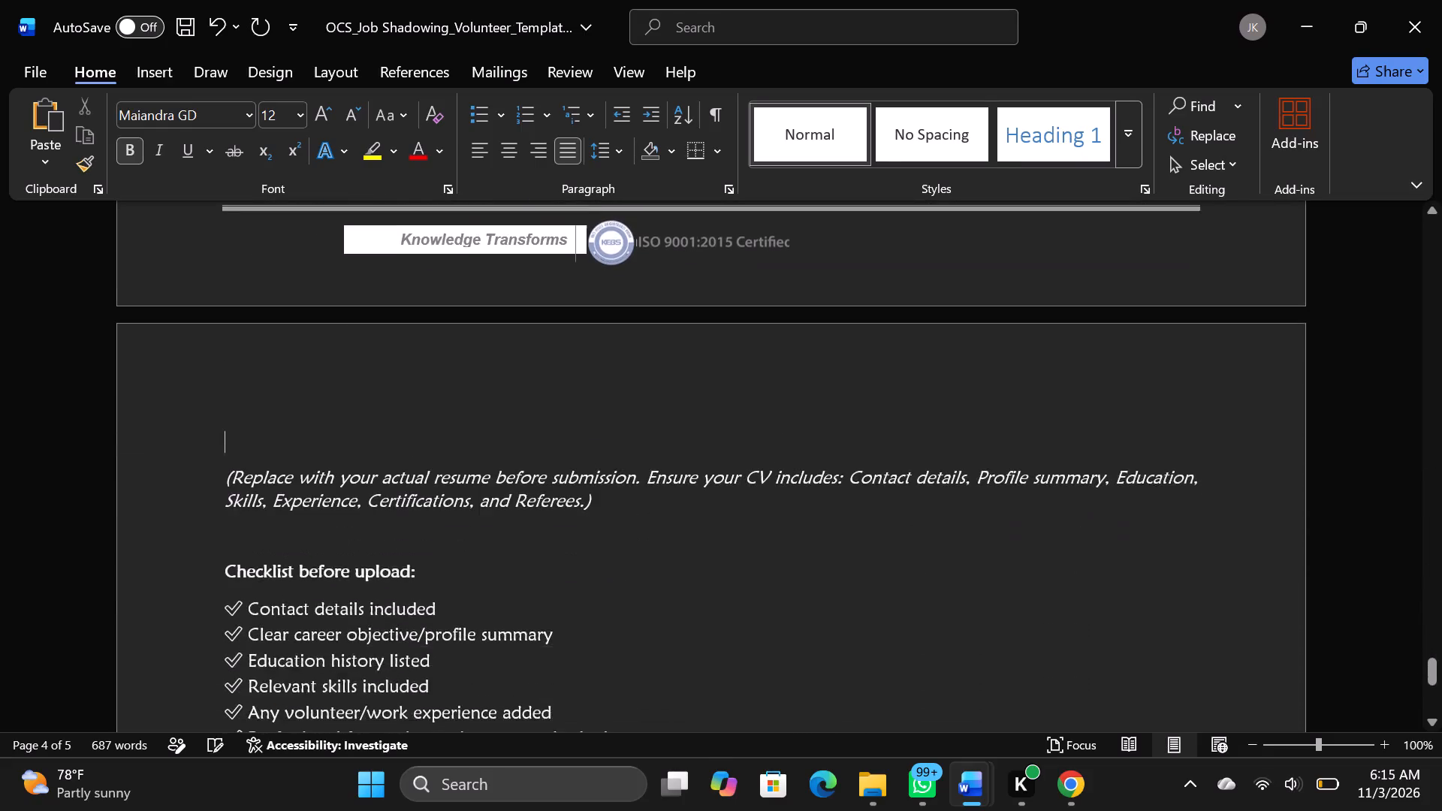
pyautogui.moveTo(227, 457); pyautogui.dragTo(586, 487)
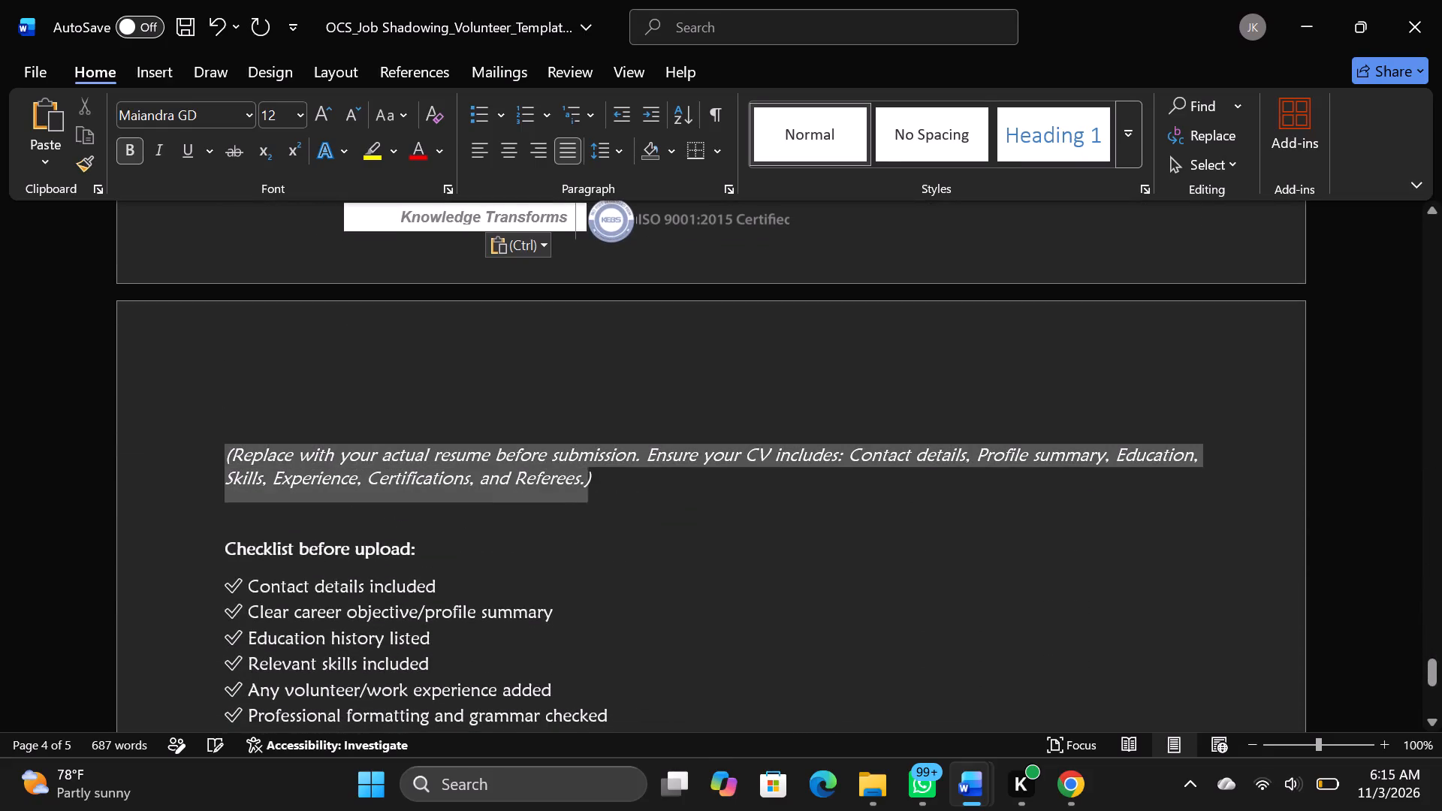
pyautogui.moveTo(586, 487); pyautogui.dragTo(606, 489)
pyautogui.press('BackSpace')
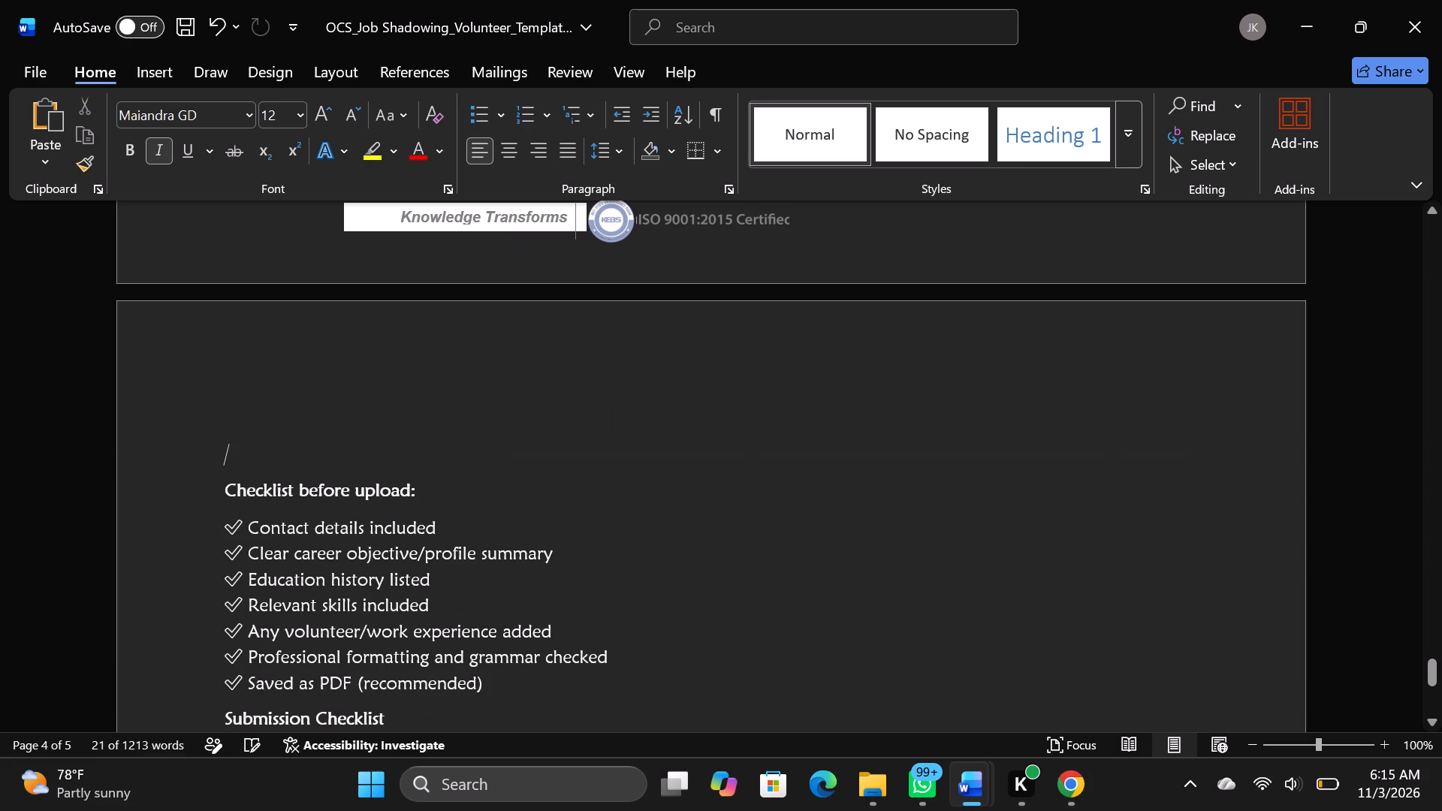
# Insert a ticked box (☑) in the Submission Checklist for the opportunities table, customized application letter and updated resume/CV rows.
pyautogui.scroll(-5, 259, 538)
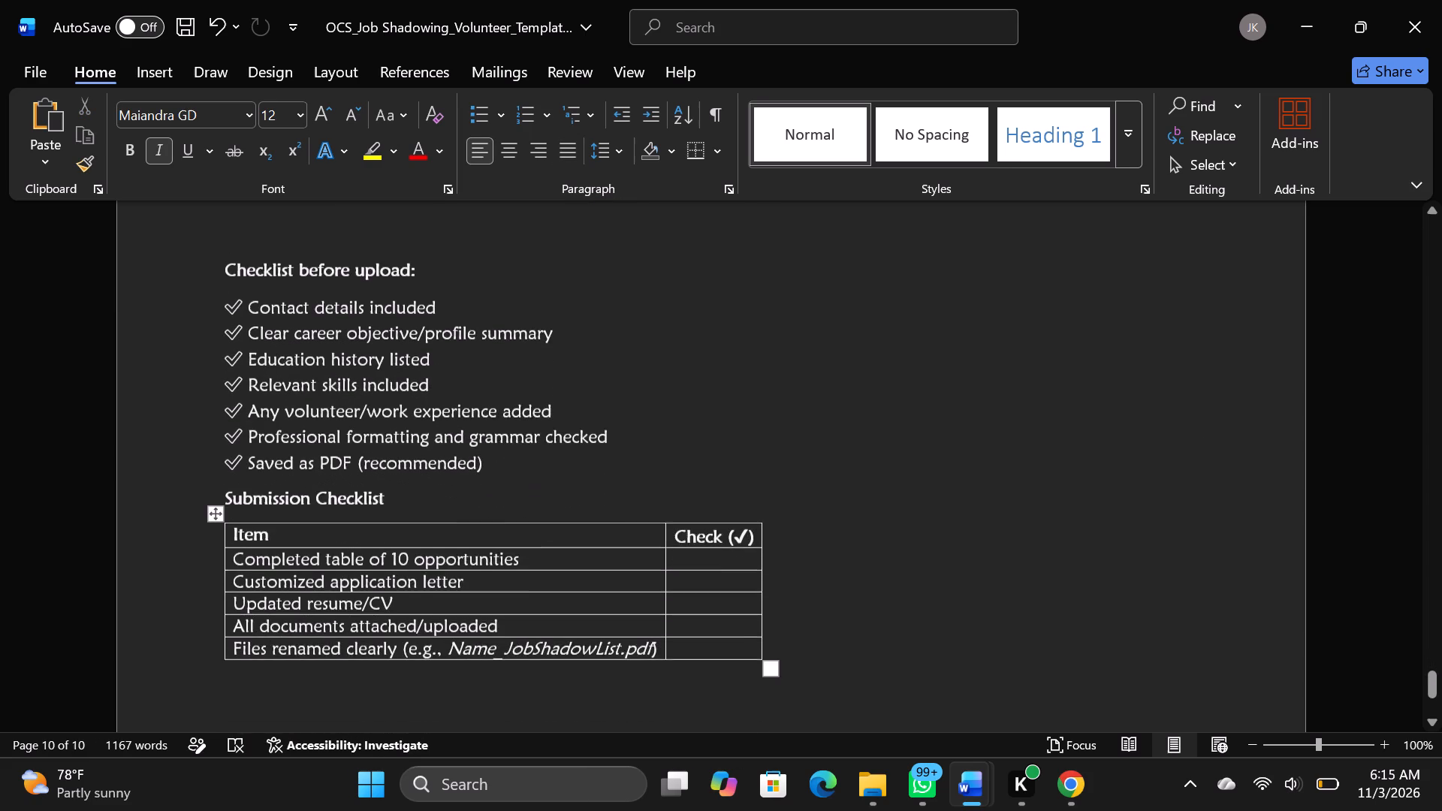
pyautogui.click(684, 509)
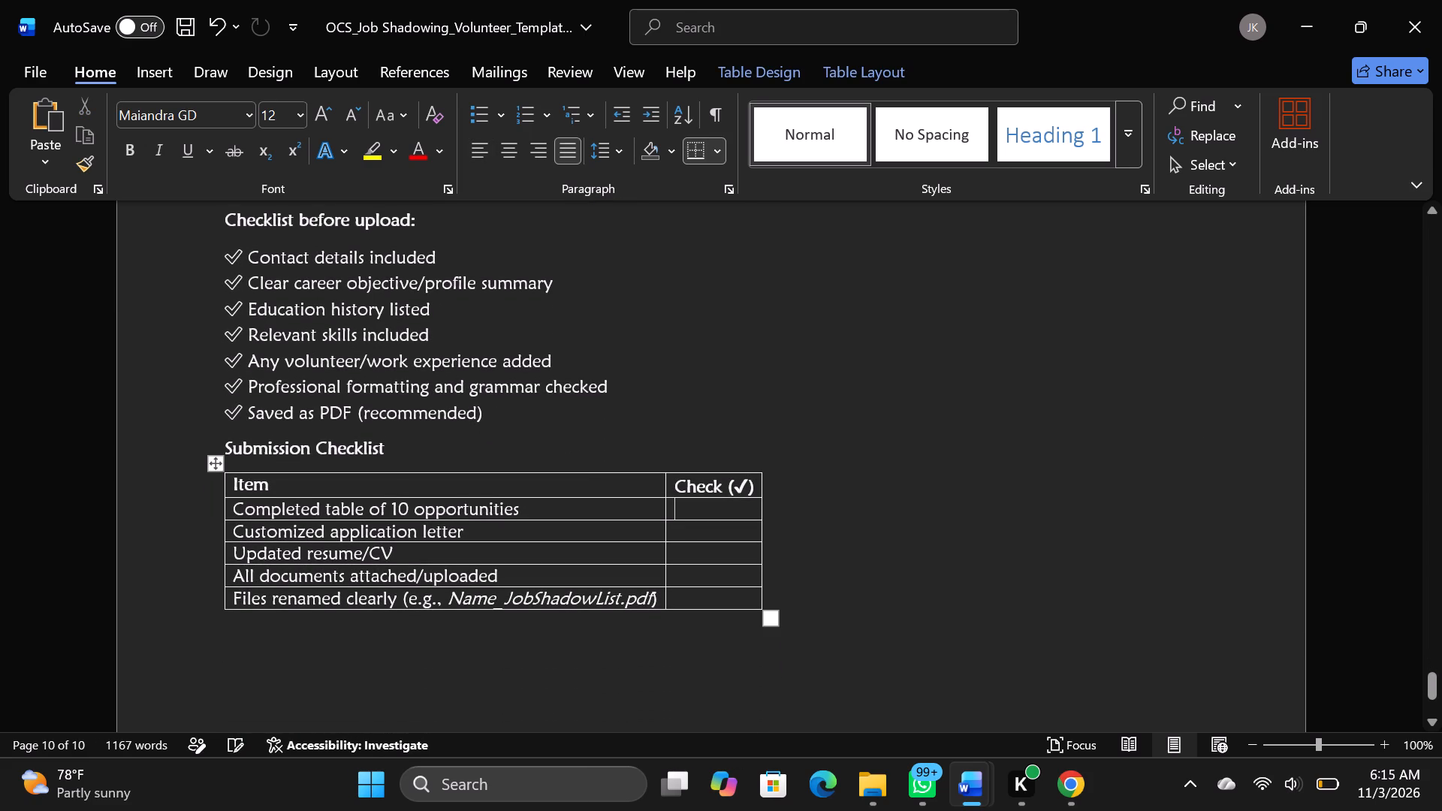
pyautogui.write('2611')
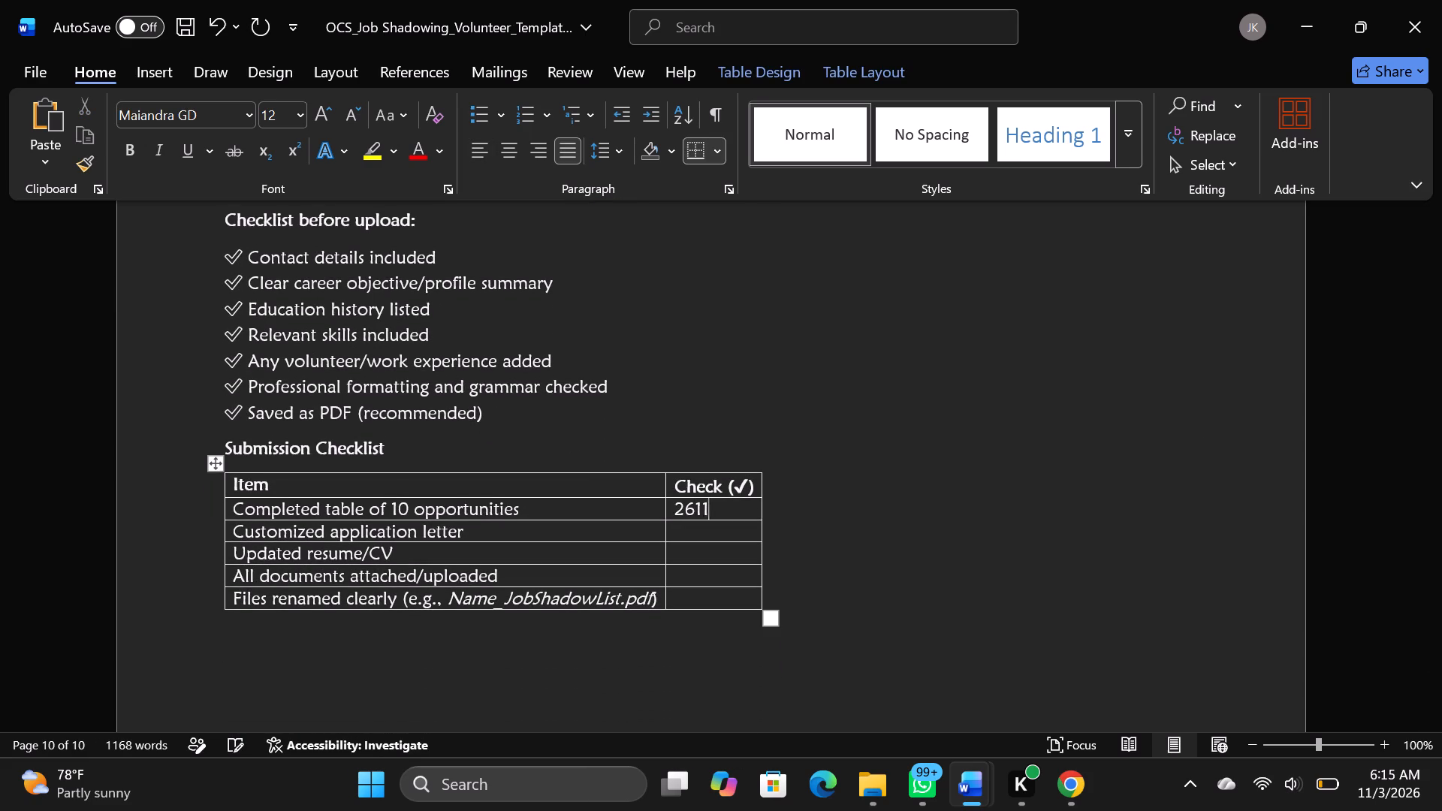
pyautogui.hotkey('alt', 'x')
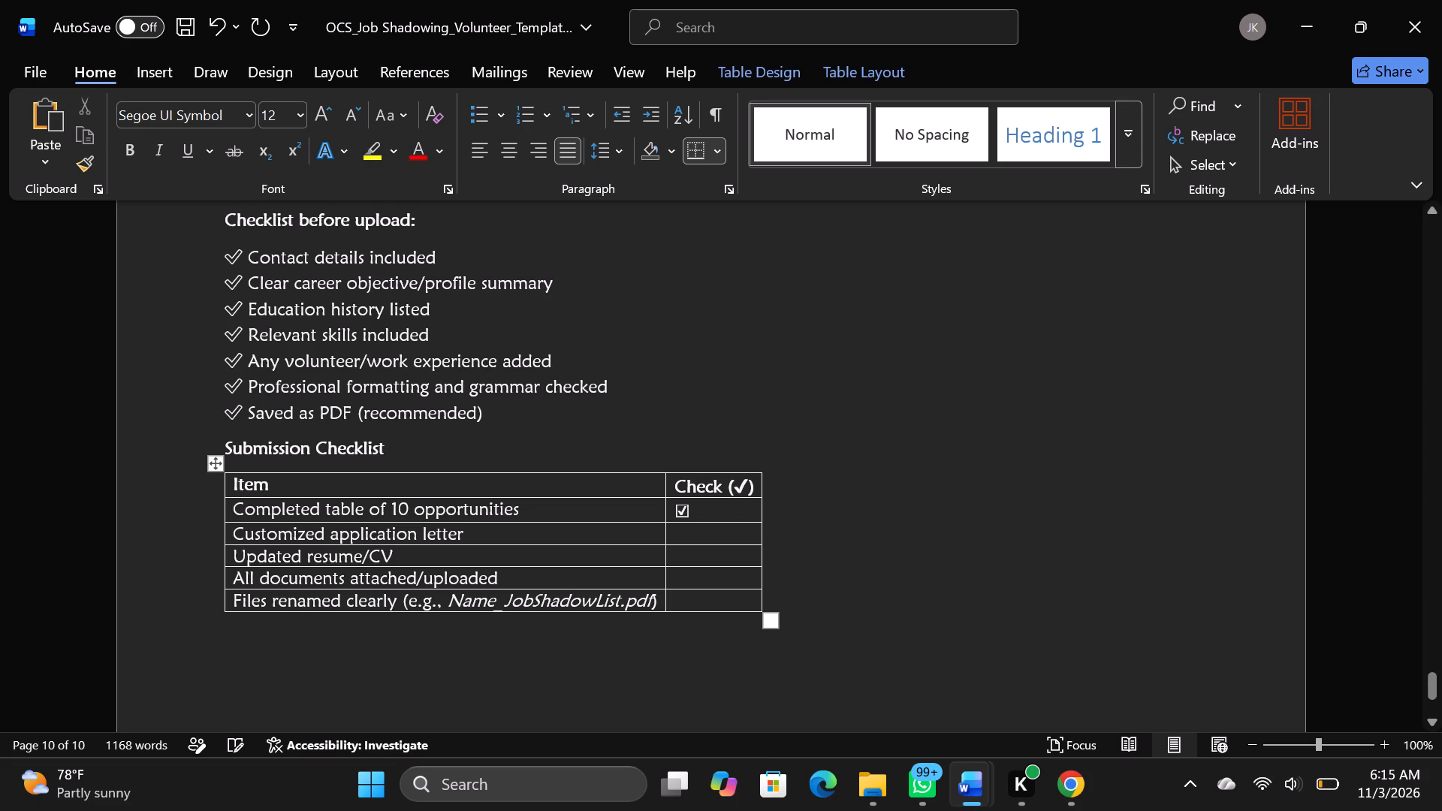
pyautogui.click(680, 532)
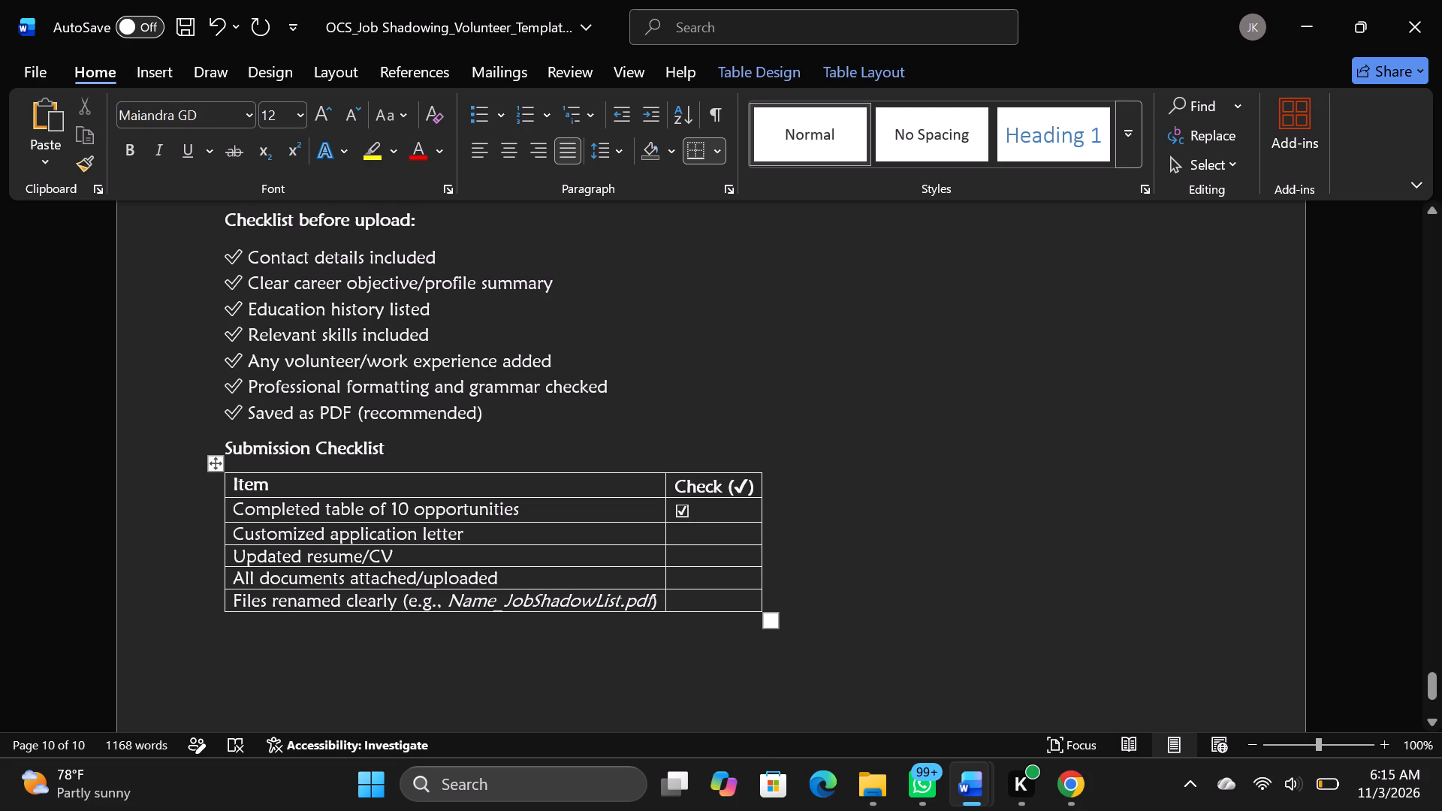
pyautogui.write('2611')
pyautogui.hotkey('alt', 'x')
pyautogui.click(699, 568)
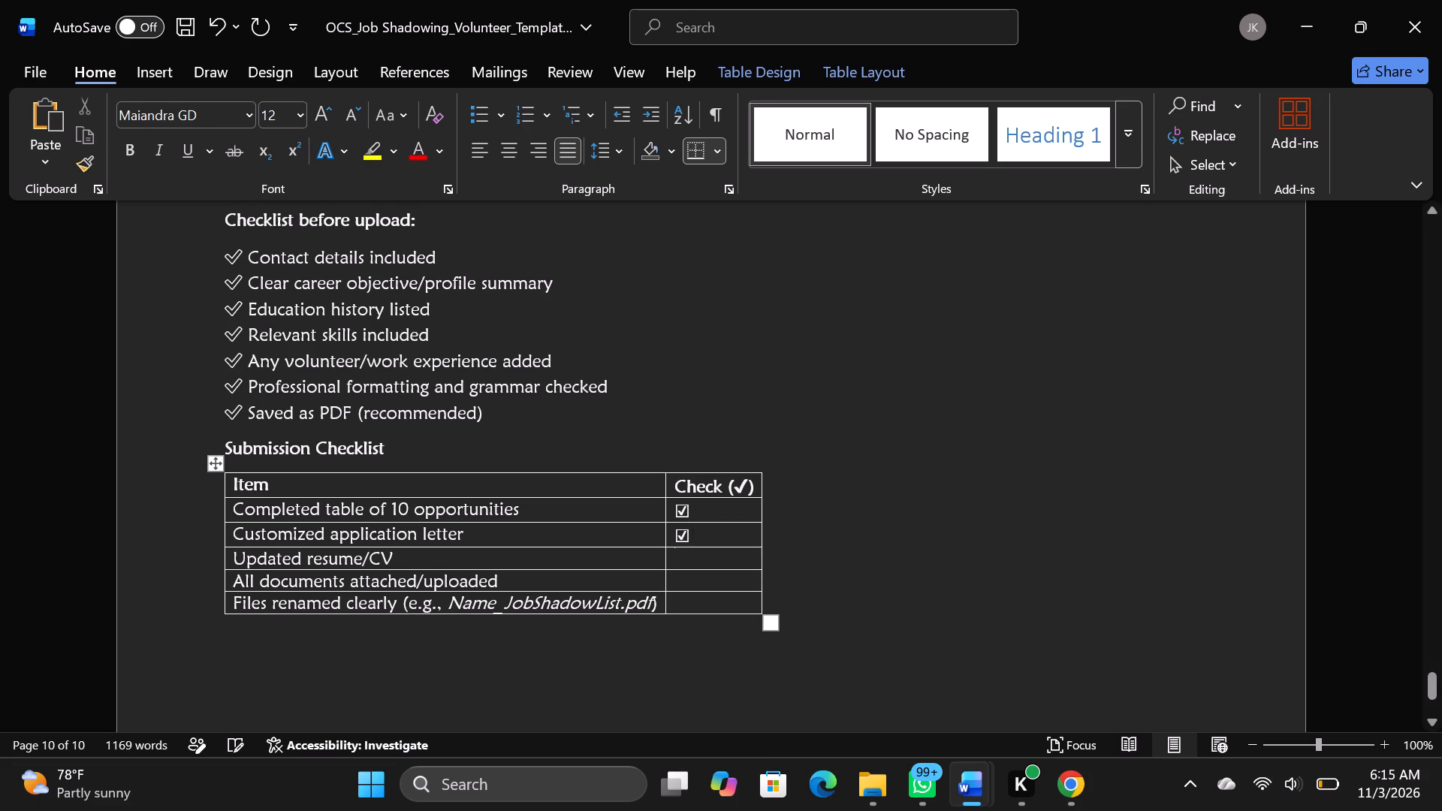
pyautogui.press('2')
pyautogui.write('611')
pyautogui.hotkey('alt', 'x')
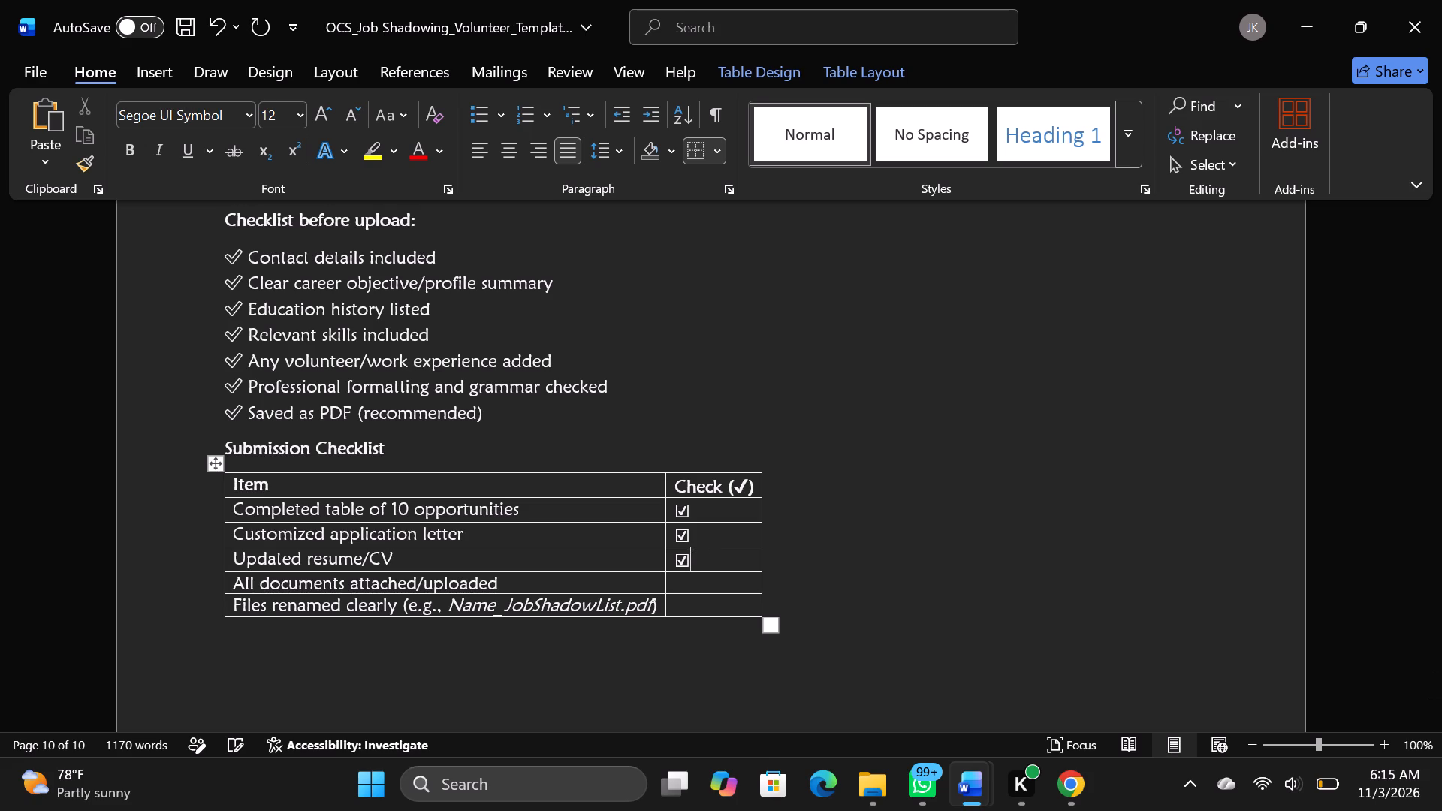
# Insert a ticked box (☑) in the Submission Checklist for "All documents attached/uploaded" and "Files renamed clearly".
pyautogui.click(685, 586)
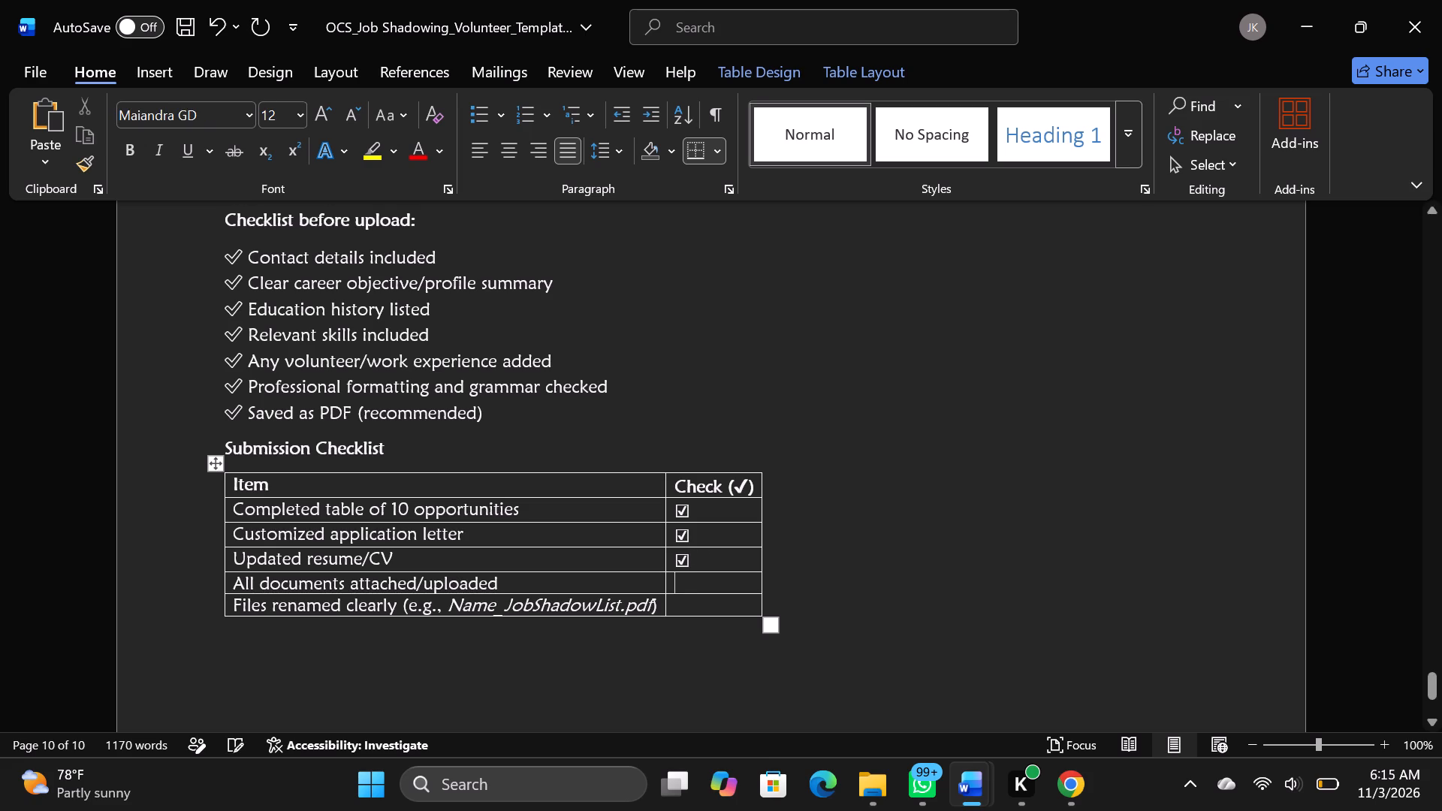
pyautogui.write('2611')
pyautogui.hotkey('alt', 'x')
pyautogui.click(702, 611)
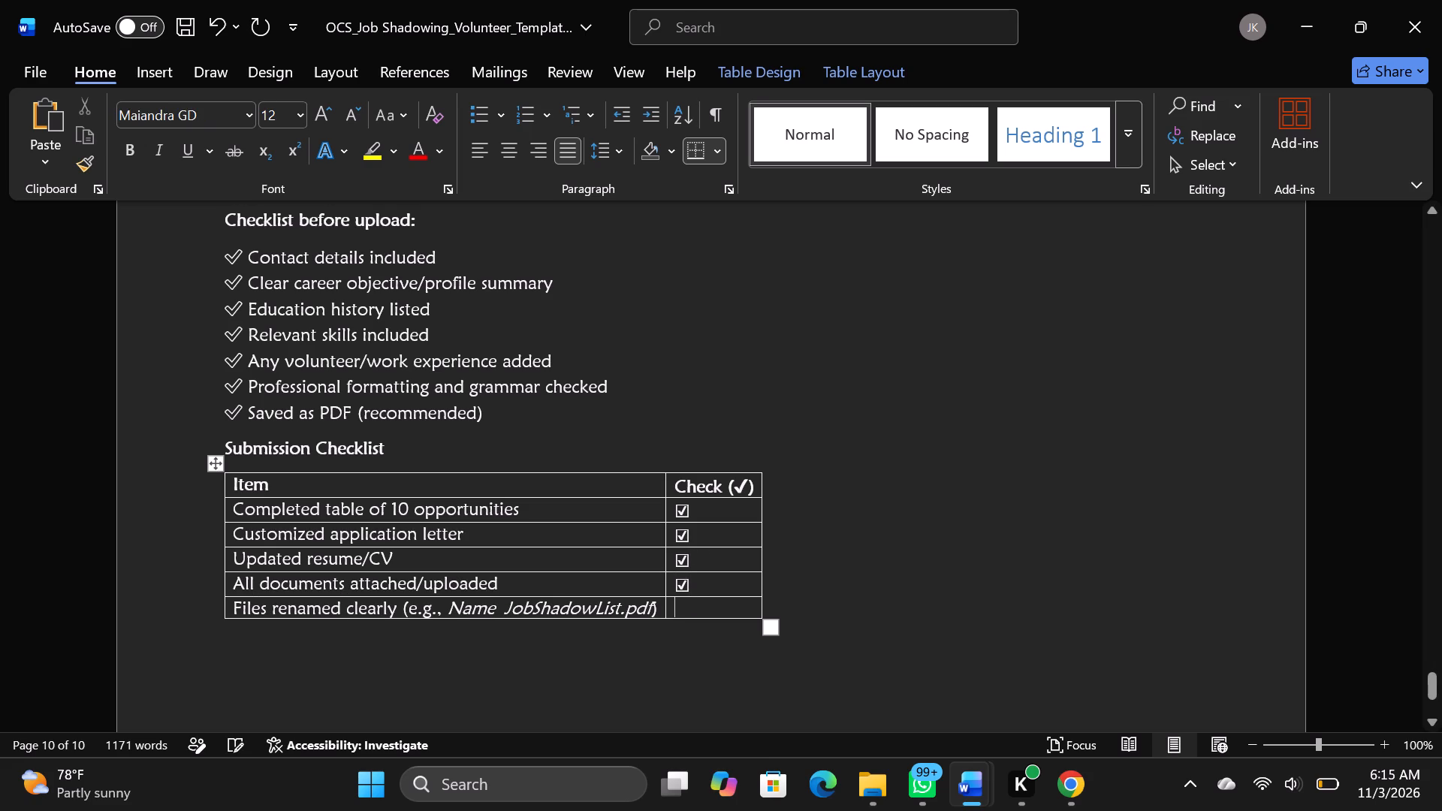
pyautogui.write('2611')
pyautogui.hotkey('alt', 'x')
# Look over the completed checklist and the pasted CV pages, and save the document.
pyautogui.scroll(-3, 715, 595)
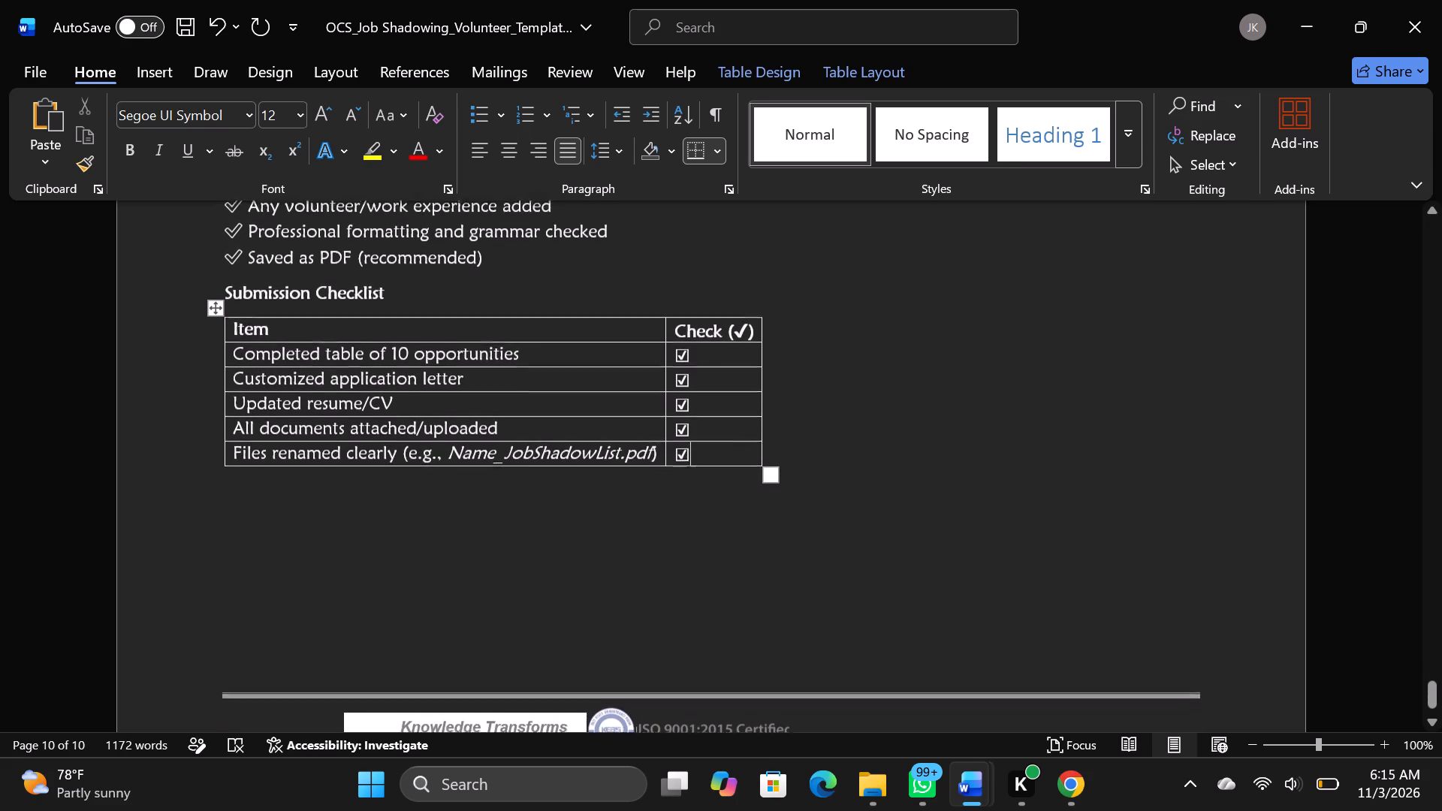
pyautogui.scroll(-7, 713, 596)
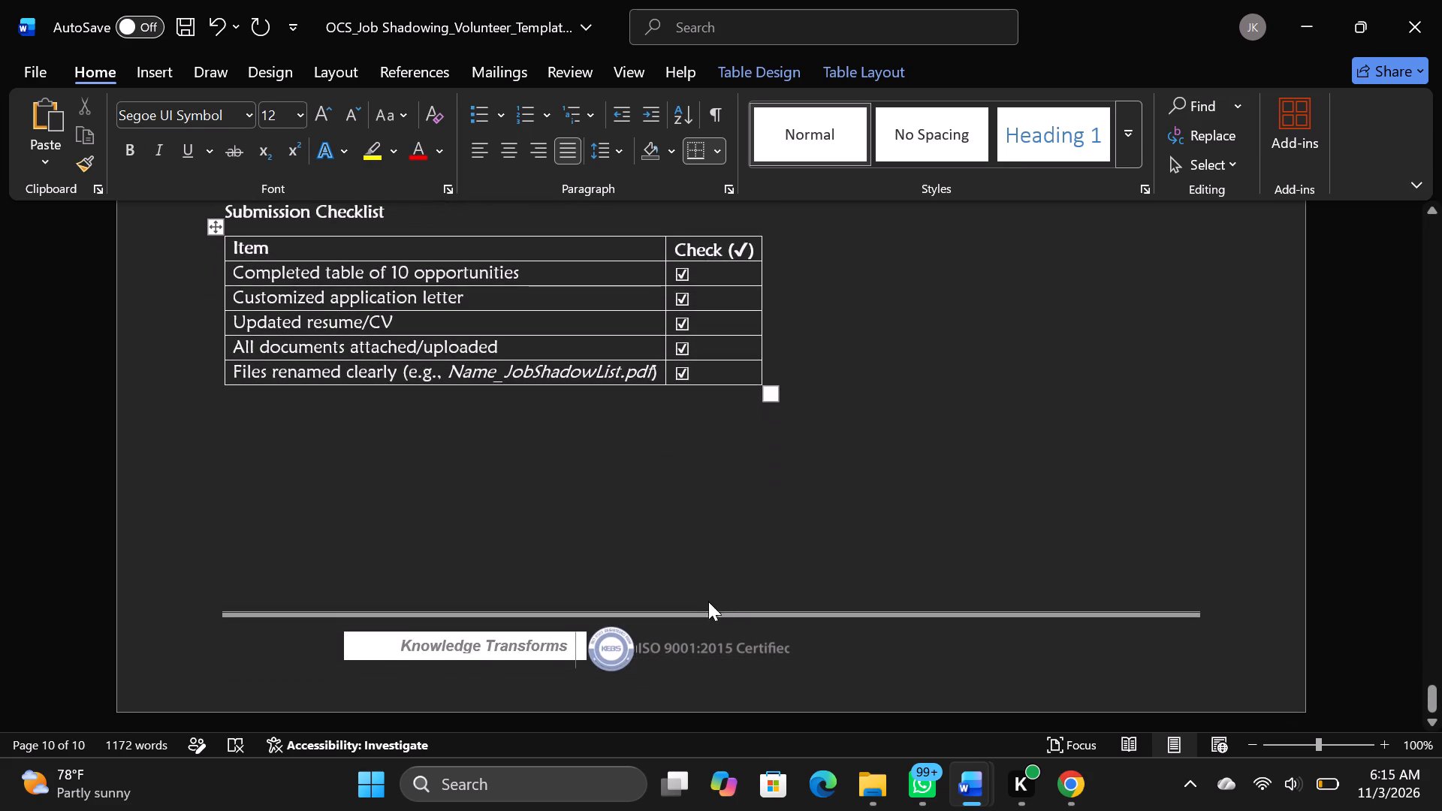
pyautogui.scroll(10, 694, 577)
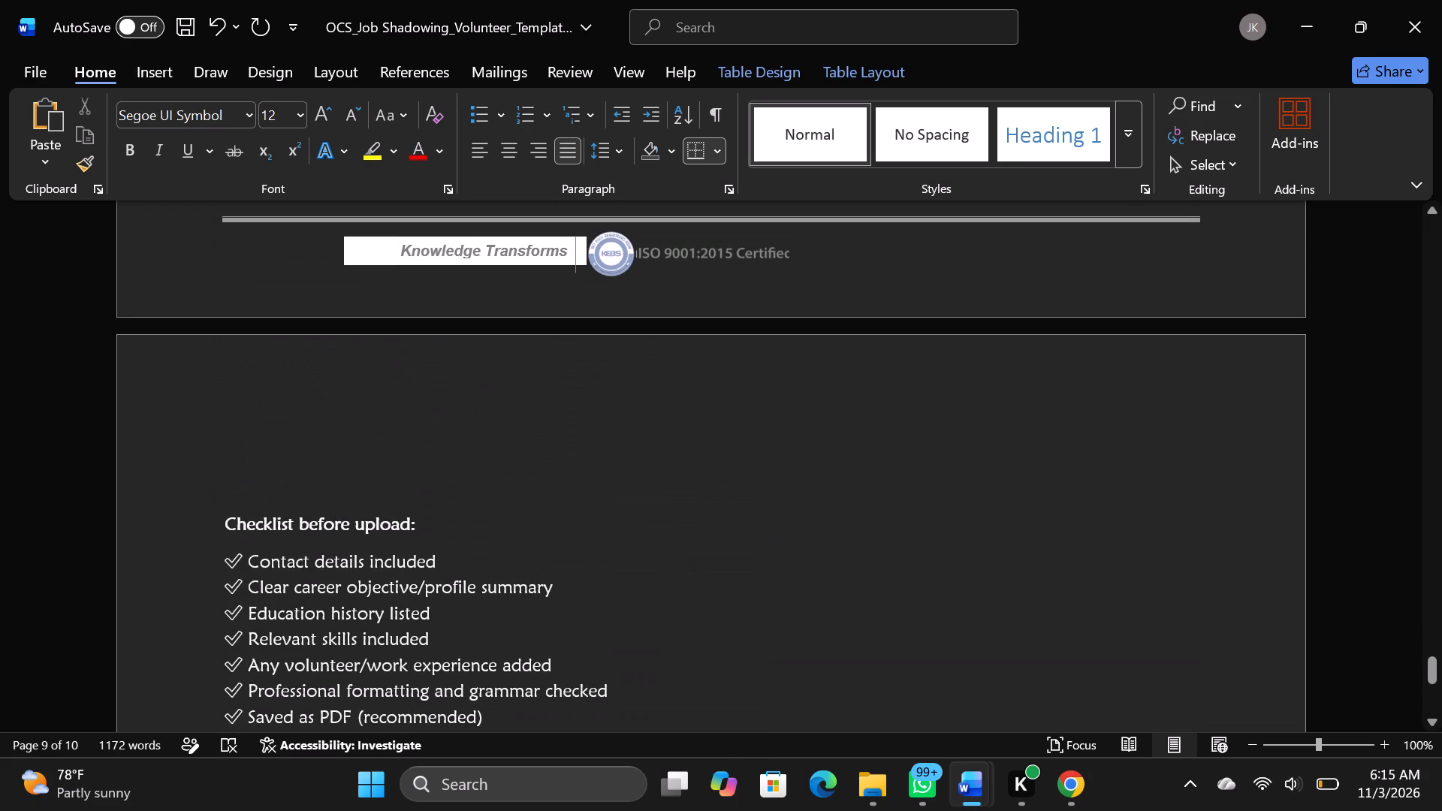
pyautogui.scroll(20, 678, 556)
pyautogui.scroll(3, 678, 556)
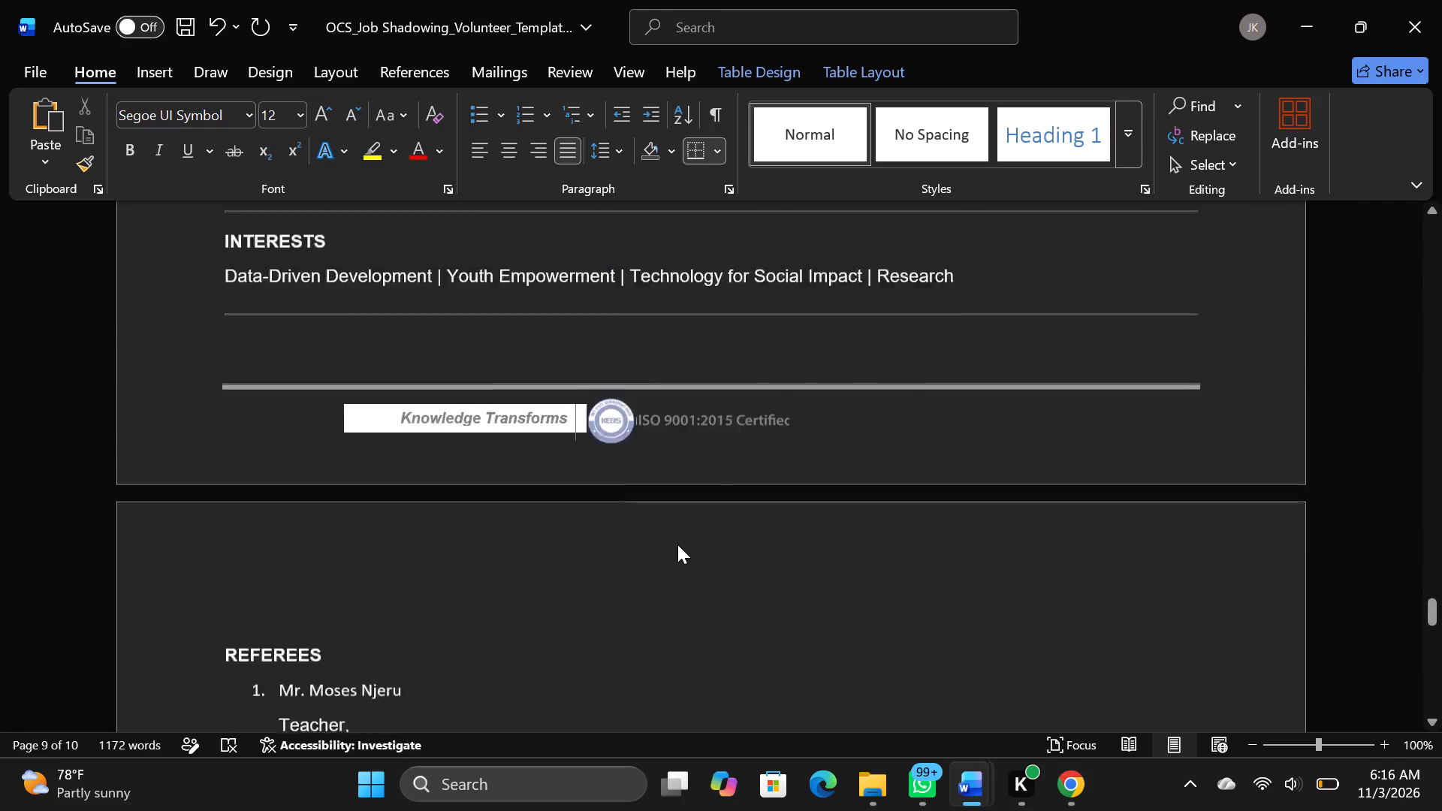
pyautogui.scroll(20, 677, 544)
pyautogui.scroll(8, 677, 544)
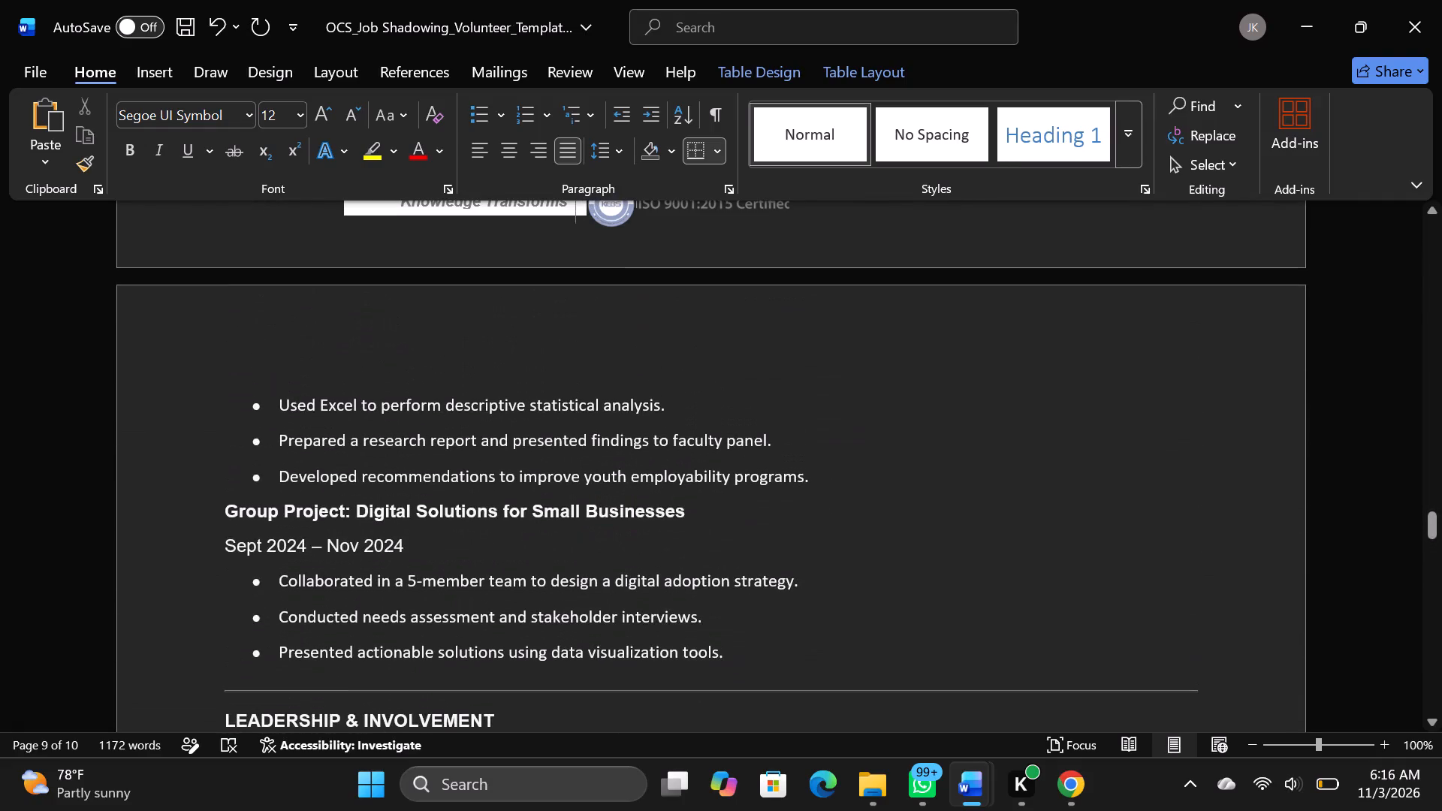
pyautogui.hotkey('ctrl', 's')
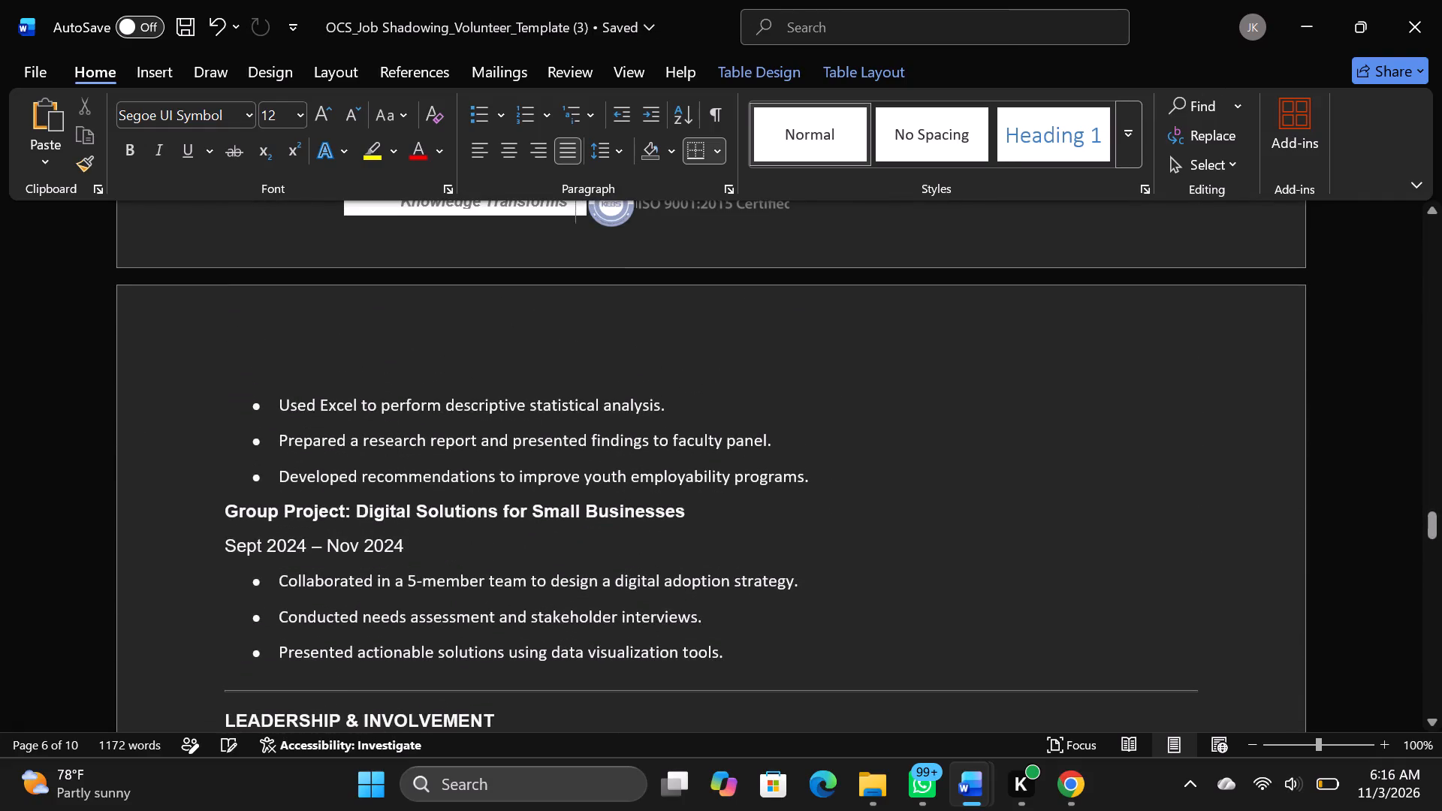
# Save a copy in Downloads, removing "Template (3)" from the file name and putting the student's first two names before "OCS_Job Shadowing_Volunteer_".
pyautogui.click(41, 77)
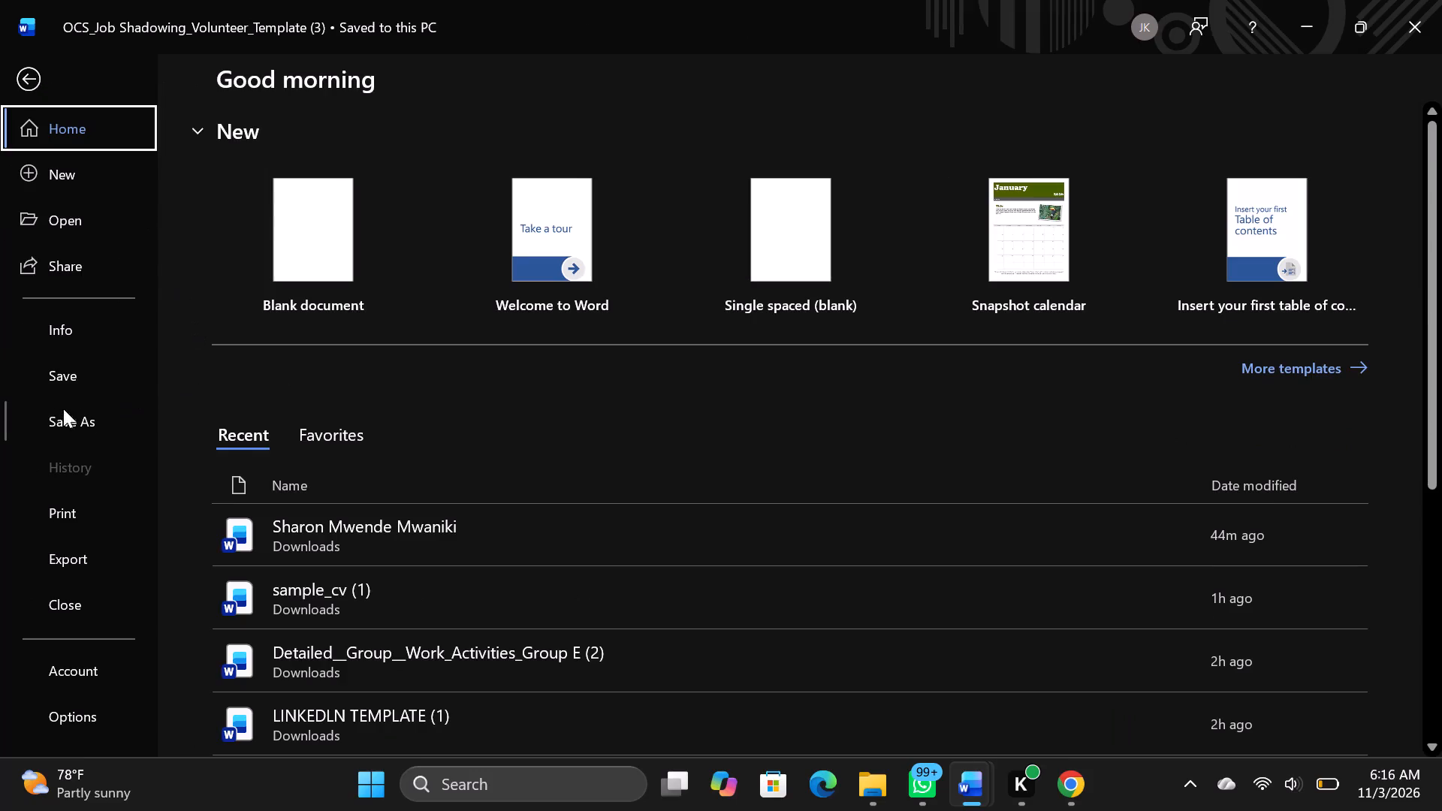
pyautogui.click(63, 418)
pyautogui.click(287, 489)
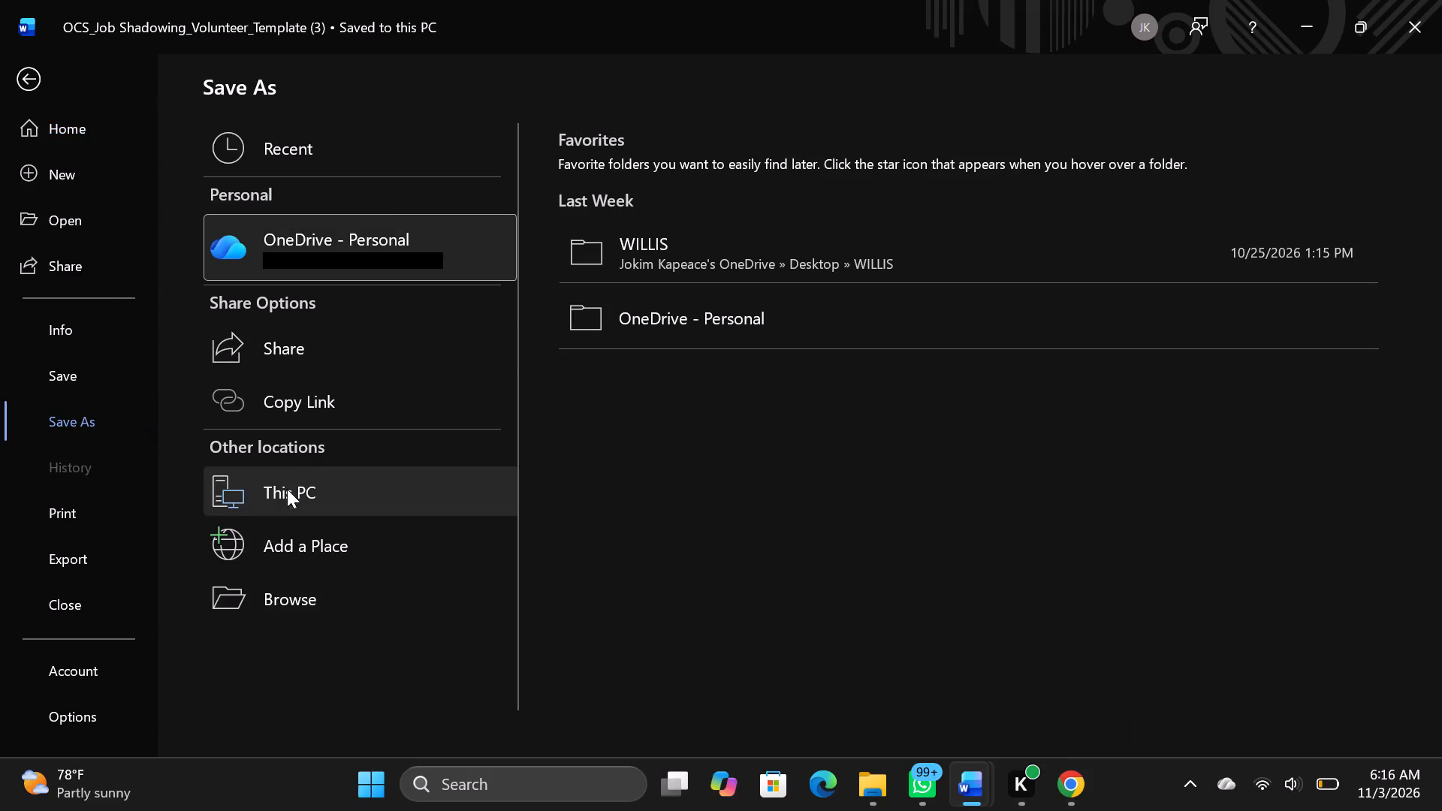
pyautogui.click(651, 253)
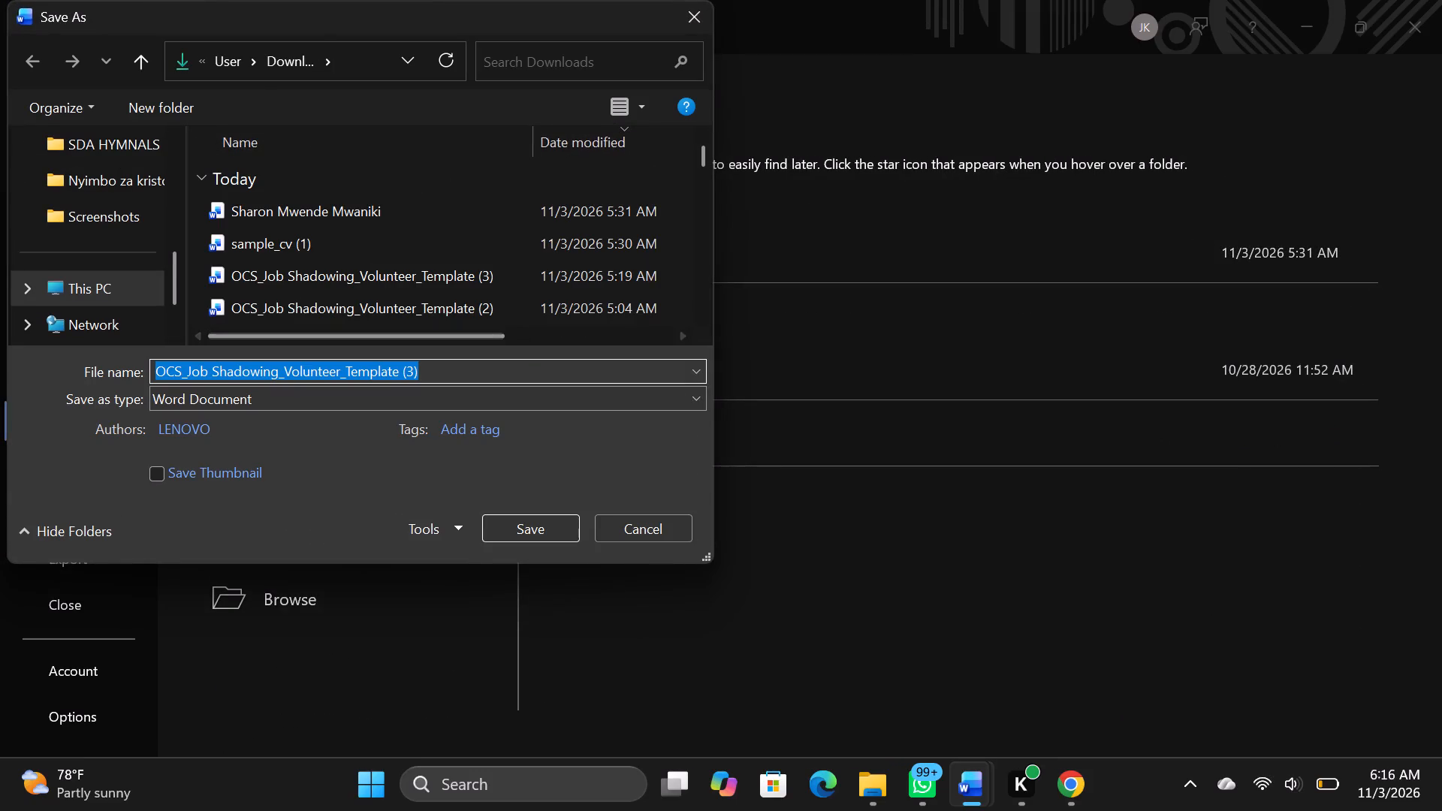
pyautogui.moveTo(425, 366); pyautogui.dragTo(349, 368)
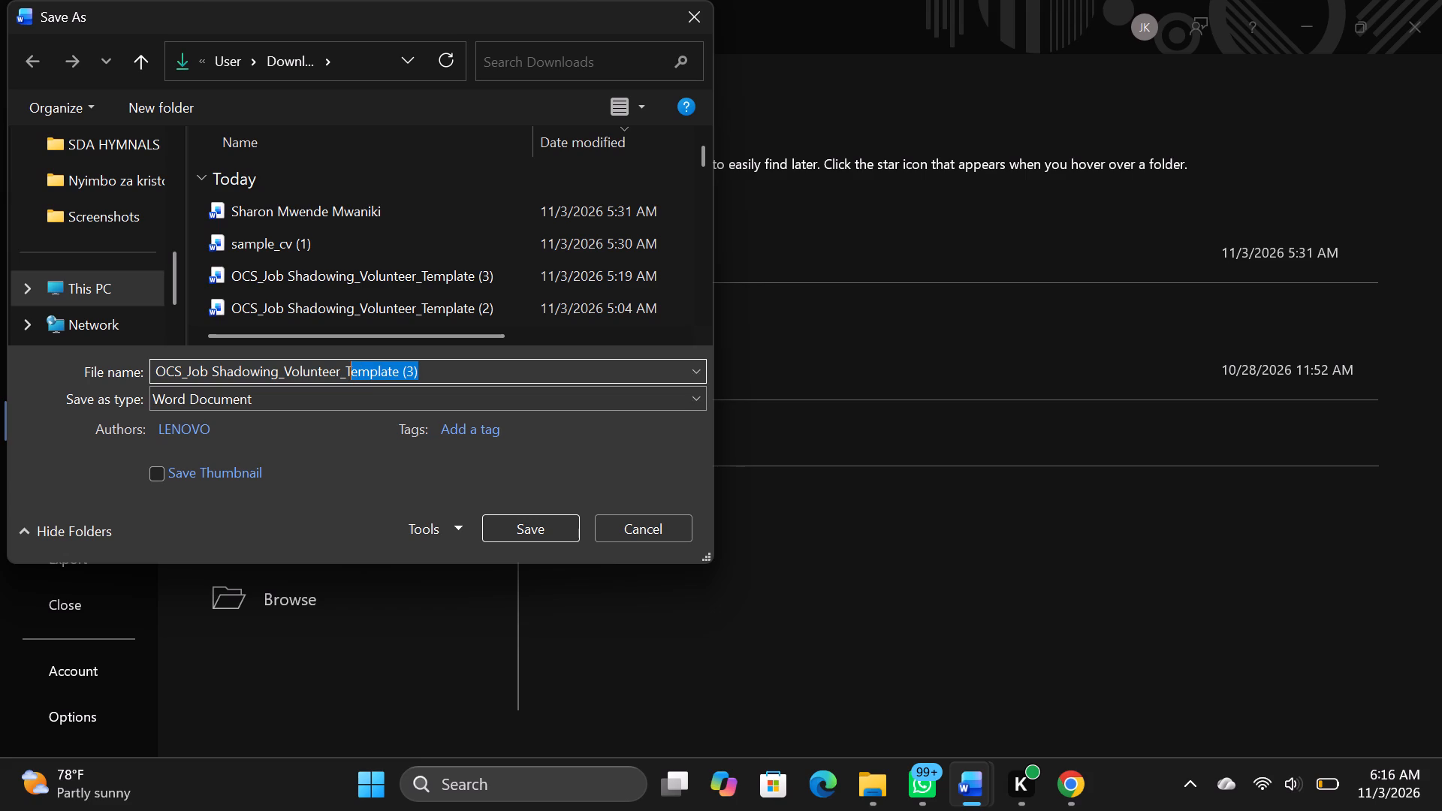
pyautogui.moveTo(349, 368); pyautogui.dragTo(346, 369)
pyautogui.press('BackSpace')
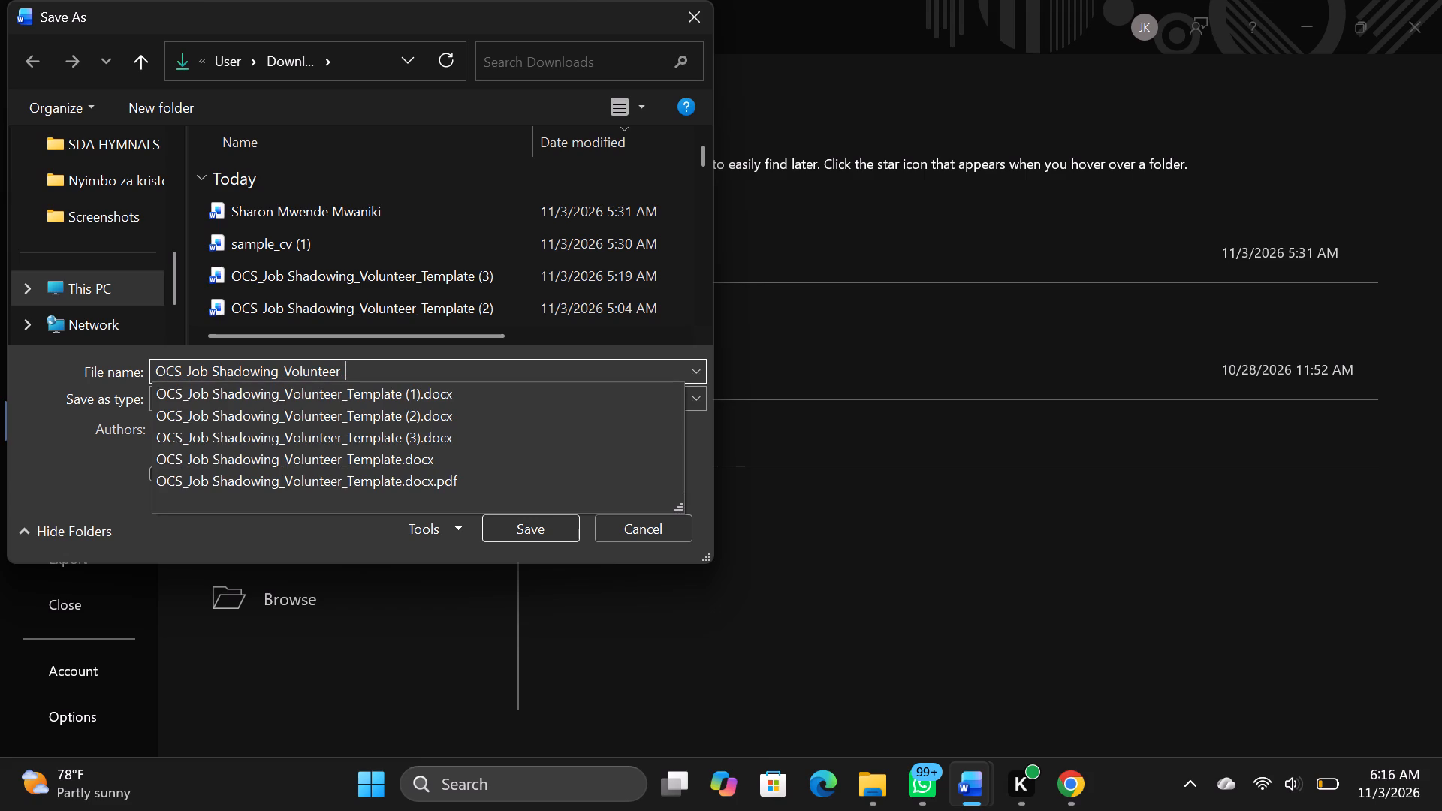
pyautogui.click(155, 372)
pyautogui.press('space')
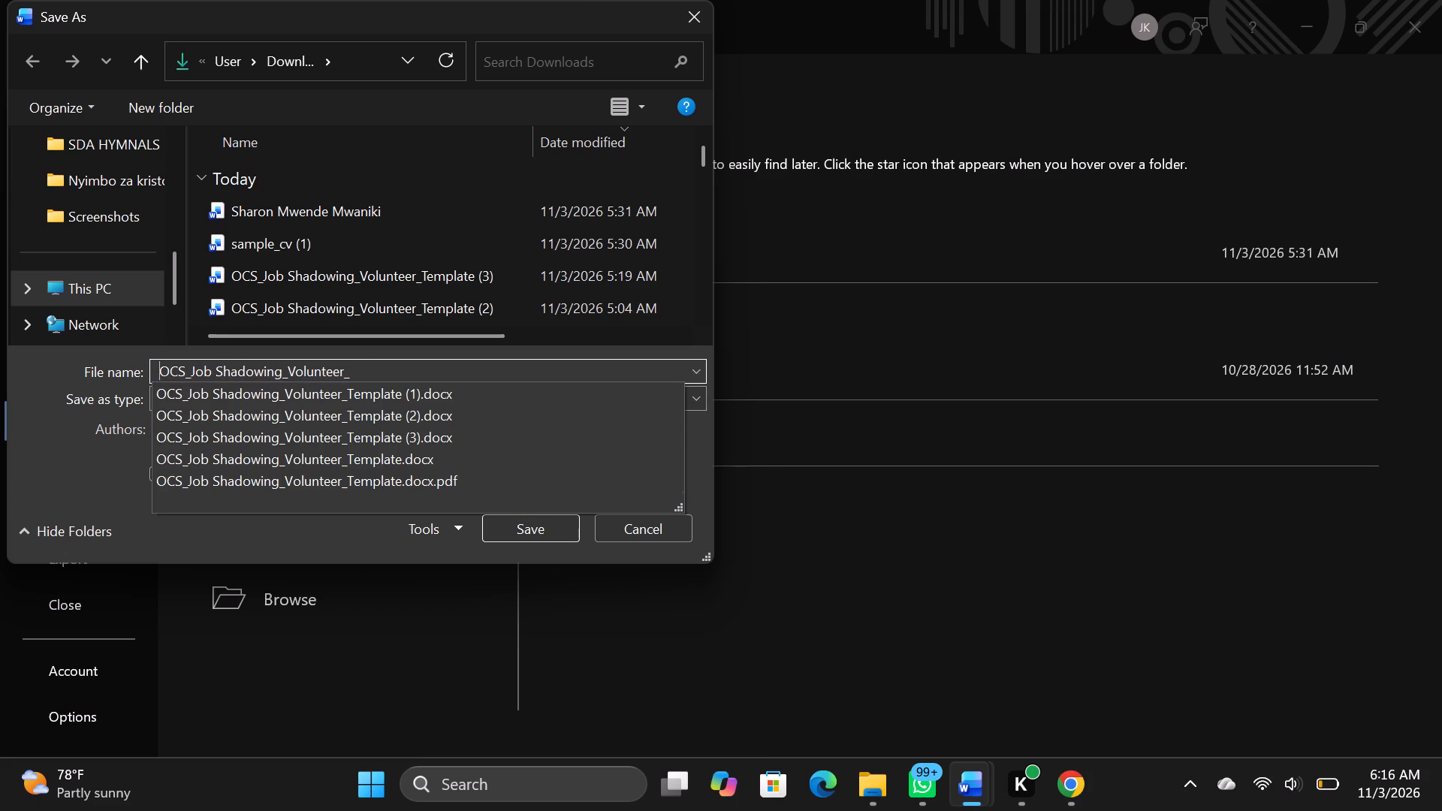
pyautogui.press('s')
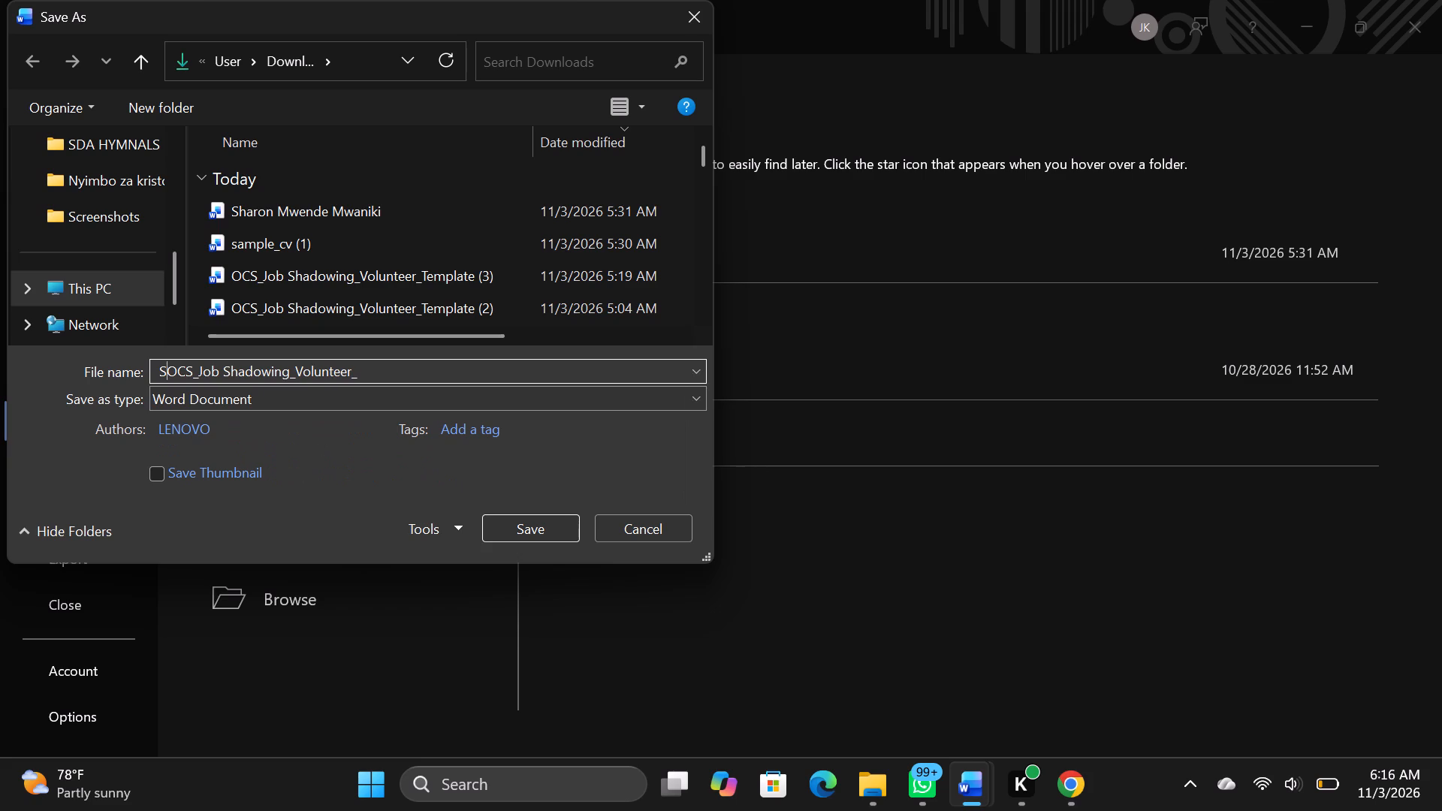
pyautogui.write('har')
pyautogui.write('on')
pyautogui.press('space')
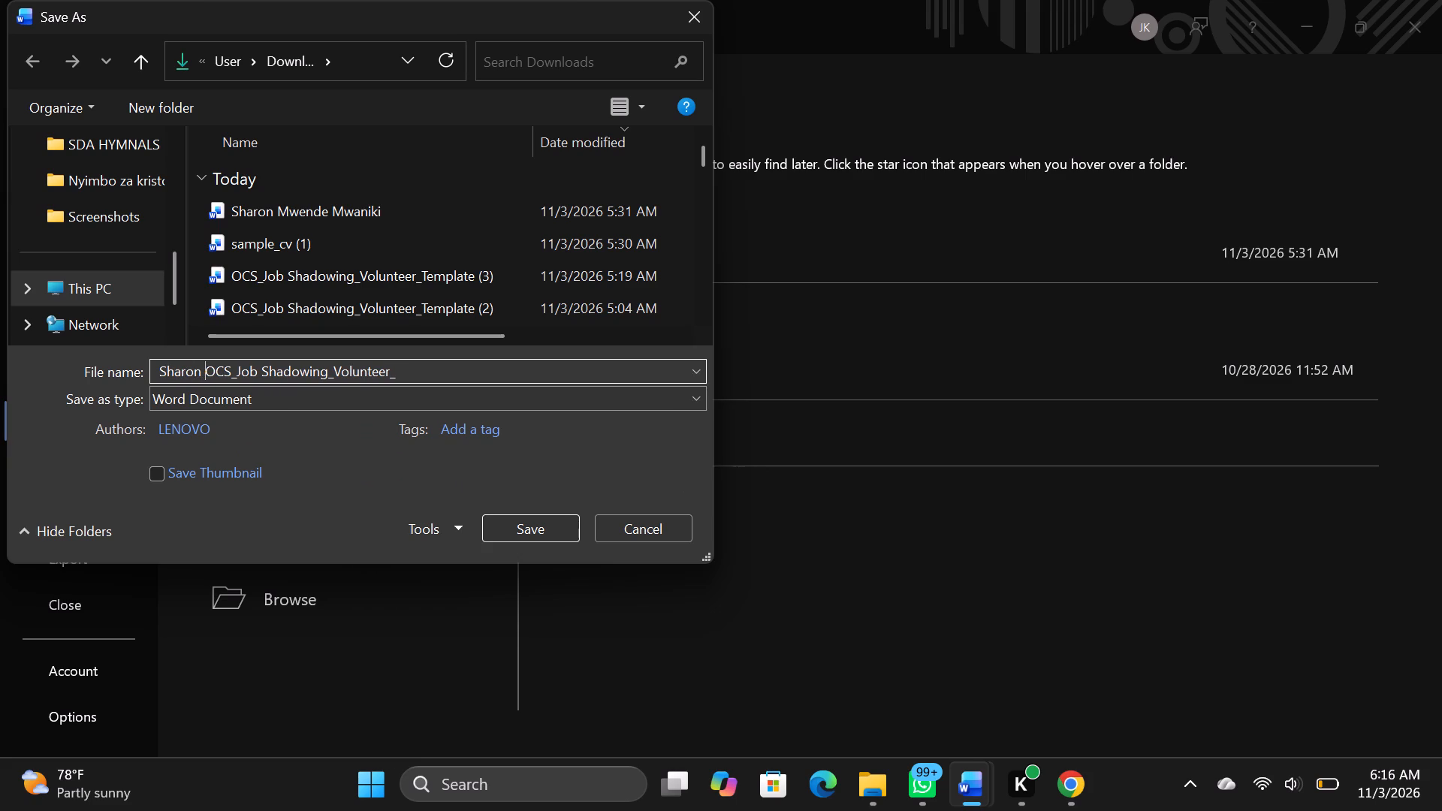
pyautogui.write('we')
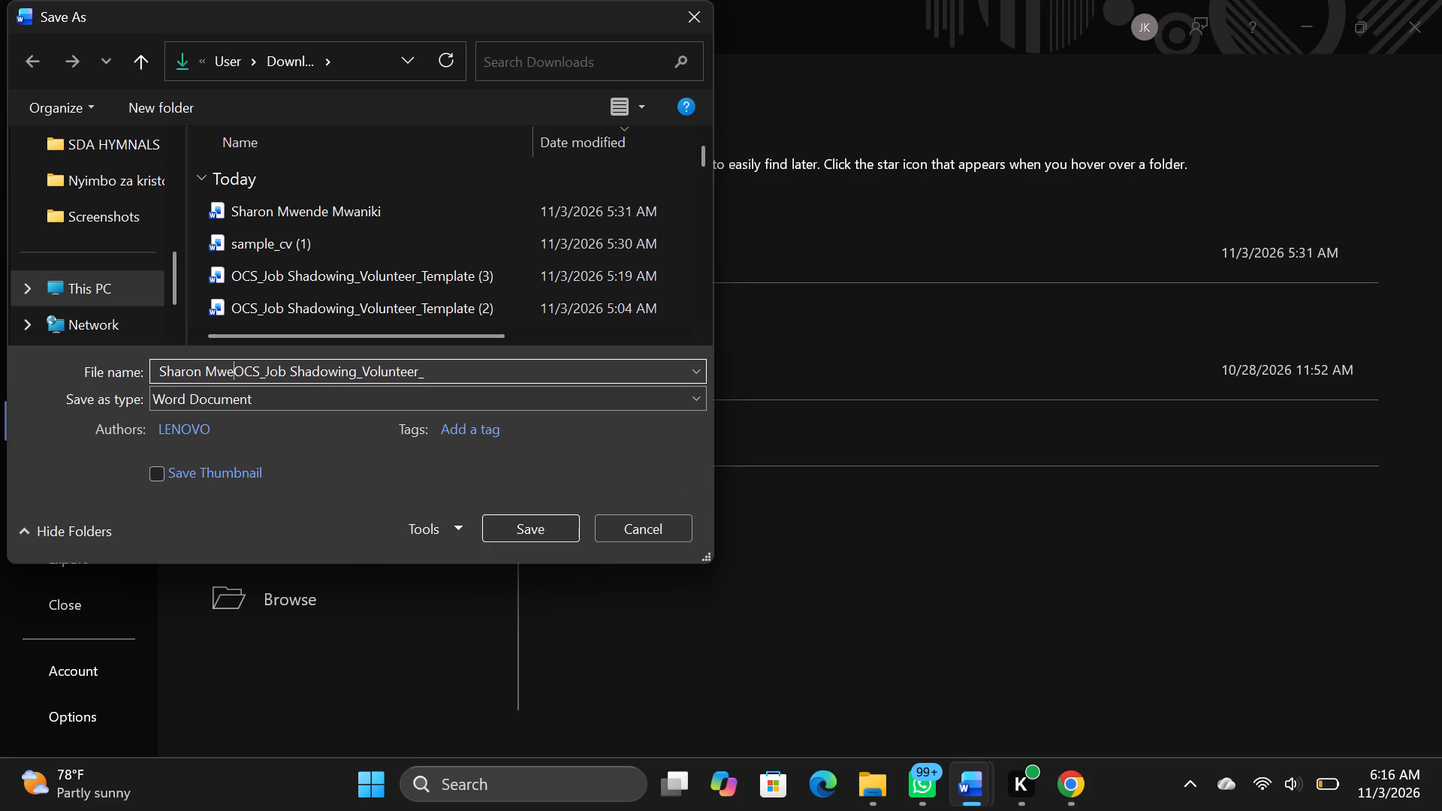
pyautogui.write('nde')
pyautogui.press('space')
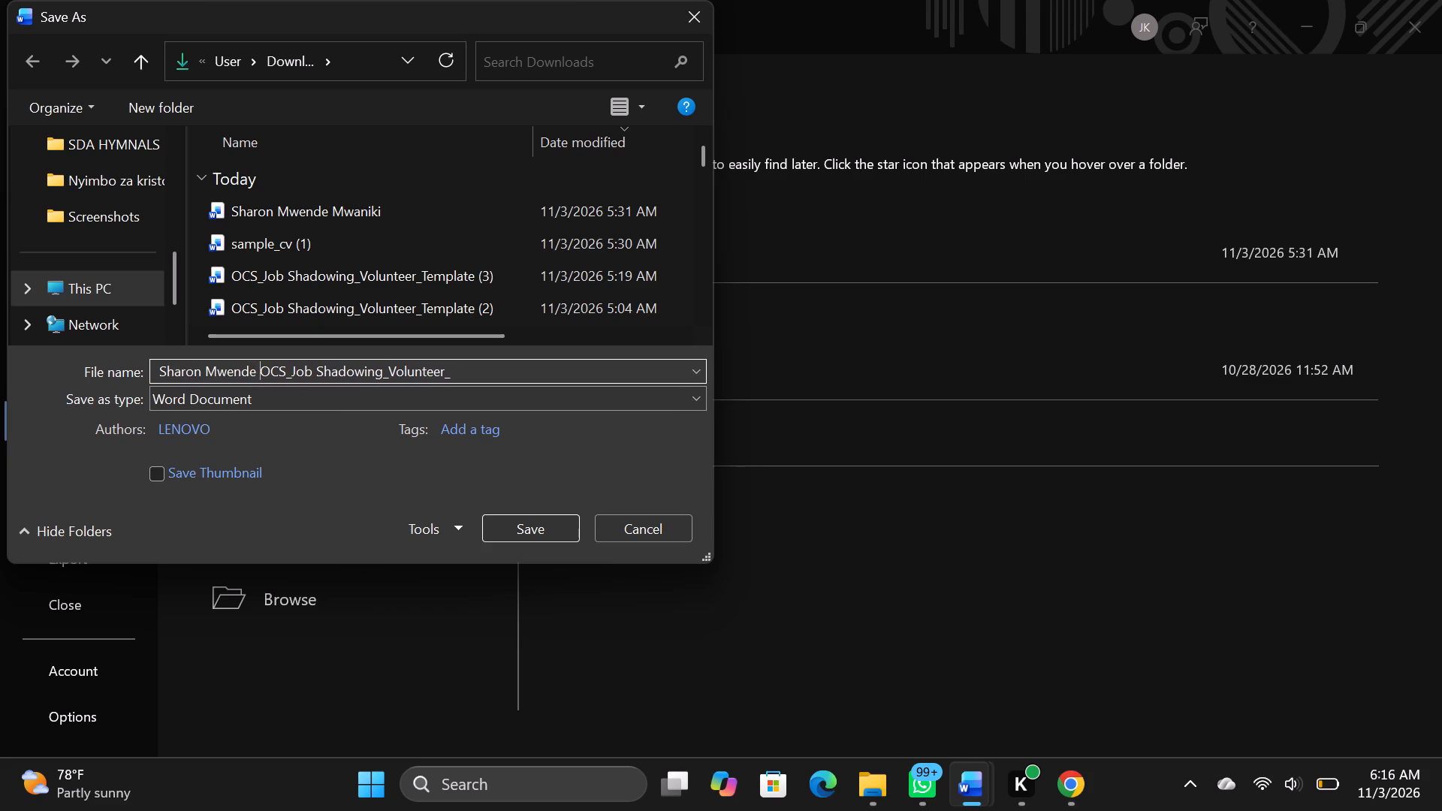
pyautogui.click(533, 523)
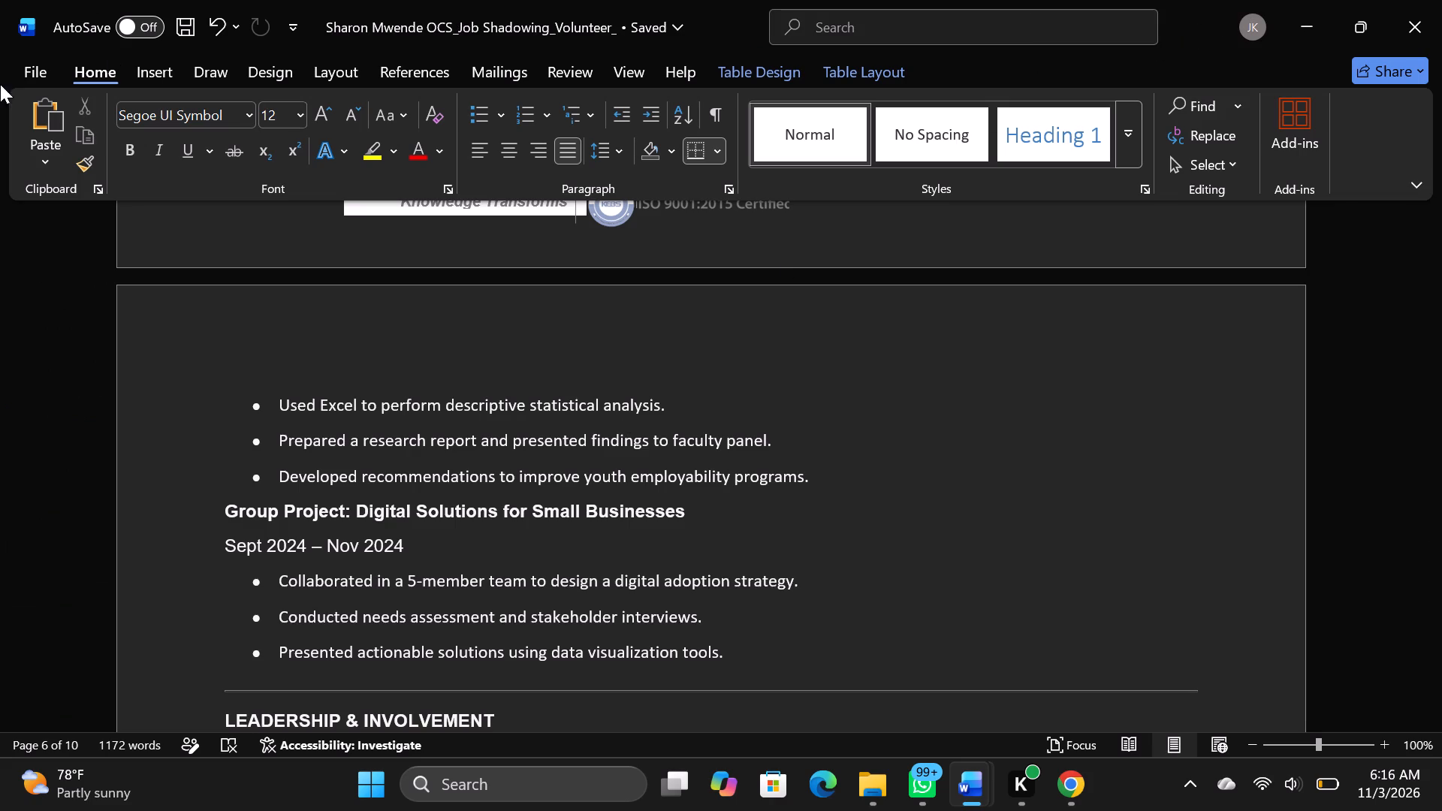
# Export the renamed document as a standard-quality PDF in Downloads under the same name, and look over its first two pages.
pyautogui.click(38, 68)
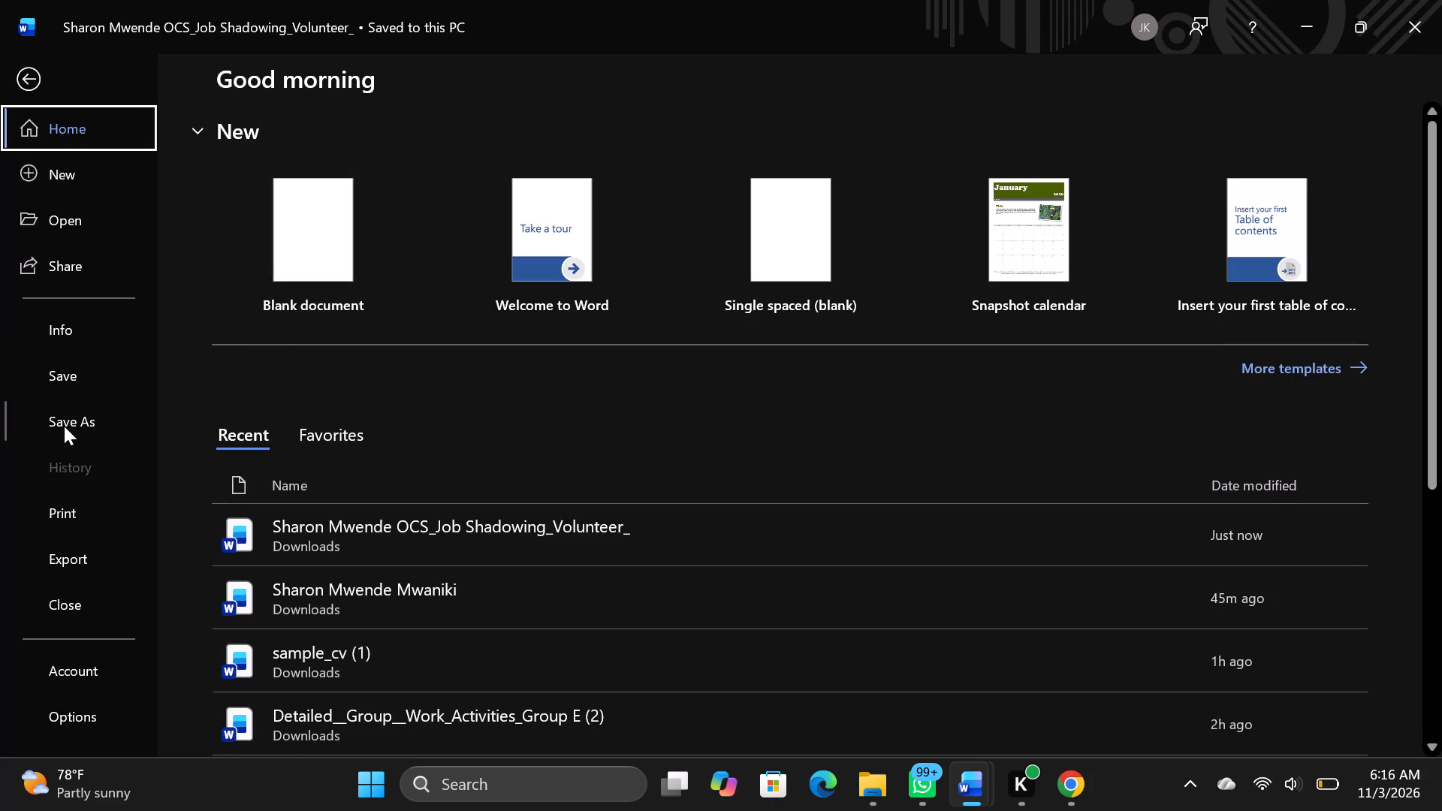
pyautogui.click(74, 555)
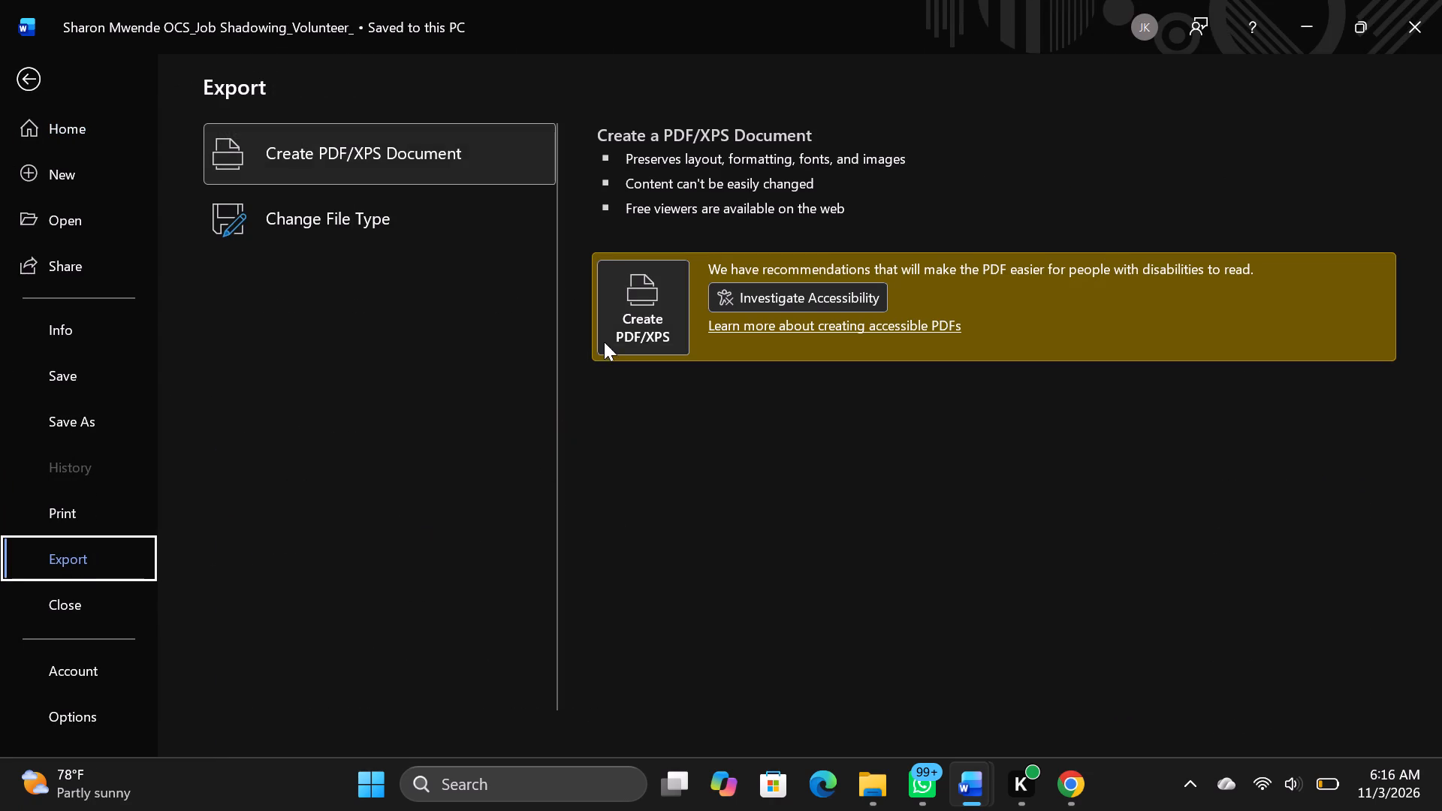
pyautogui.click(620, 316)
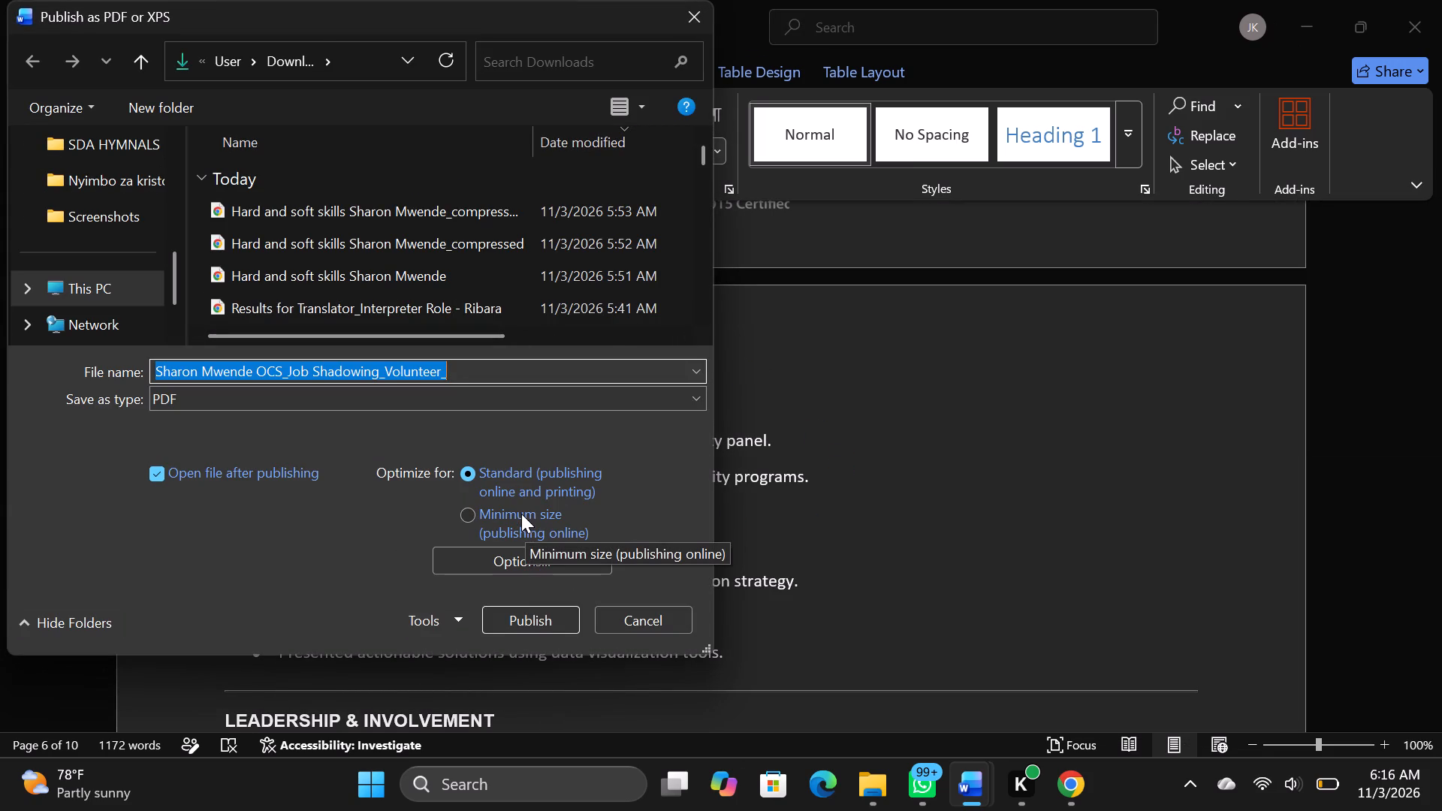
pyautogui.click(531, 617)
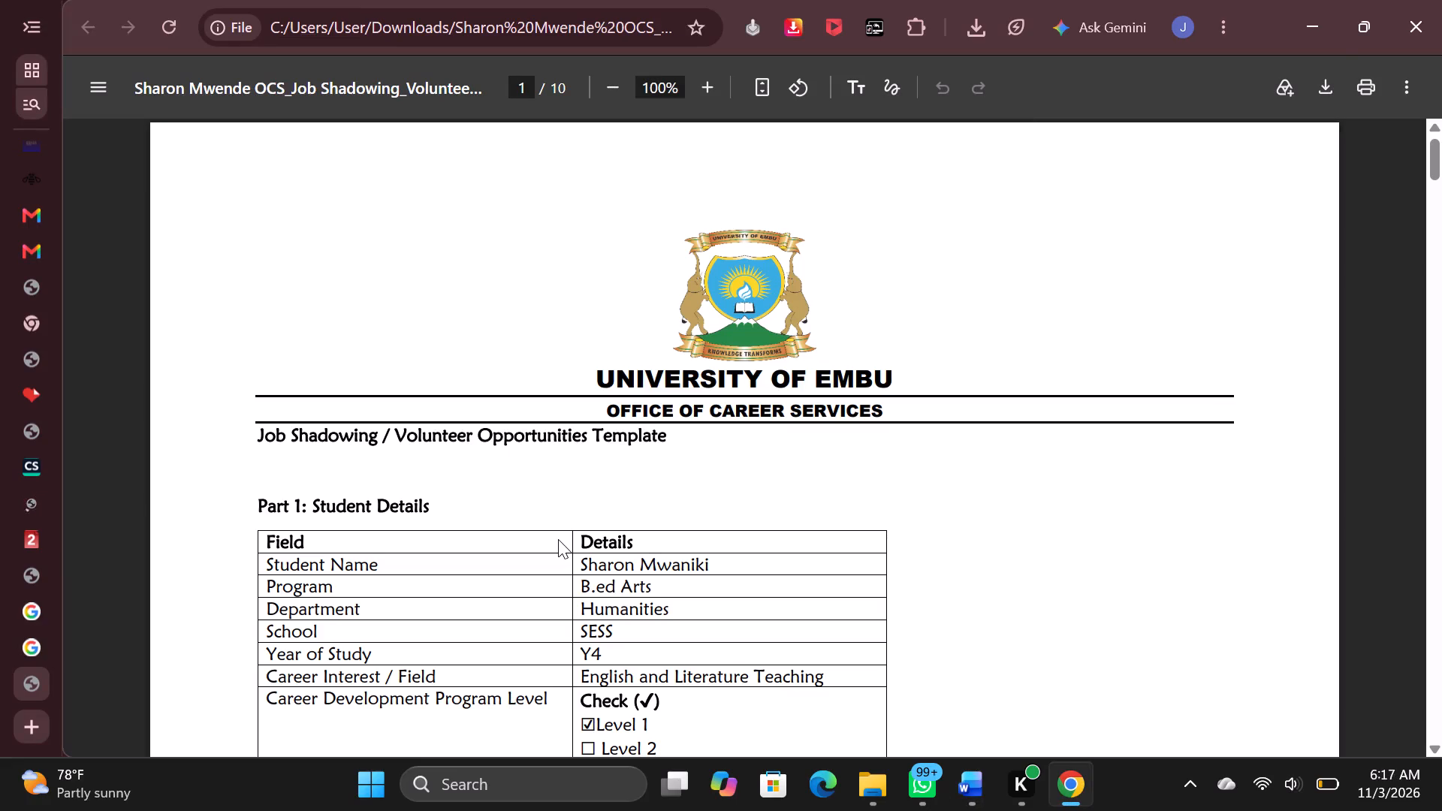
pyautogui.scroll(-9, 692, 432)
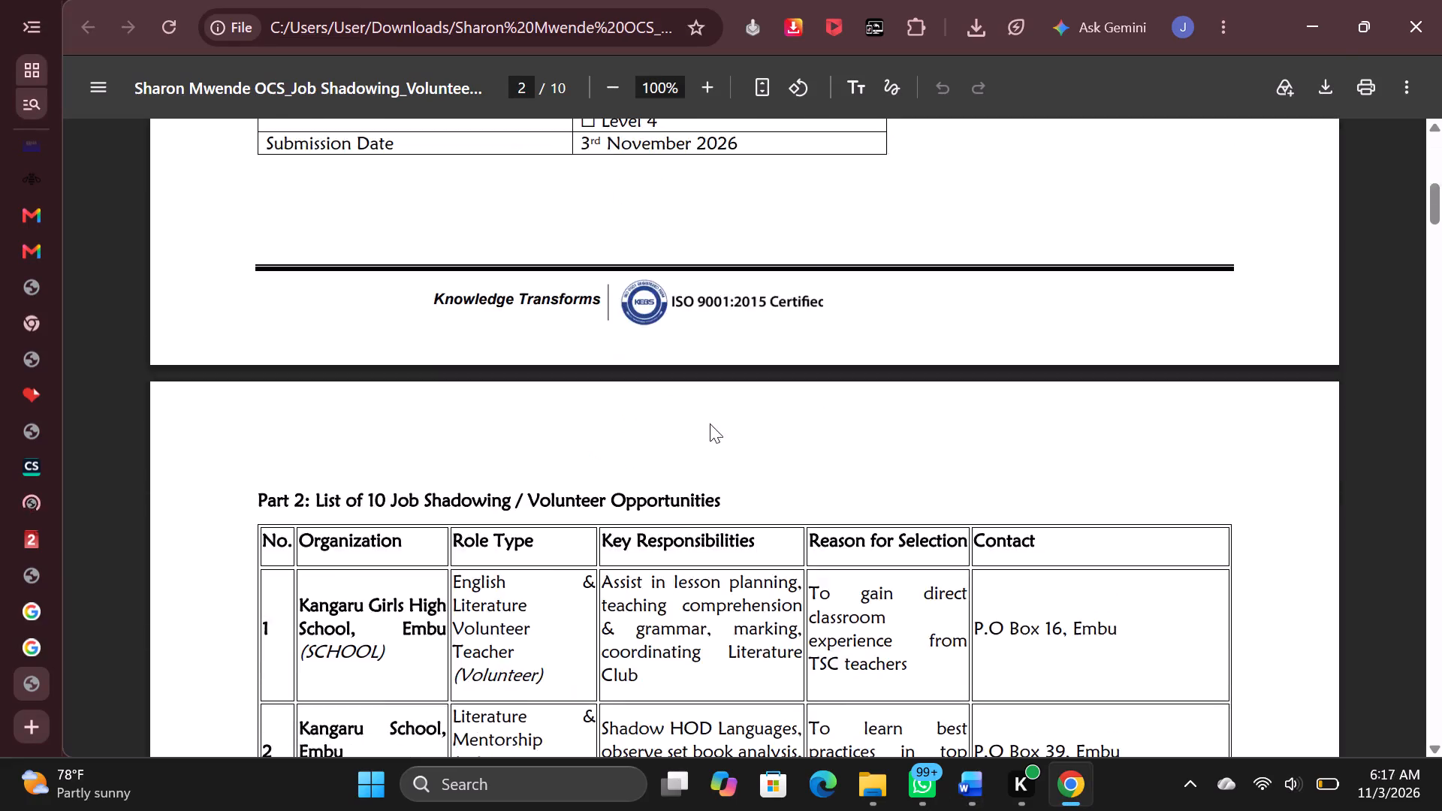
pyautogui.scroll(-1, 710, 424)
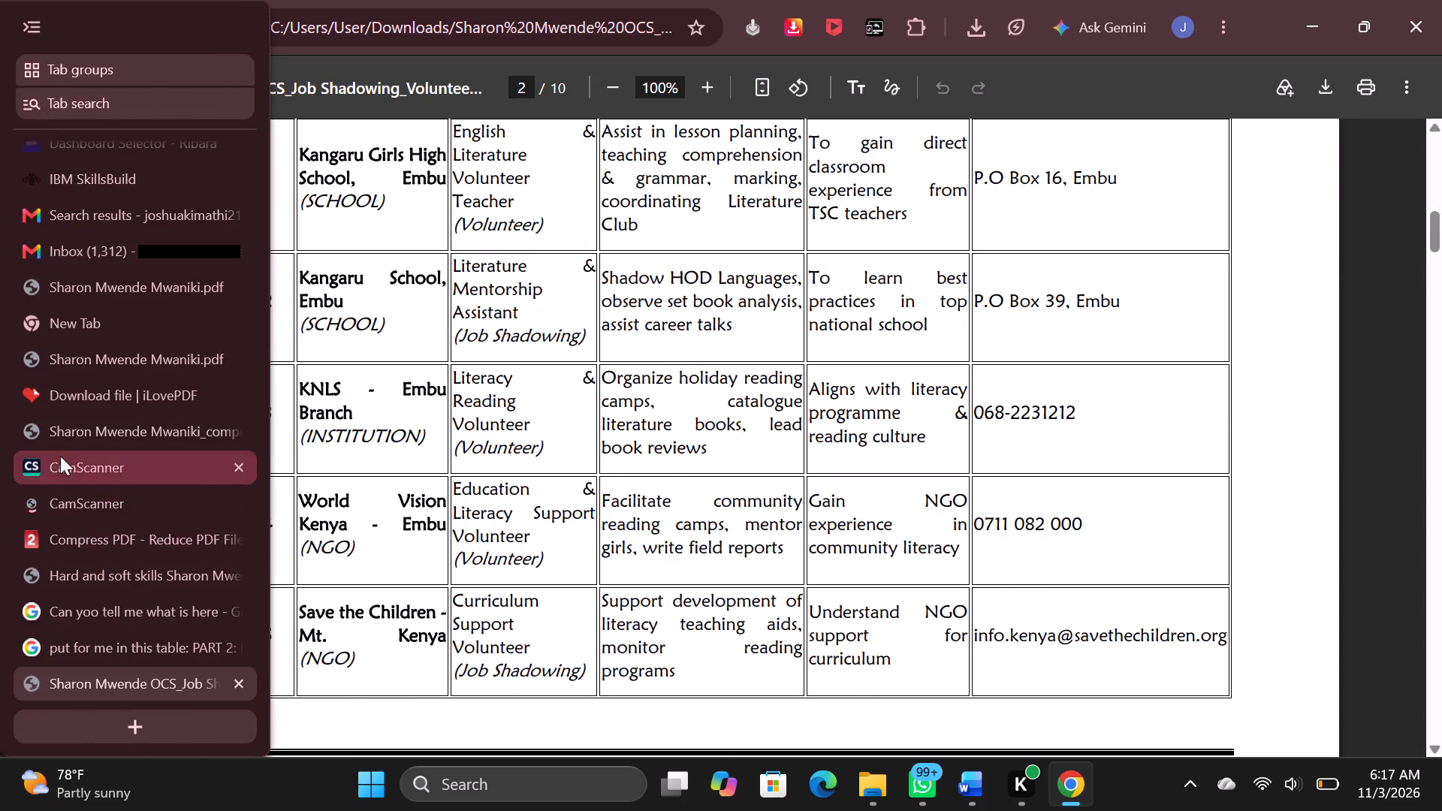
# Compress the newly exported volunteer PDF on iLovePDF using Extreme compression.
pyautogui.click(74, 404)
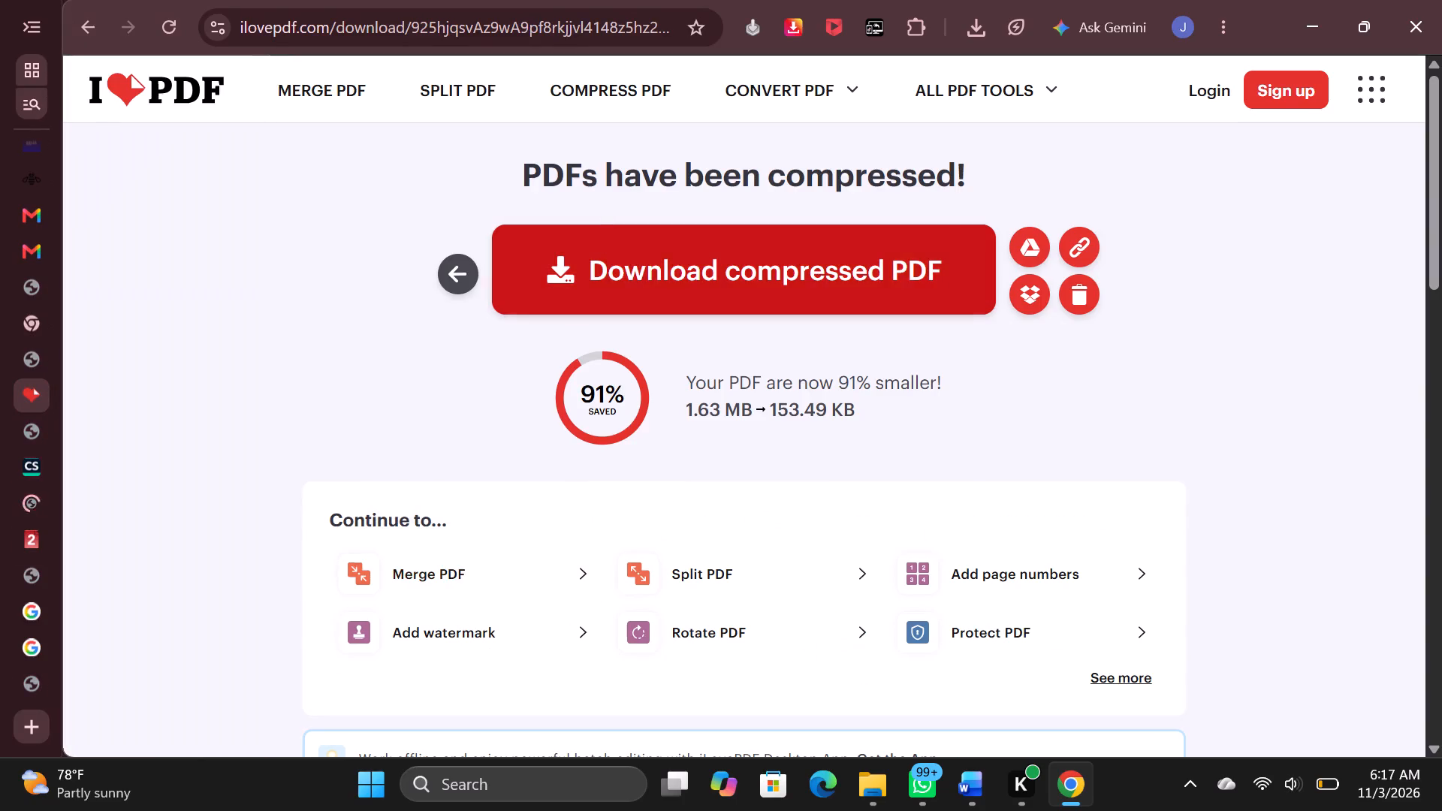
pyautogui.click(614, 85)
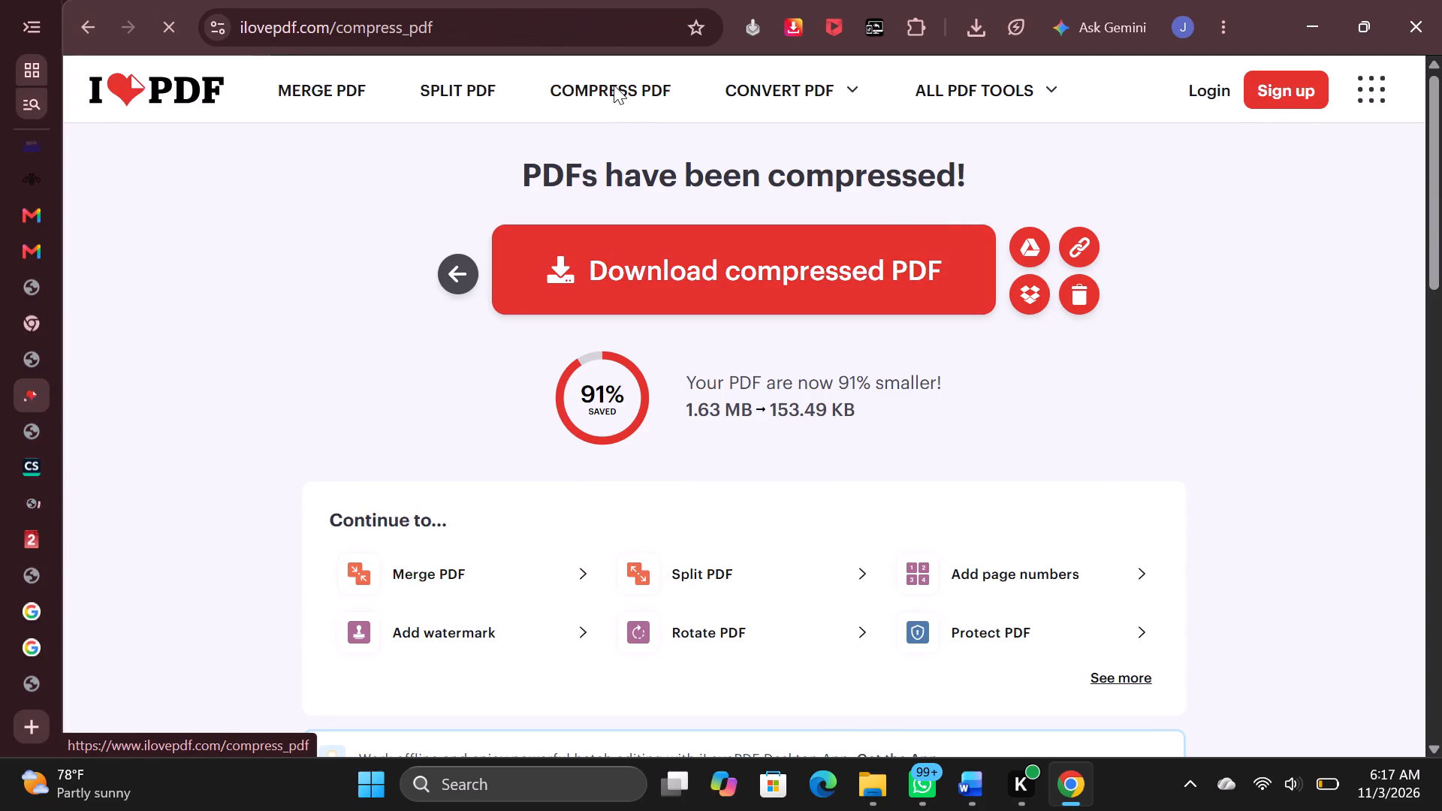
pyautogui.click(738, 331)
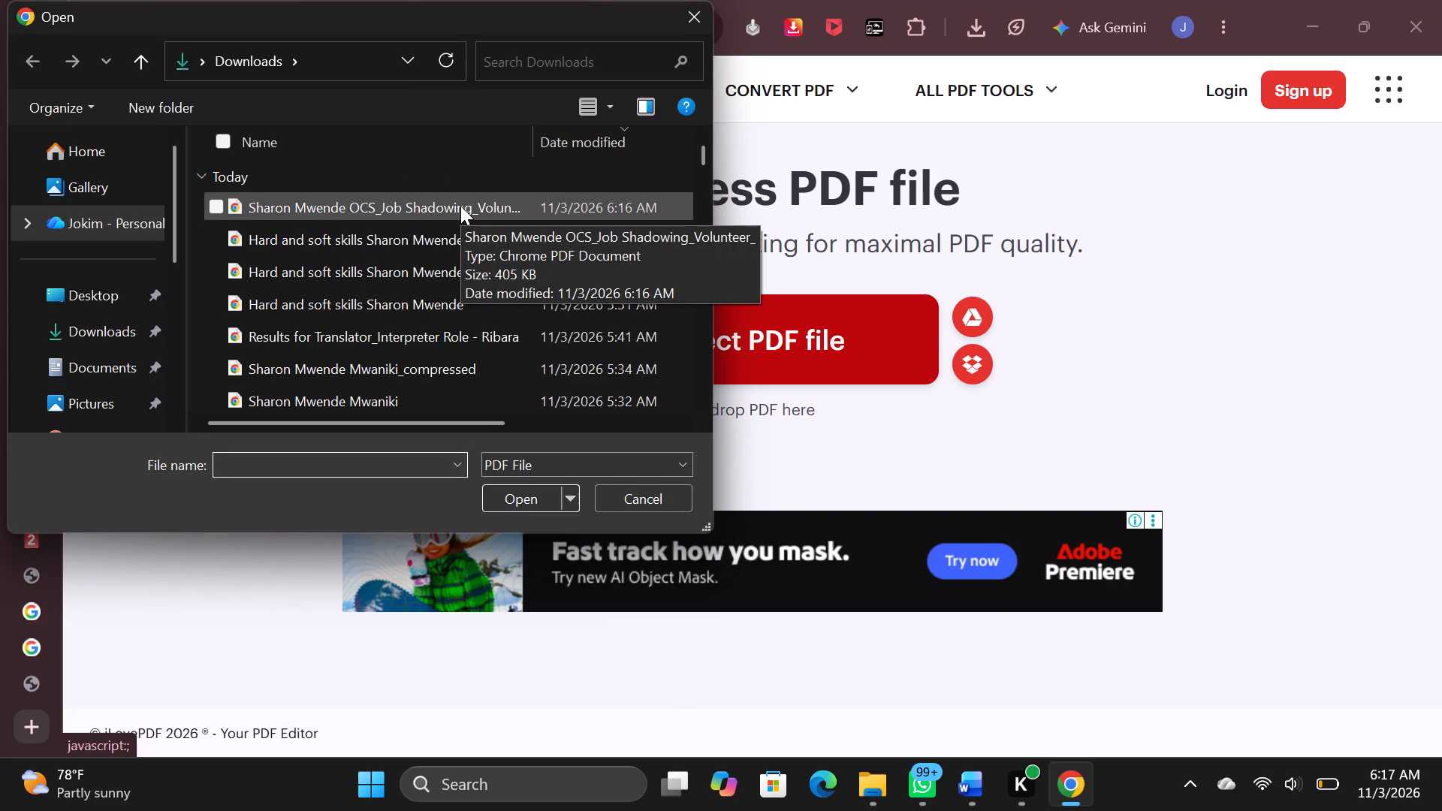
pyautogui.click(460, 206)
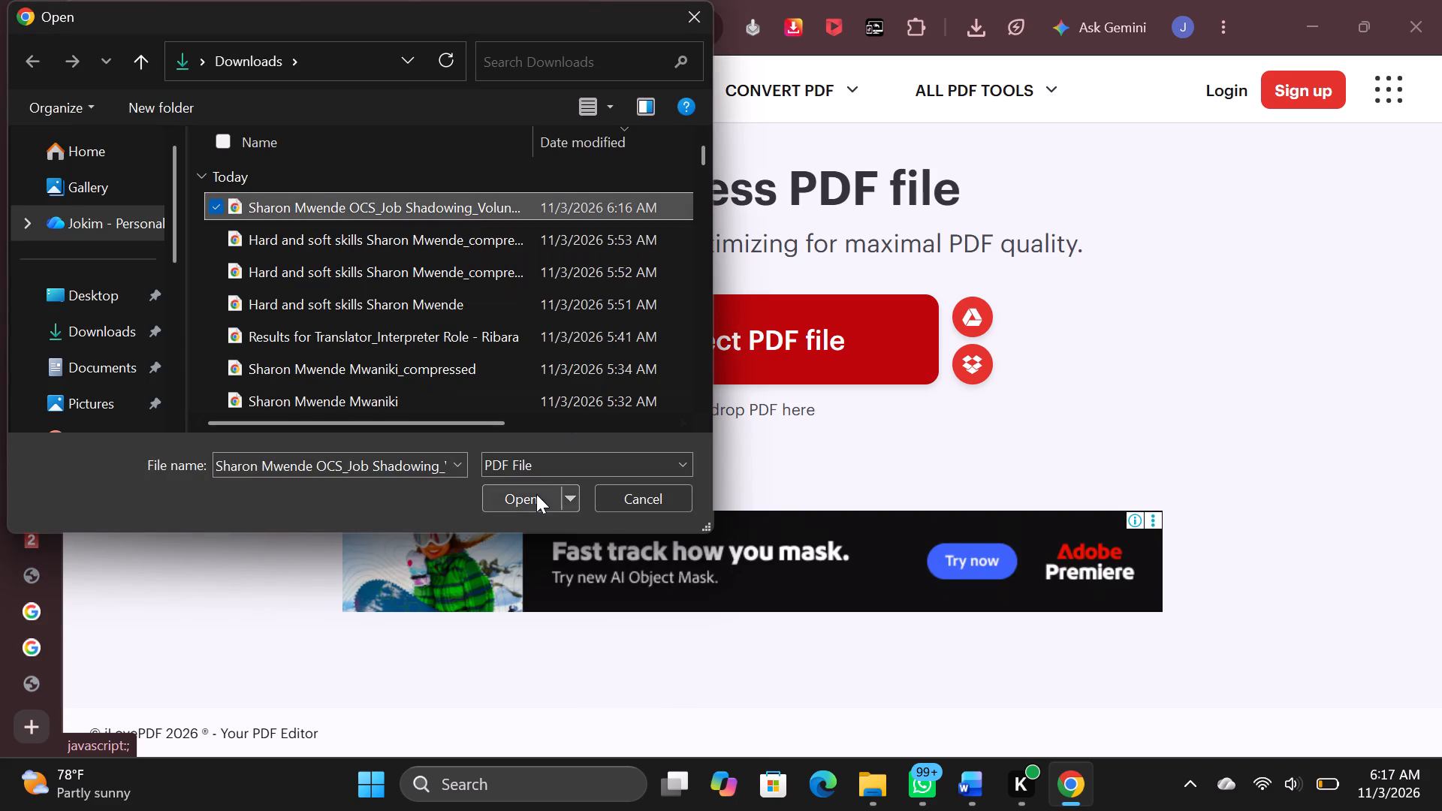
pyautogui.click(536, 494)
pyautogui.click(1088, 251)
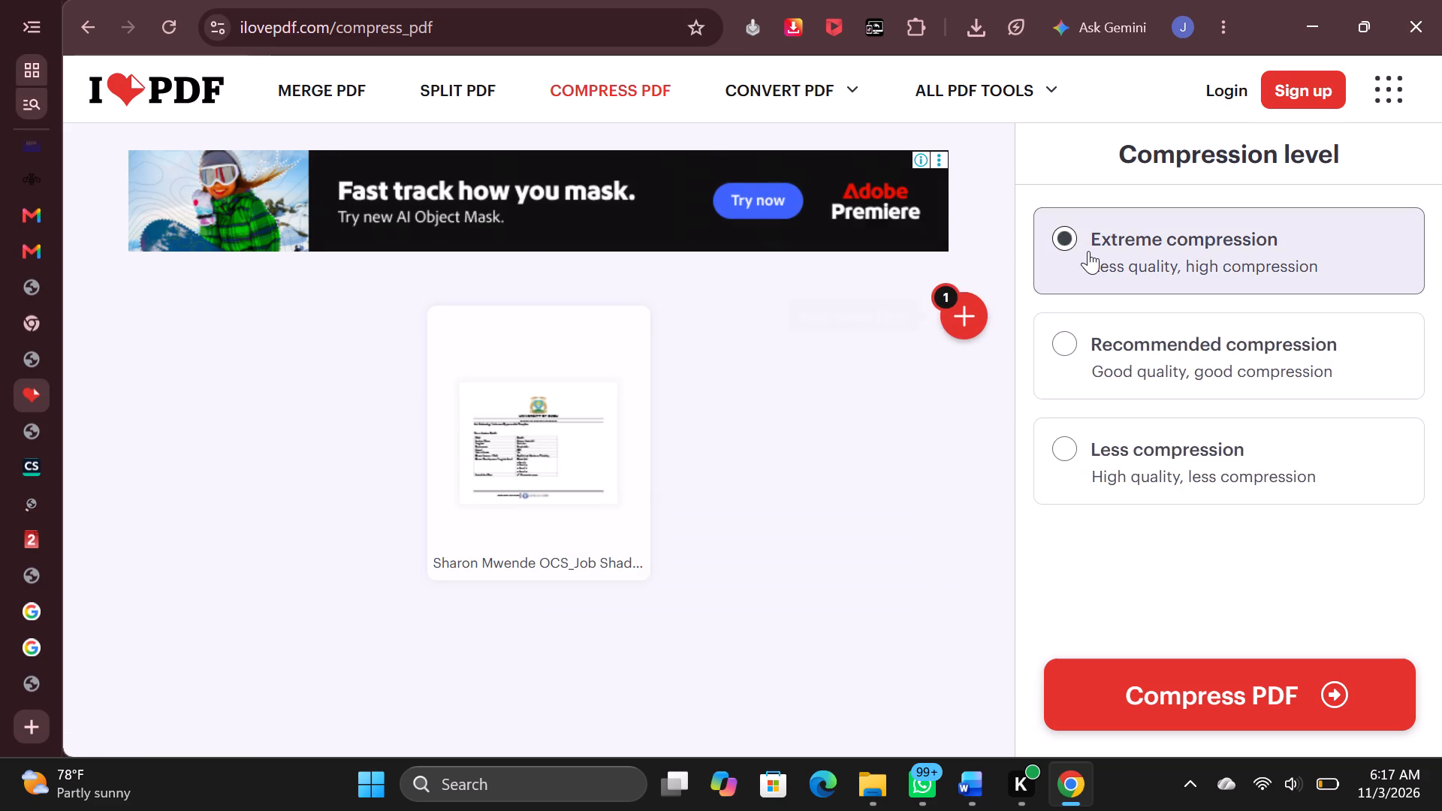
pyautogui.click(1261, 698)
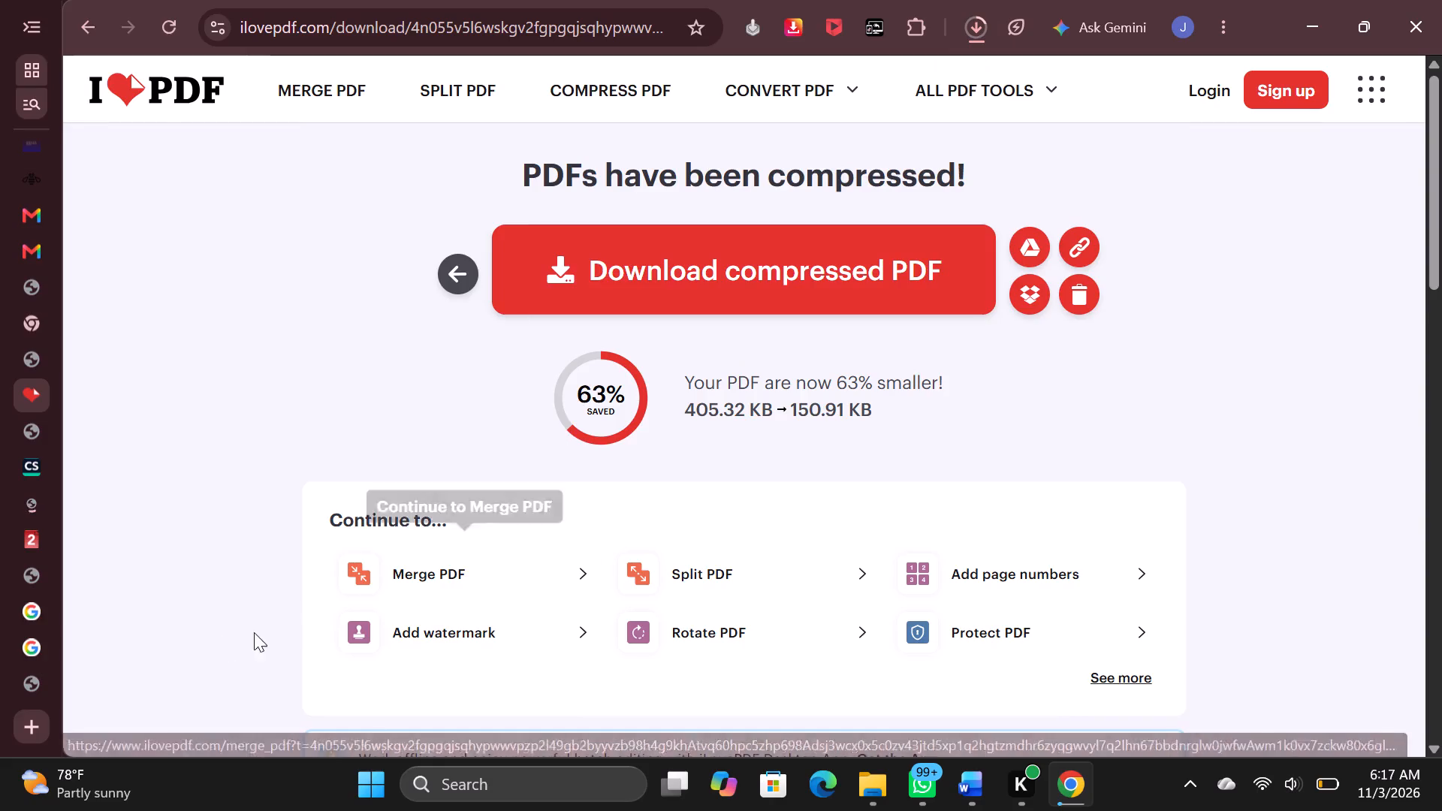
# Search for "pdf24 tools" in a new browser tab and open the PDF24 Compress PDF tool.
pyautogui.click(58, 680)
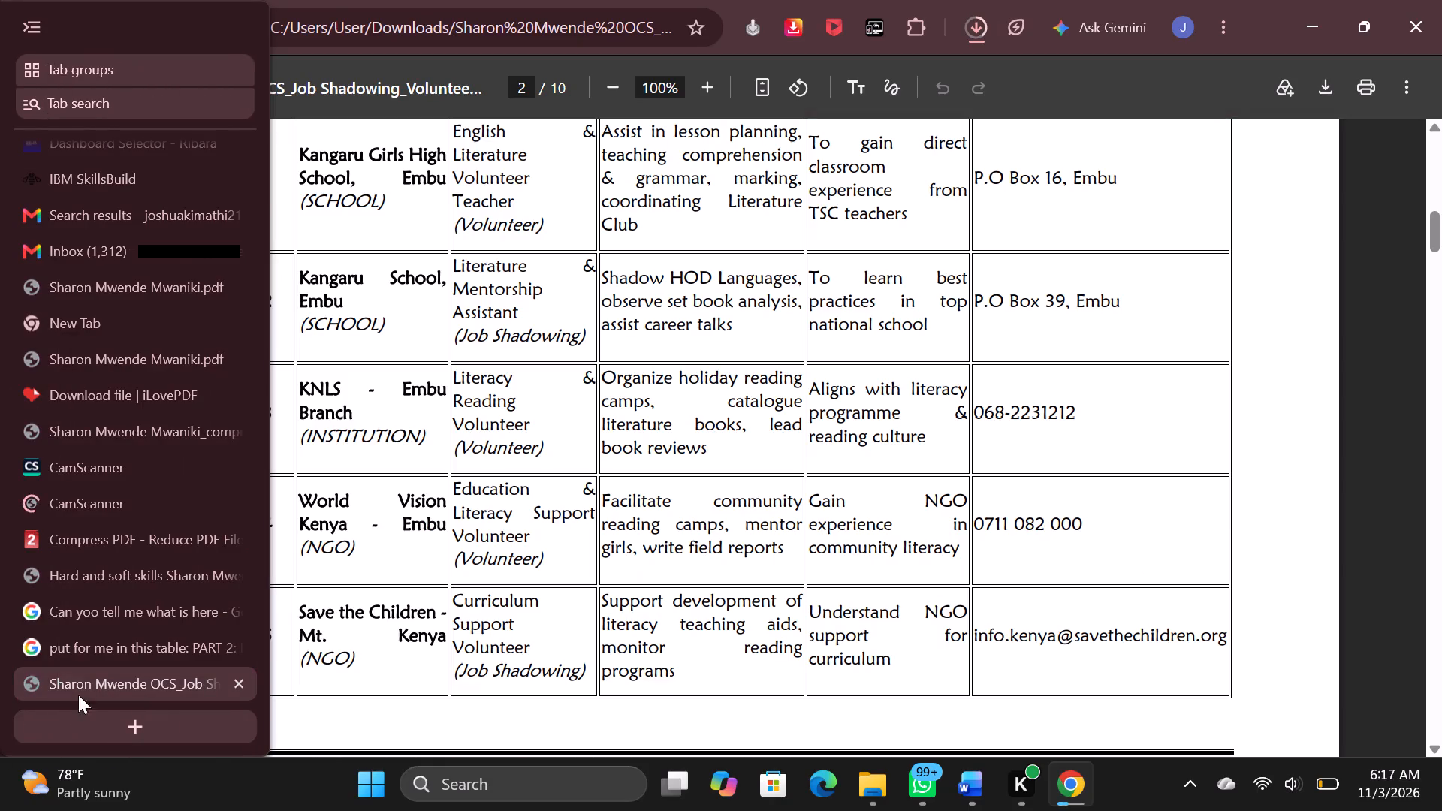
pyautogui.click(101, 723)
pyautogui.click(472, 373)
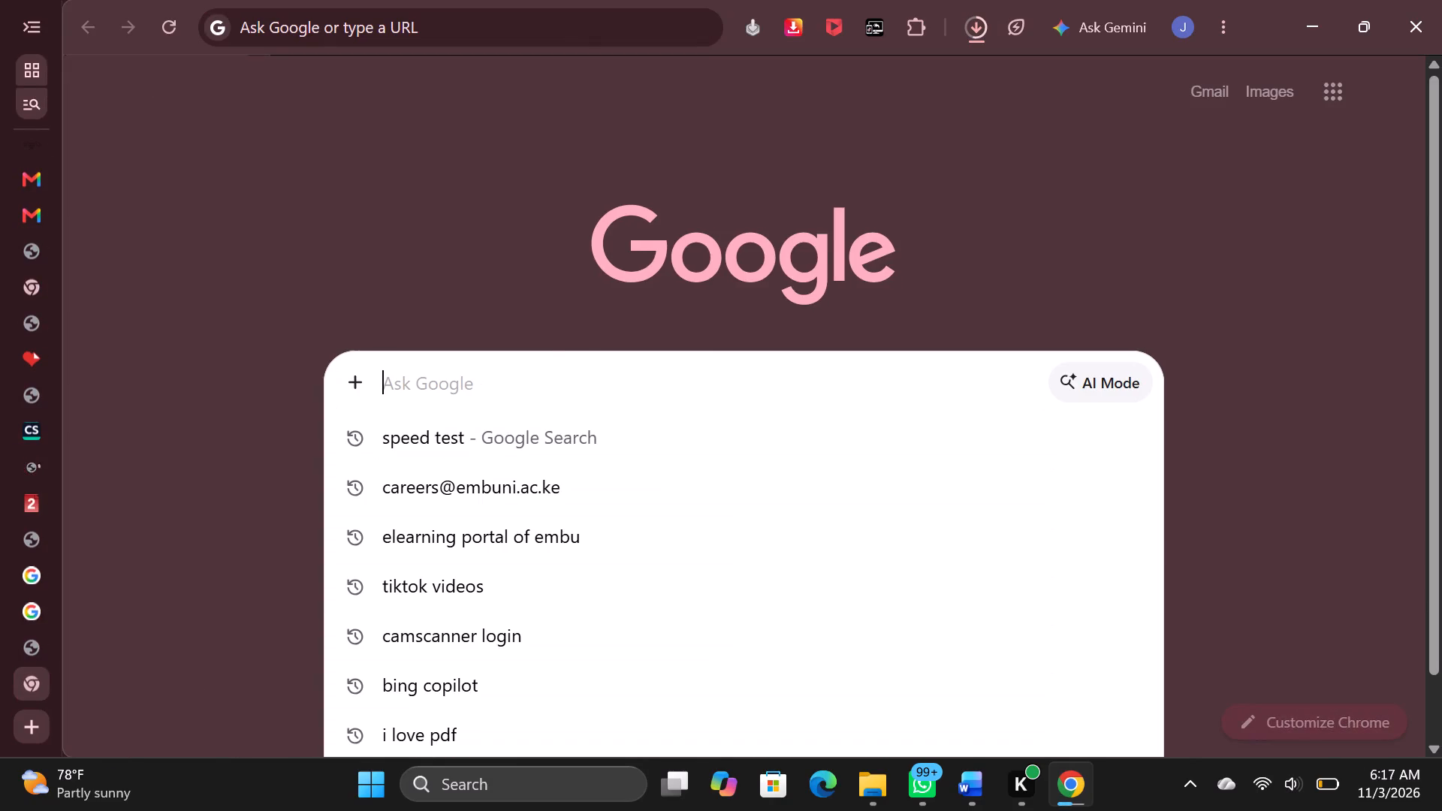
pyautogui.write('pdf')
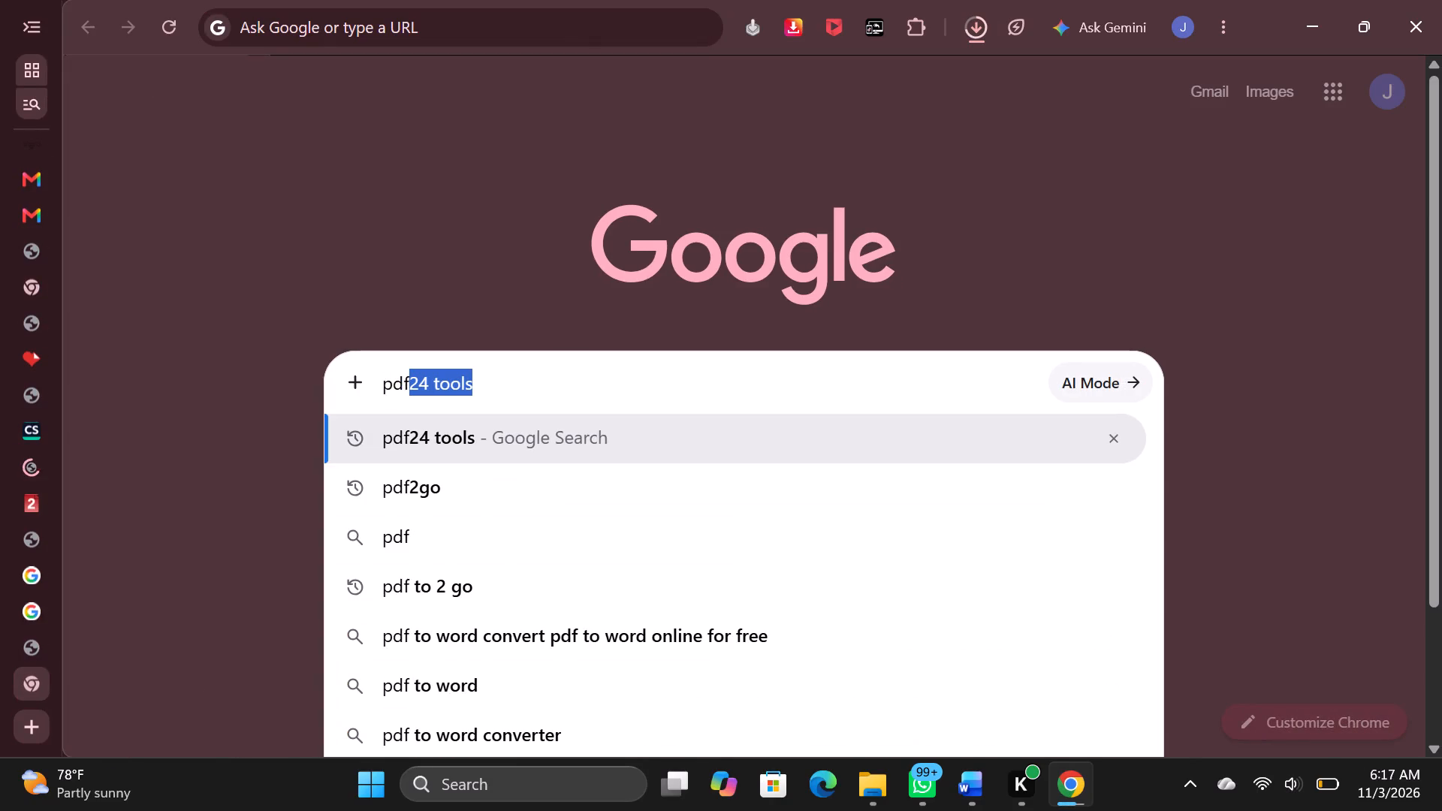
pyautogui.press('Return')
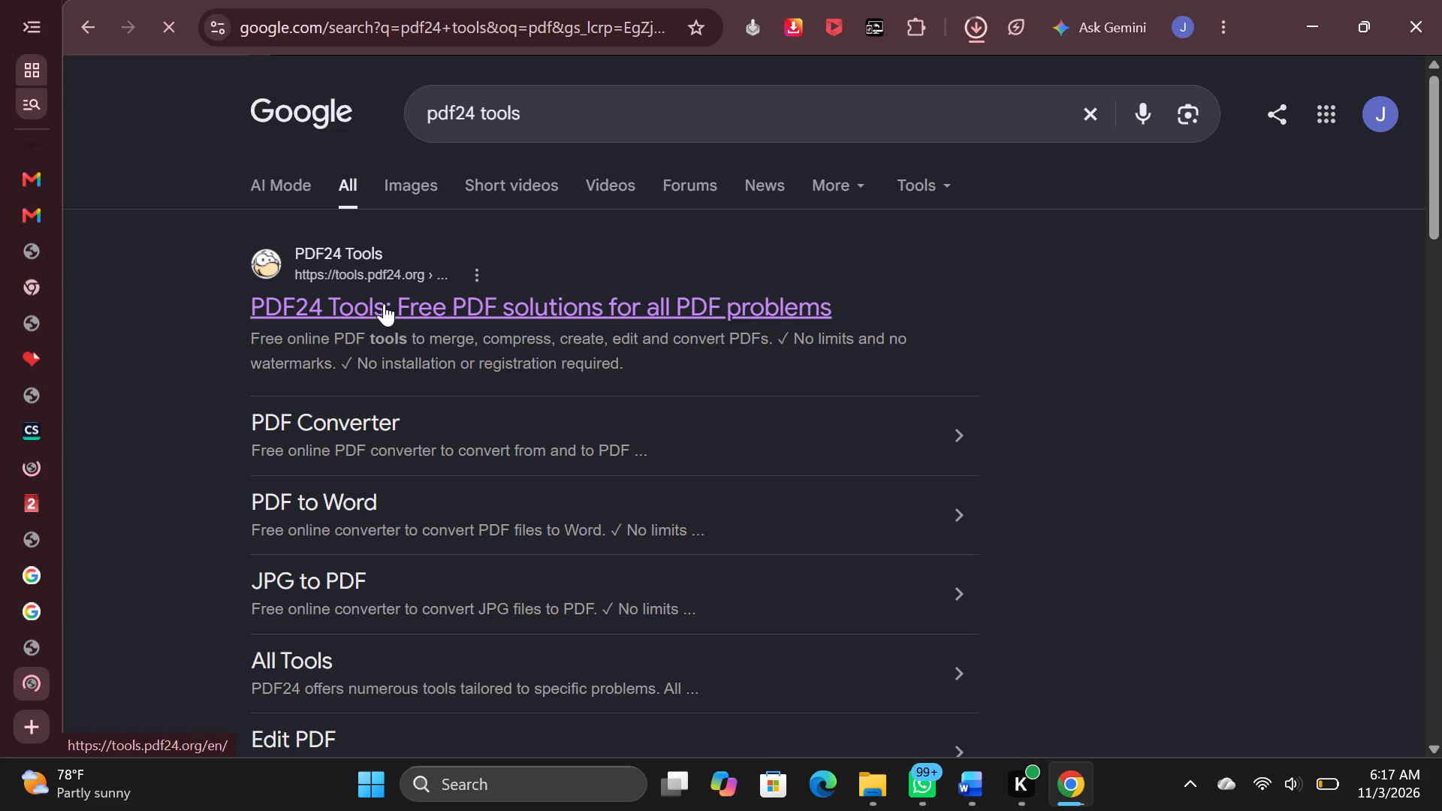
pyautogui.click(384, 303)
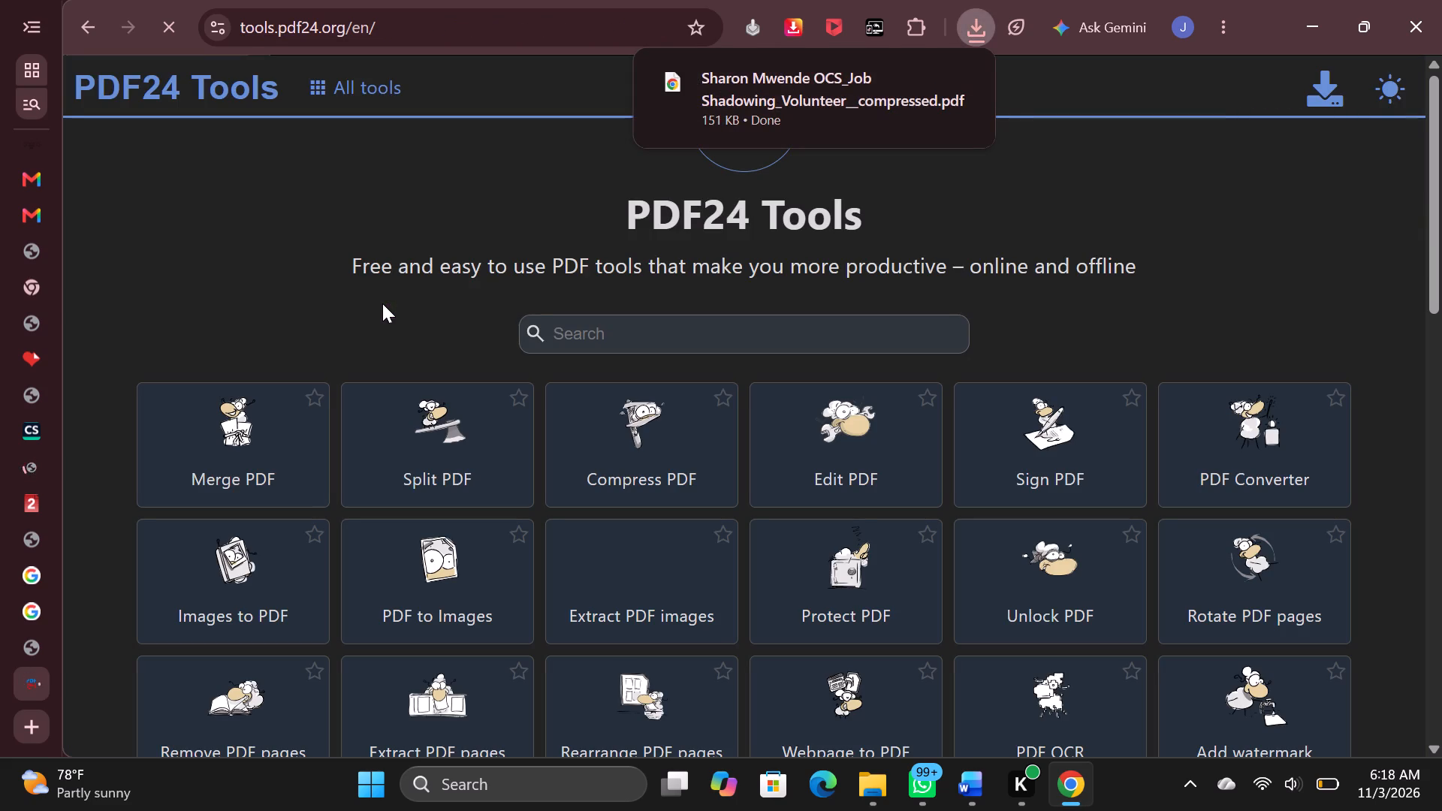
pyautogui.click(618, 487)
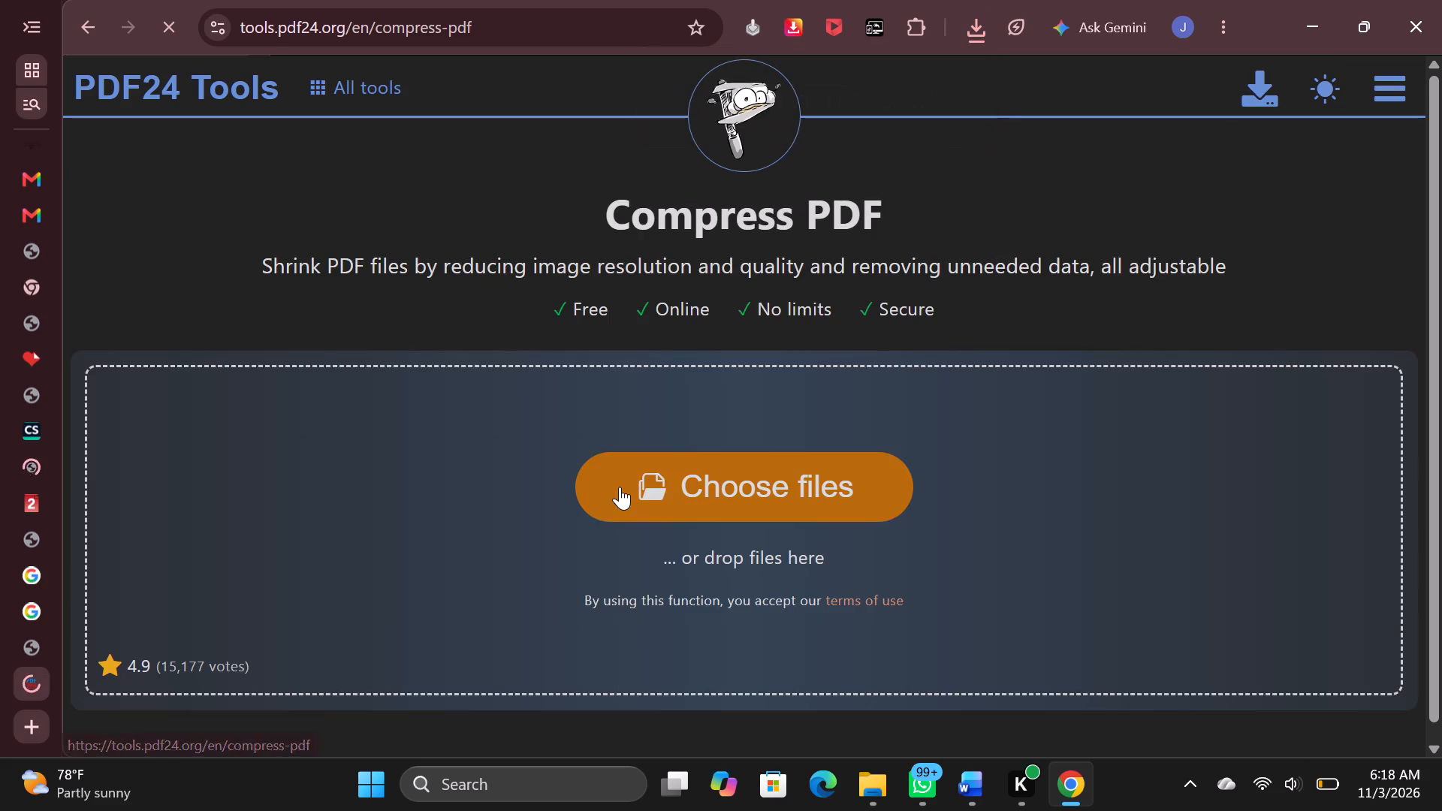
# Load the iLovePDF-compressed volunteer PDF from Downloads into PDF24 and compress it at the preset 30 DPI and 20% image quality.
pyautogui.click(716, 490)
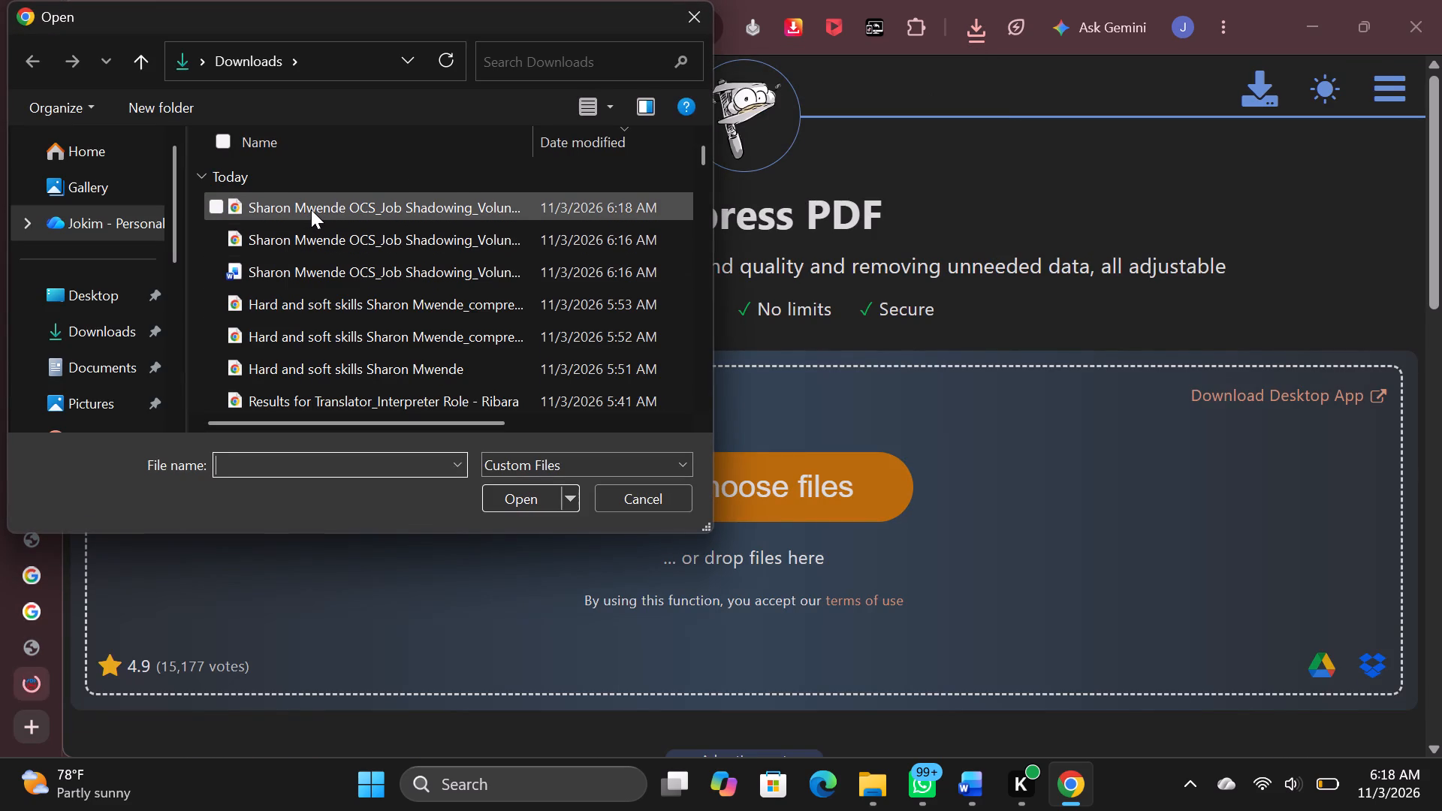
pyautogui.click(311, 210)
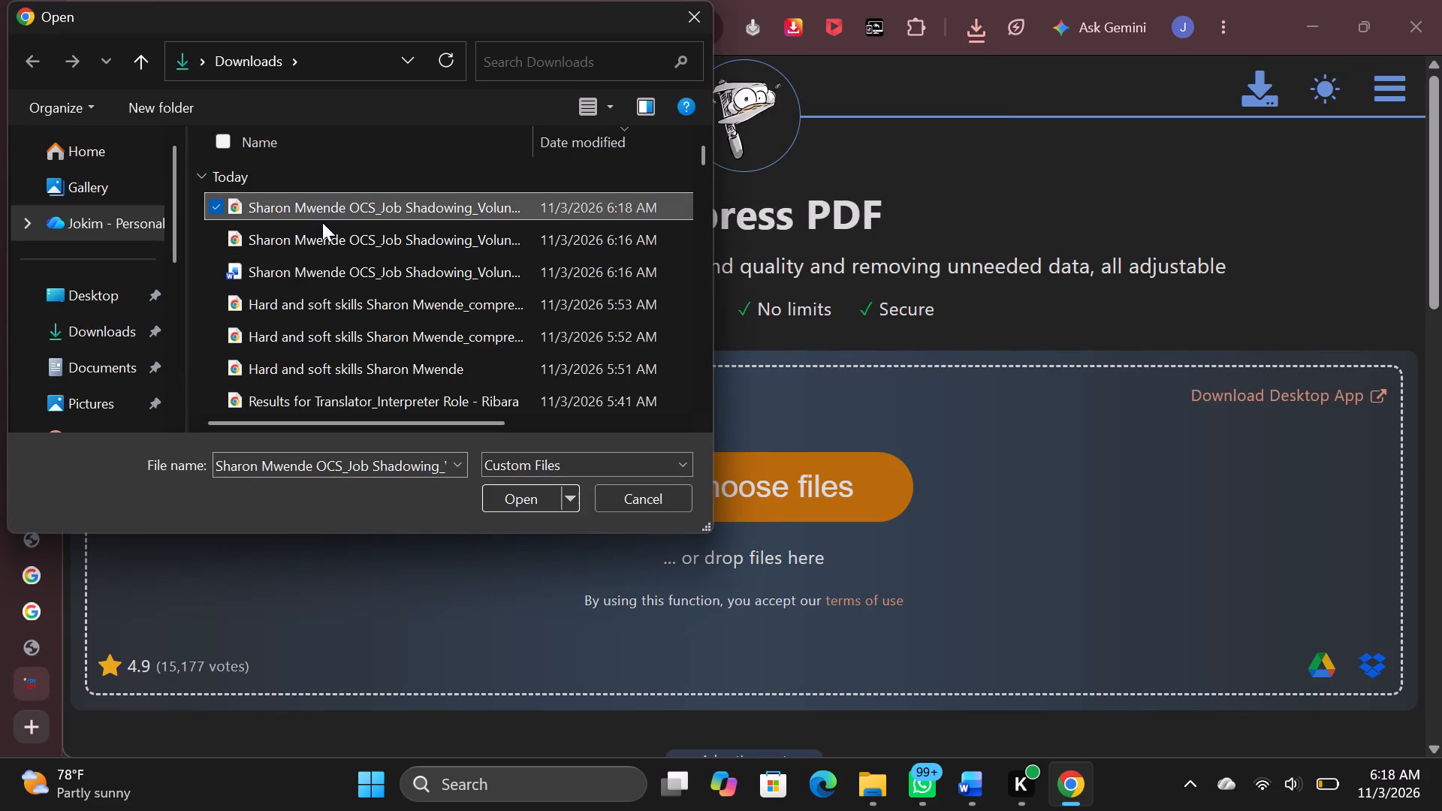
pyautogui.click(511, 501)
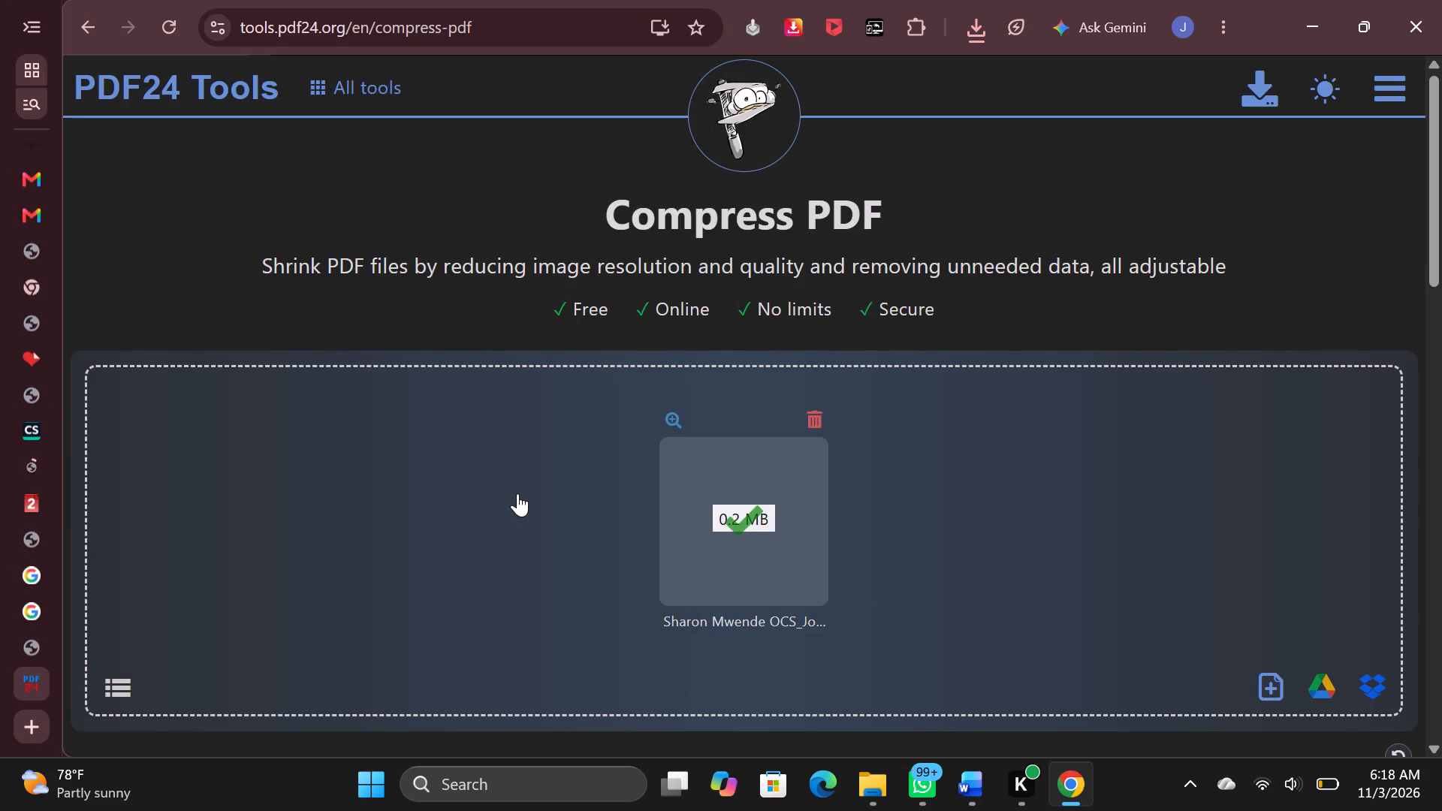
pyautogui.scroll(-4, 687, 479)
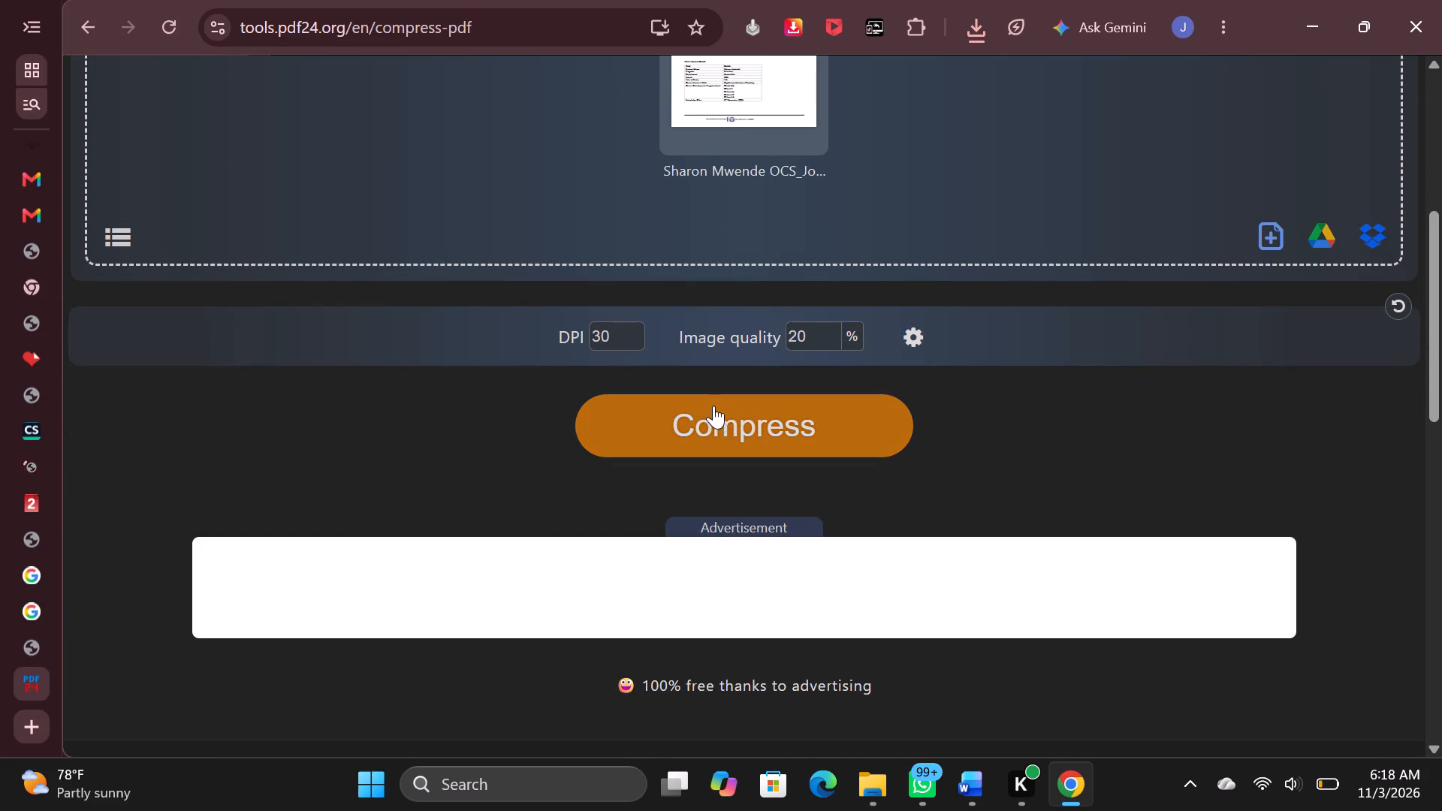
pyautogui.click(722, 415)
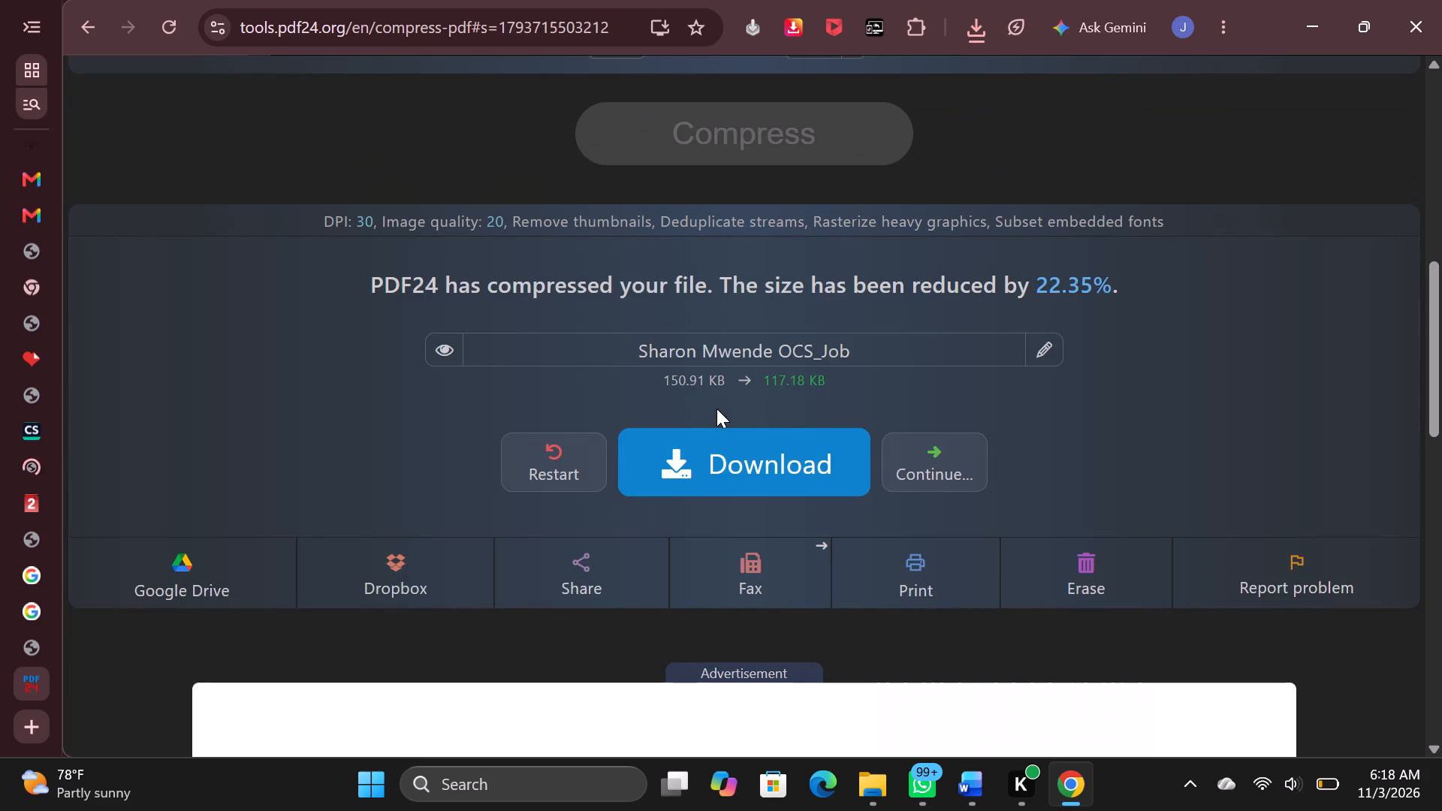
# Download the volunteer PDF compressed by PDF24.
pyautogui.click(748, 462)
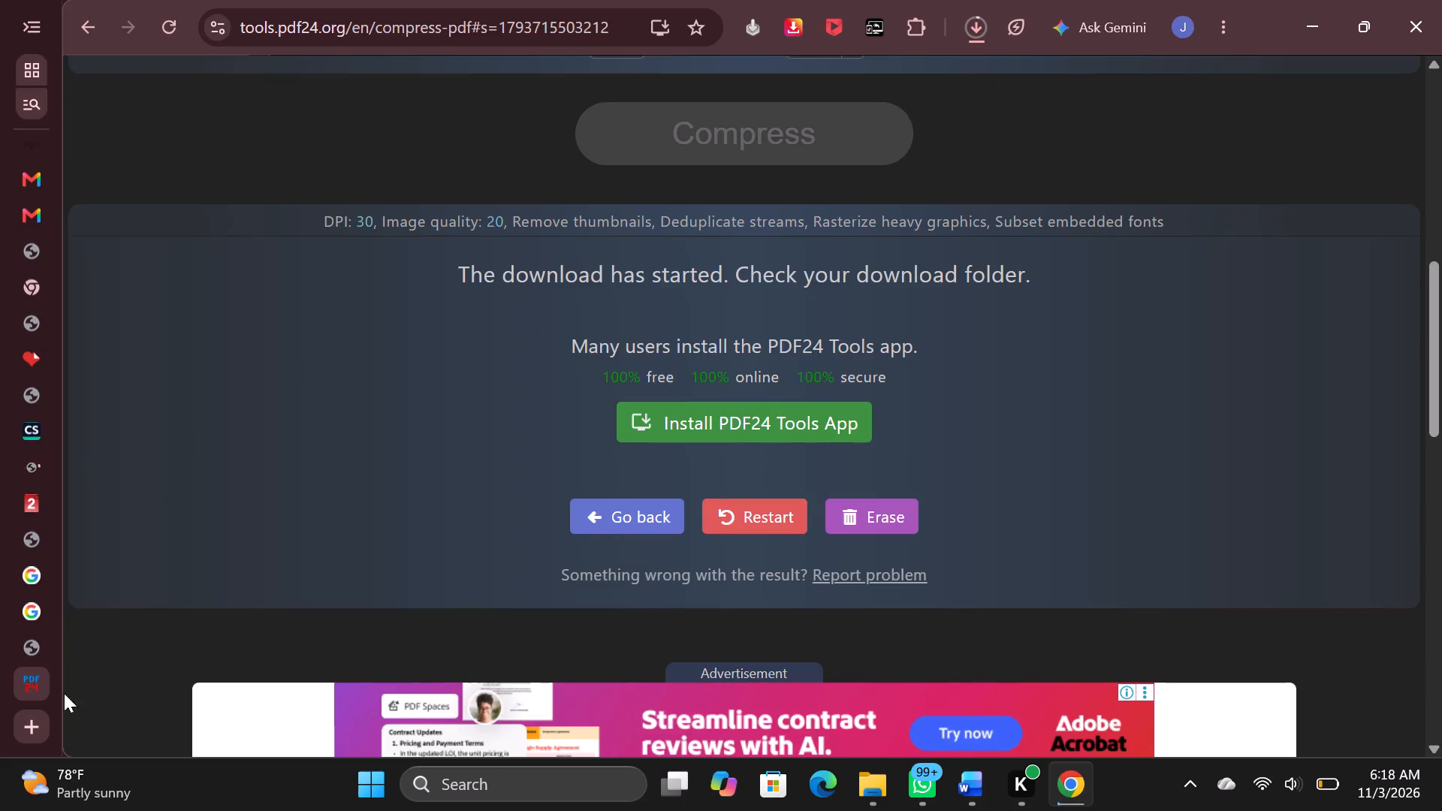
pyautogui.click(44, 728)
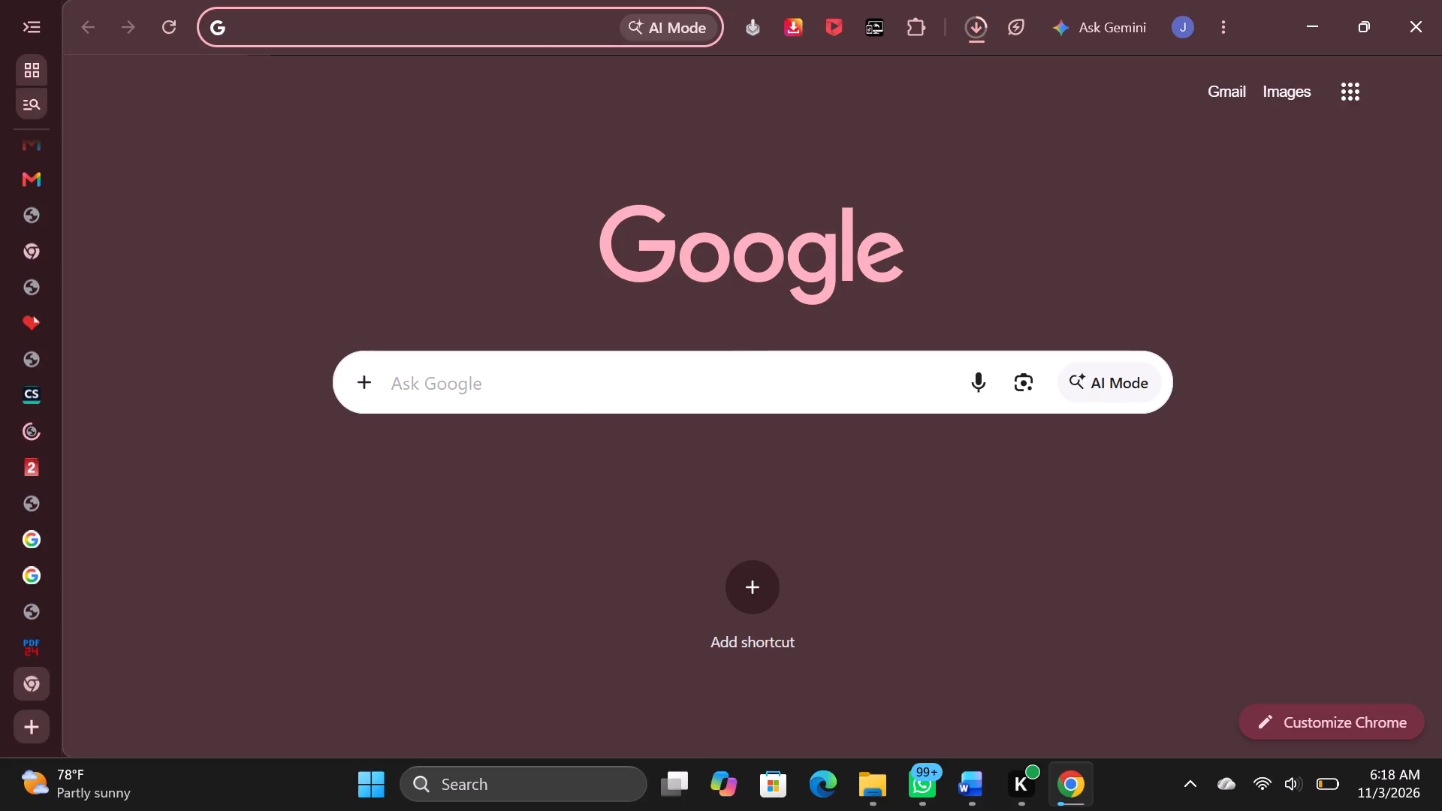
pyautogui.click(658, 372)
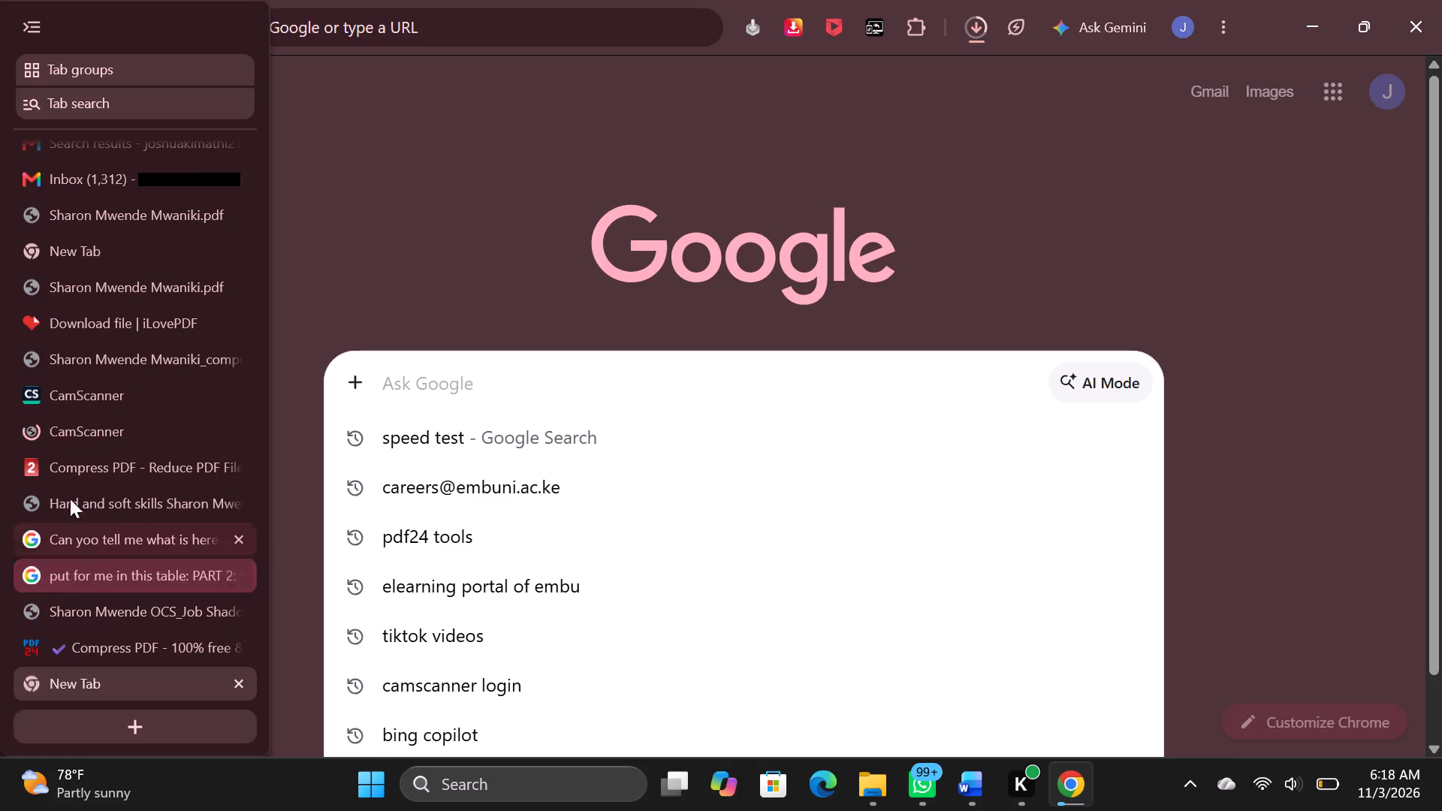
# Return to iLovePDF and open its Compress PDF tool for a new compression.
pyautogui.click(80, 329)
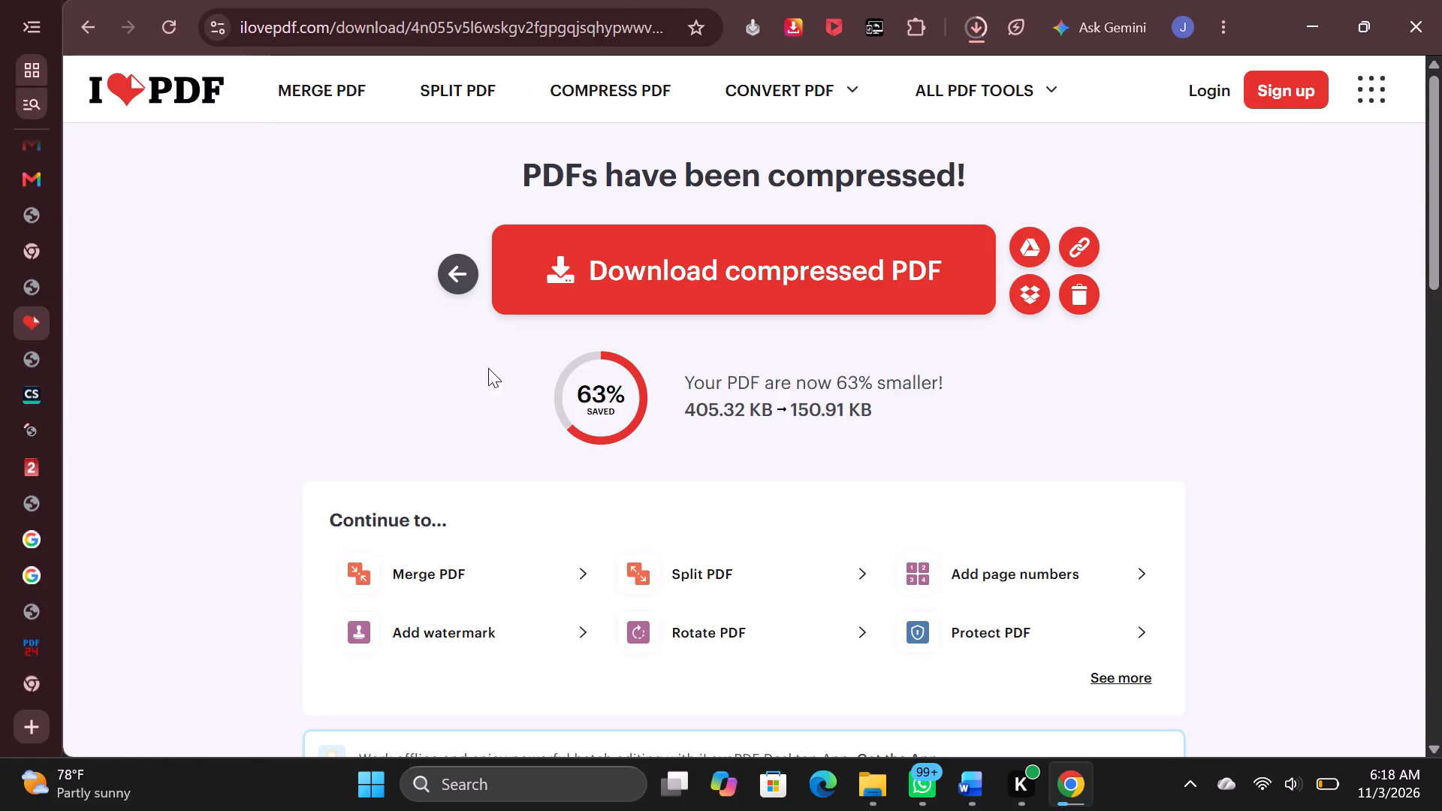
pyautogui.click(587, 93)
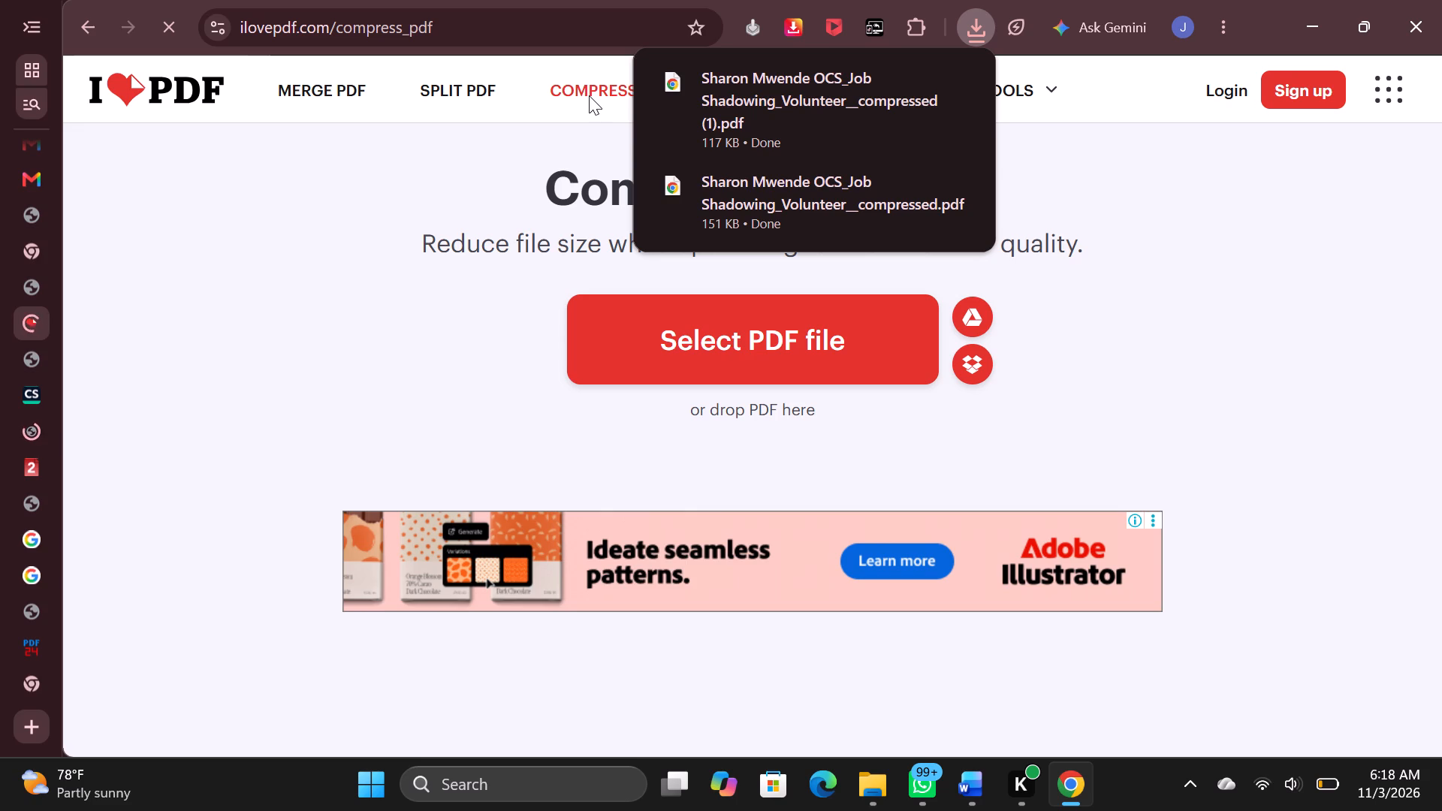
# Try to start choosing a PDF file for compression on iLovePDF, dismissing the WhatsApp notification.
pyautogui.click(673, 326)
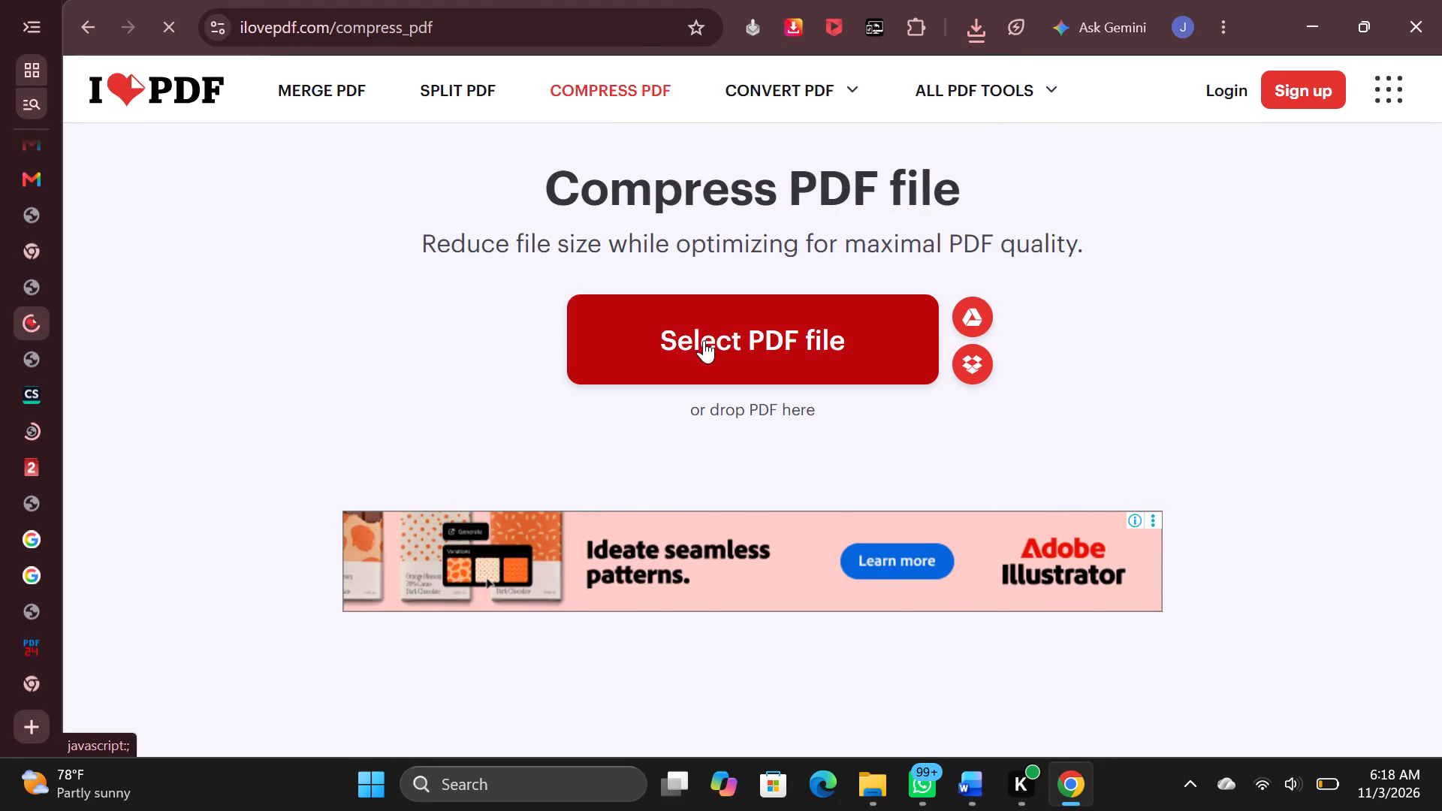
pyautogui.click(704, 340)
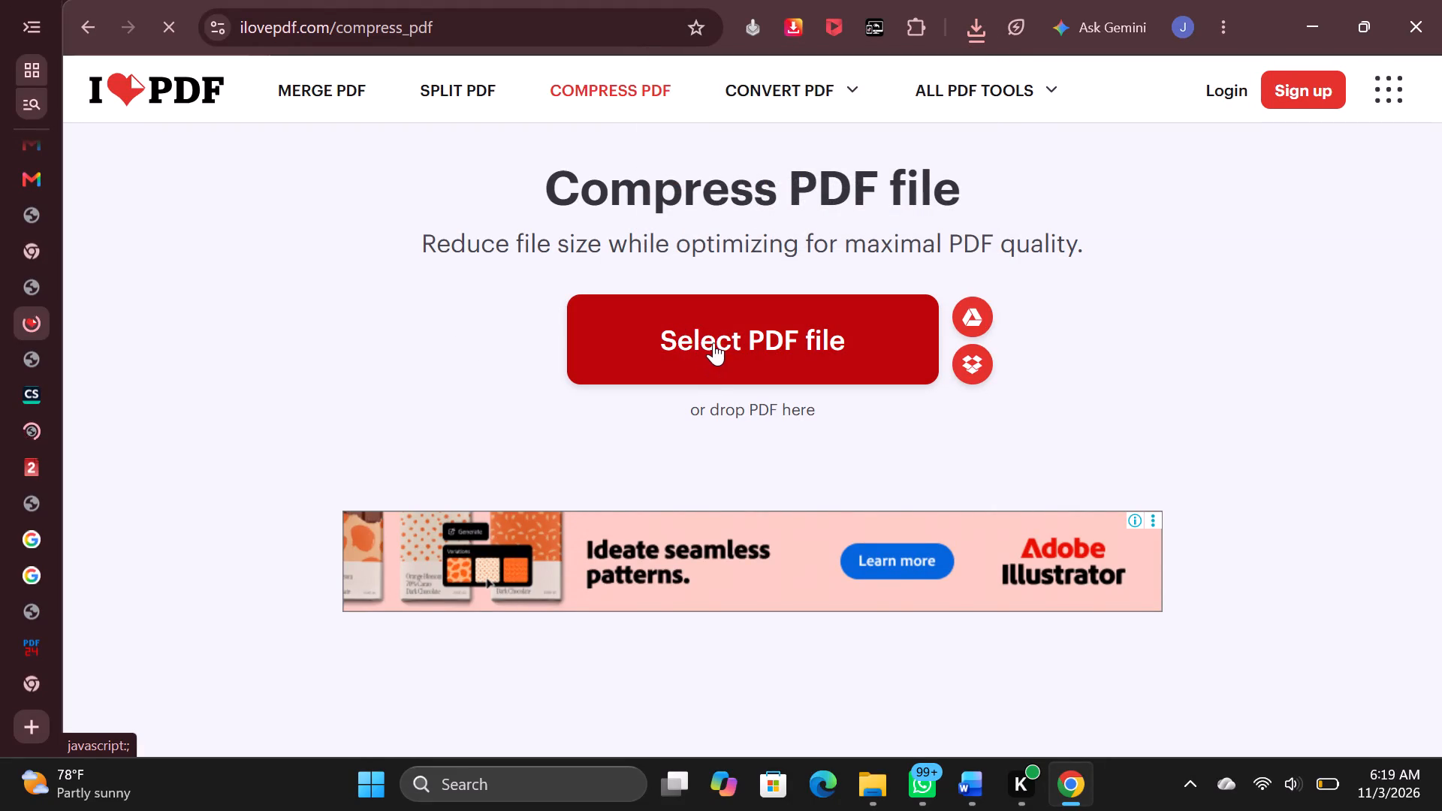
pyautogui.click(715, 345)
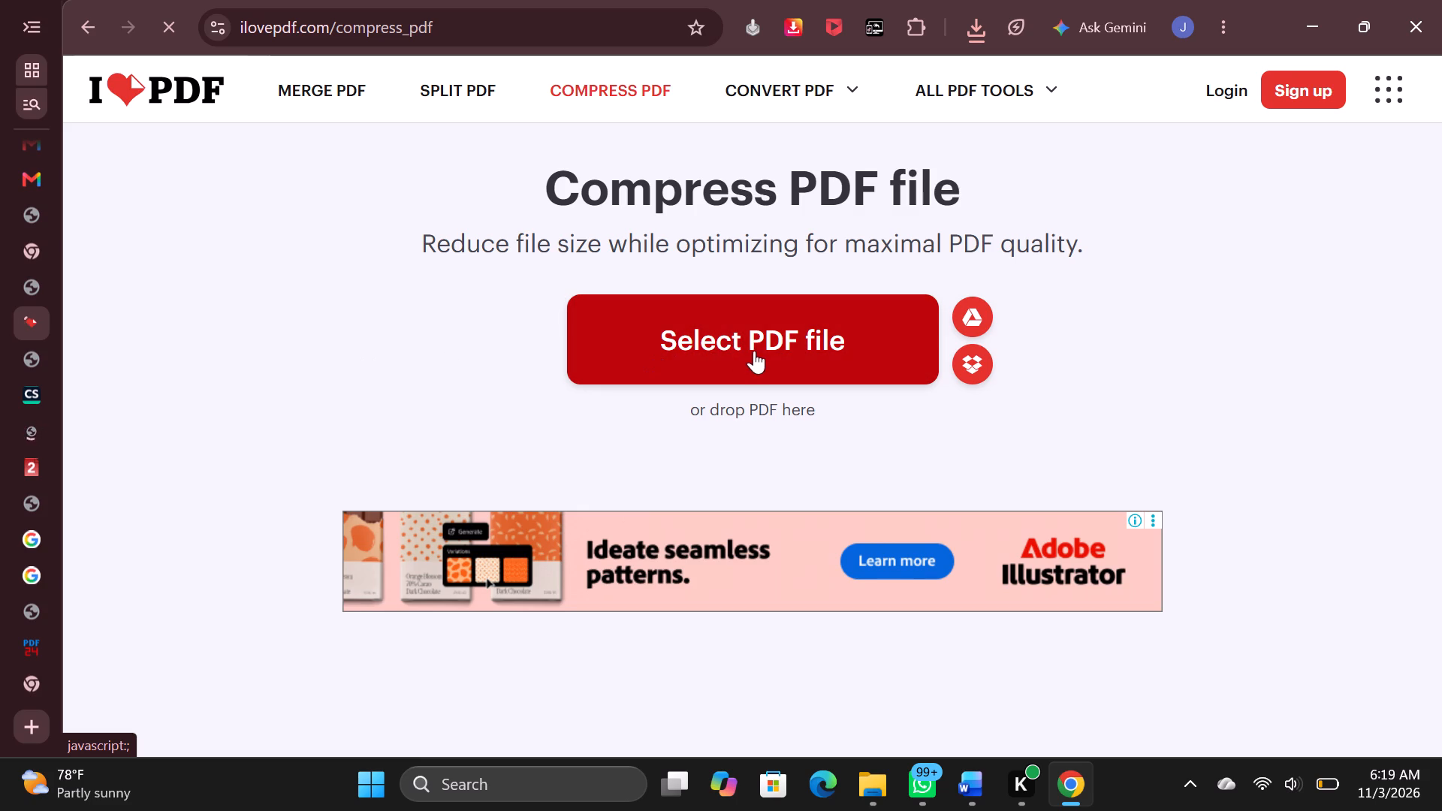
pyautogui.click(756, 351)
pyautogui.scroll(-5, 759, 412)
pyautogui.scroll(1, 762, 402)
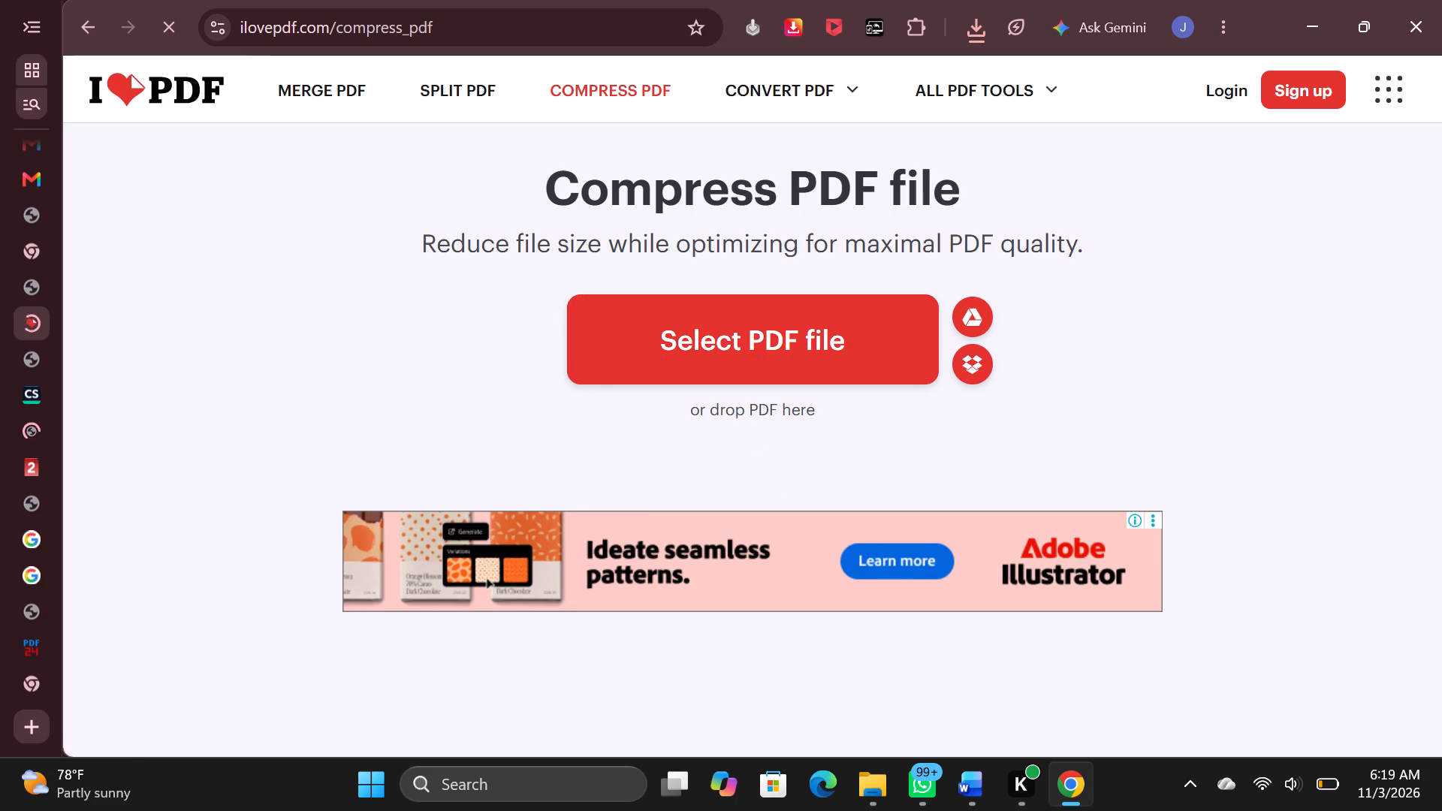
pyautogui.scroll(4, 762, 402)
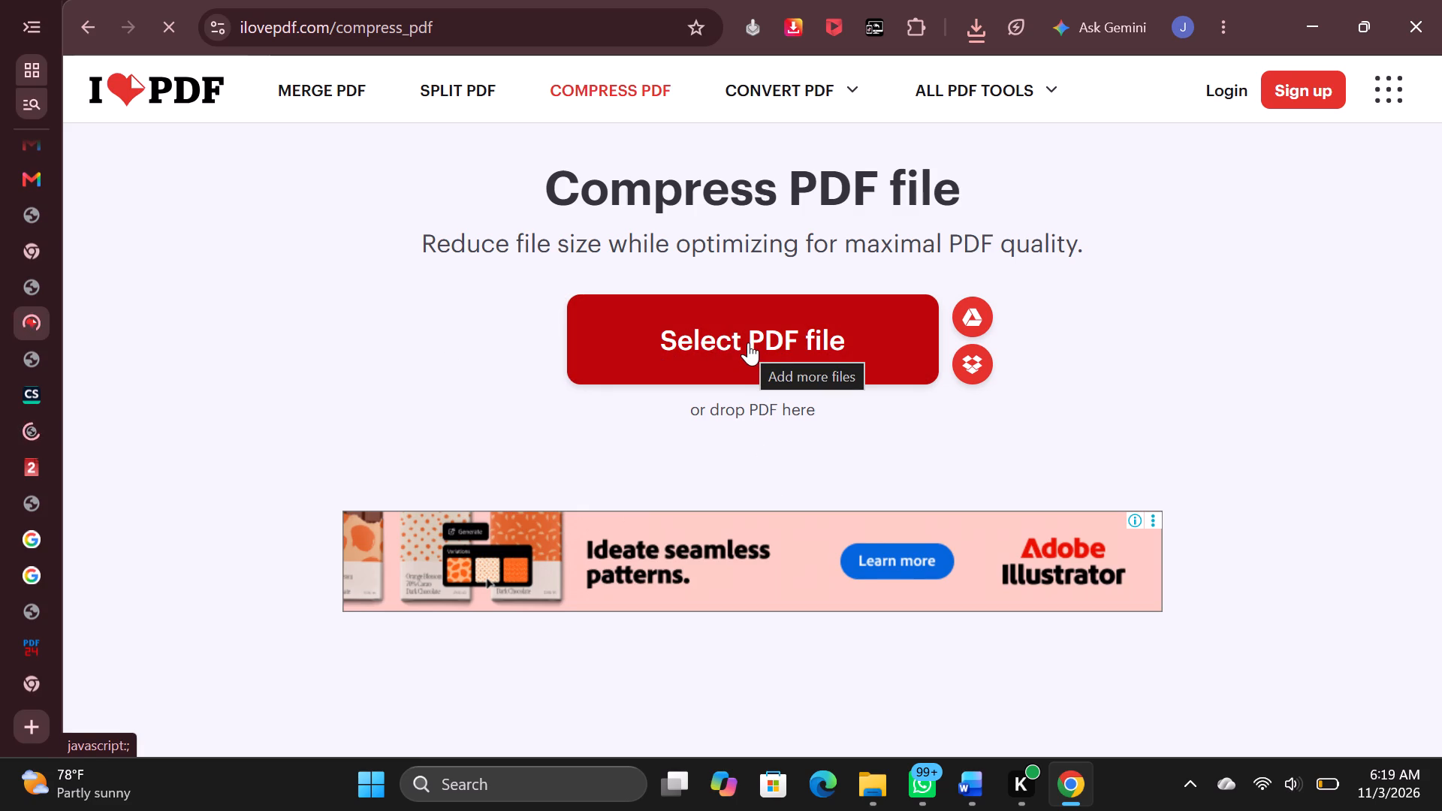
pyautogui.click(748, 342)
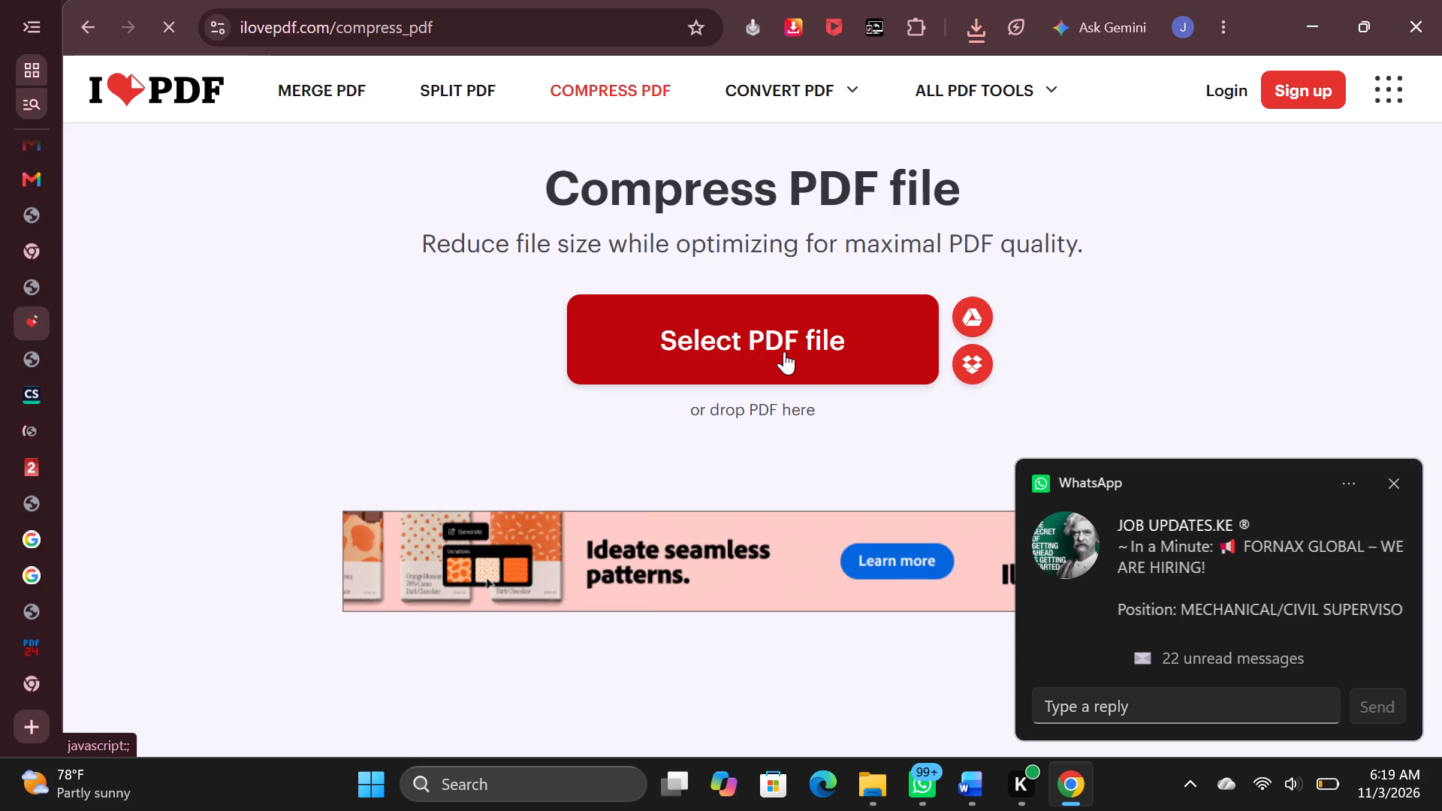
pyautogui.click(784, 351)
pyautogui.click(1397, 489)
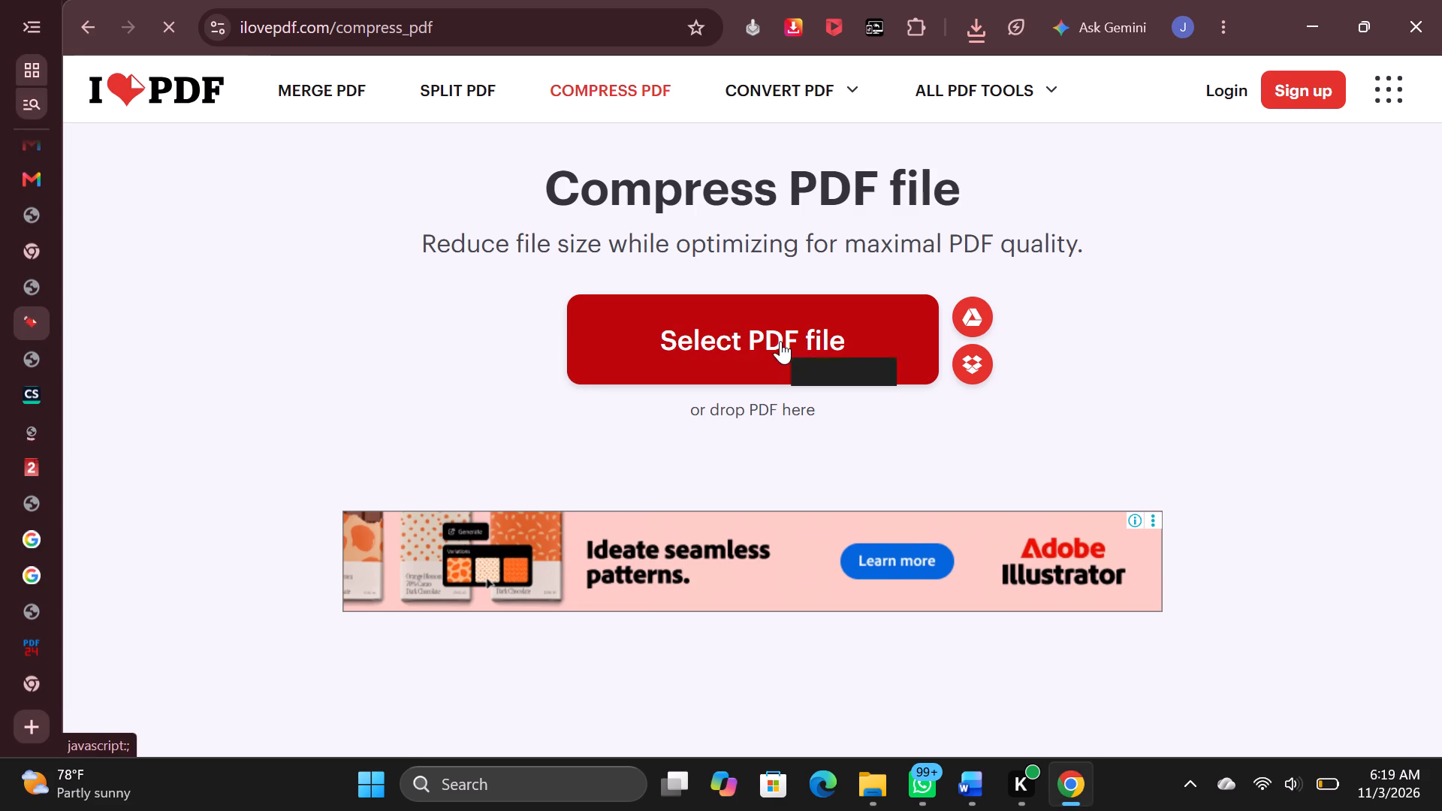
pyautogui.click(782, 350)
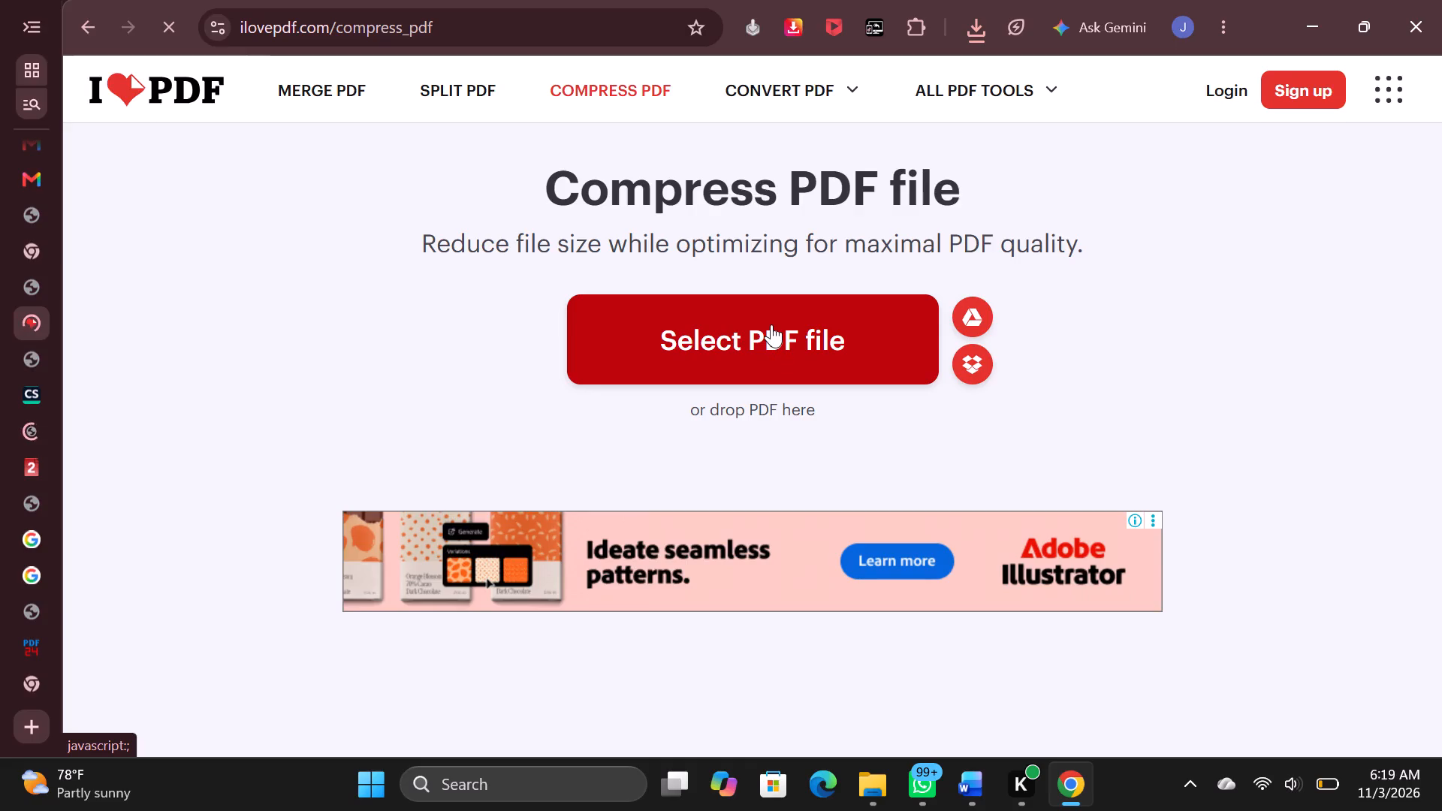
# Open the most recently downloaded volunteer PDF, compressed by PDF24, to check its first page.
pyautogui.click(77, 465)
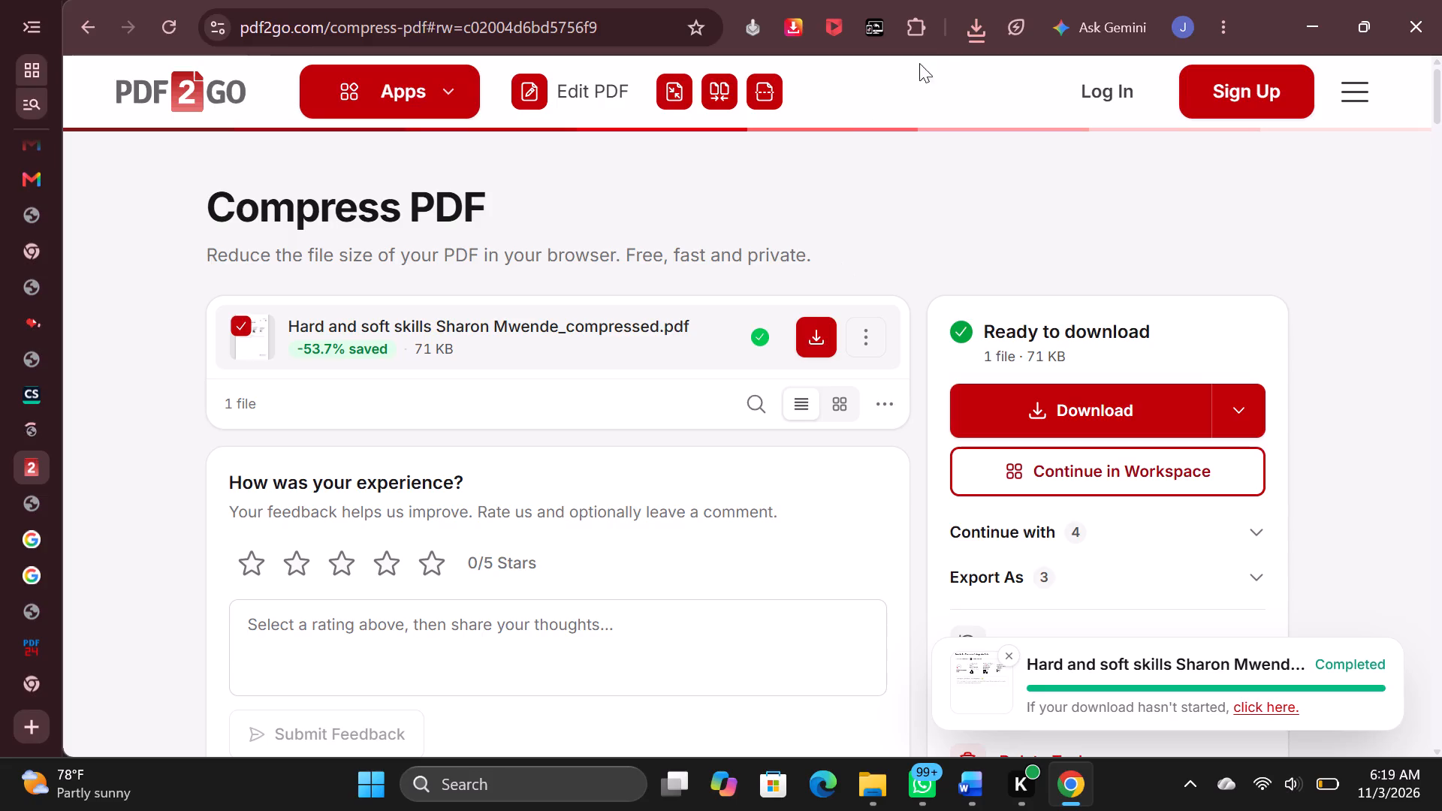
pyautogui.click(970, 28)
pyautogui.click(798, 142)
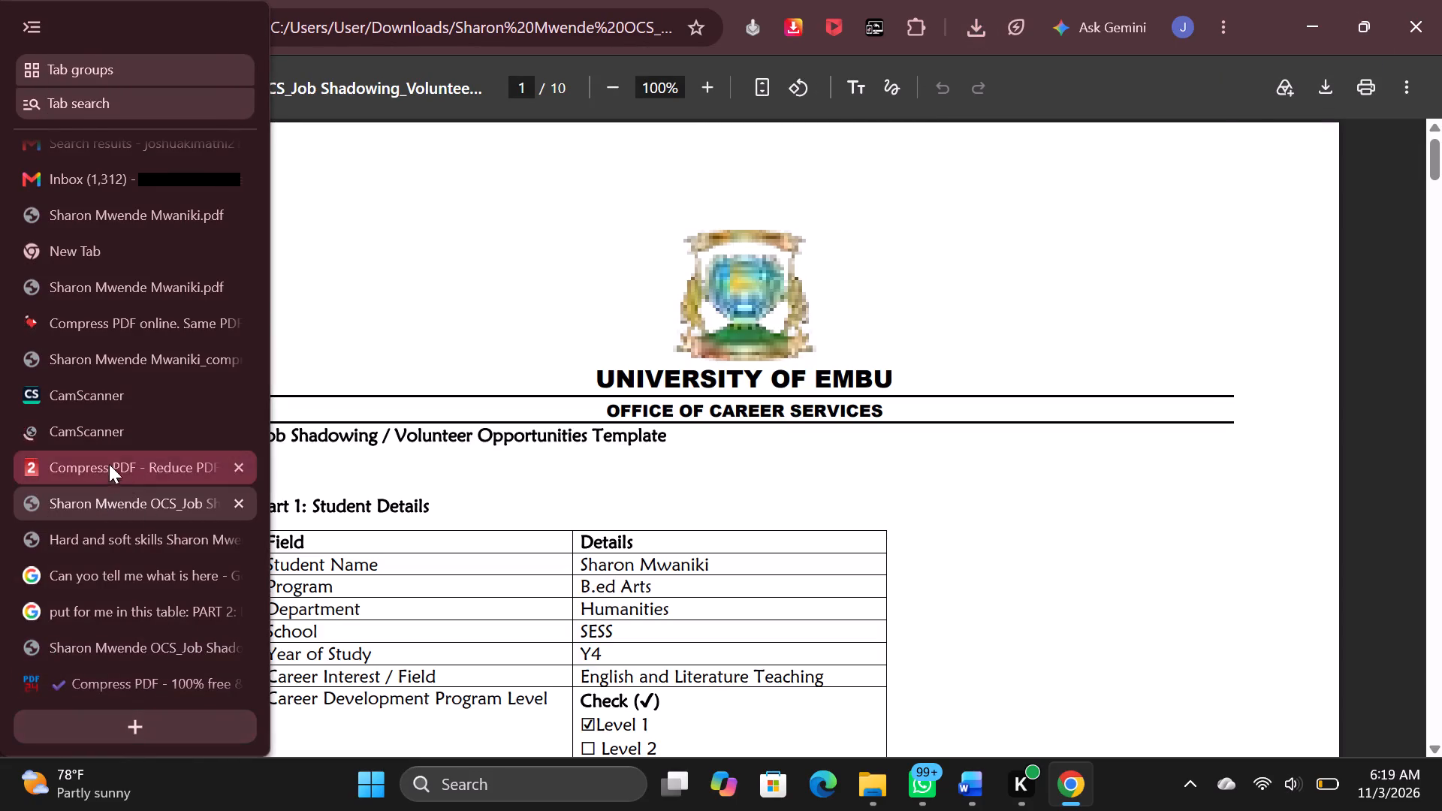
# Go back to the iLovePDF Compress PDF page to choose a file.
pyautogui.click(121, 324)
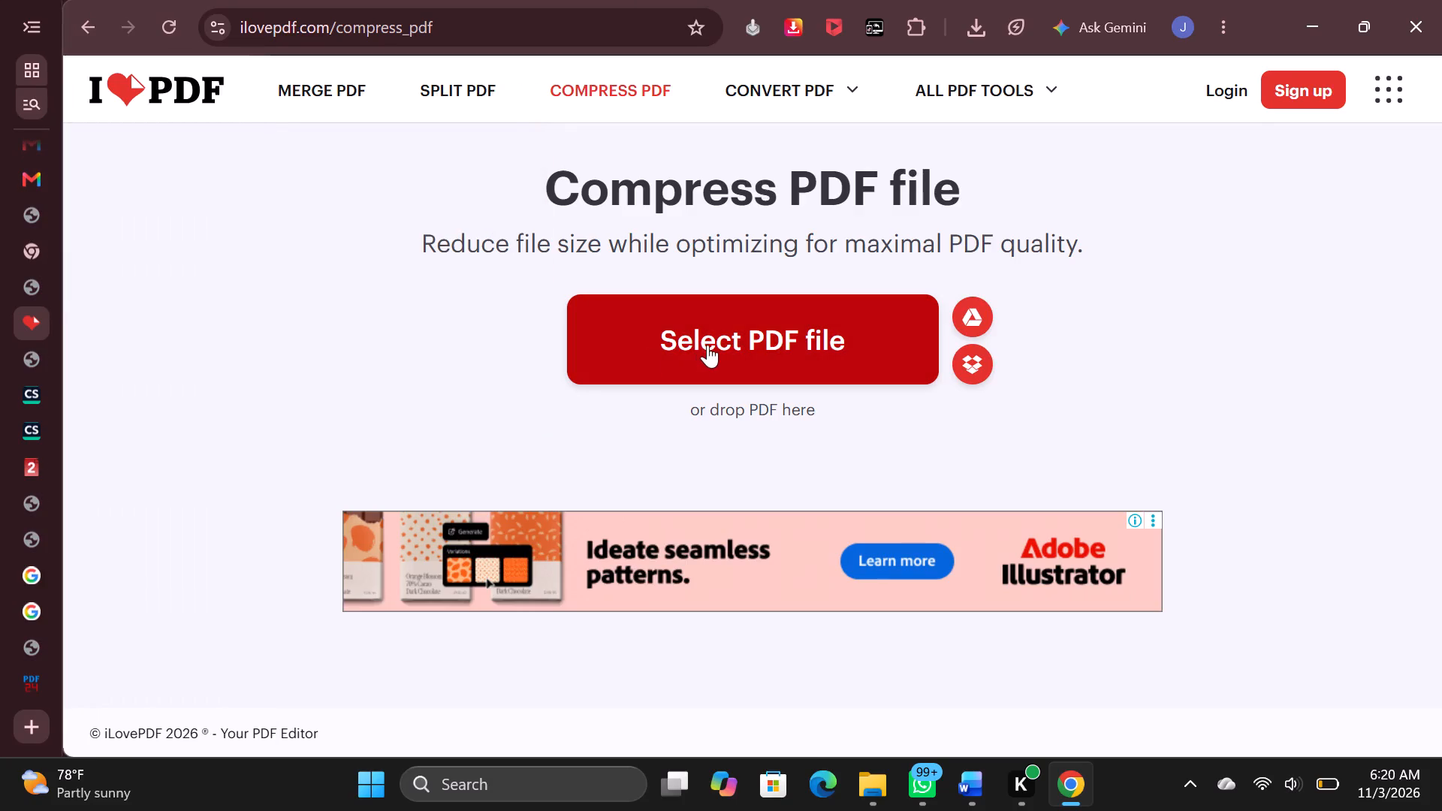
# Load the newest compressed volunteer PDF, the one ending in "compressed (1)", from Downloads into iLovePDF.
pyautogui.click(709, 342)
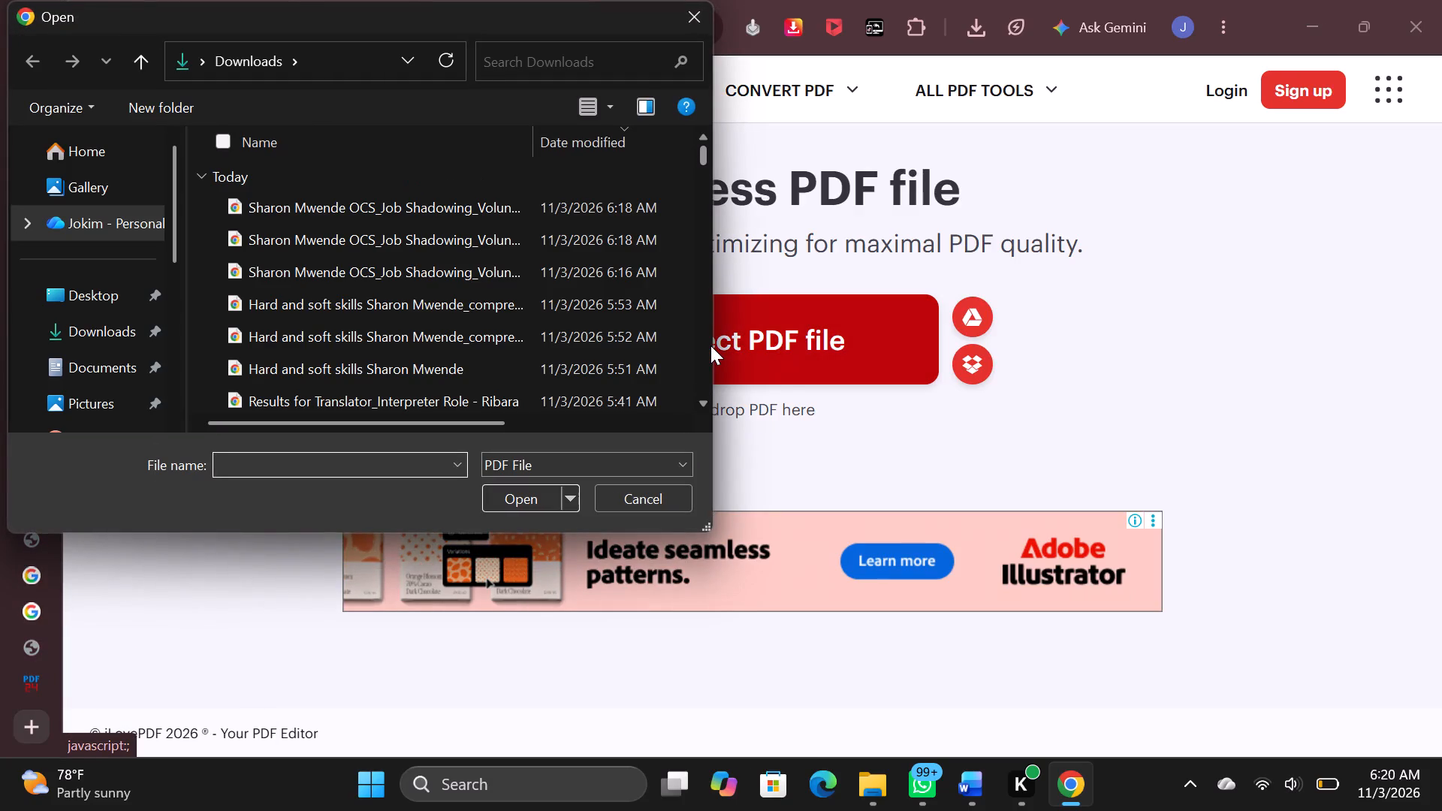
pyautogui.click(445, 202)
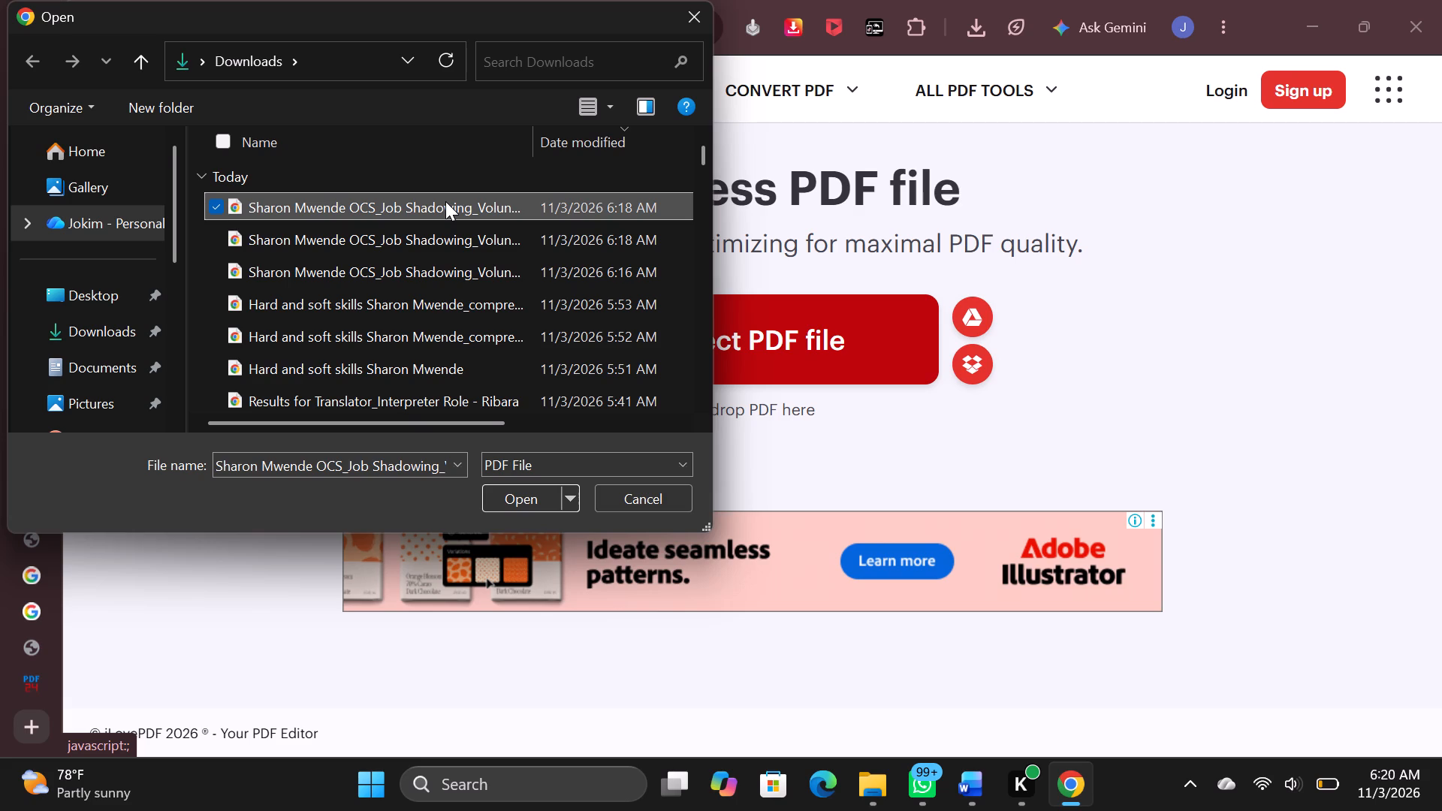
pyautogui.click(444, 199)
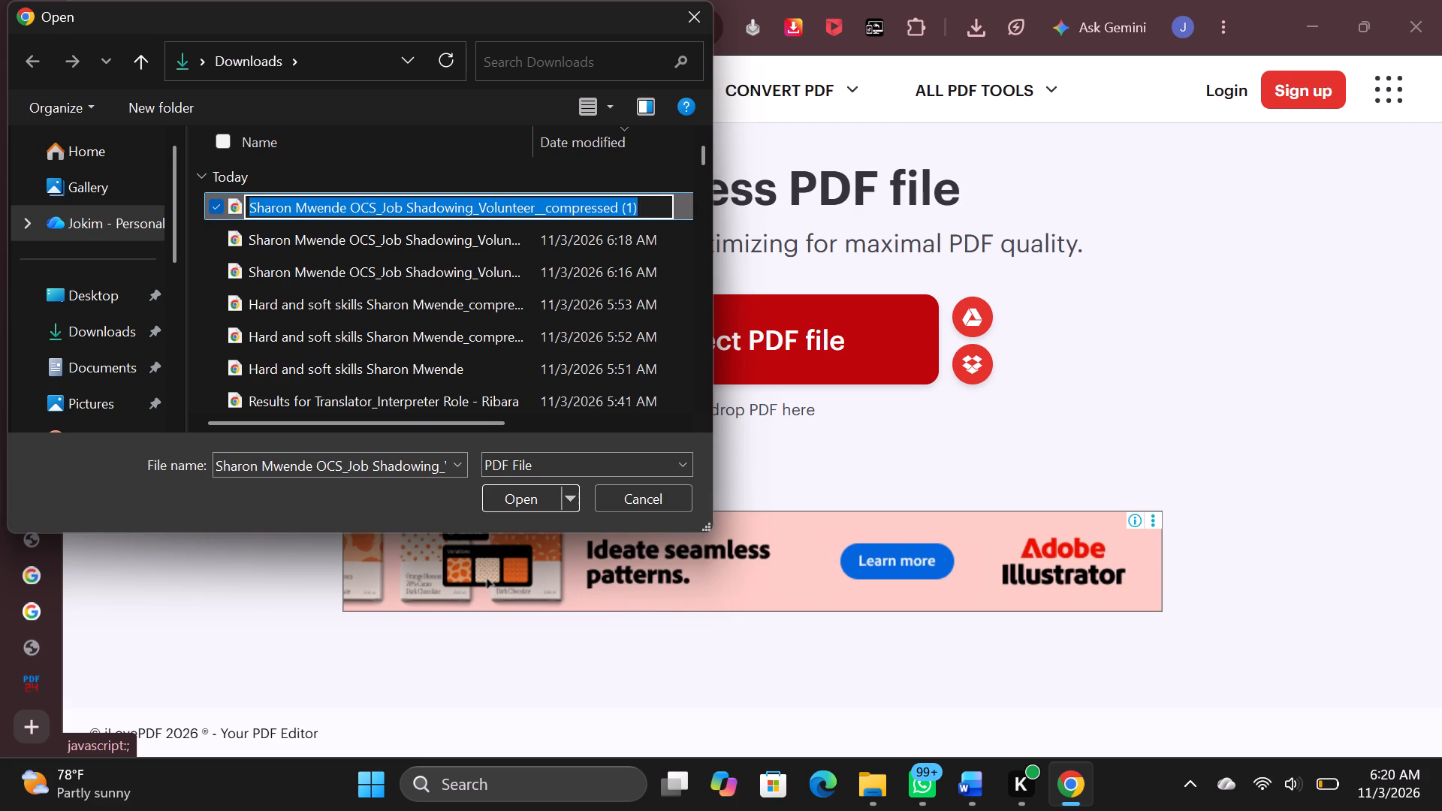
pyautogui.click(635, 214)
pyautogui.click(665, 206)
pyautogui.click(526, 188)
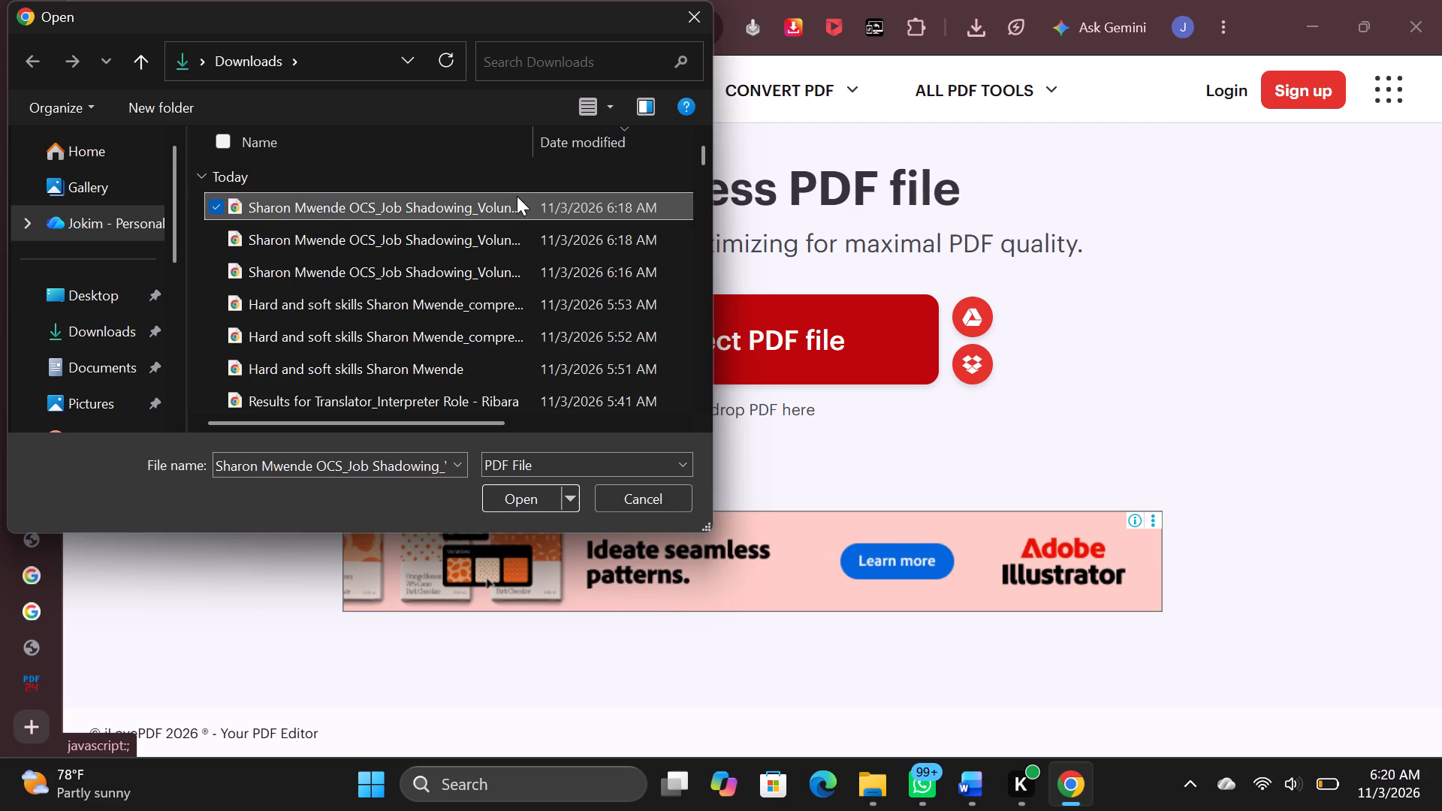
pyautogui.click(524, 200)
pyautogui.click(525, 201)
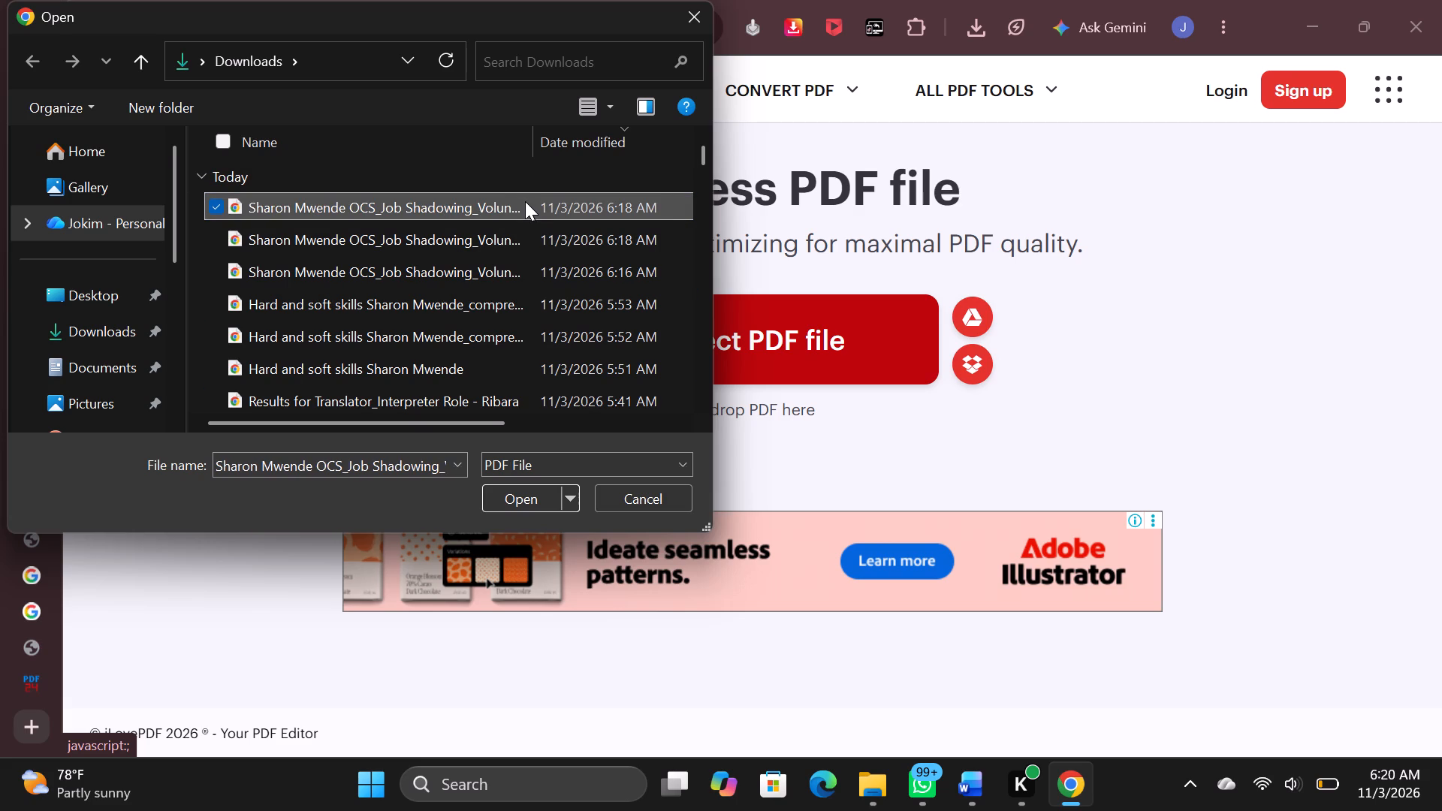
pyautogui.click(525, 204)
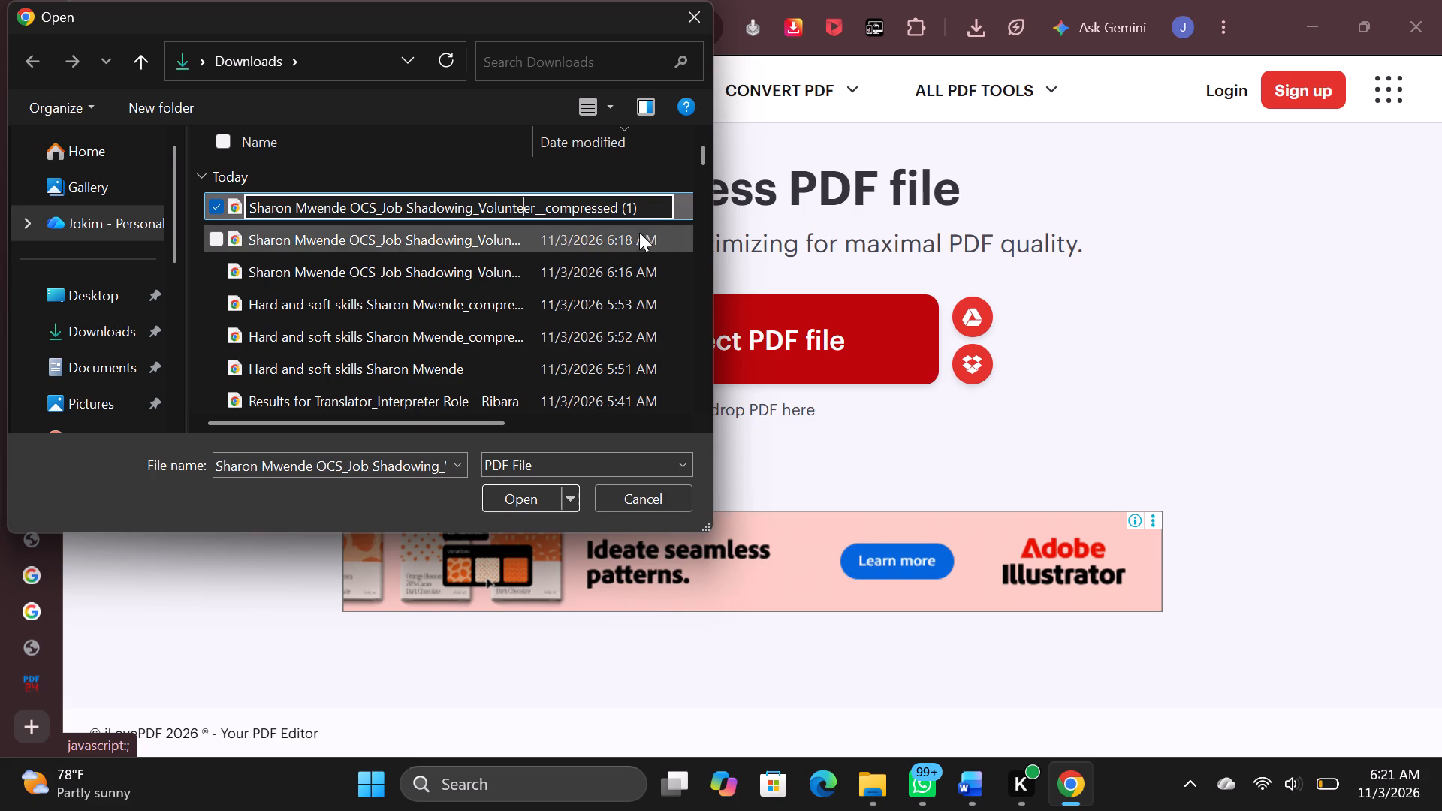
pyautogui.click(679, 209)
pyautogui.rightClick(648, 201)
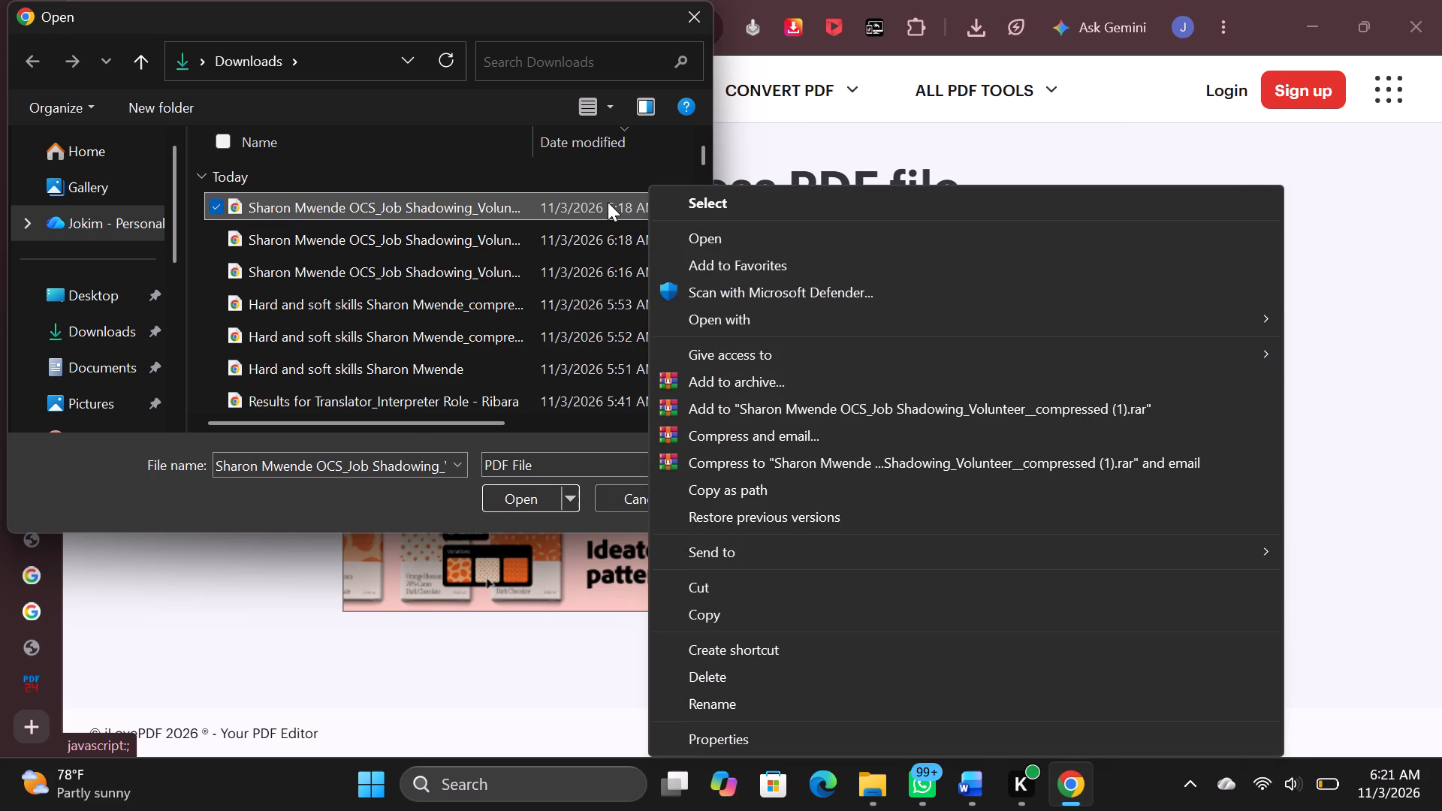
pyautogui.click(608, 202)
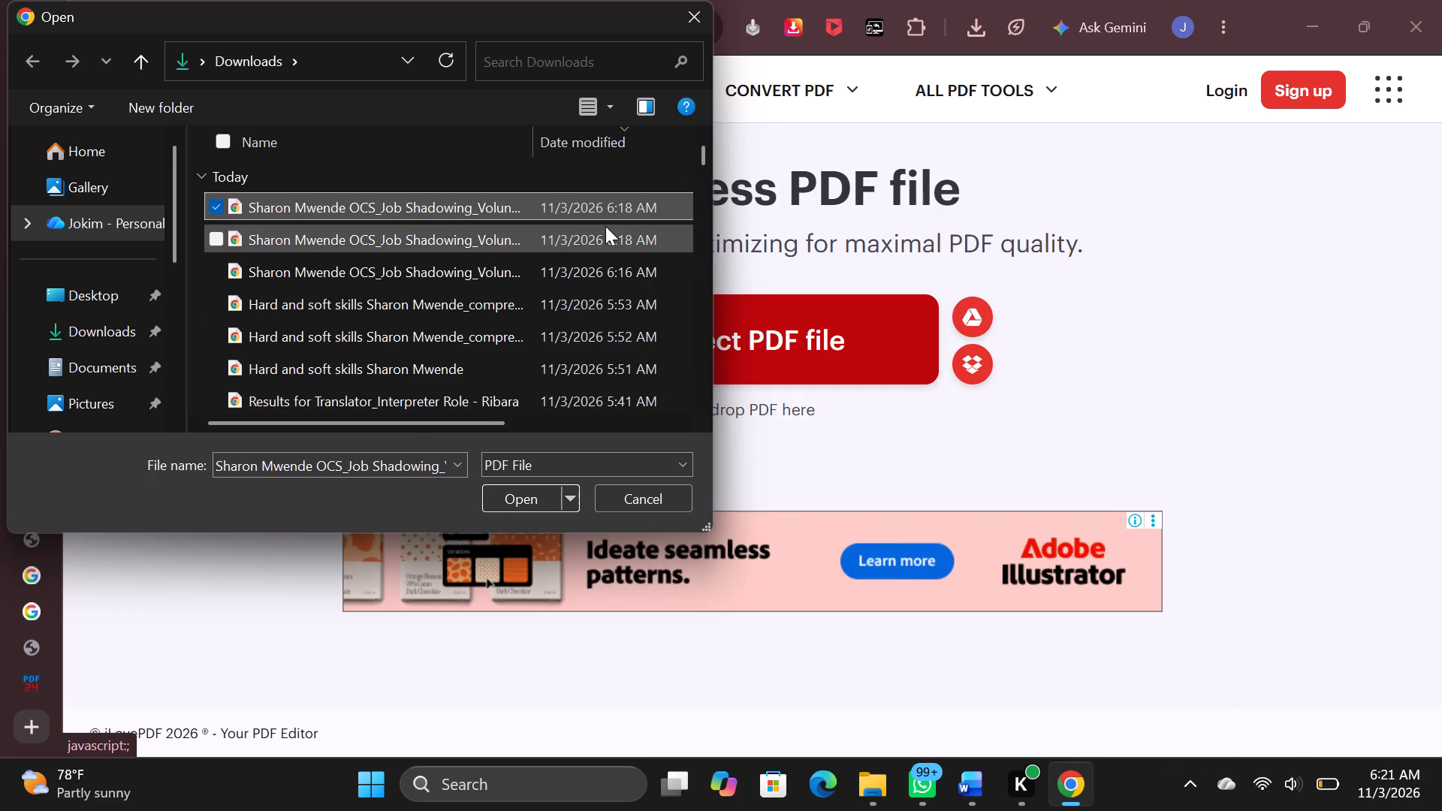
pyautogui.click(1089, 162)
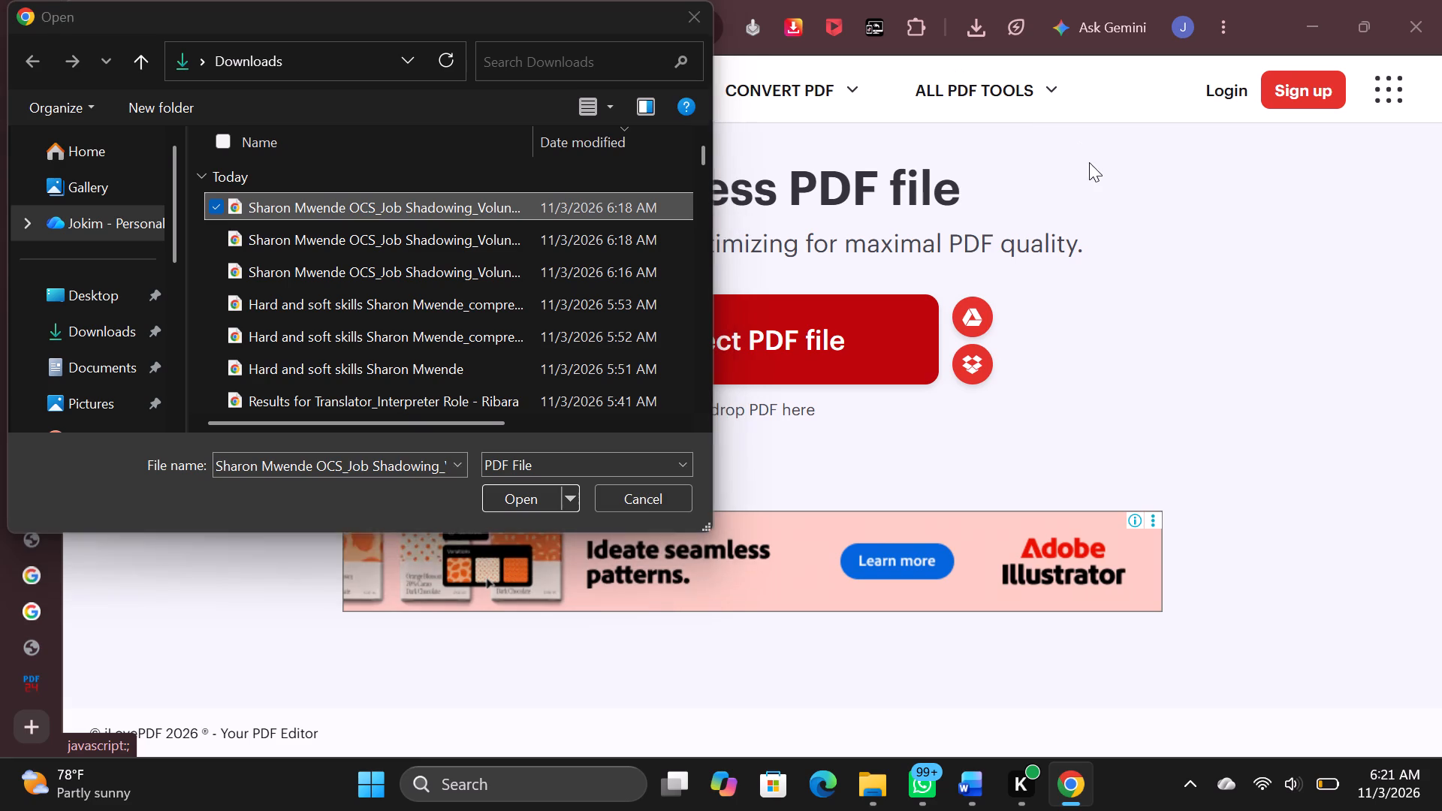
pyautogui.click(448, 57)
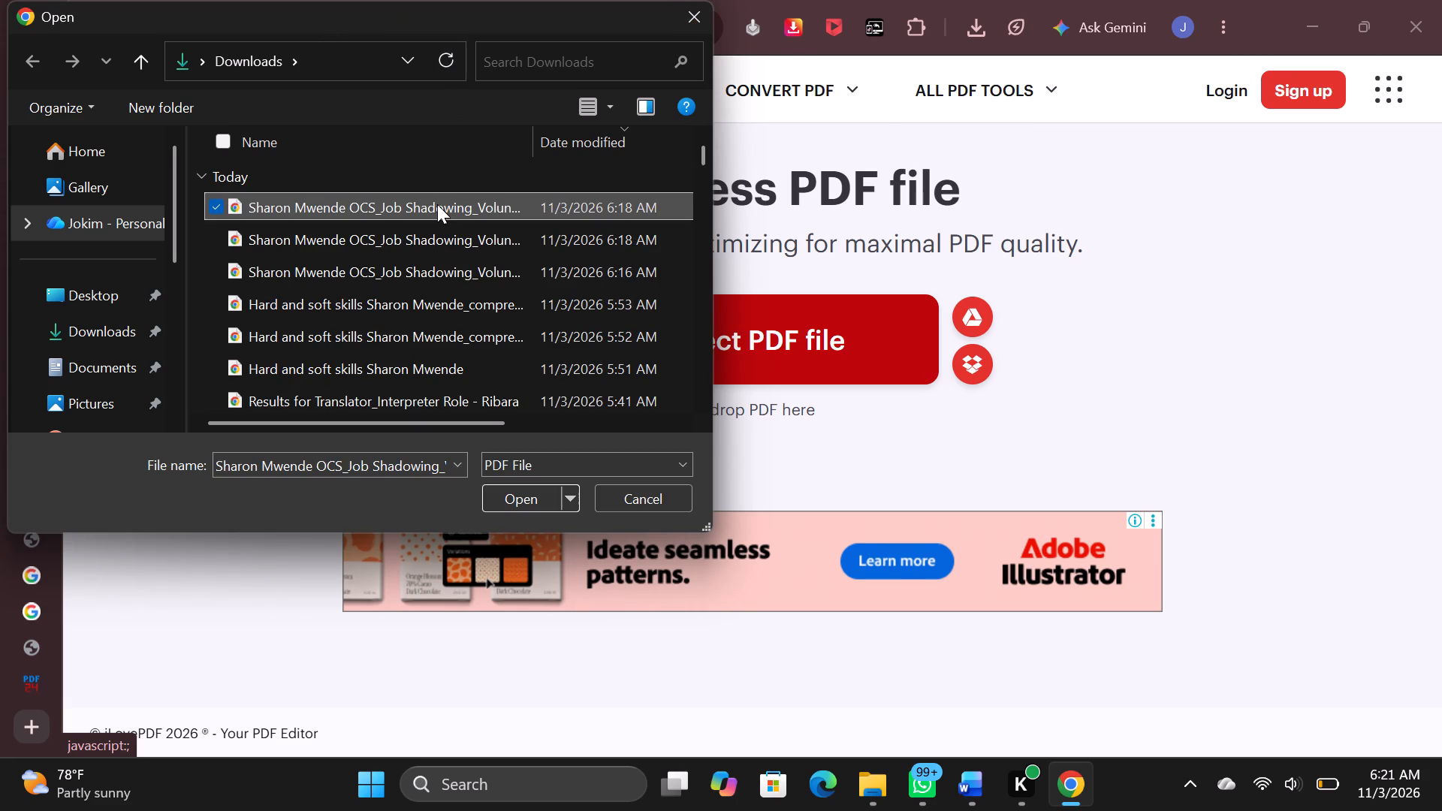
pyautogui.click(526, 496)
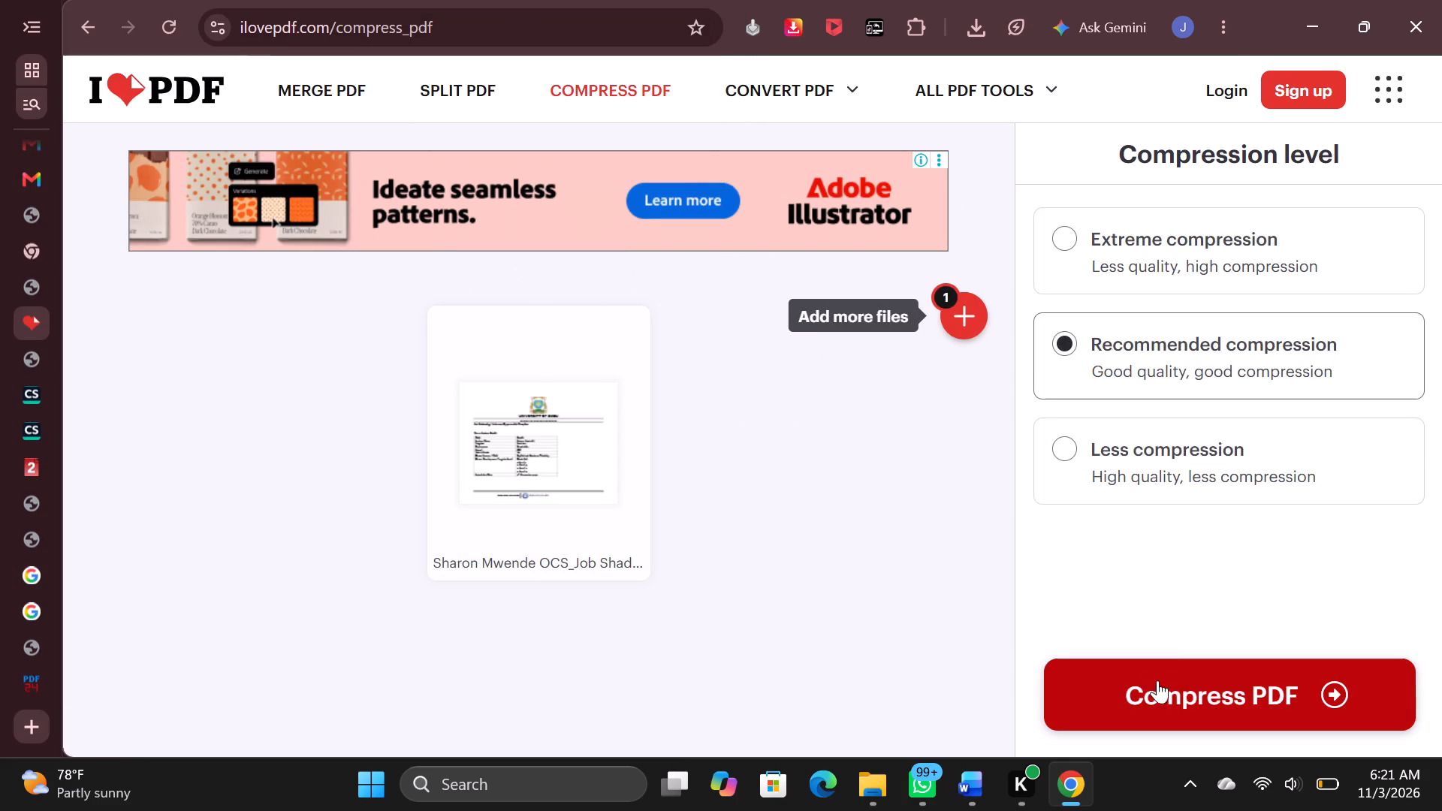
# Compress the loaded volunteer PDF on iLovePDF using Extreme compression.
pyautogui.click(1065, 244)
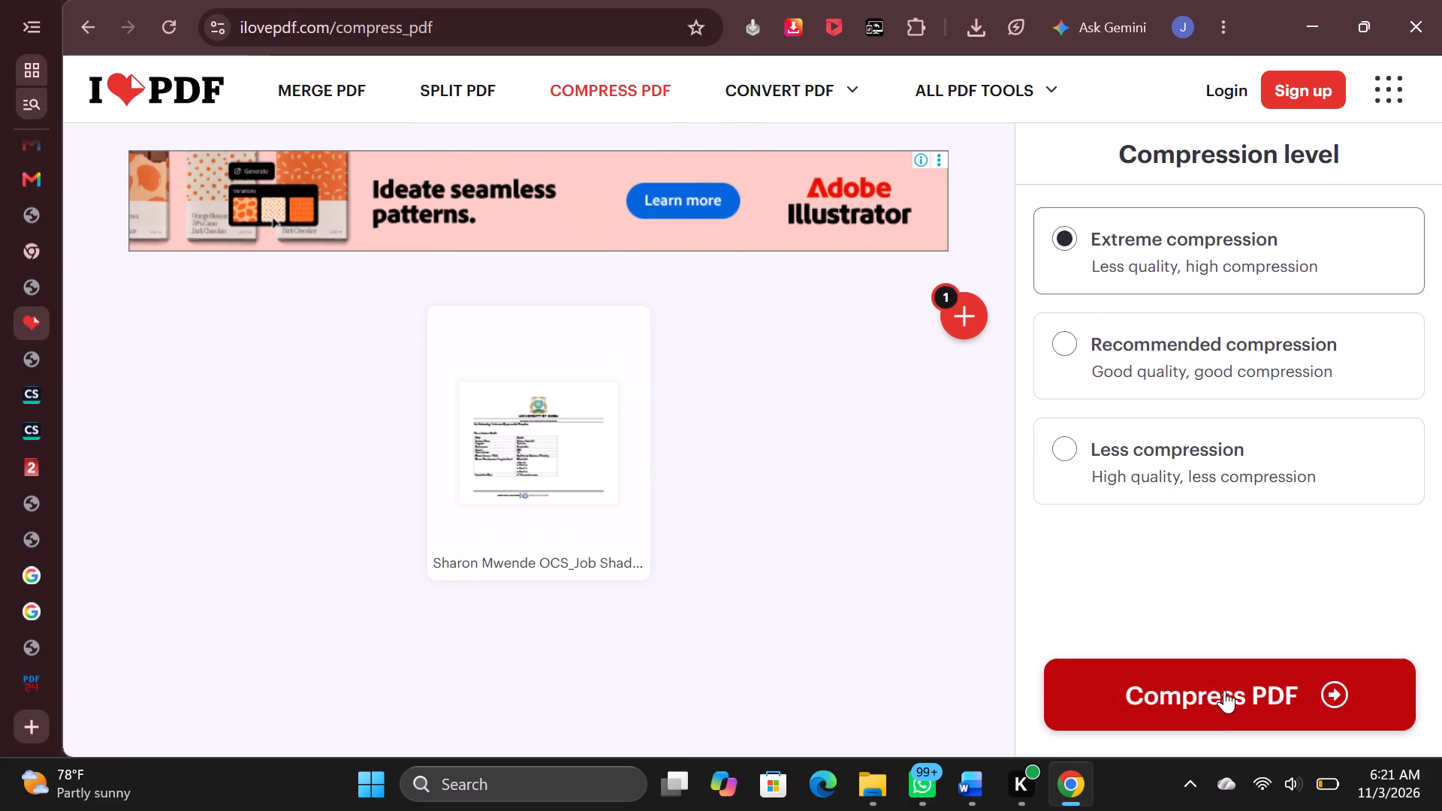
pyautogui.click(1224, 690)
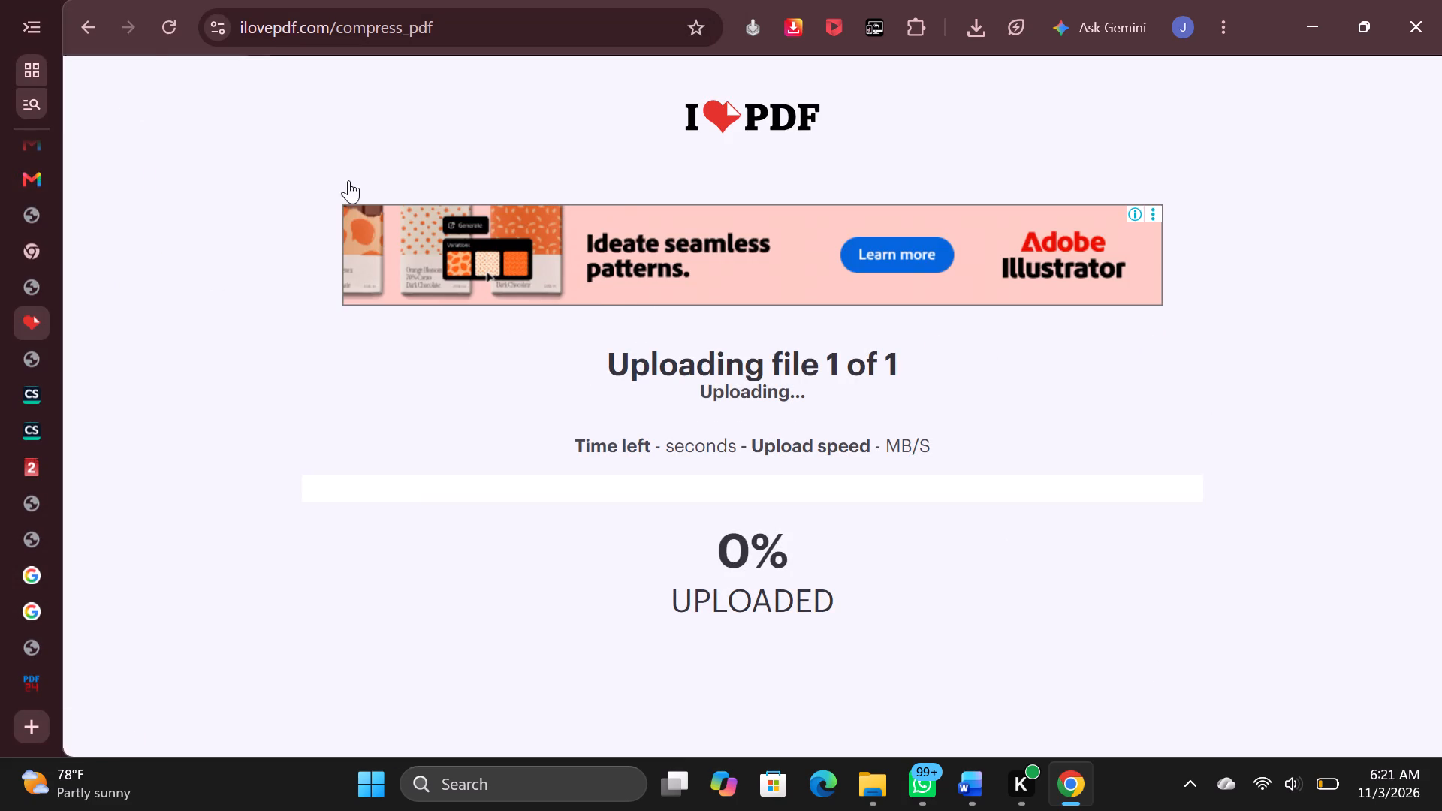
# Return to the LEVEL 1 DOCUMENTS folder in Google Drive and open ELEVATOR PITCH TEMPLATE.docx, dismissing the WhatsApp notification.
pyautogui.scroll(2, 57, 234)
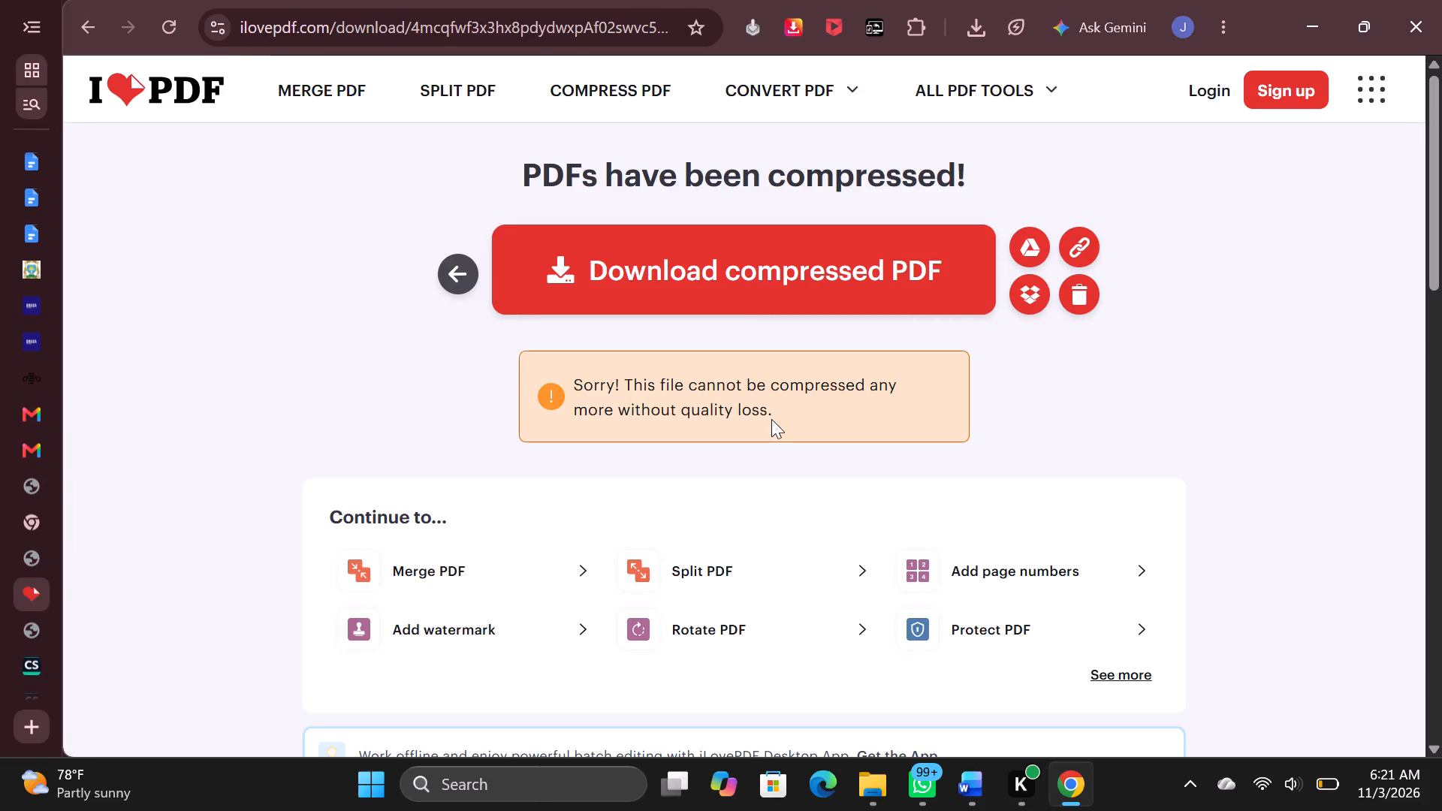
pyautogui.scroll(4, 52, 169)
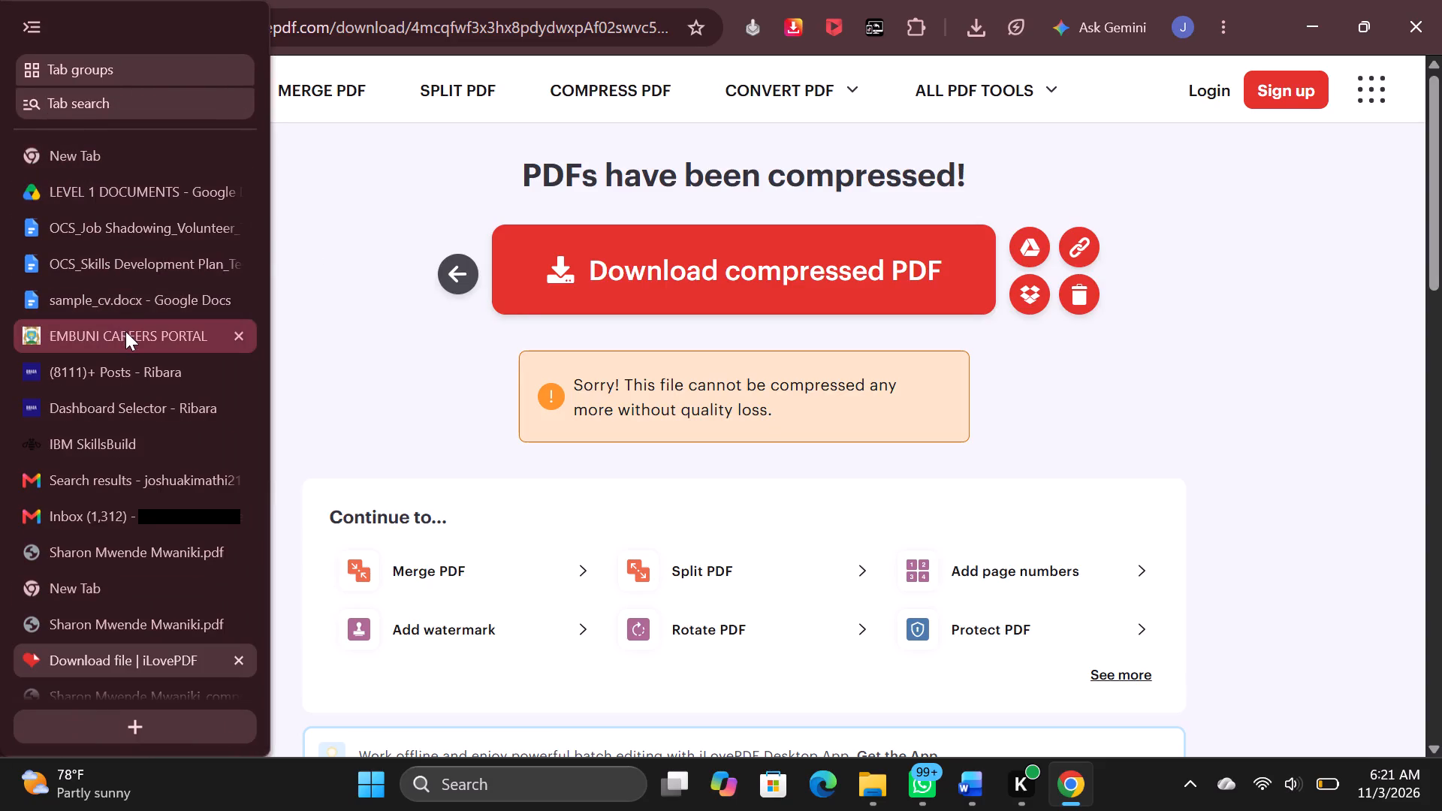
pyautogui.click(165, 190)
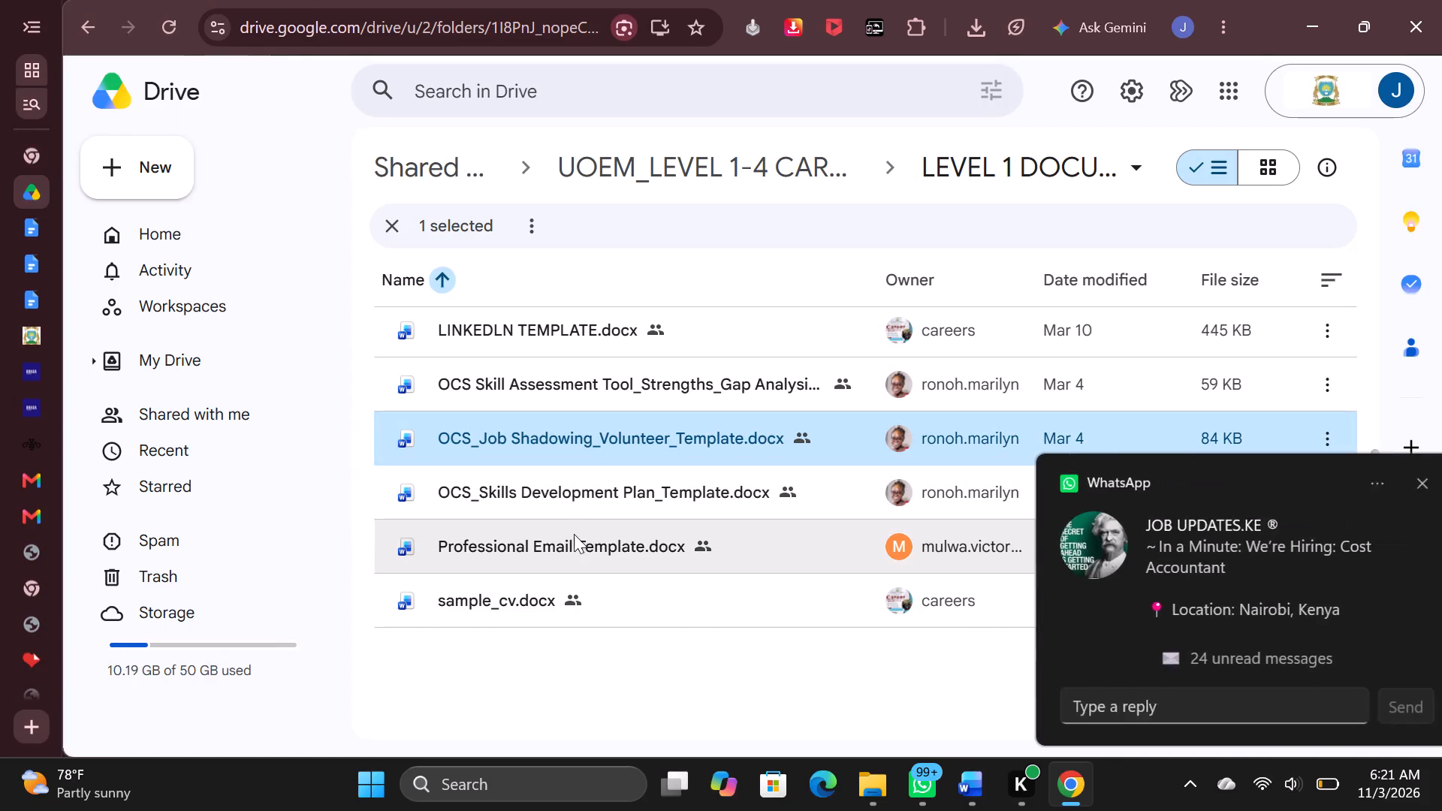
pyautogui.scroll(2, 578, 532)
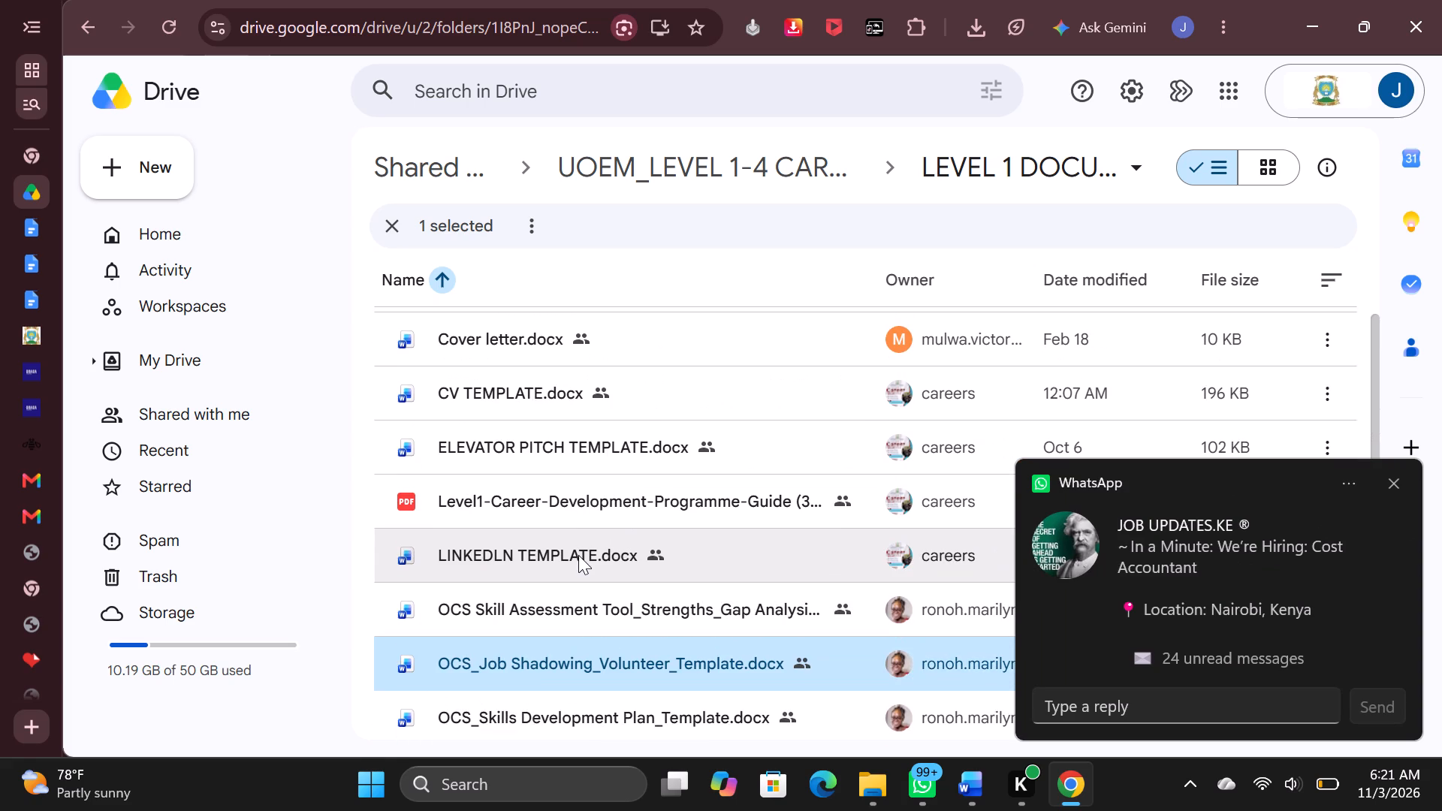
pyautogui.click(581, 448)
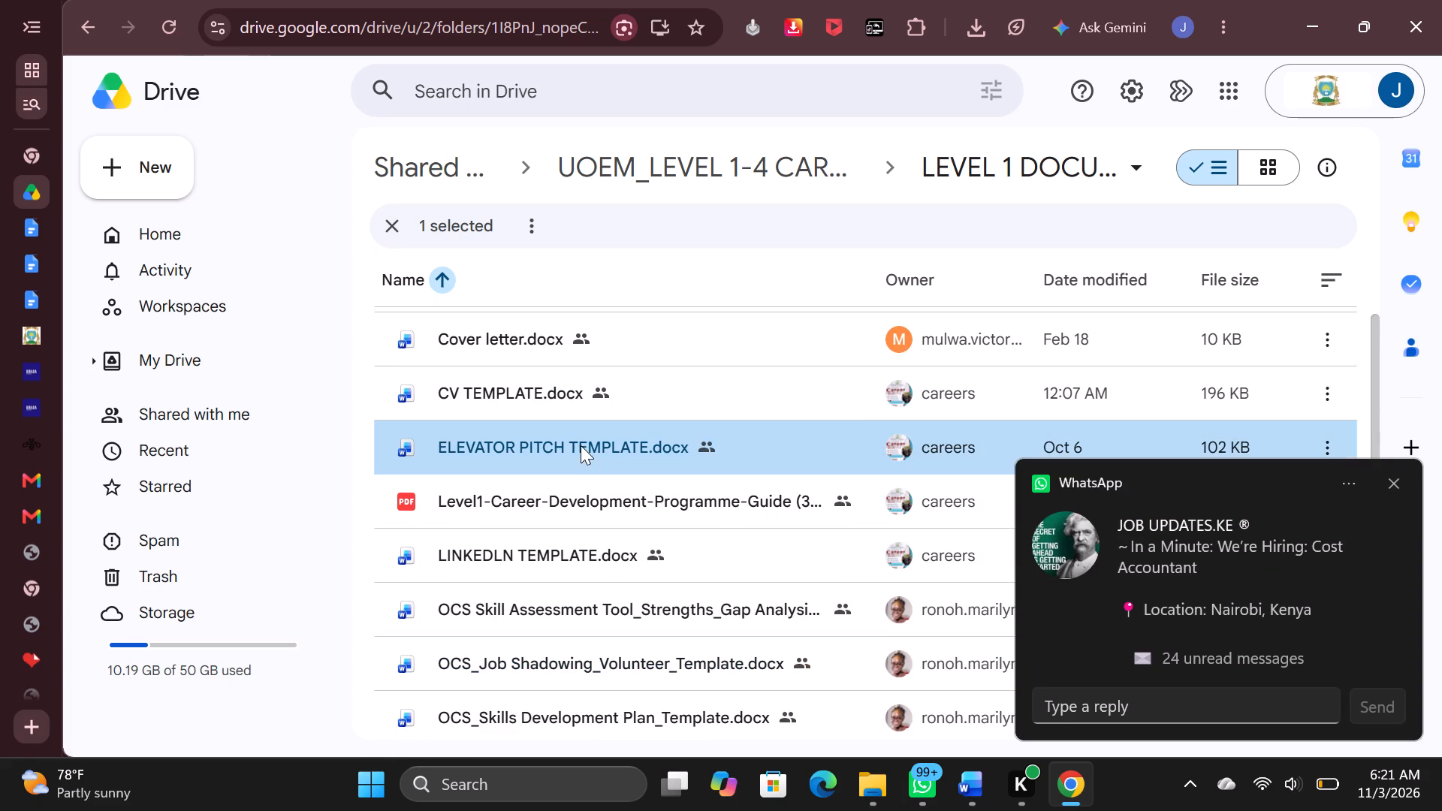
pyautogui.click(1390, 486)
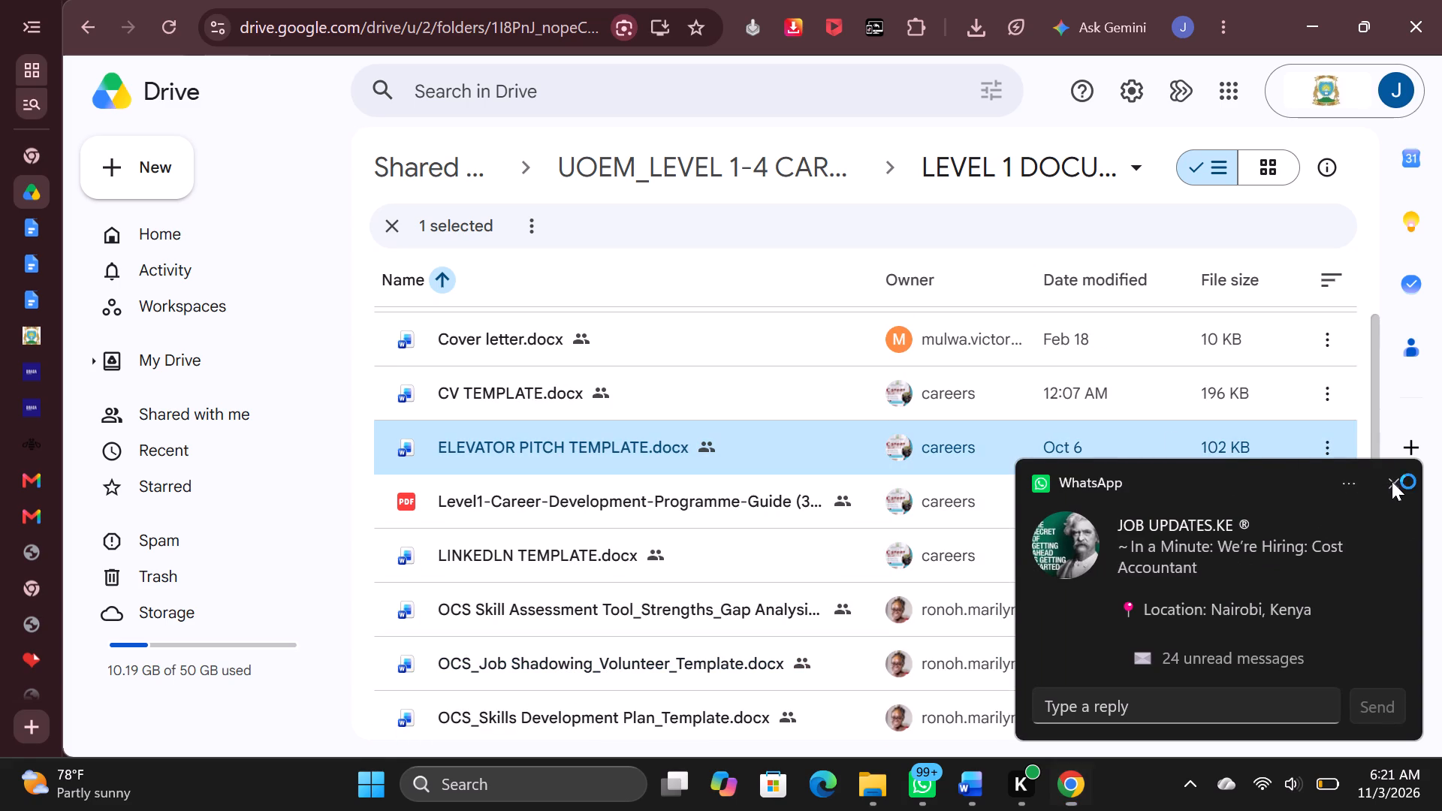
pyautogui.doubleClick(587, 447)
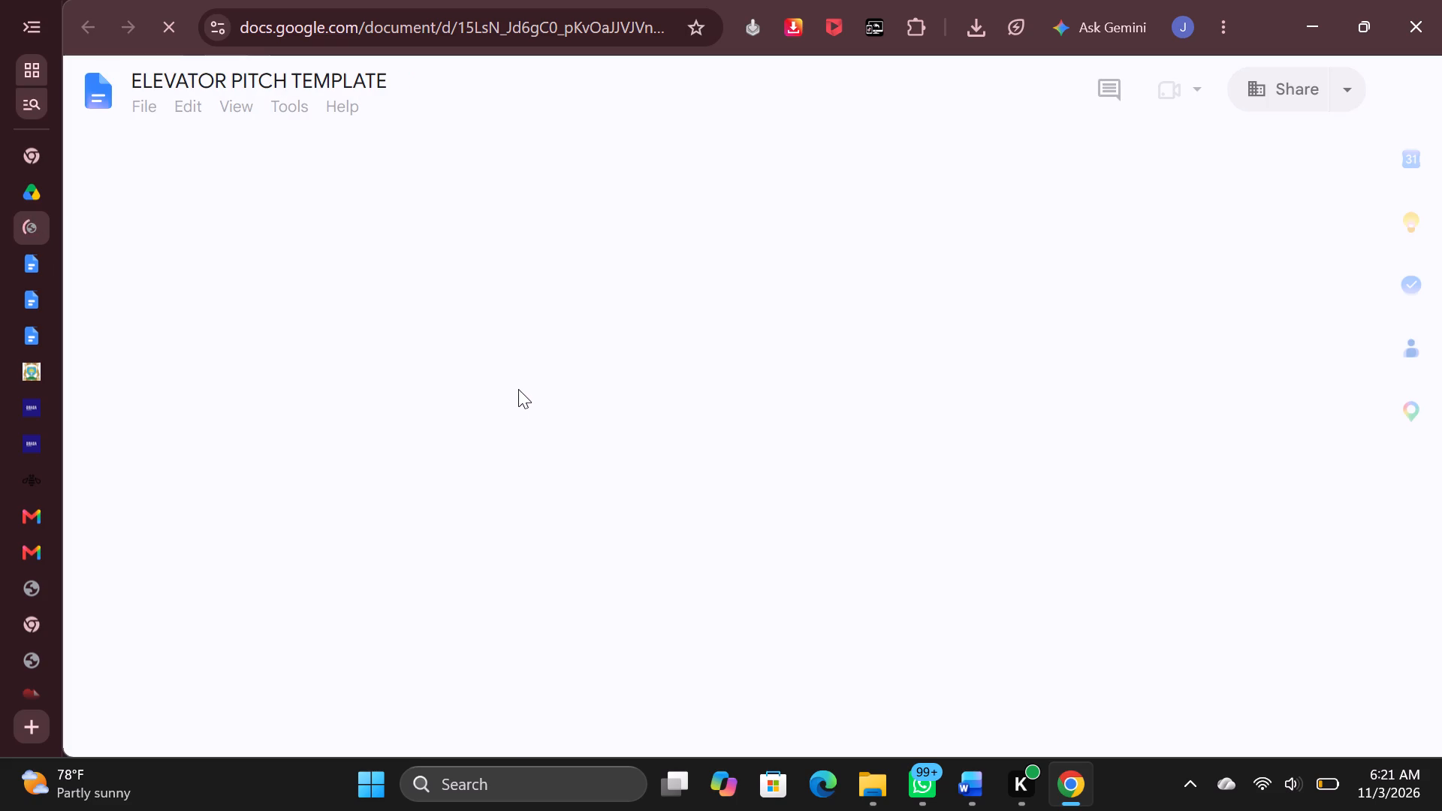
# Download the elevator pitch template as a Microsoft Word (.docx) file.
pyautogui.click(146, 110)
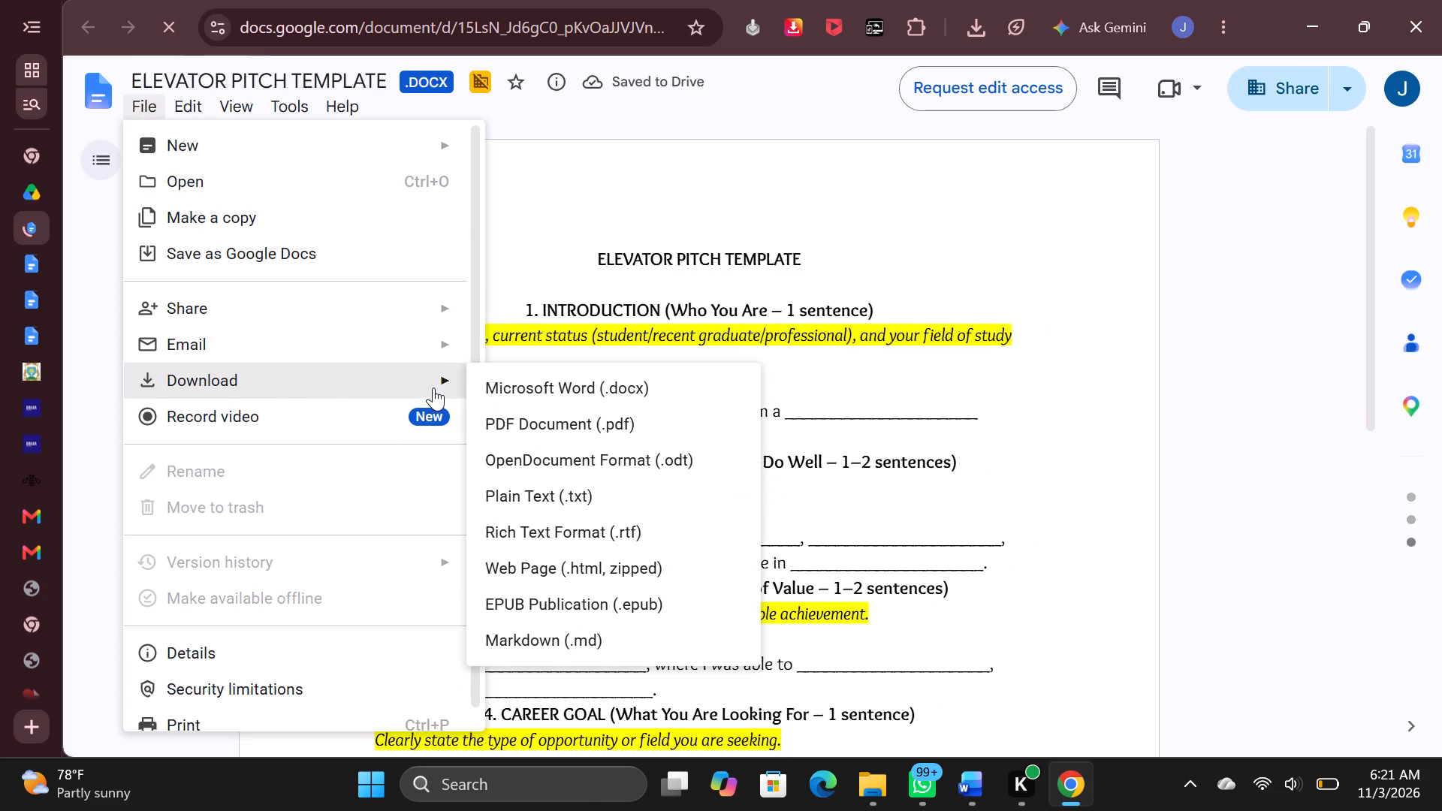
pyautogui.click(433, 386)
pyautogui.click(563, 399)
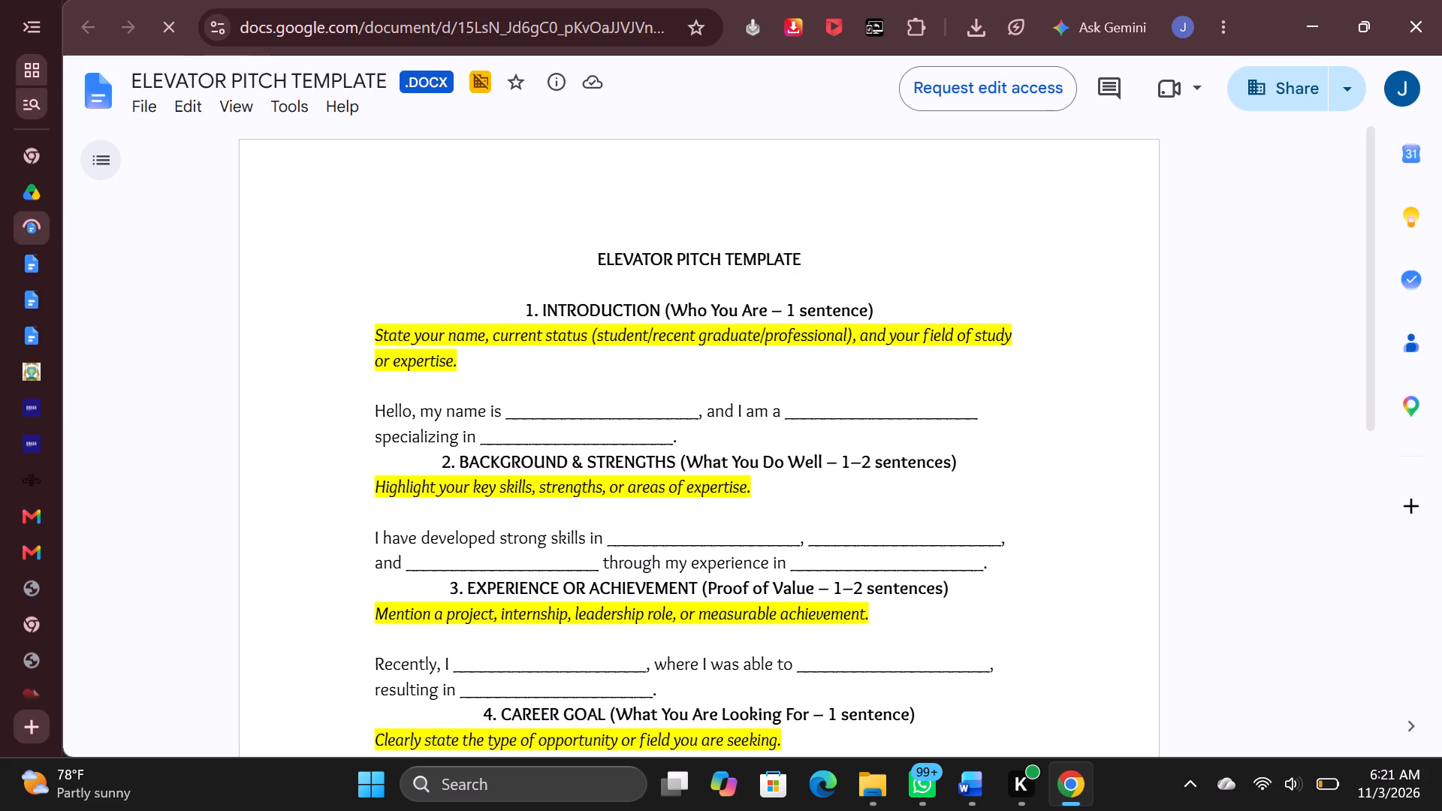
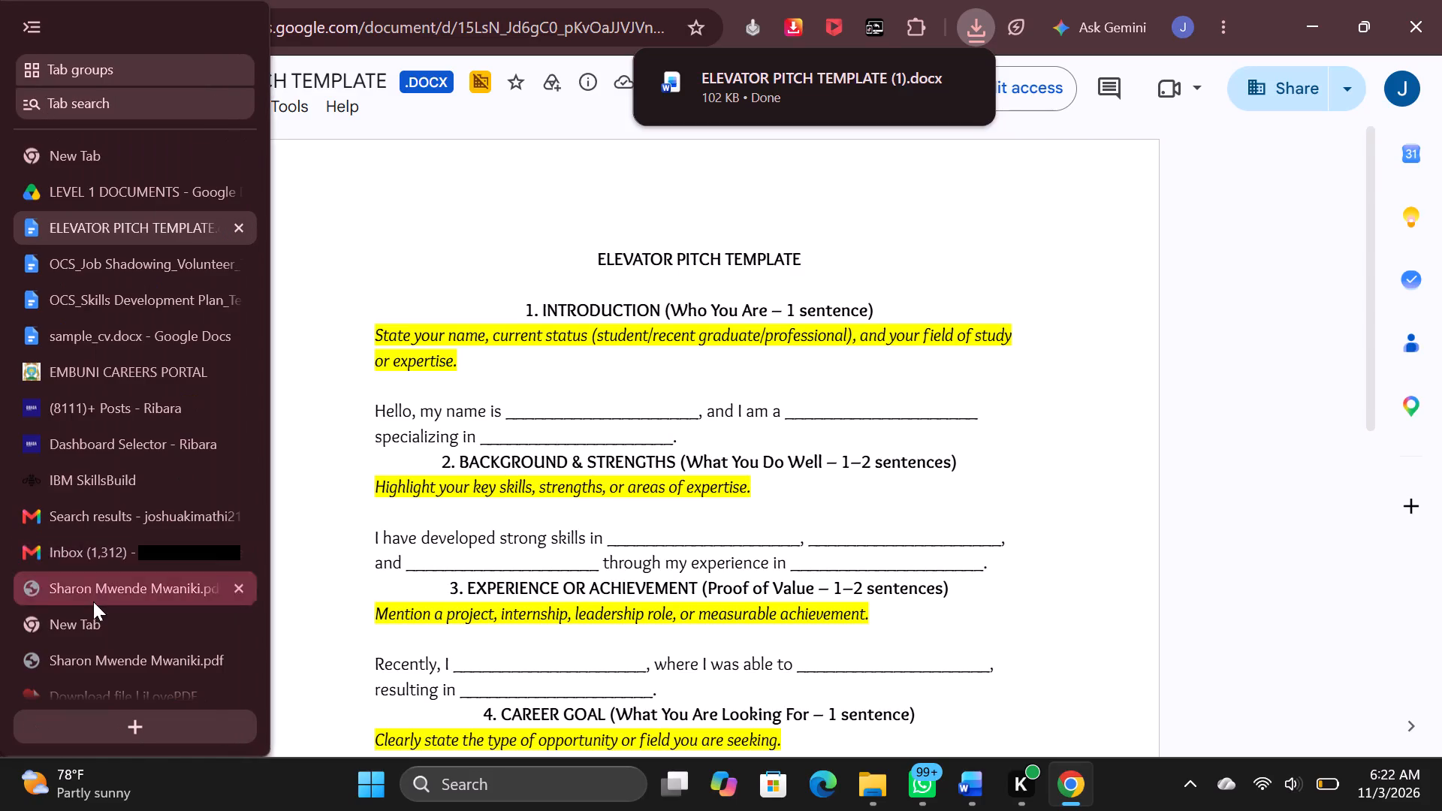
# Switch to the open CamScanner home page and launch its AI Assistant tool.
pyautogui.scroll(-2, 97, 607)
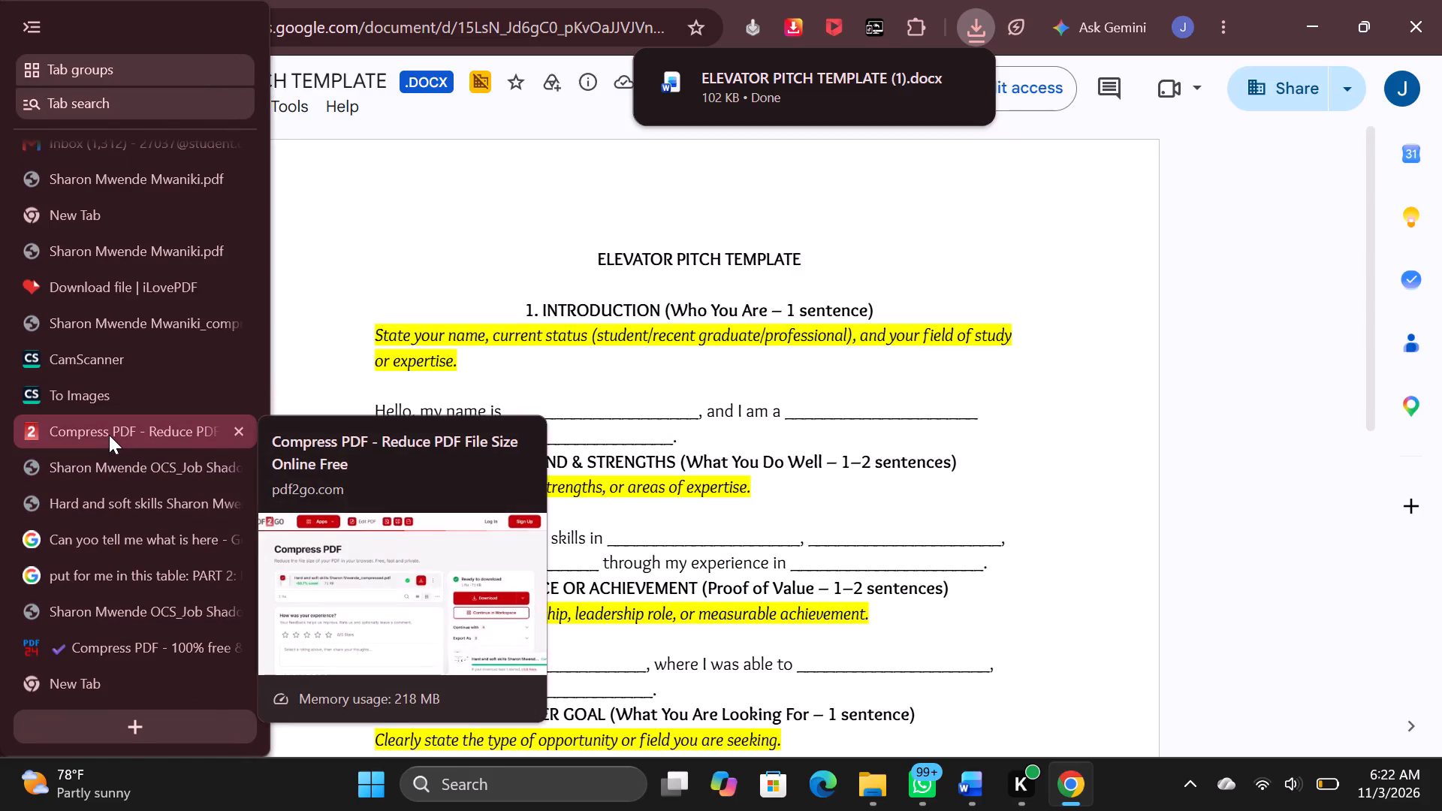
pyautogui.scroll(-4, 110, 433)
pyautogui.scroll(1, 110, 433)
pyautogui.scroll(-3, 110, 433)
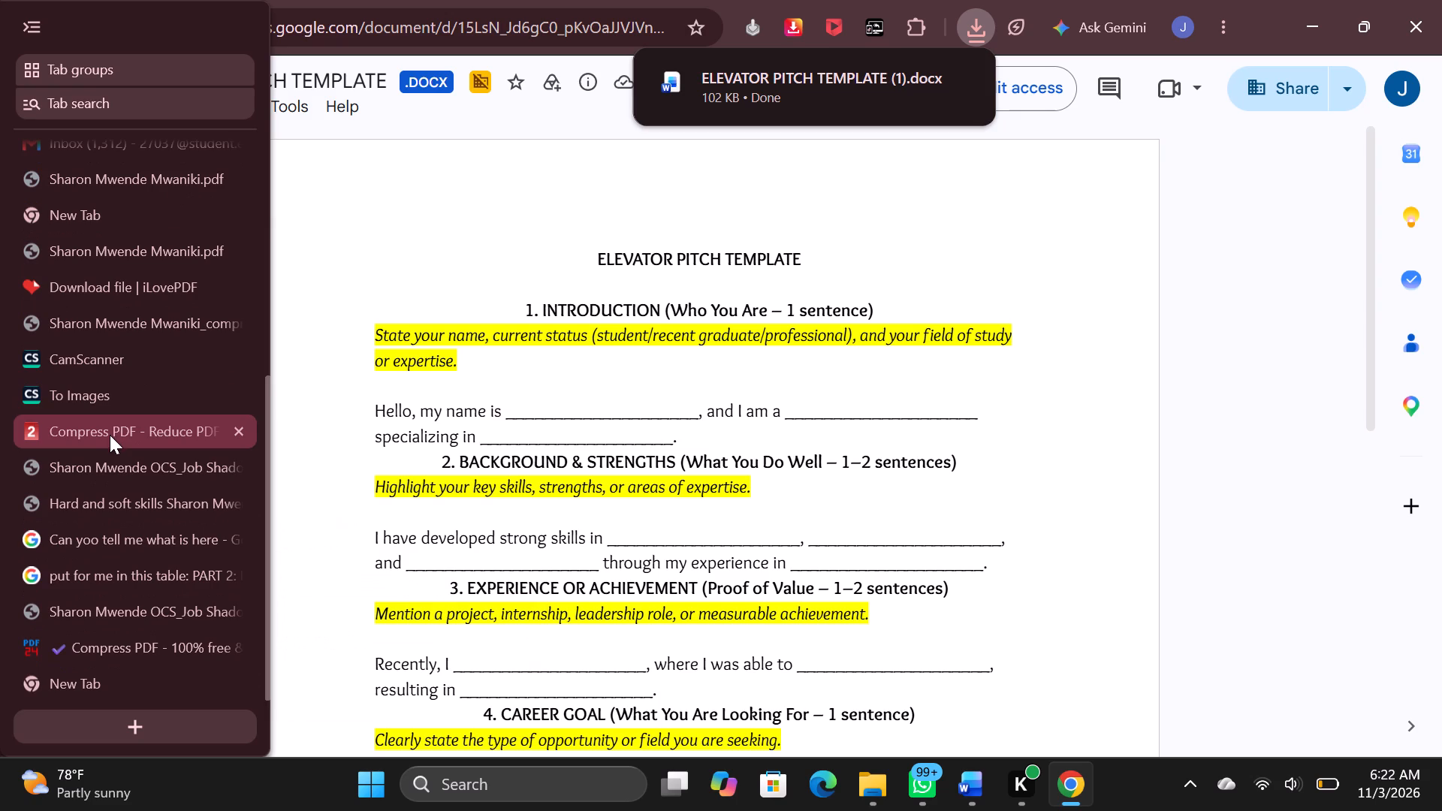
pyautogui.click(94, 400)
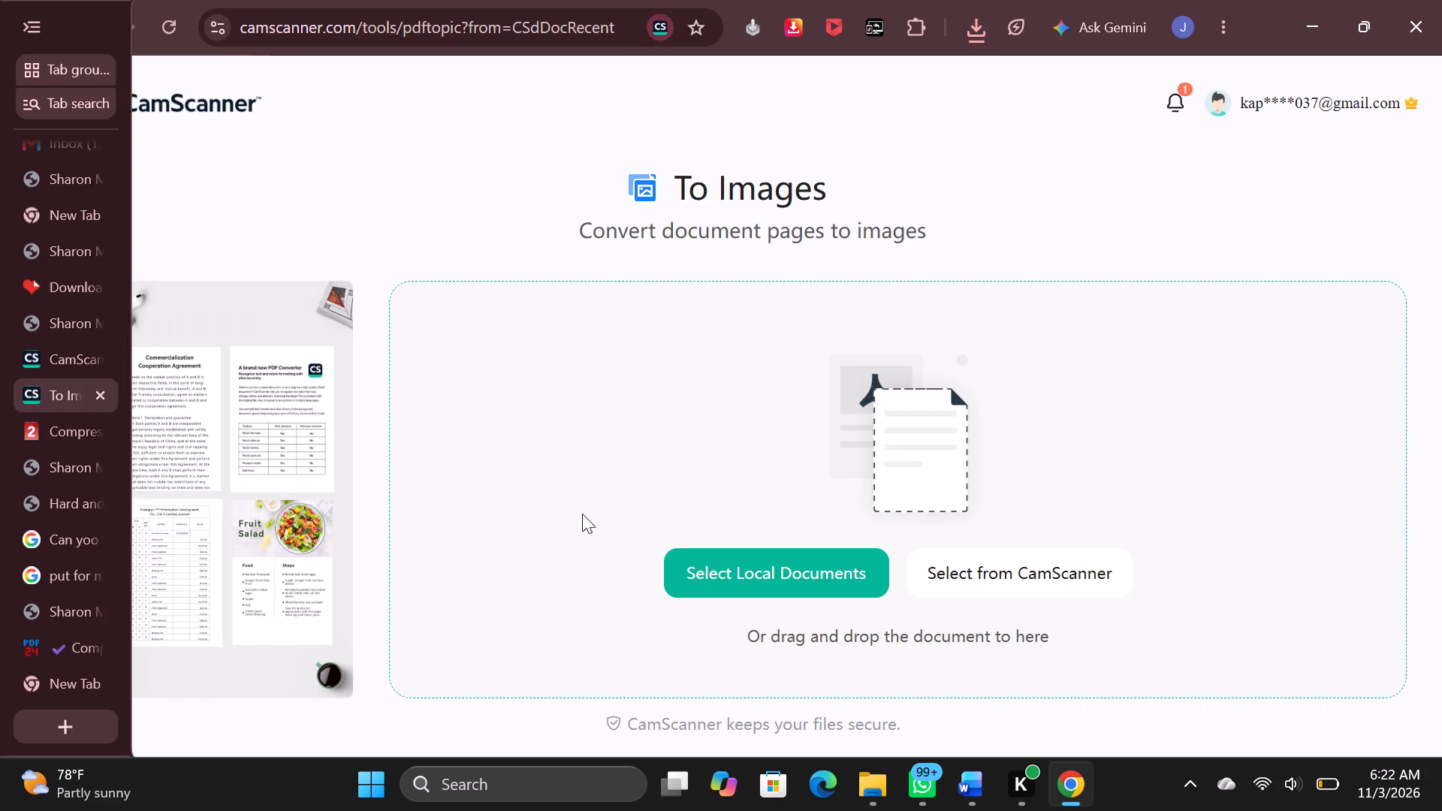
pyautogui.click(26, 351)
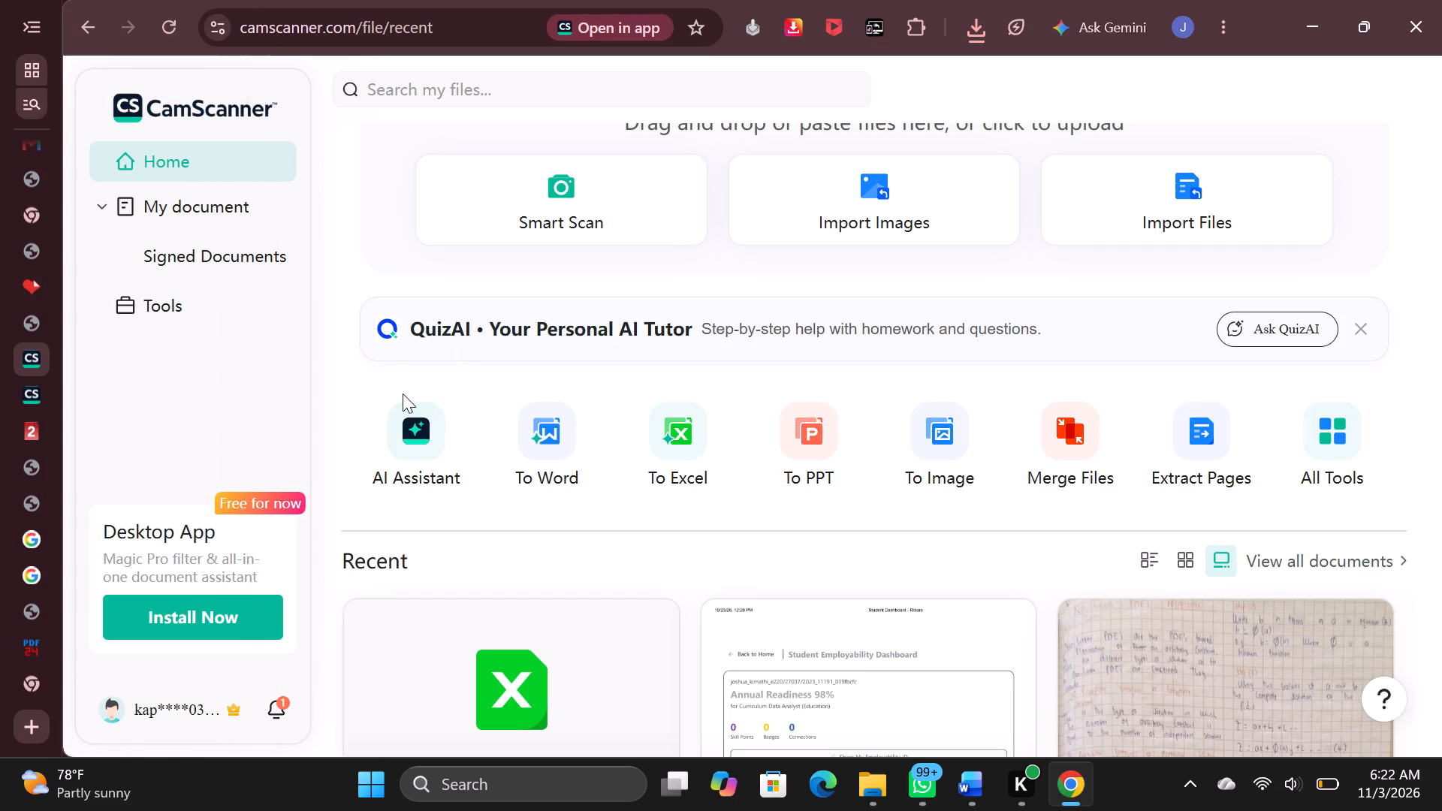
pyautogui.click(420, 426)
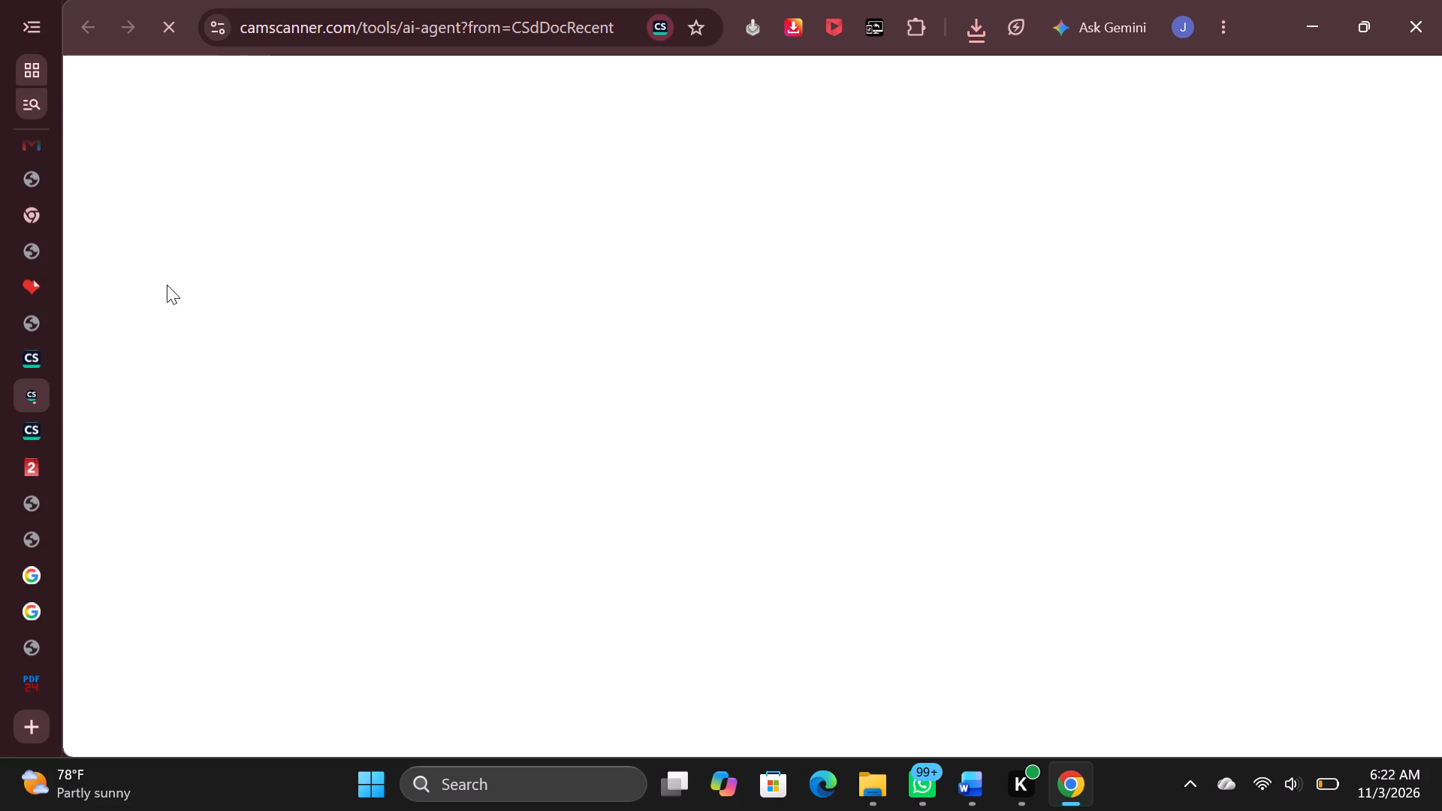
# Search Google for pdf2go in a new tab and open the site's Compress PDF tool.
pyautogui.click(26, 683)
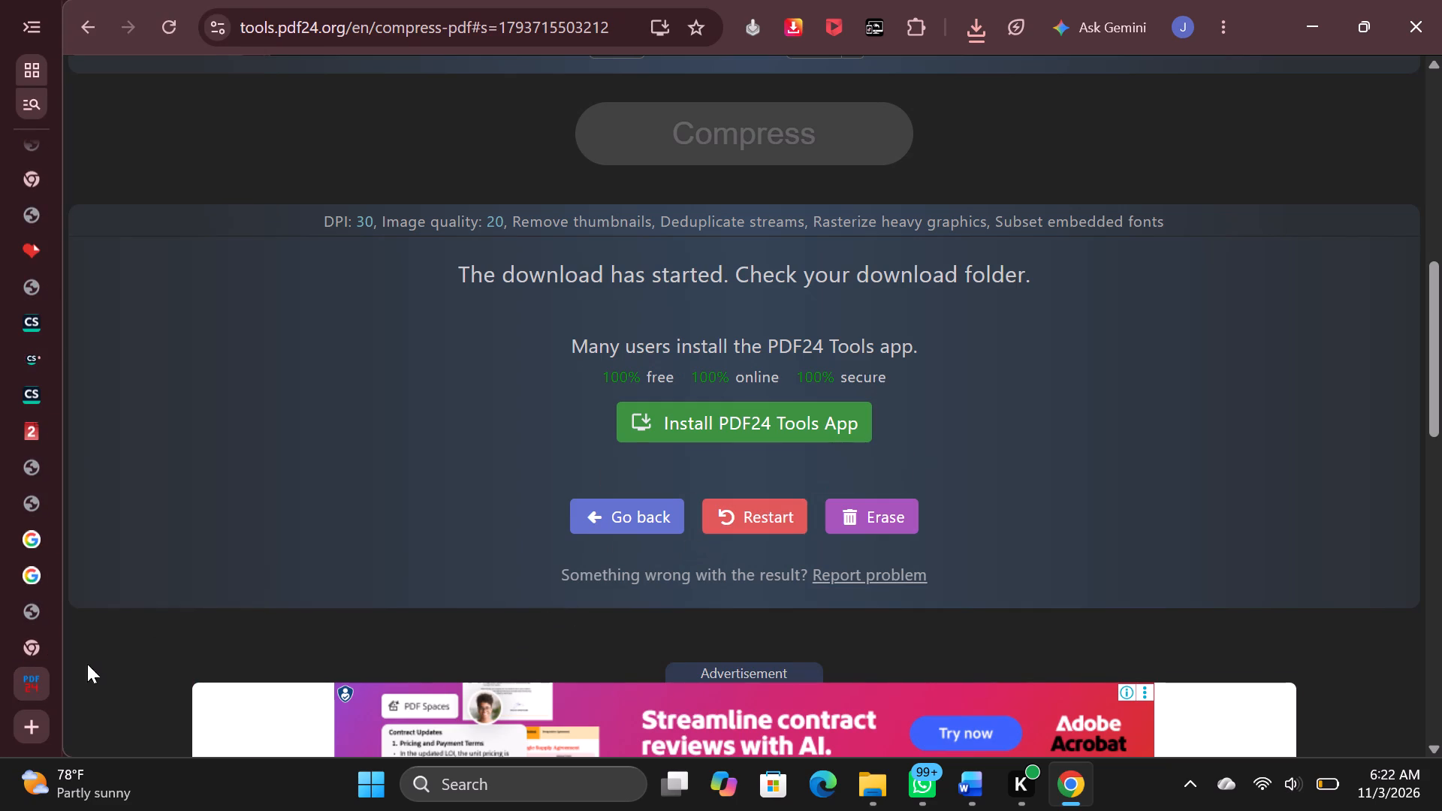
pyautogui.click(35, 735)
pyautogui.click(495, 388)
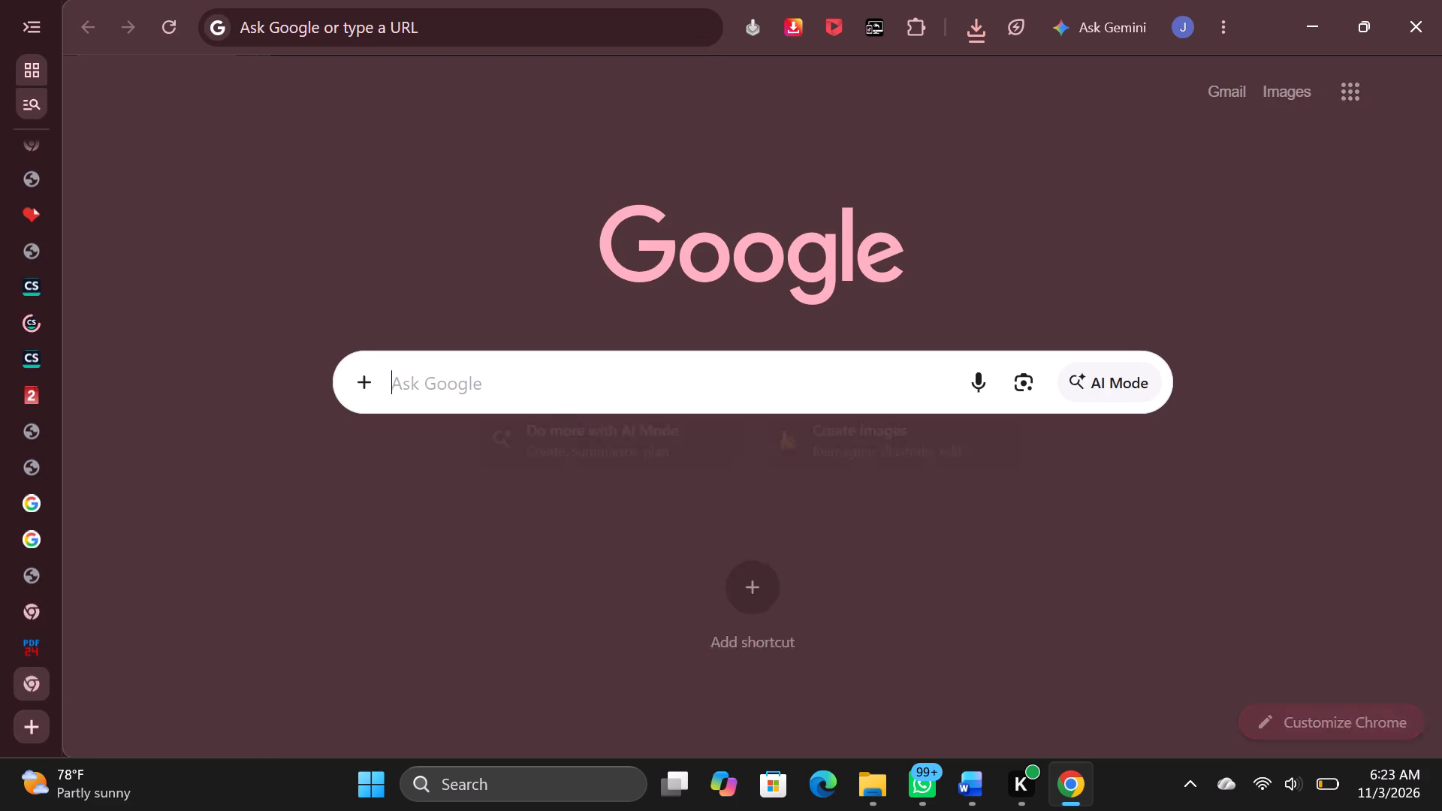
pyautogui.write('pdf')
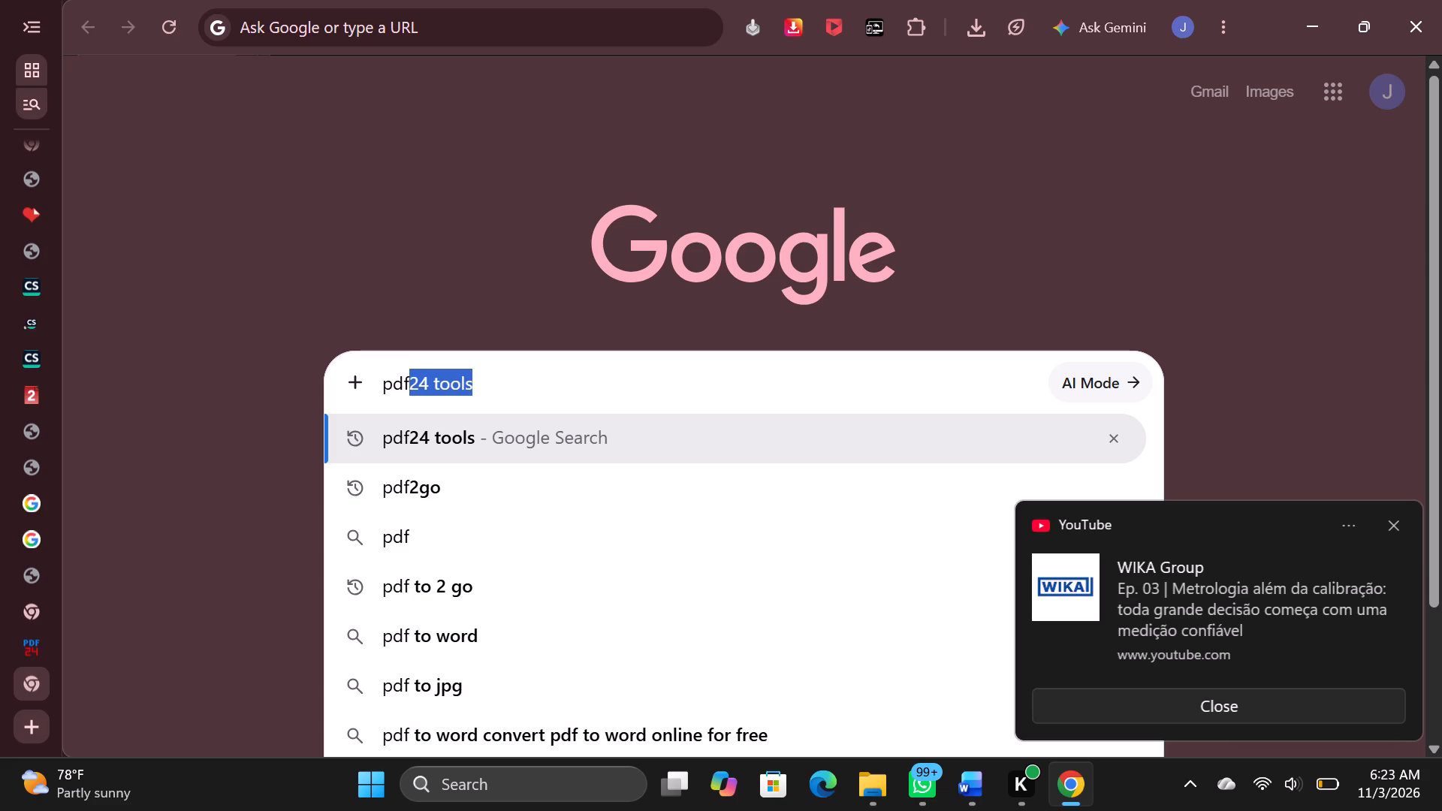
pyautogui.press('BackSpace')
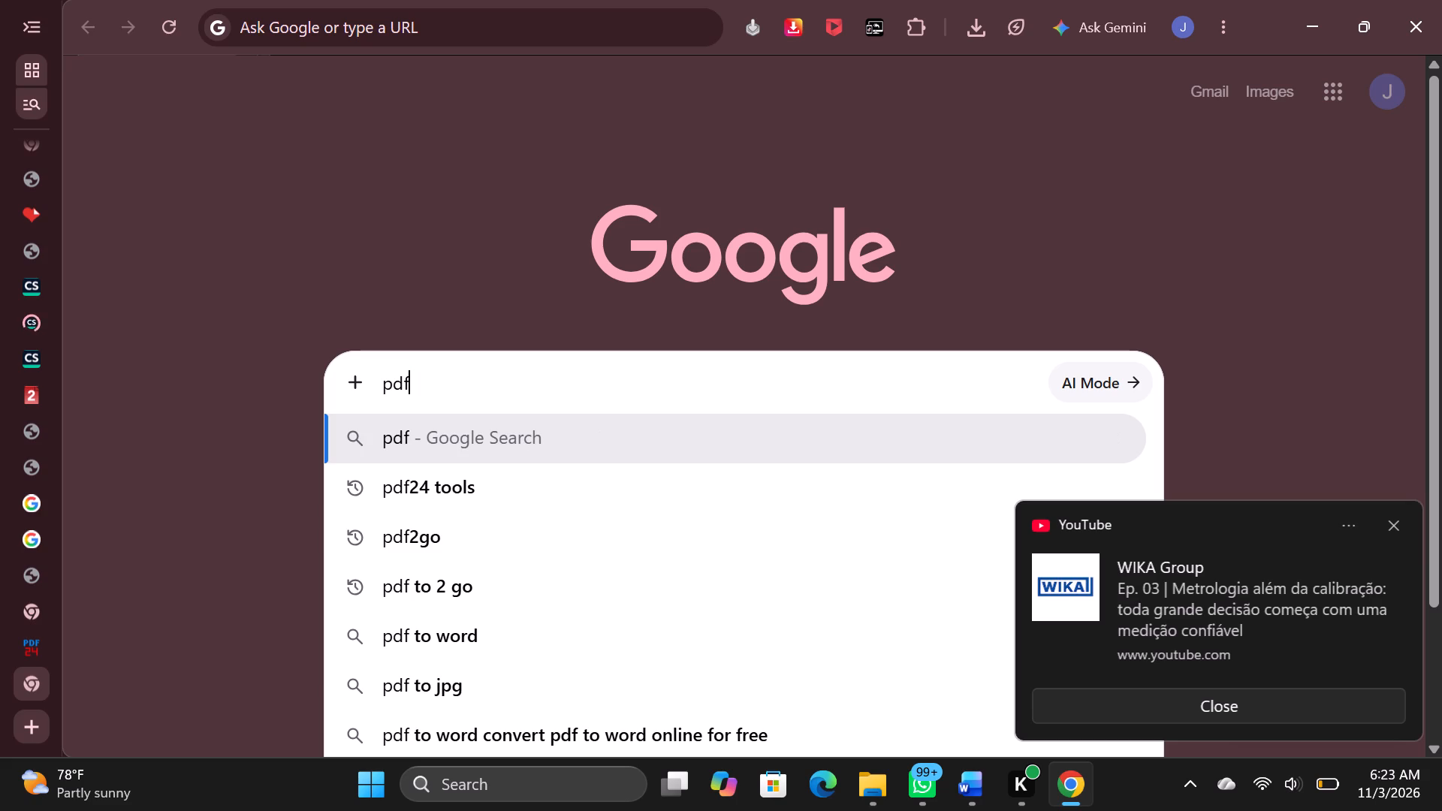
pyautogui.press('space')
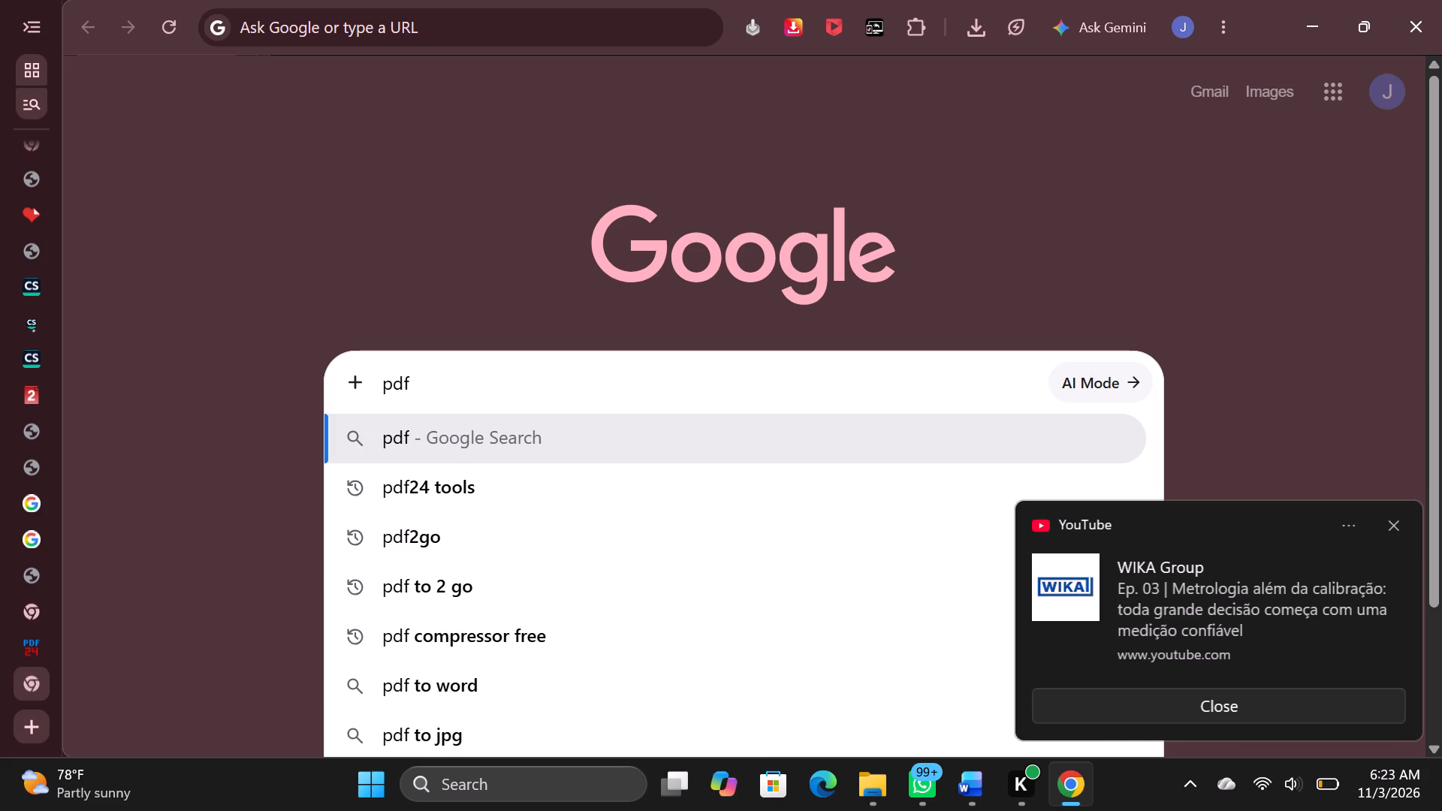
pyautogui.click(433, 544)
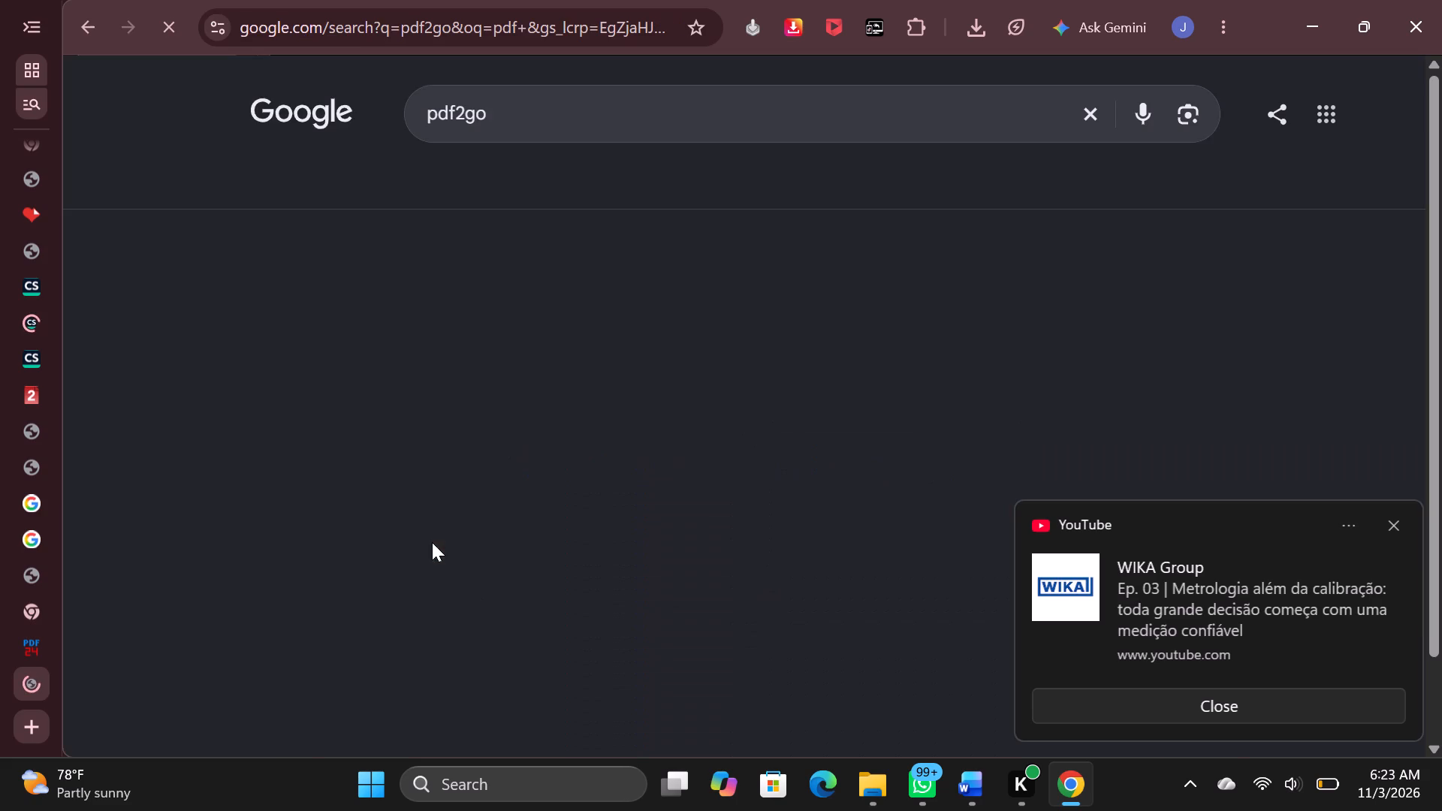
pyautogui.click(314, 423)
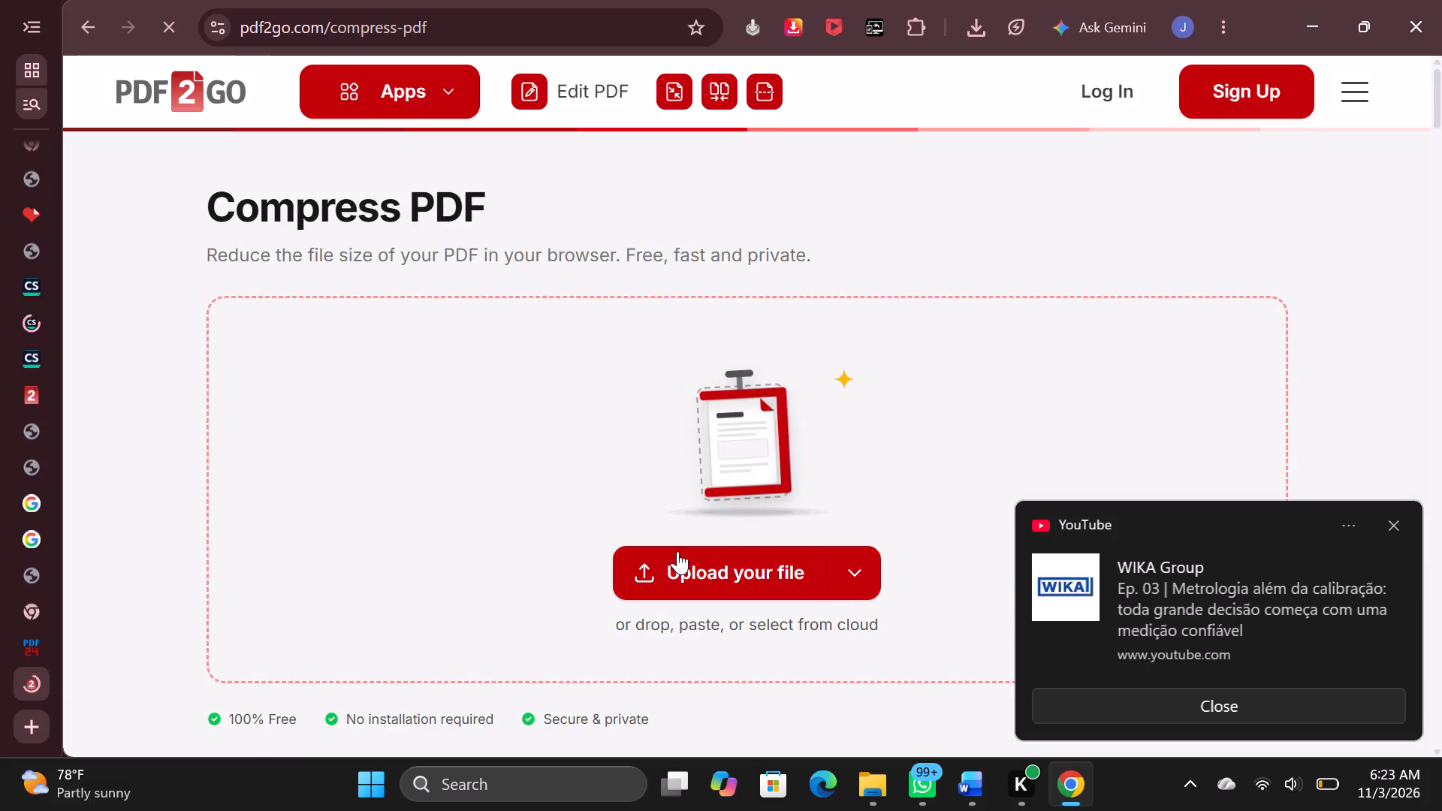
# Upload the newest compressed volunteer PDF, the one ending in "compressed (1)", from Downloads to PDF2Go.
pyautogui.click(695, 568)
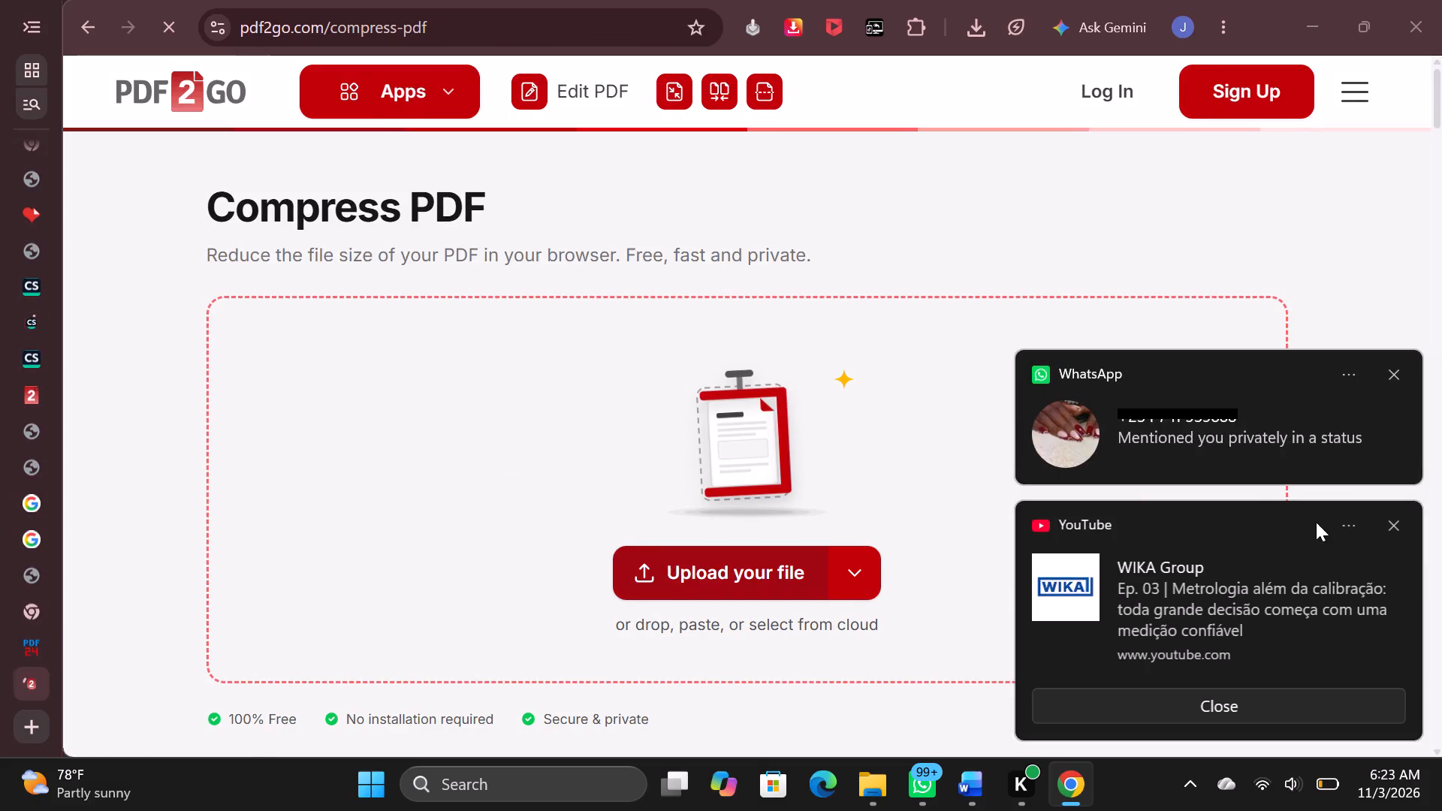
pyautogui.click(1396, 527)
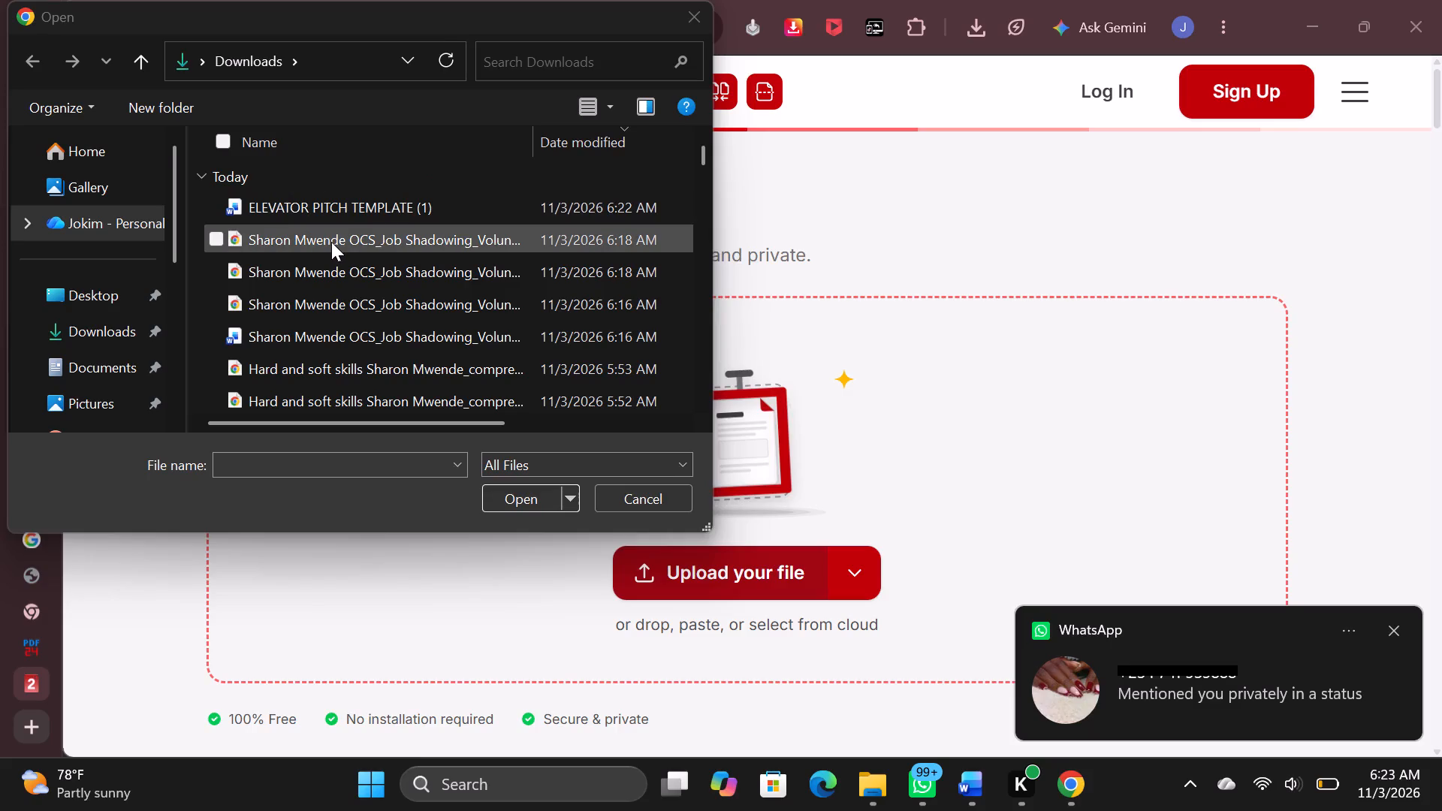
pyautogui.click(331, 242)
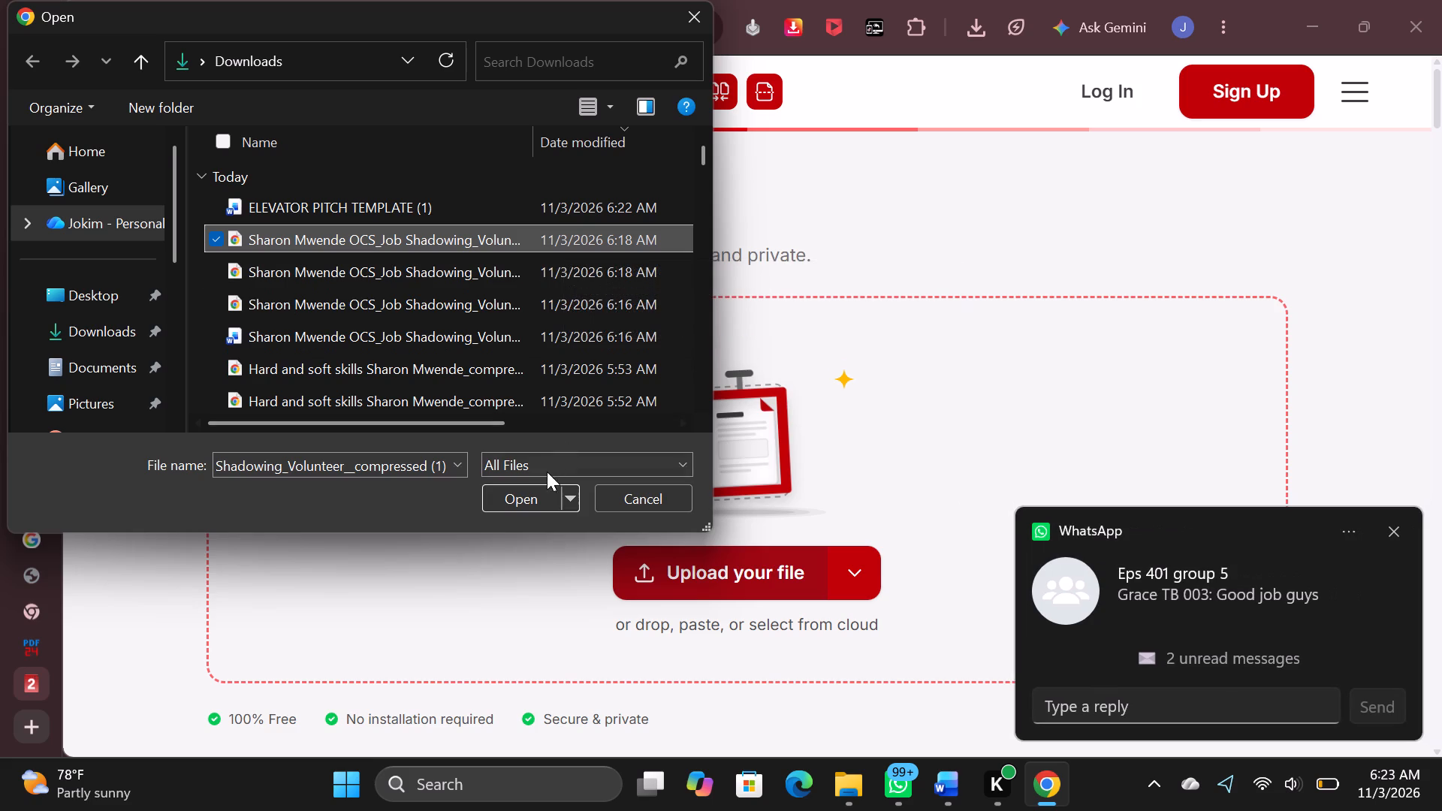
pyautogui.click(522, 503)
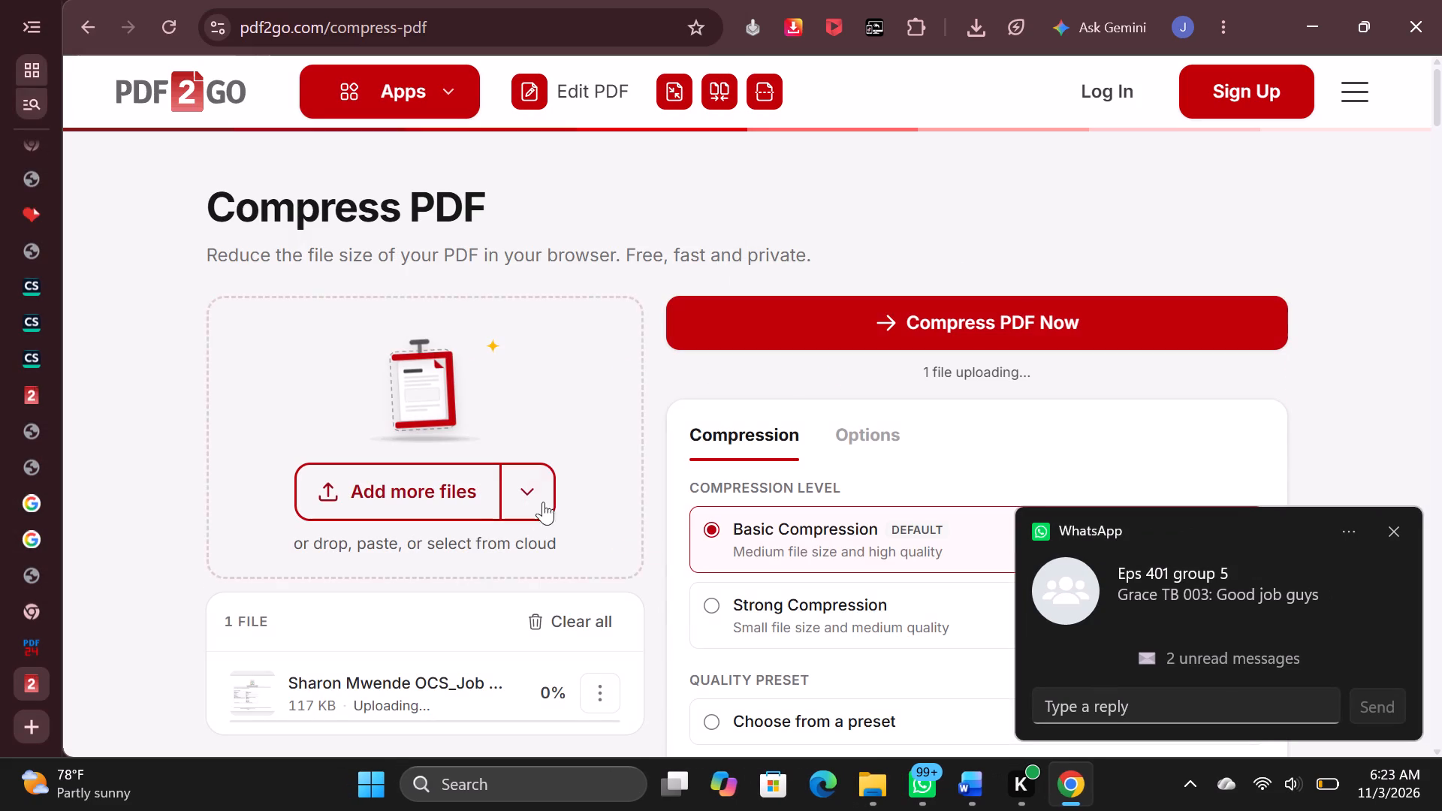
pyautogui.click(1396, 530)
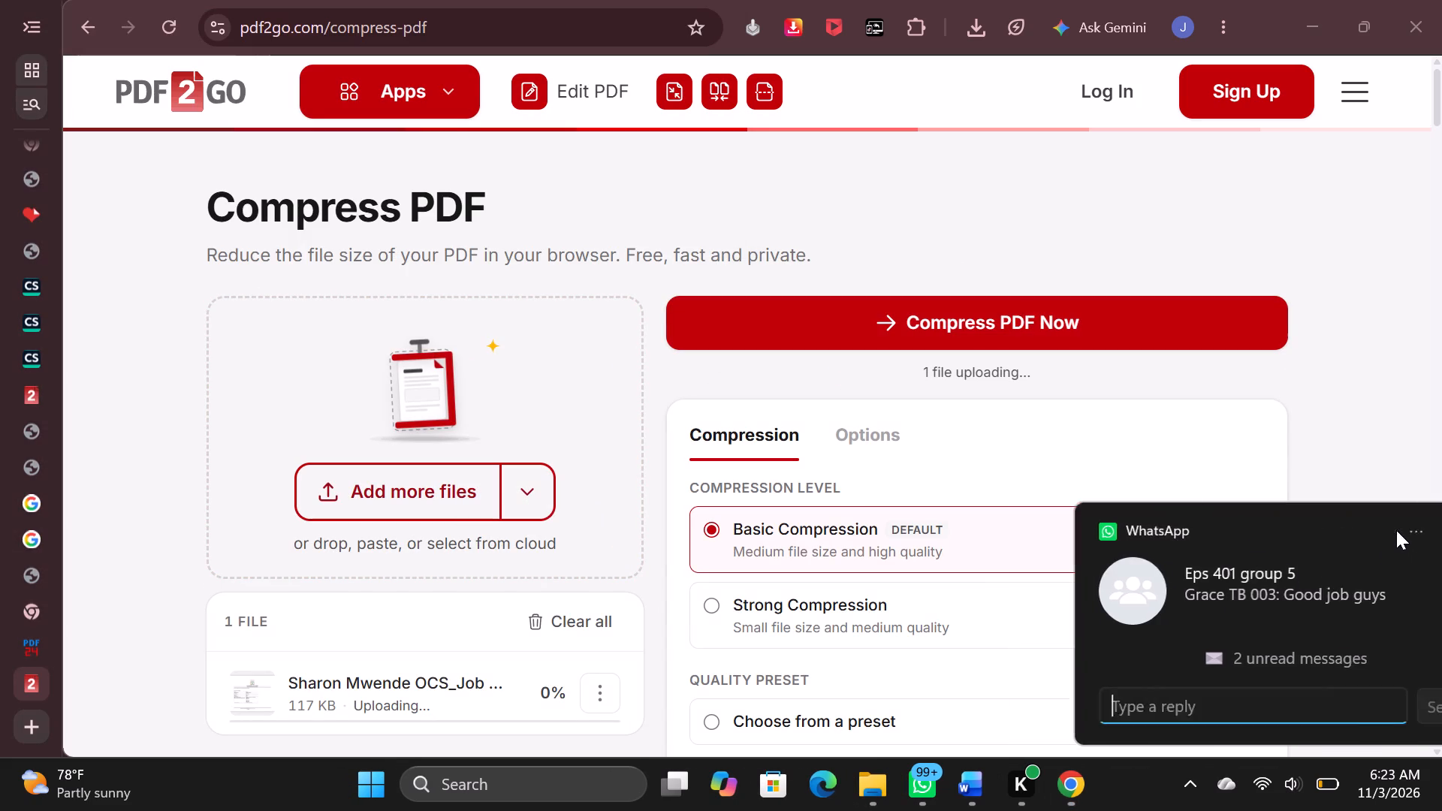
# Compress the uploaded volunteer PDF on PDF2Go using Strong Compression.
pyautogui.click(716, 601)
pyautogui.scroll(-1, 716, 594)
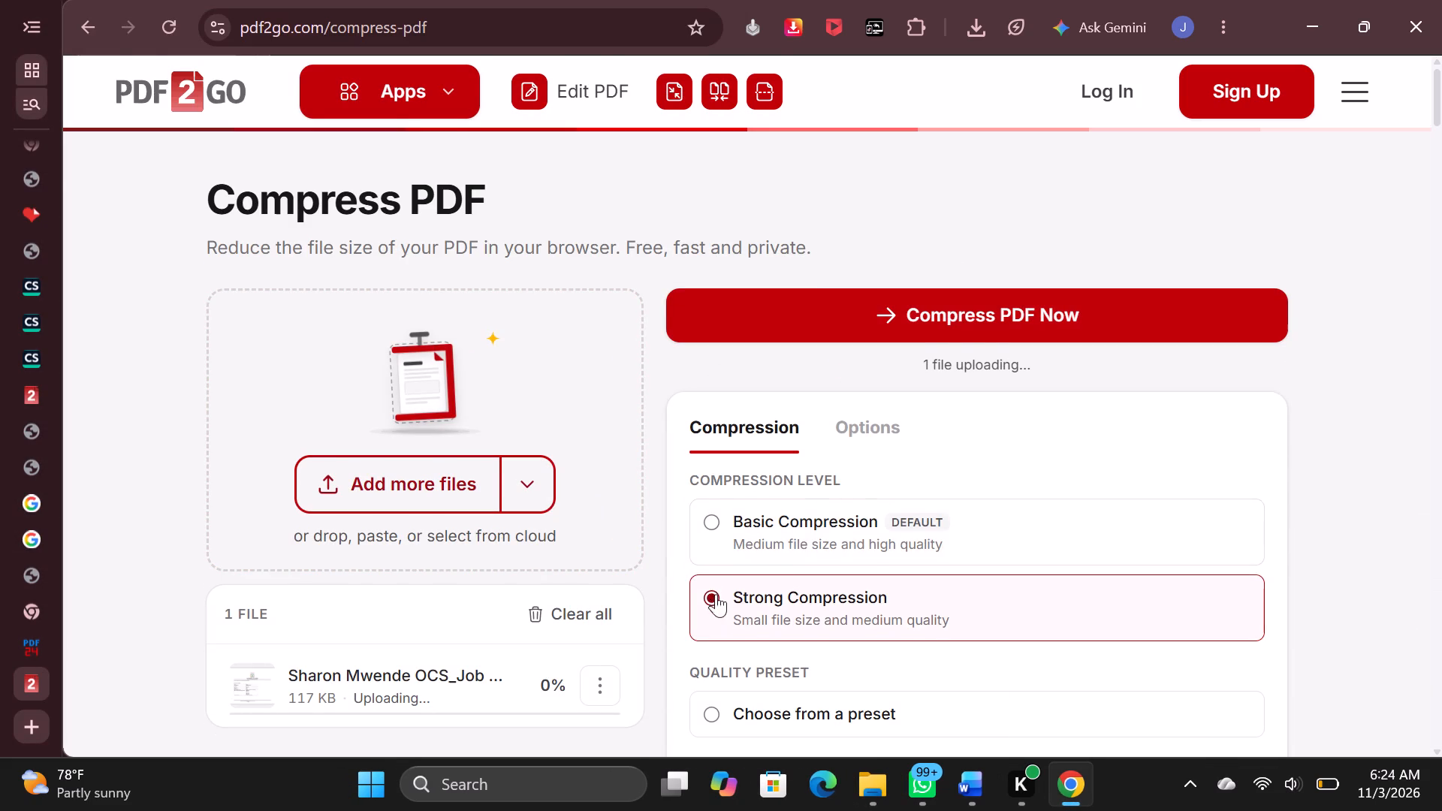
pyautogui.scroll(-2, 716, 594)
pyautogui.scroll(3, 720, 586)
pyautogui.click(856, 315)
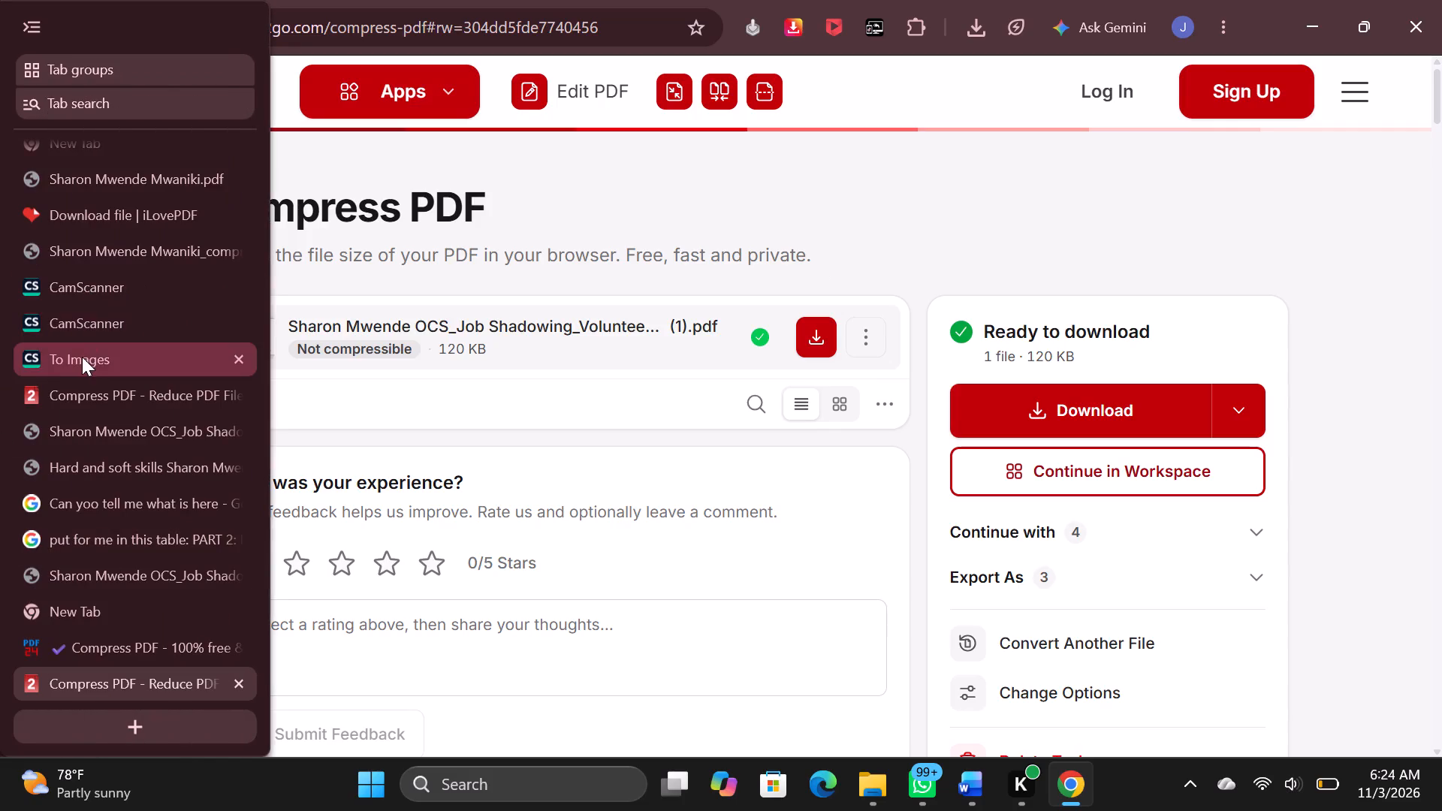
# Recheck the CamScanner AI Assistant page, and look up CamScanner on Google in a new tab.
pyautogui.click(90, 324)
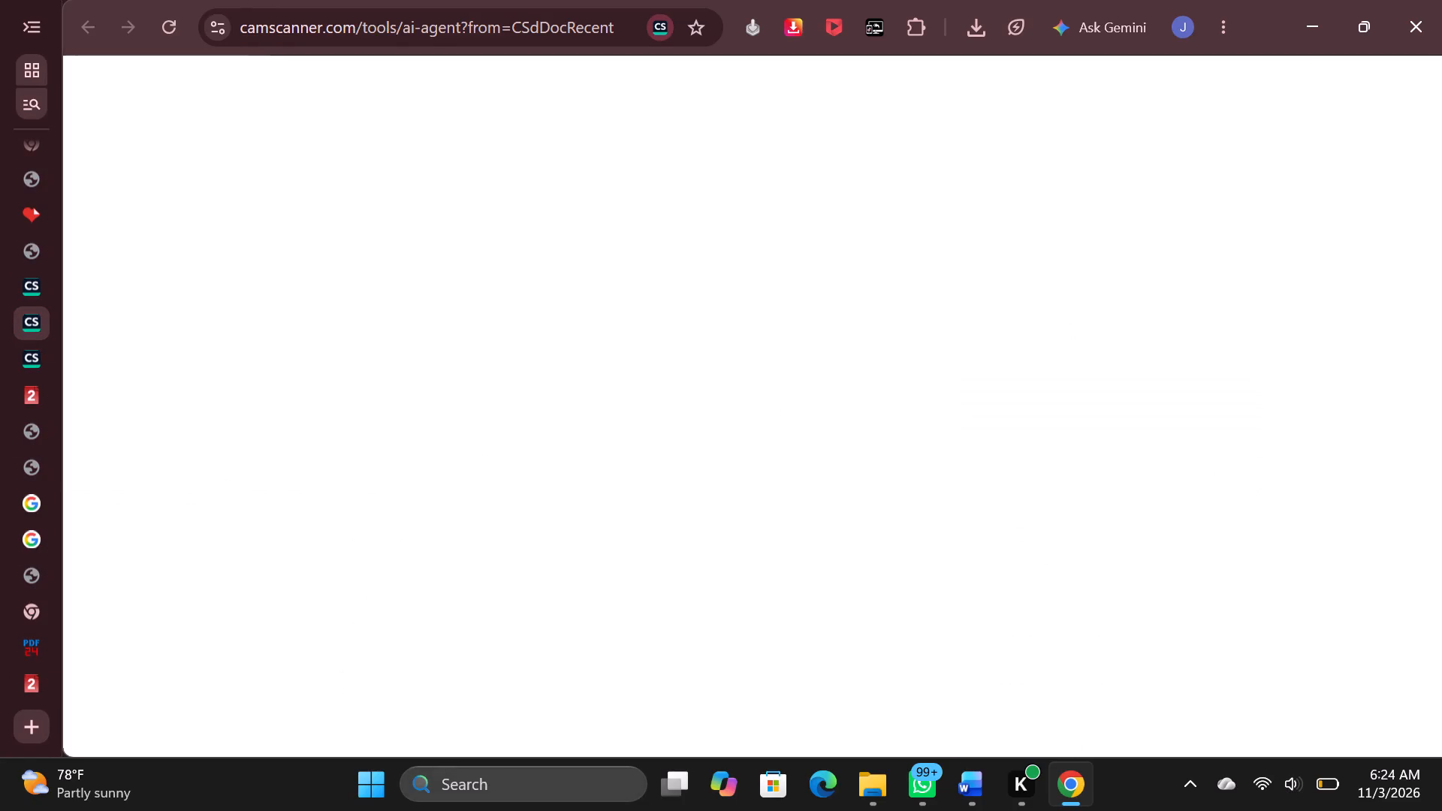
pyautogui.scroll(1, 72, 446)
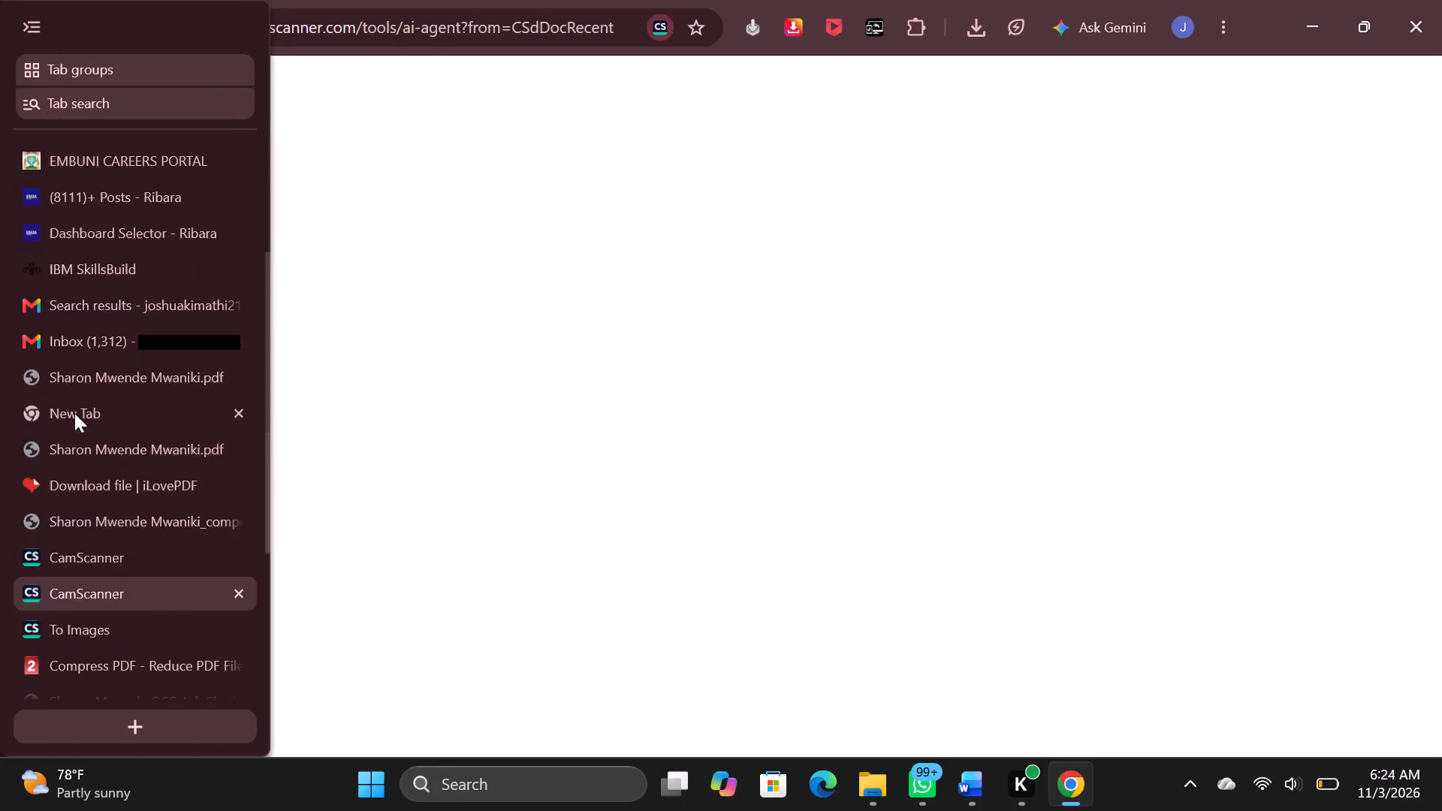
pyautogui.scroll(1, 74, 413)
pyautogui.click(103, 728)
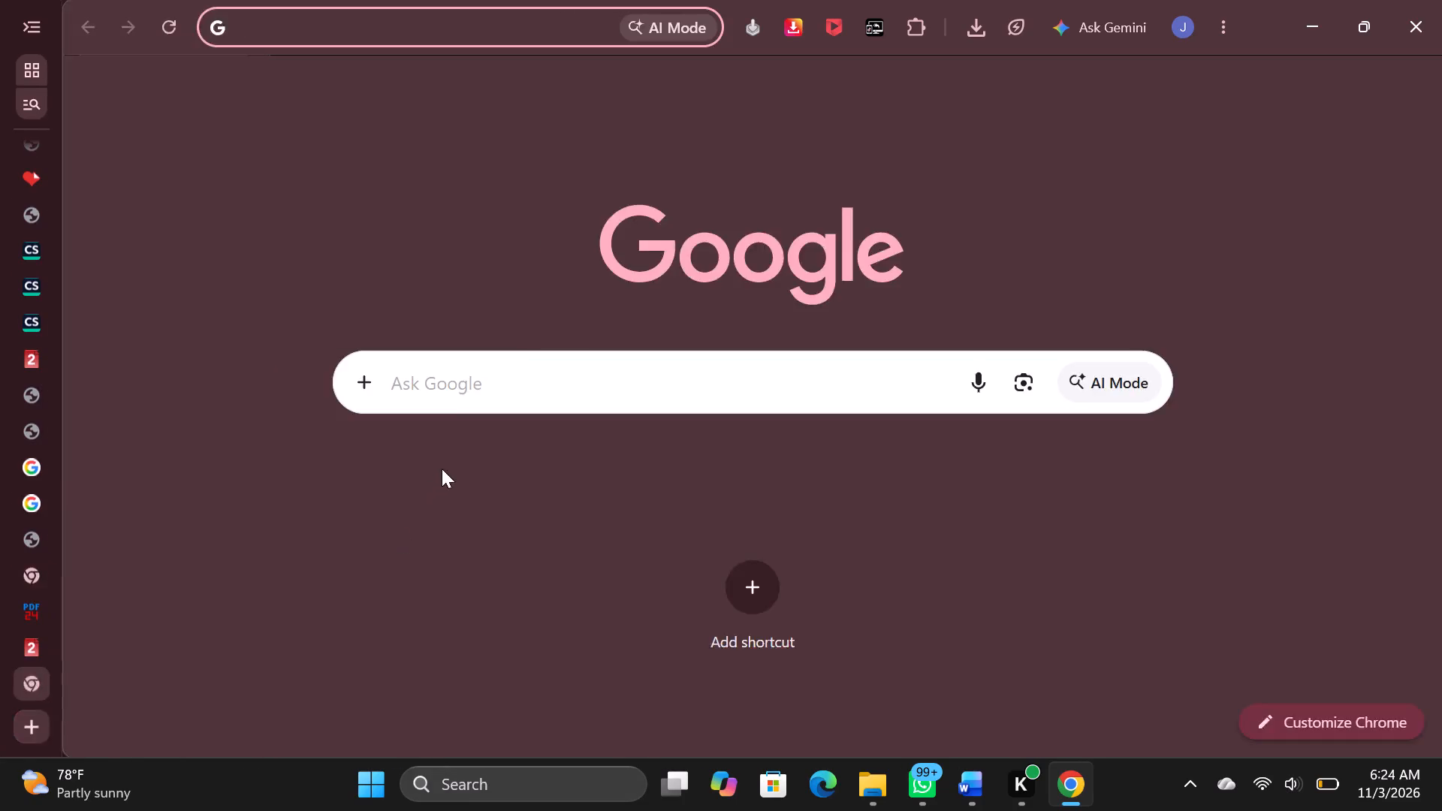
pyautogui.click(438, 371)
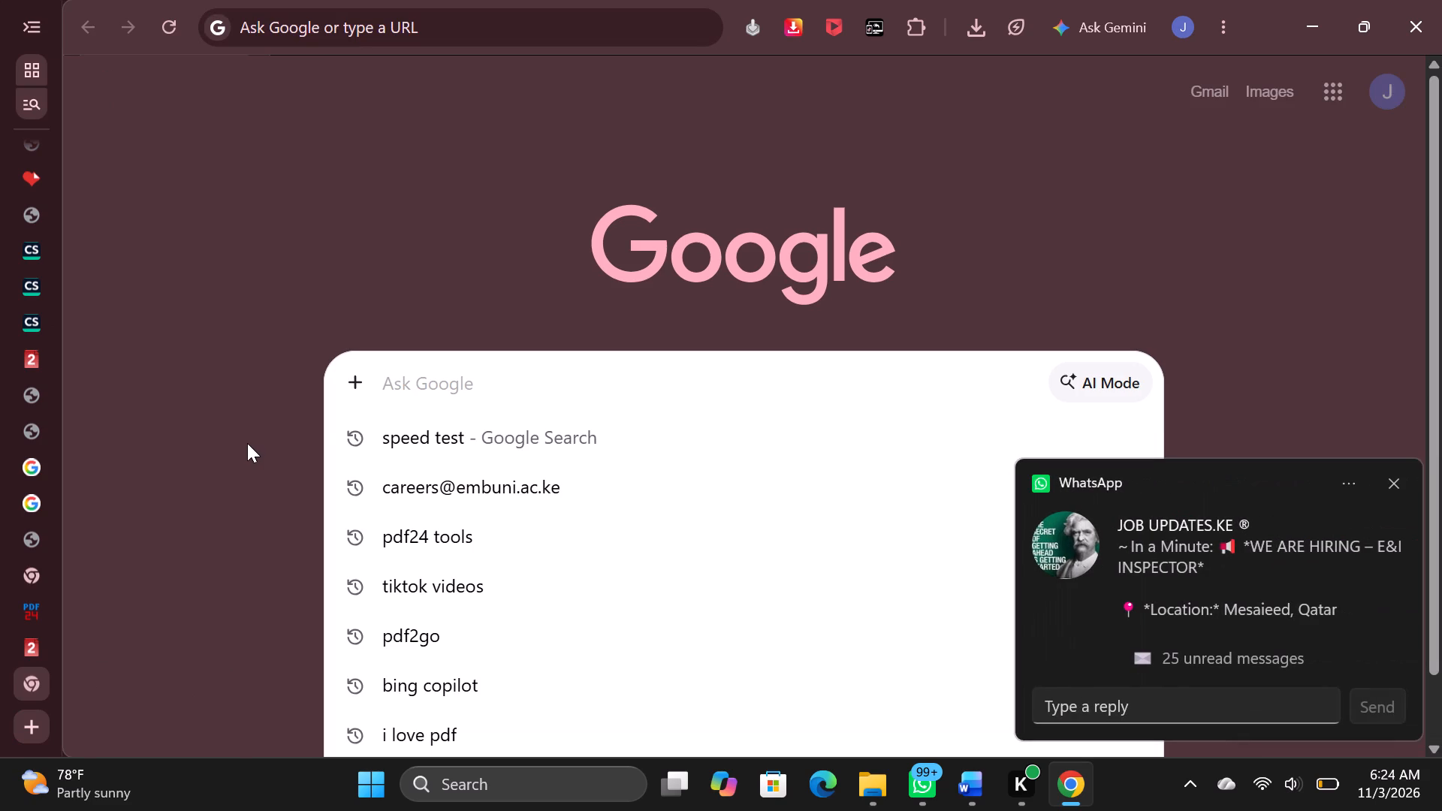
pyautogui.write('camsca')
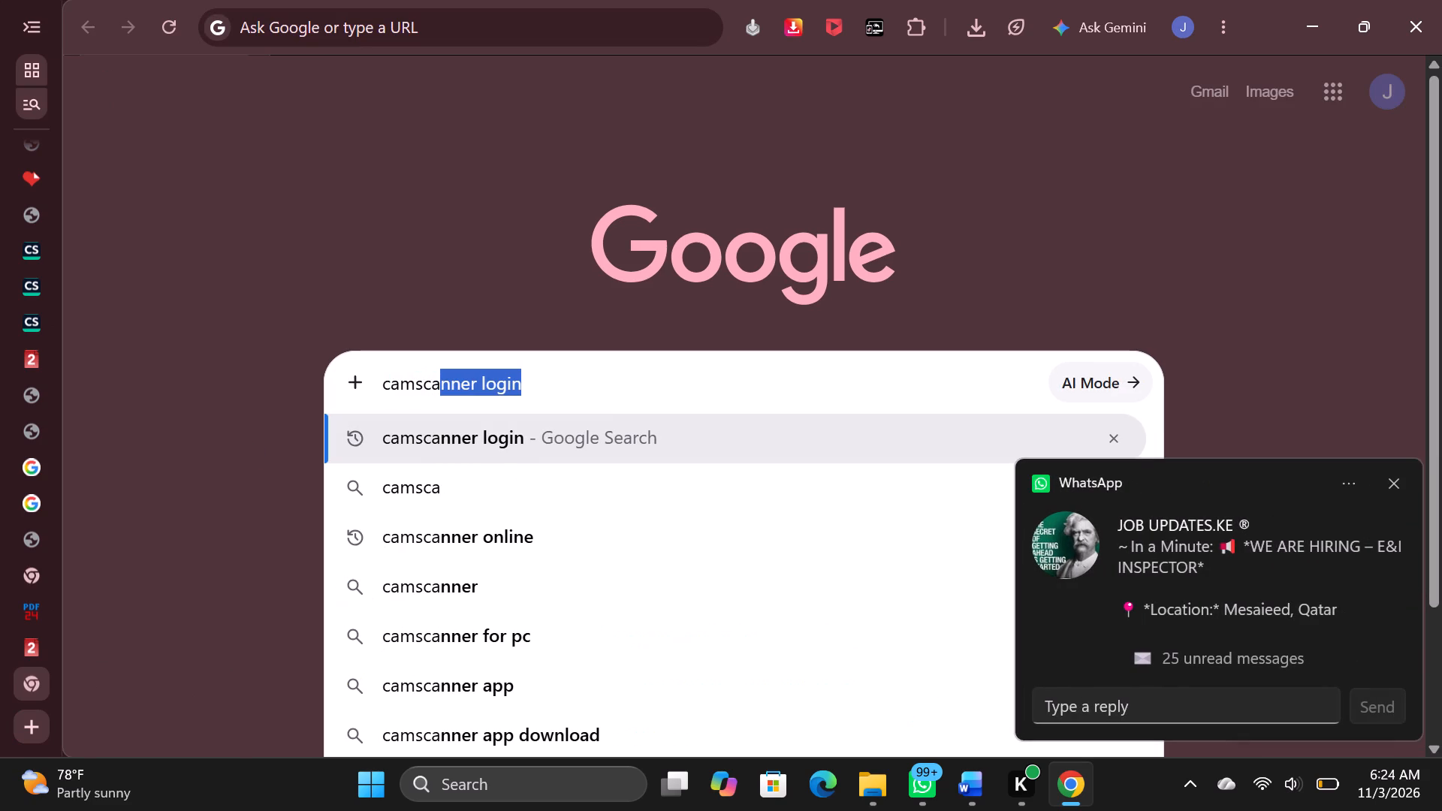
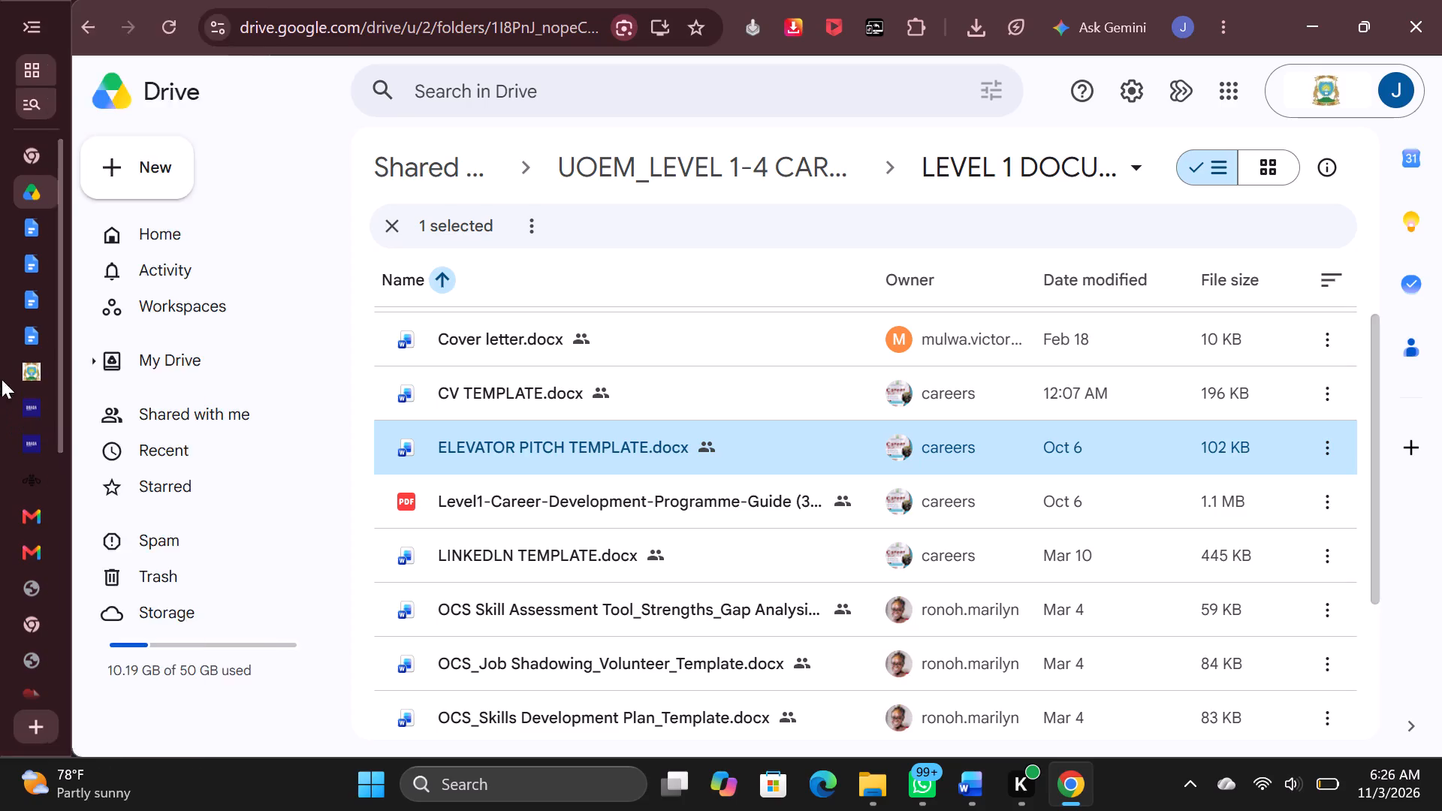
# Look through the open tabs for the elevator pitch template, job shadowing template, EMBUNI careers portal, Ribara posts and Ribara dashboard selector.
pyautogui.scroll(5, 61, 298)
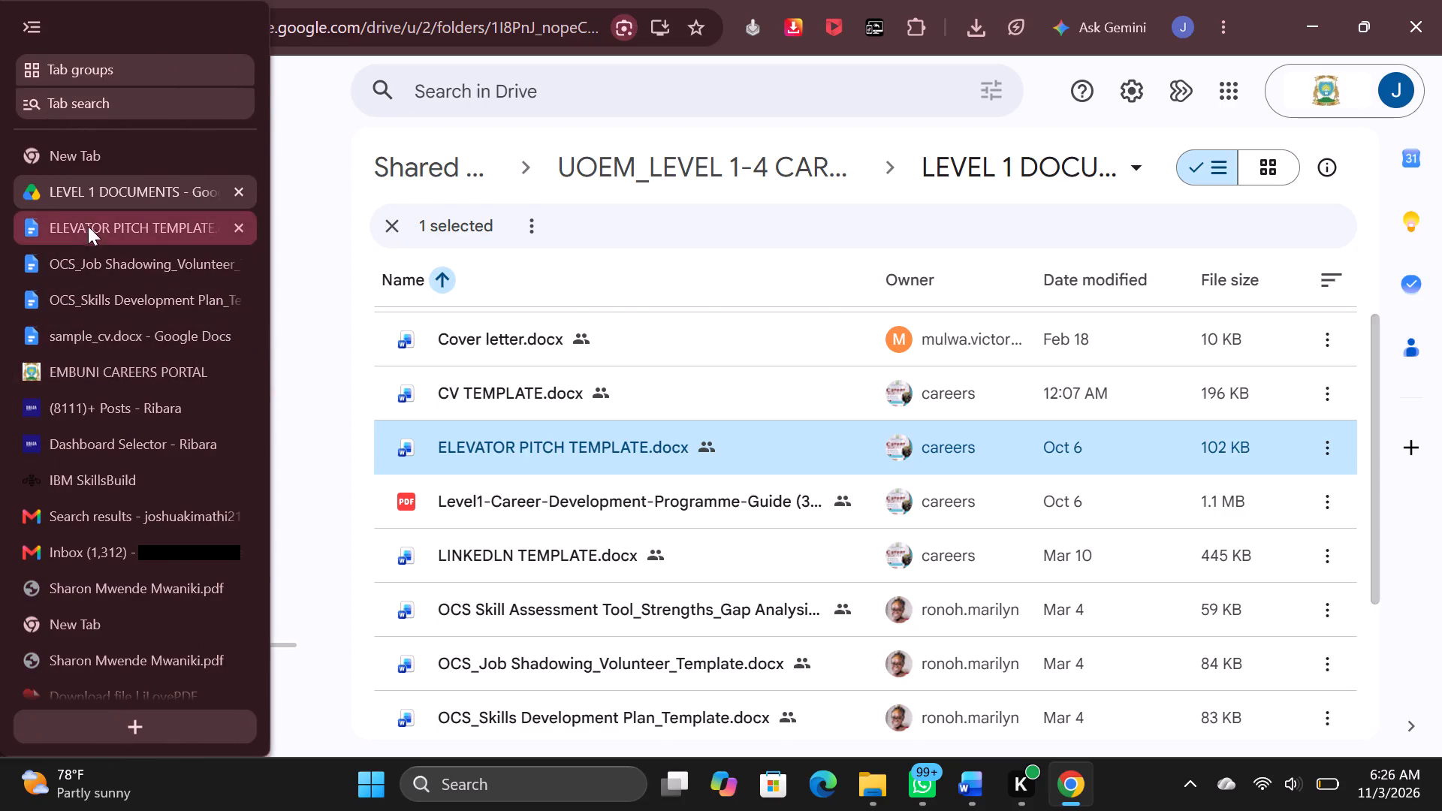
pyautogui.click(89, 225)
pyautogui.click(91, 260)
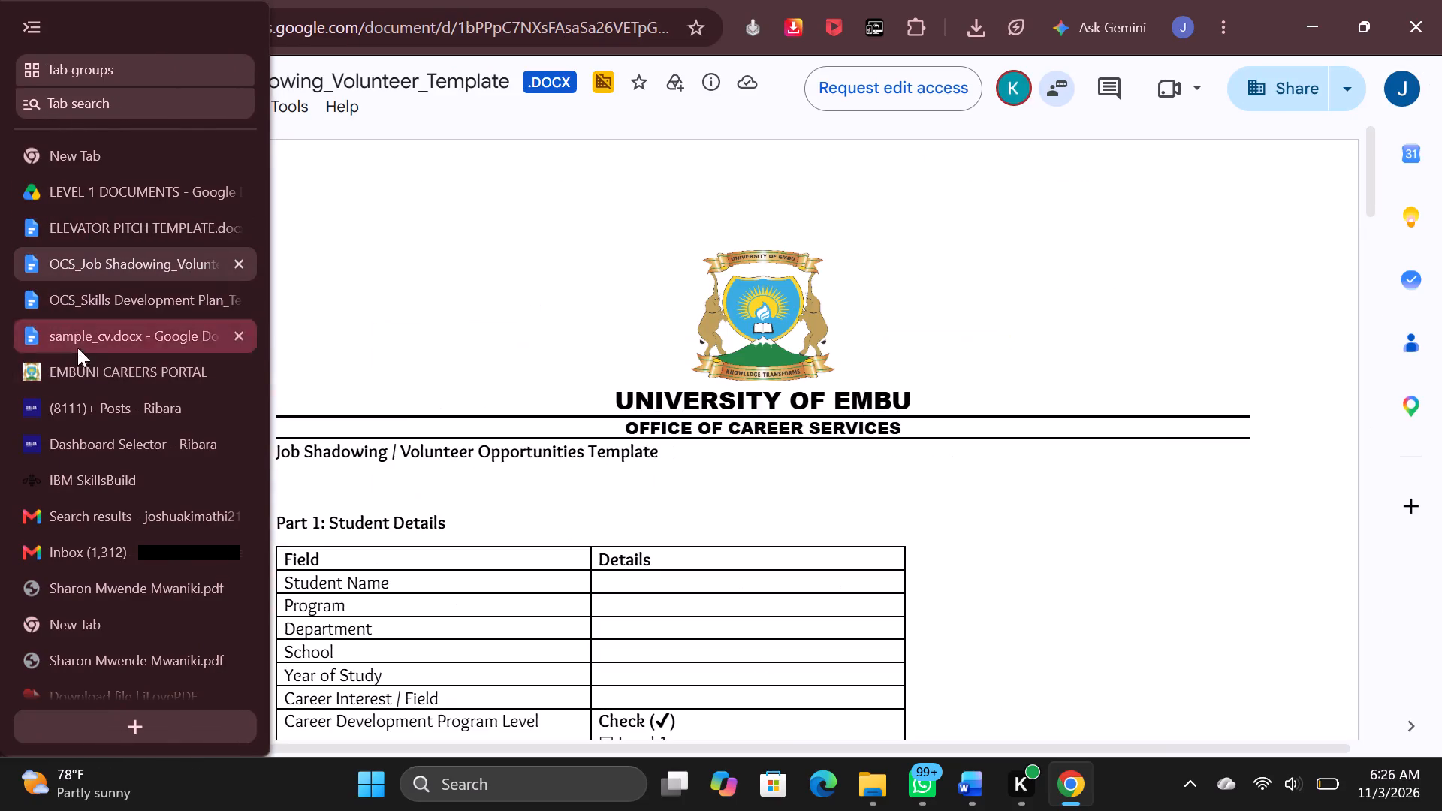
pyautogui.click(87, 374)
pyautogui.click(101, 411)
pyautogui.click(101, 445)
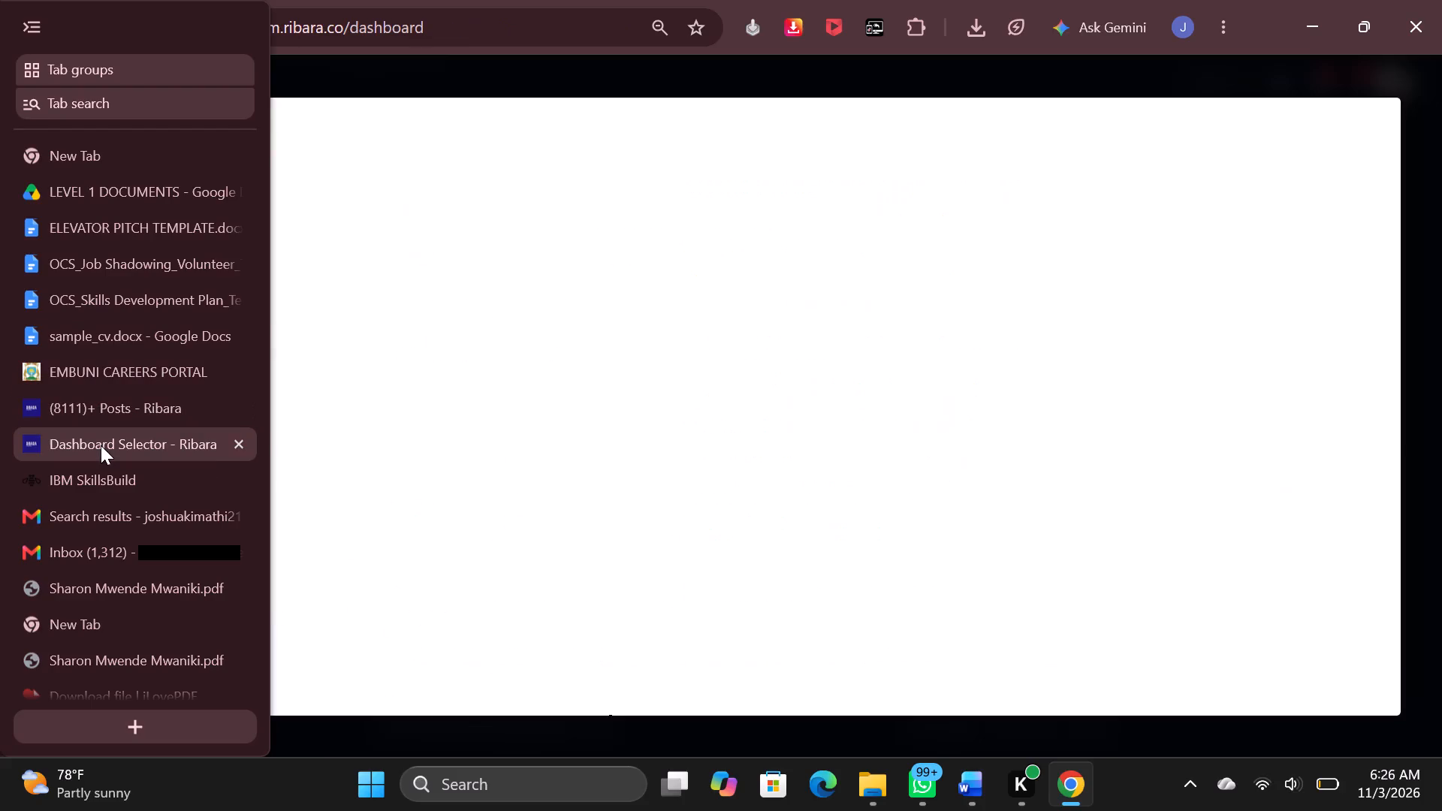
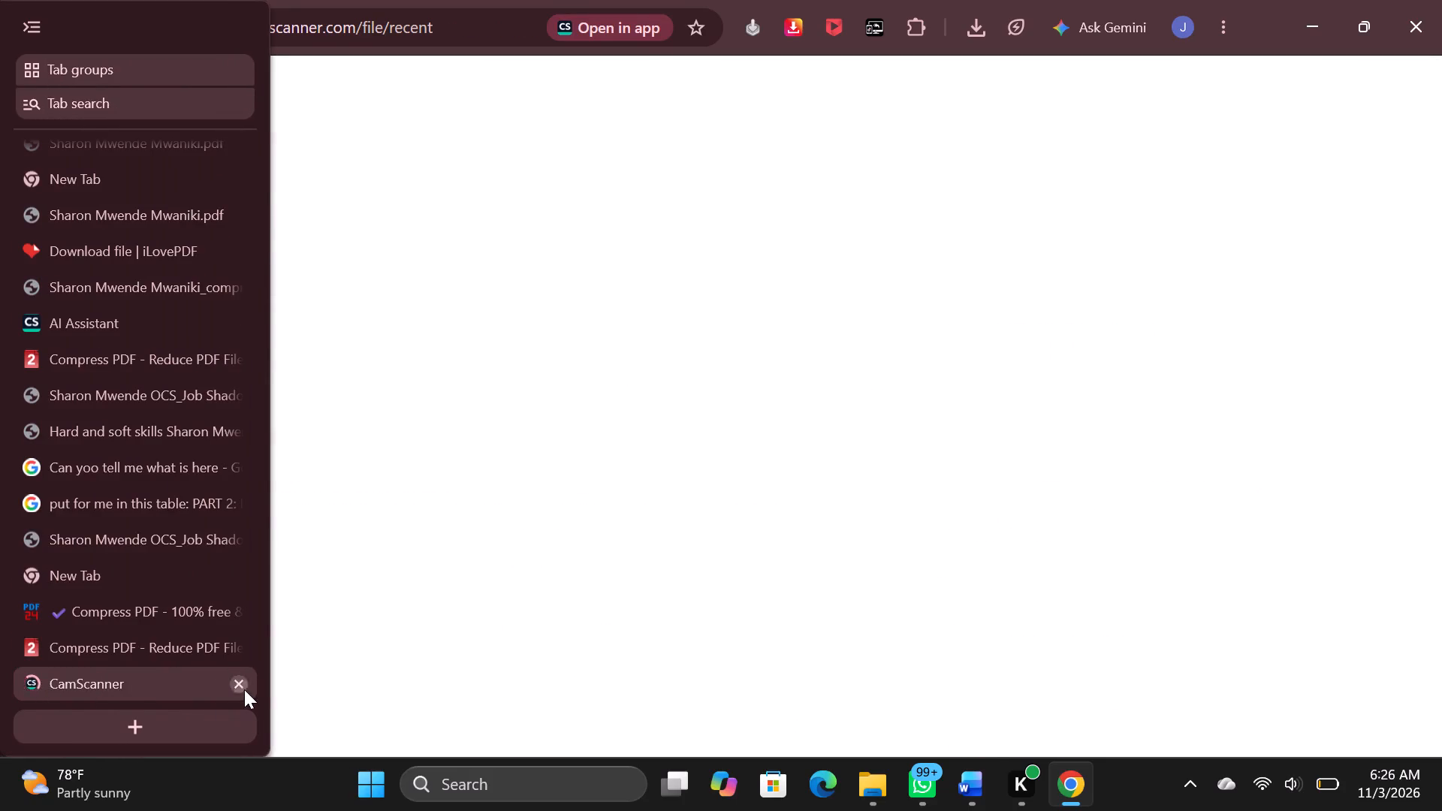
# Open a new tab and start a Google search for CamScanner with the text "cam".
pyautogui.click(148, 713)
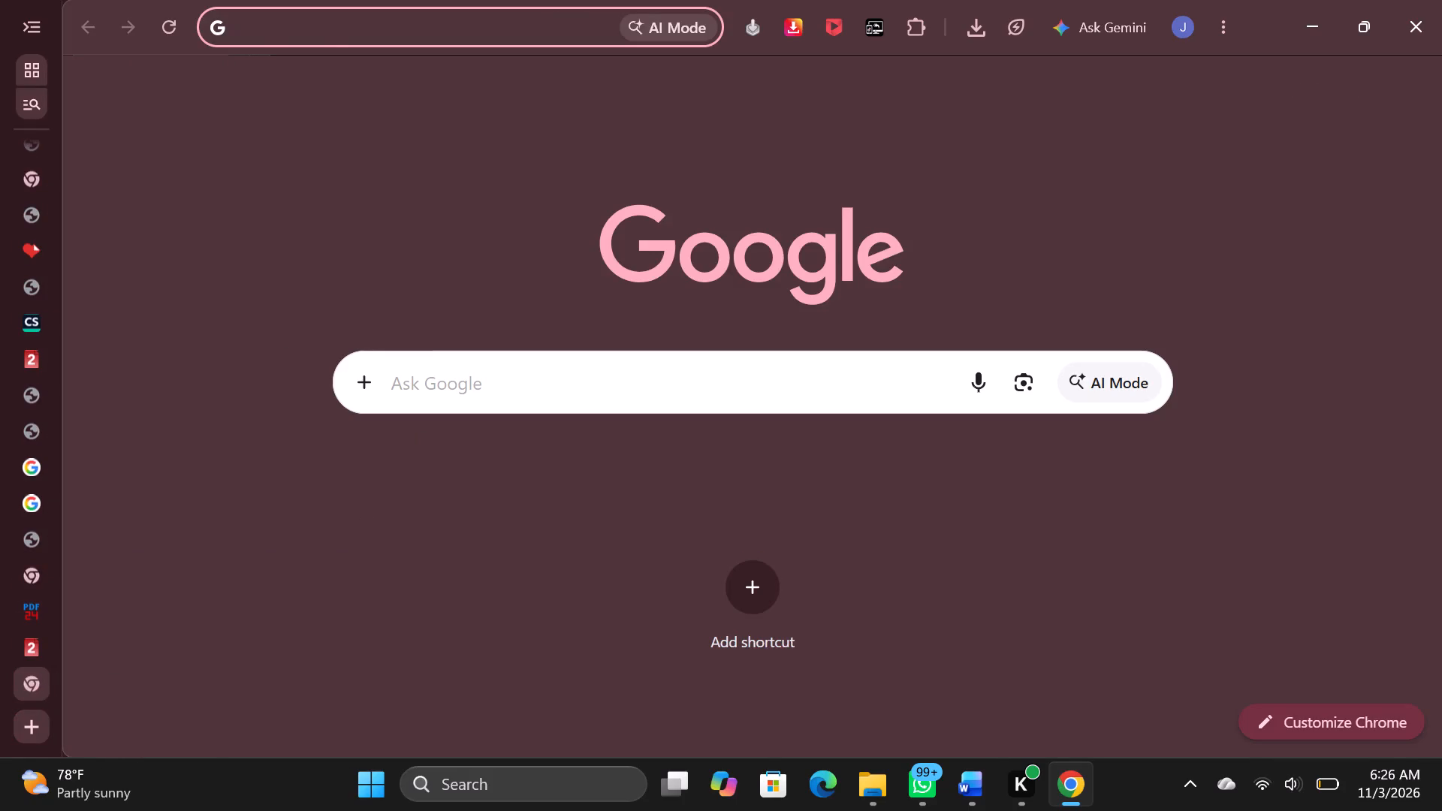
pyautogui.click(439, 393)
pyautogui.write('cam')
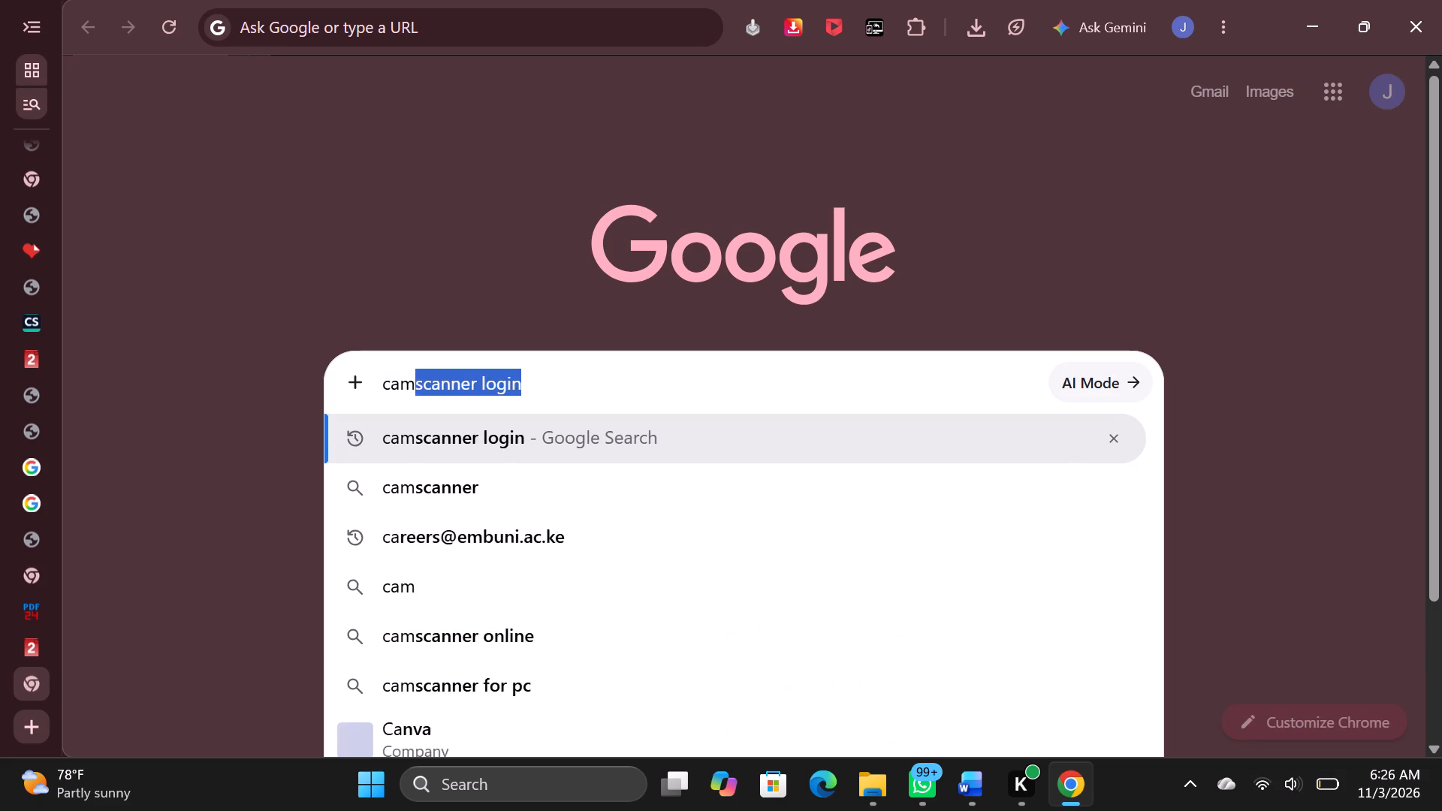
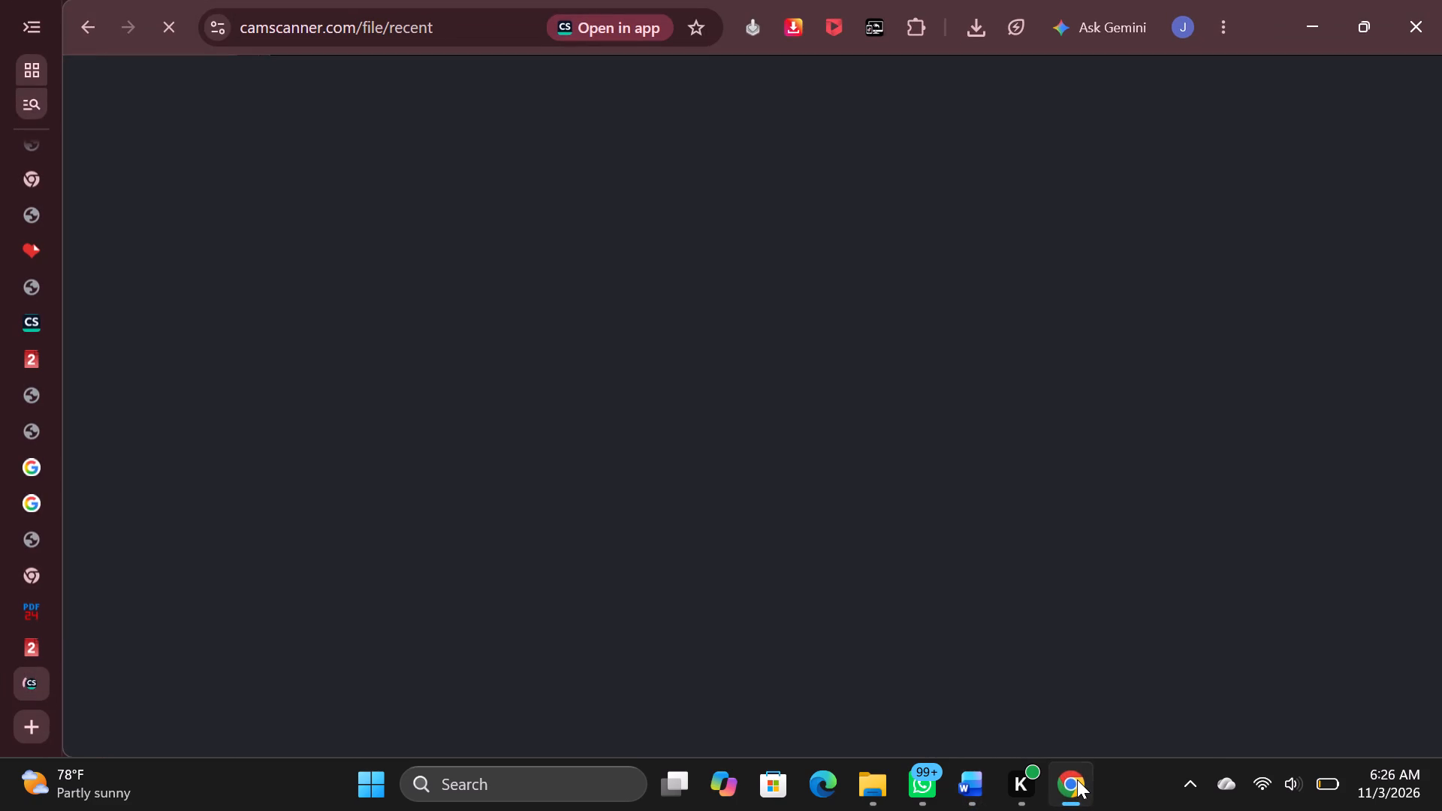
# Open a new browser window and start a Google search from its home page.
pyautogui.click(985, 565)
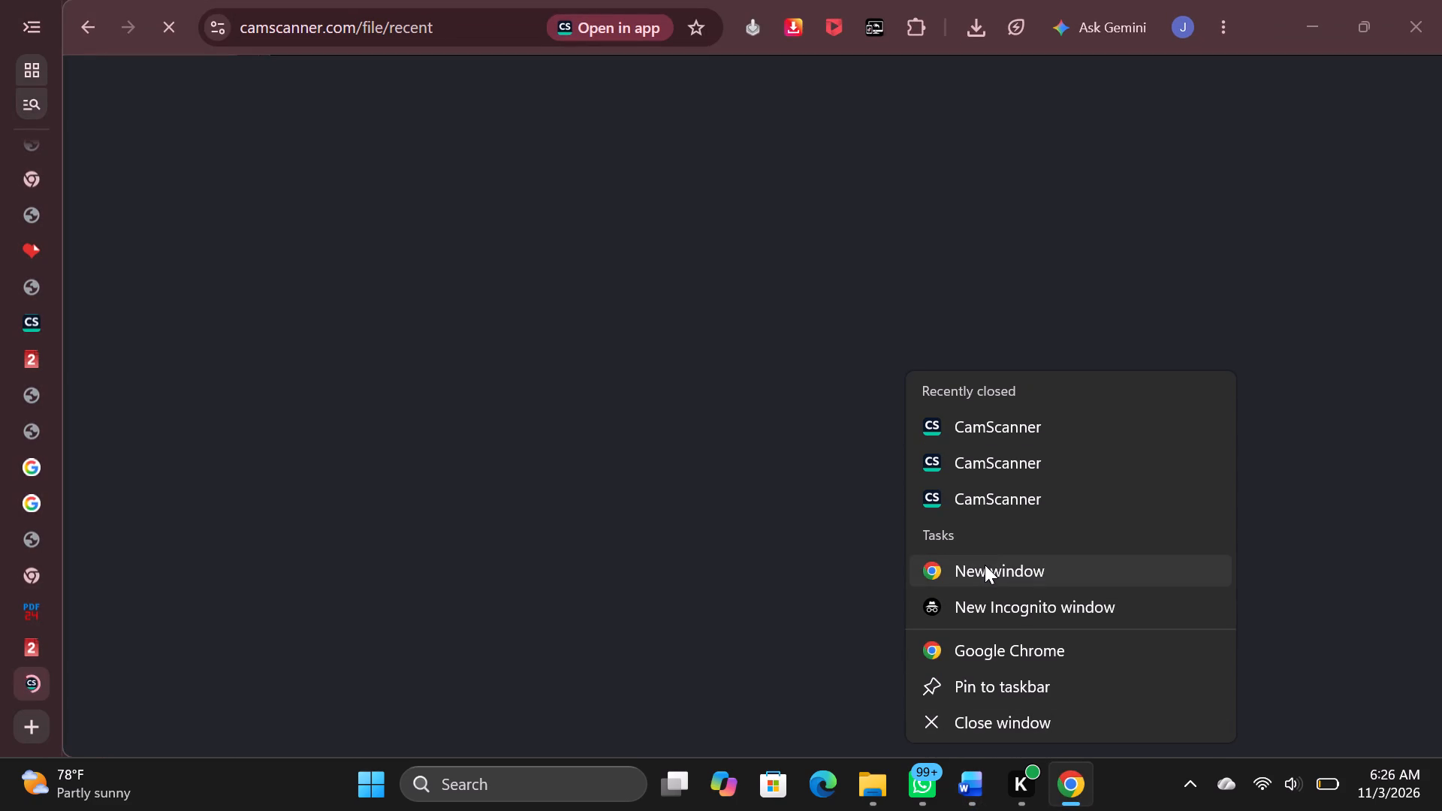
pyautogui.click(985, 565)
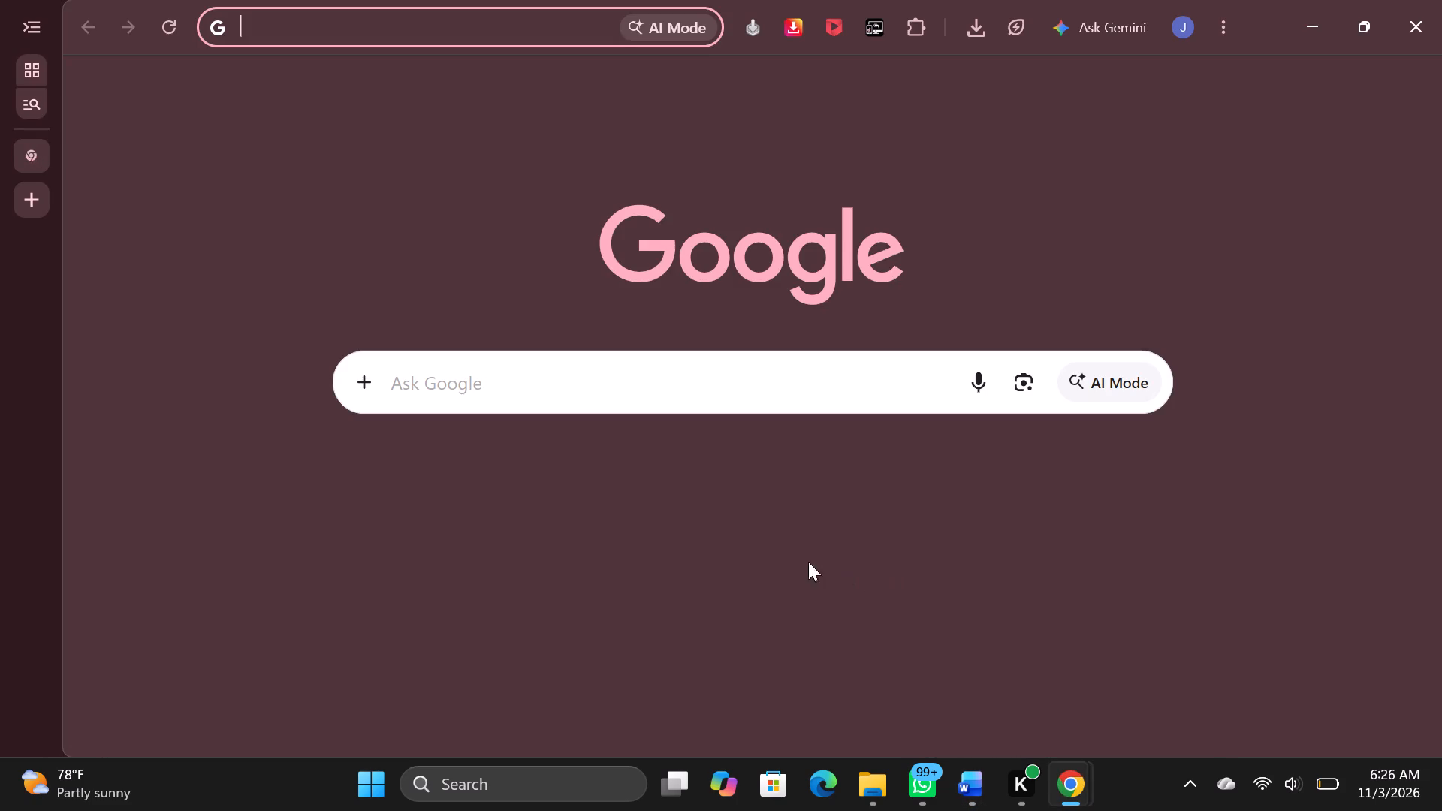
pyautogui.click(450, 373)
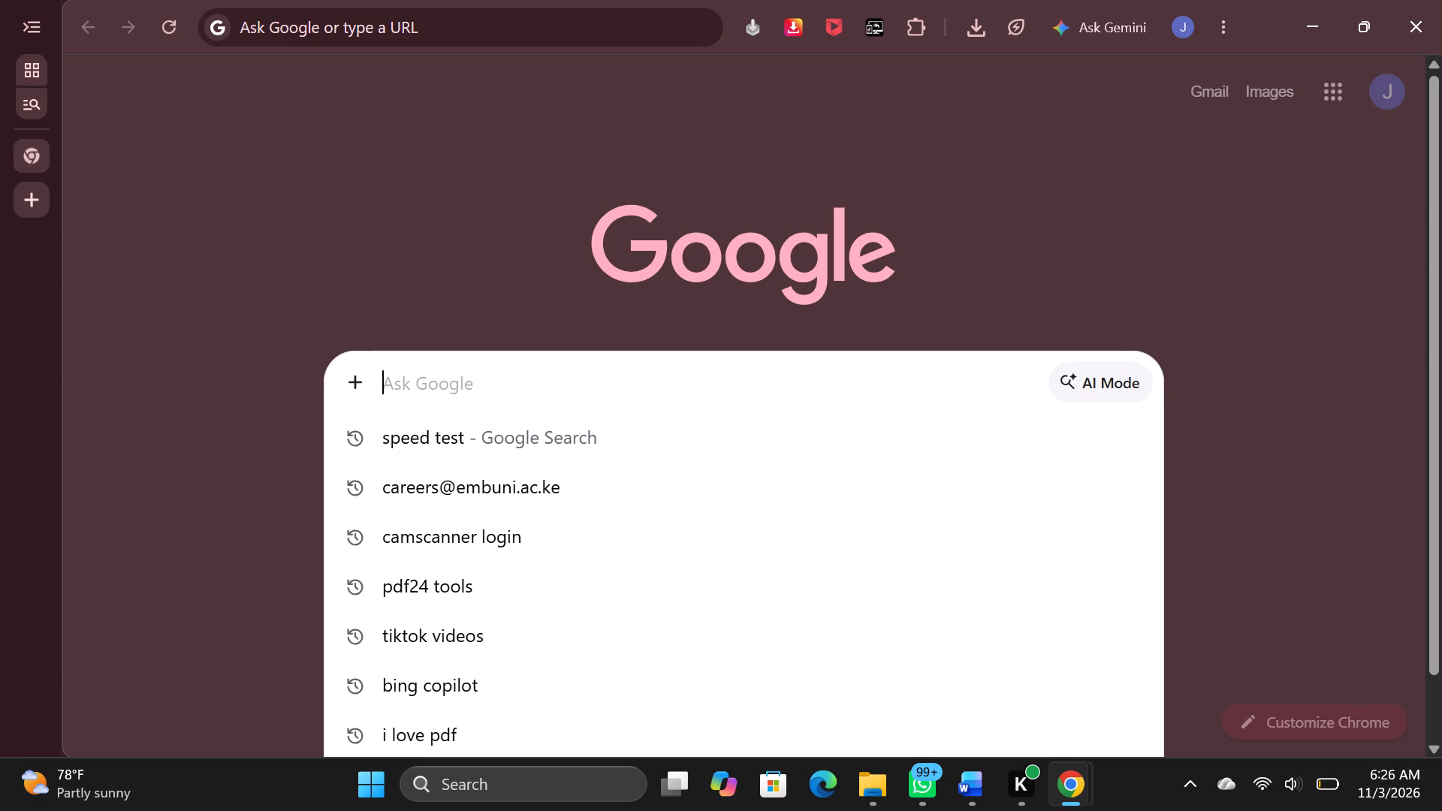
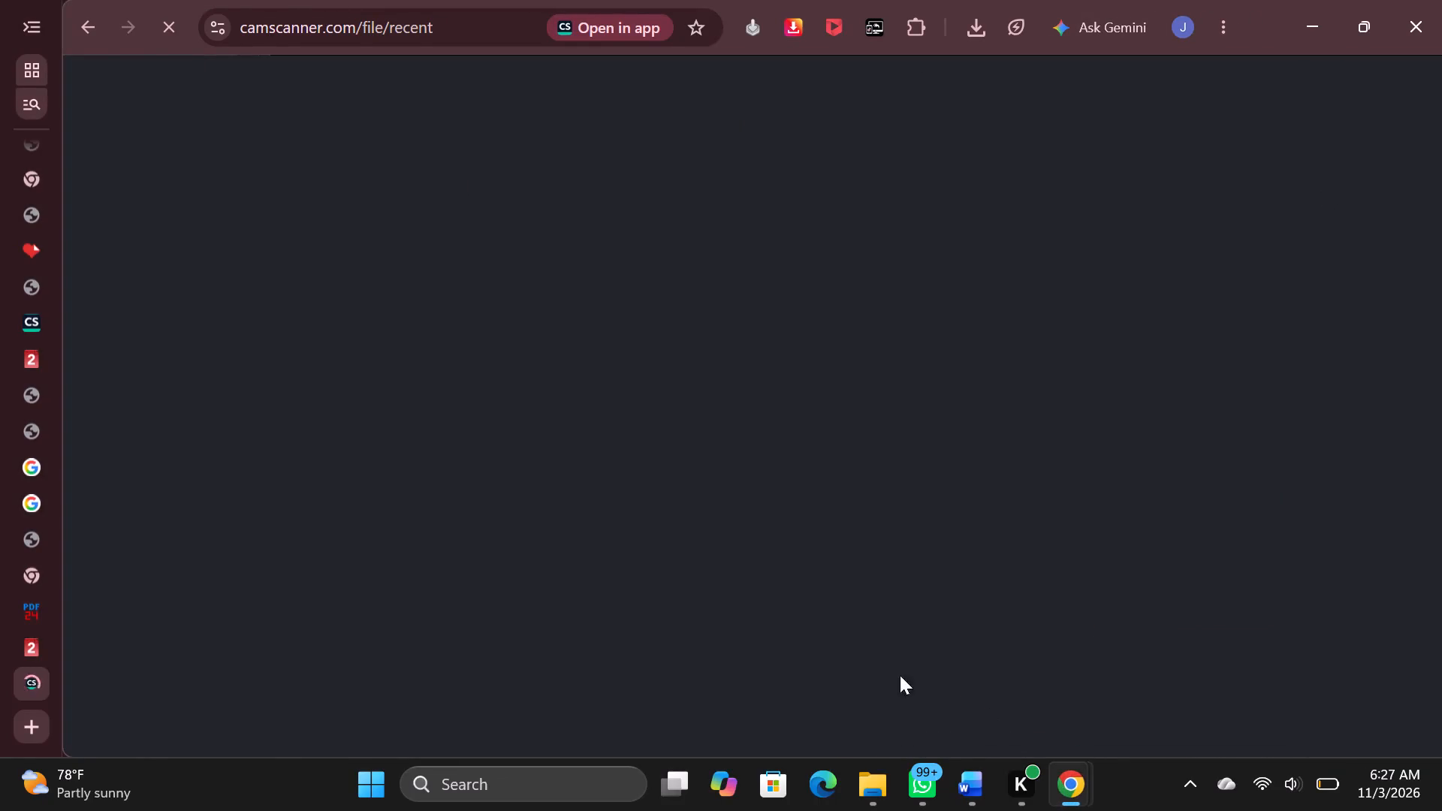
# Return to the open iLovePDF page and load the newest OCS_Job Shadowing volunteer PDF from Downloads into its Compress PDF tool.
pyautogui.scroll(1, 15, 252)
pyautogui.click(66, 401)
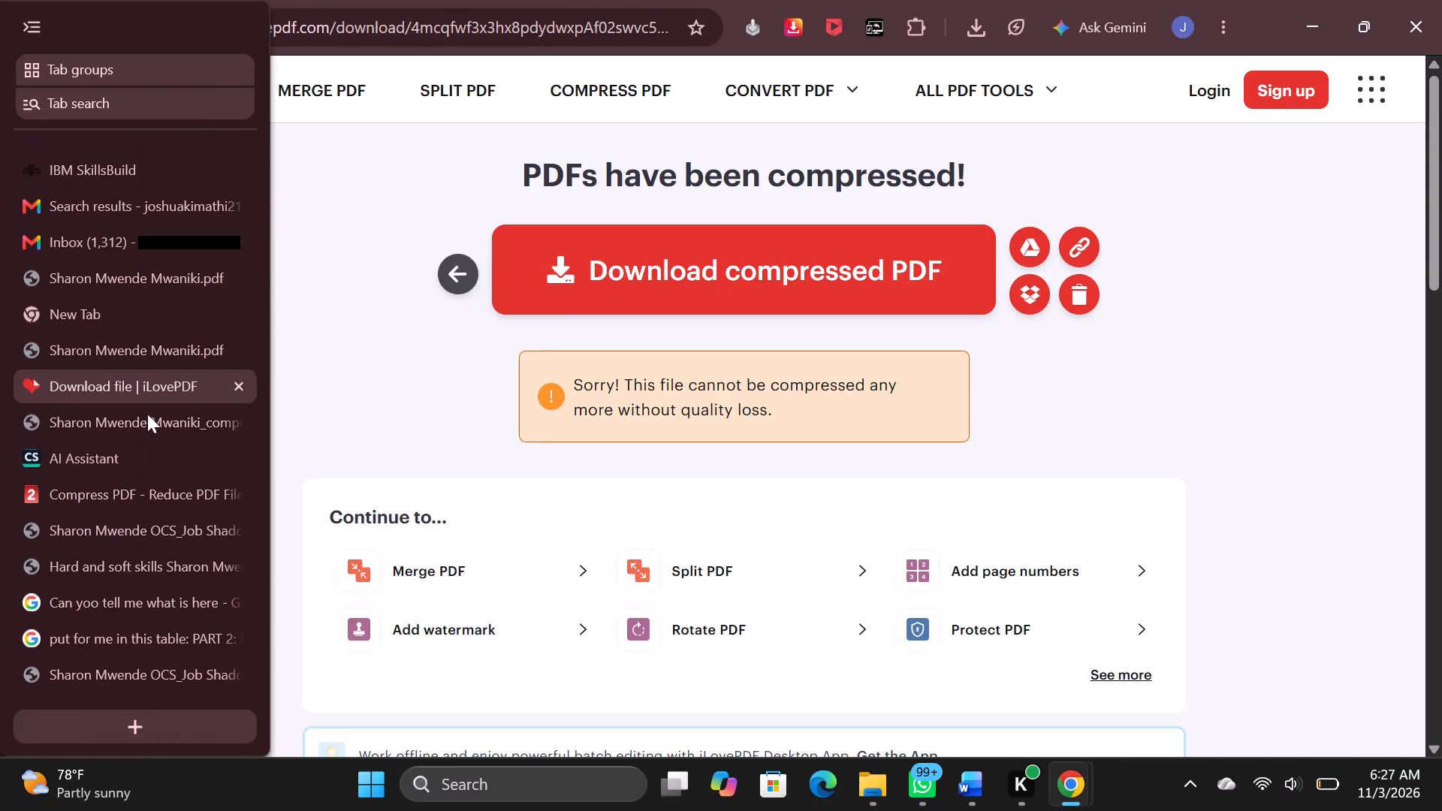
pyautogui.click(588, 83)
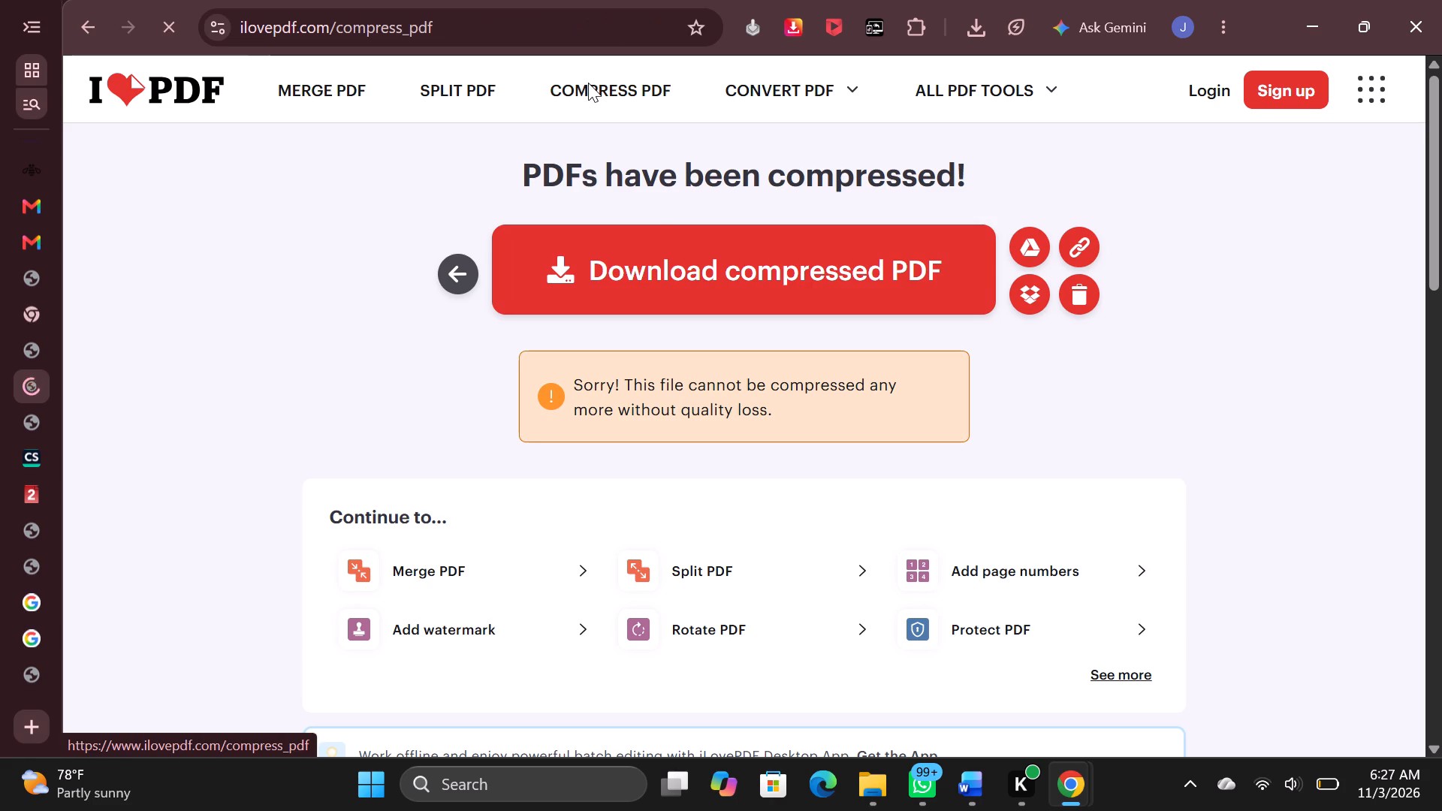
pyautogui.click(701, 354)
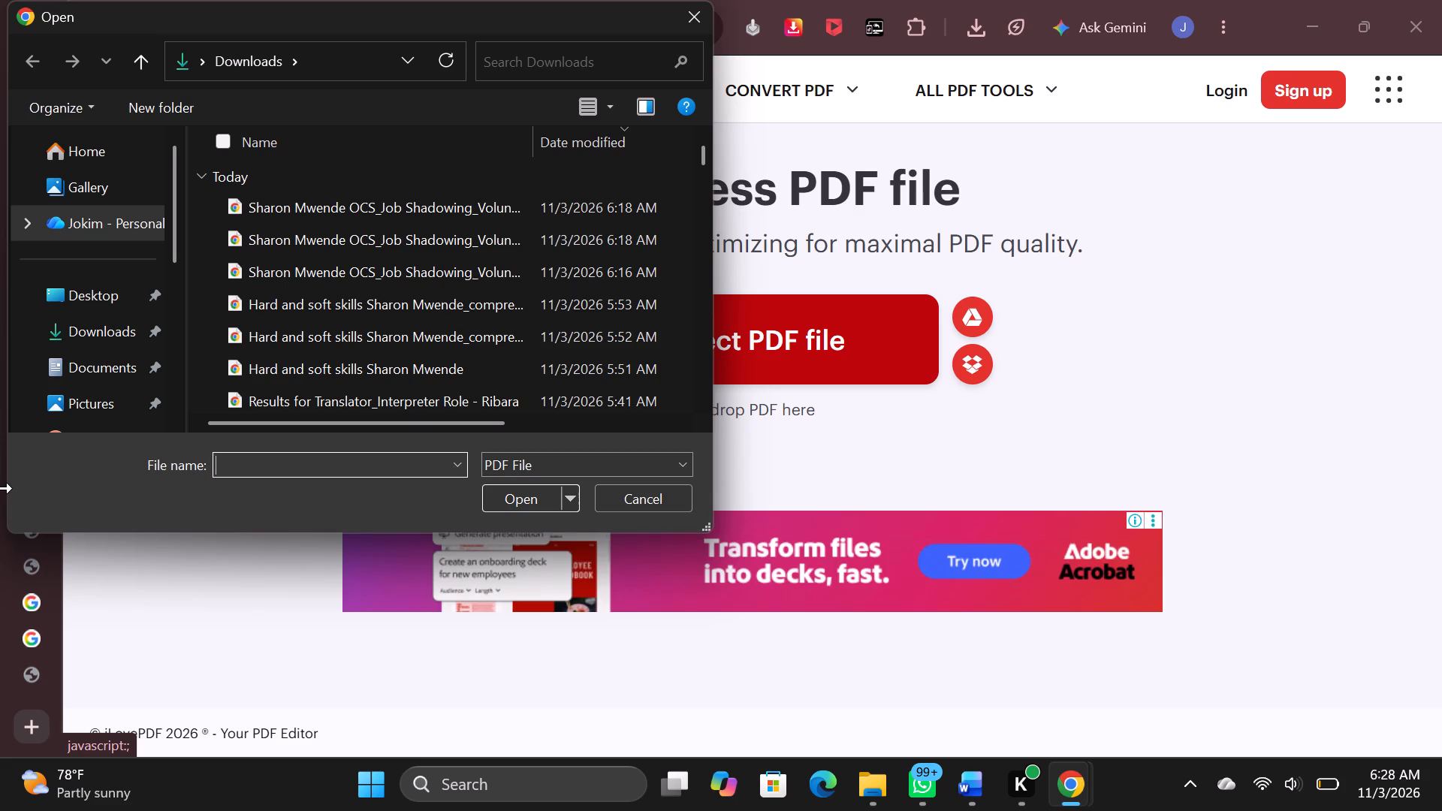
pyautogui.click(342, 201)
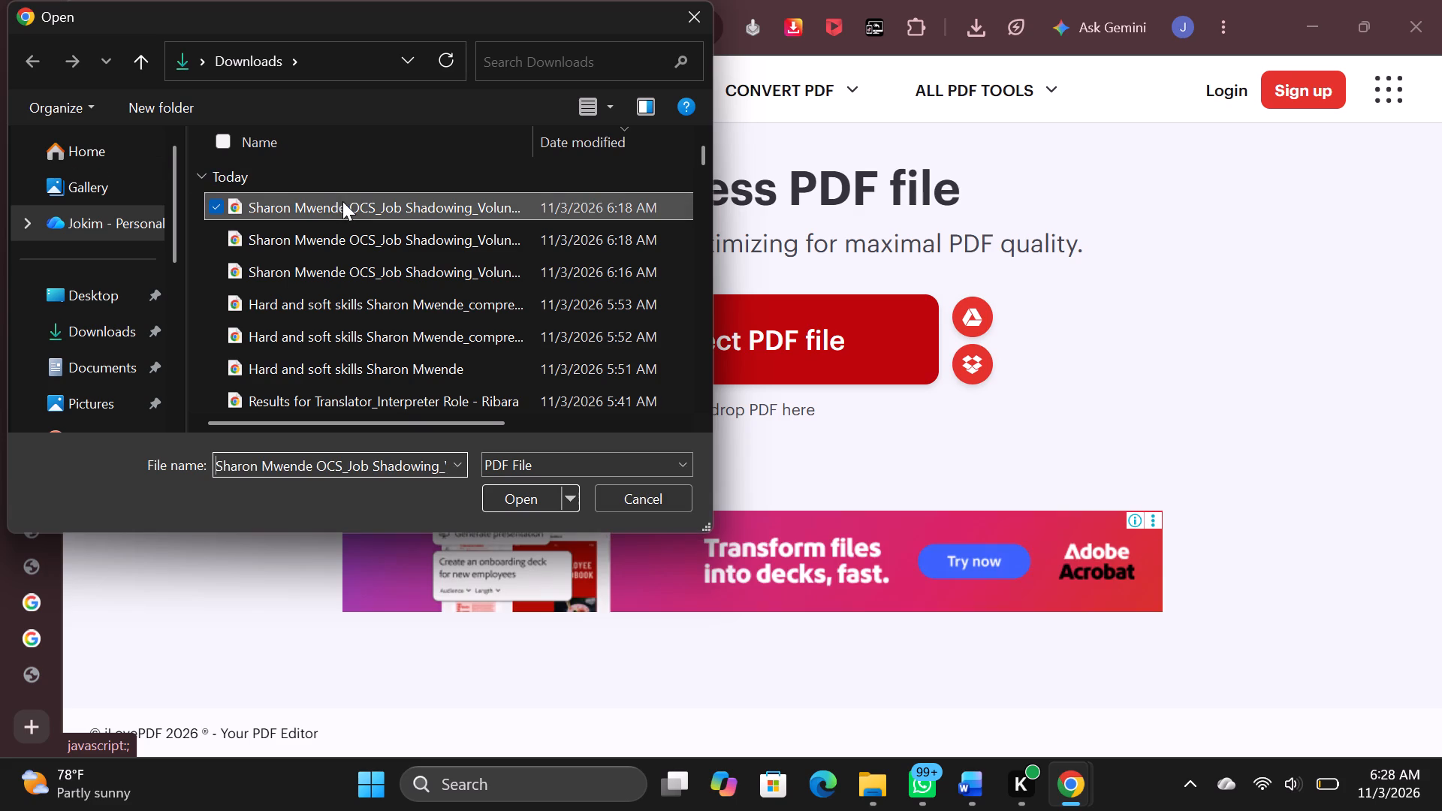
pyautogui.click(519, 501)
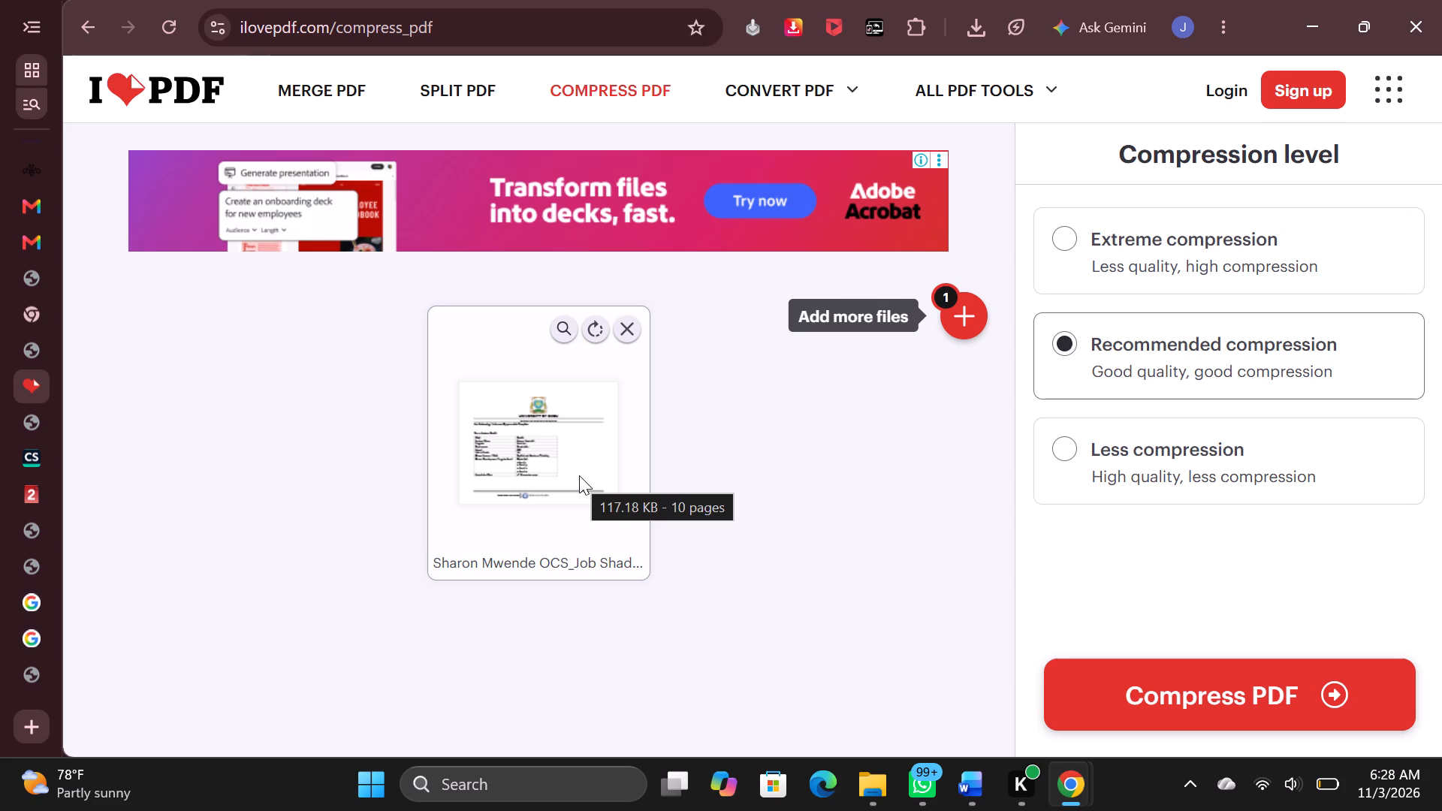
# Restart iLovePDF's Compress PDF tool, load the same OCS_Job Shadowing volunteer PDF from Downloads and choose Extreme compression.
pyautogui.scroll(2, 581, 243)
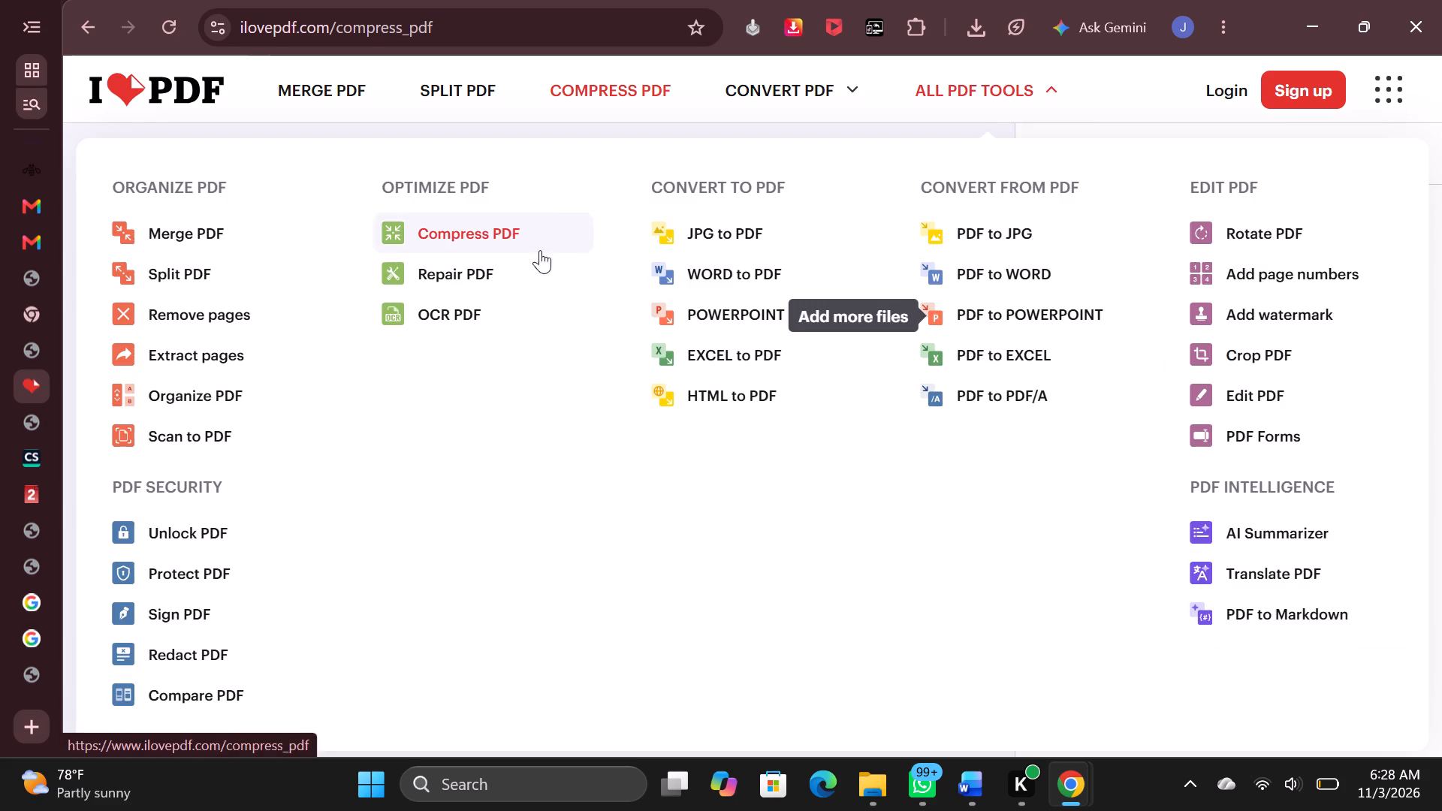
pyautogui.click(474, 236)
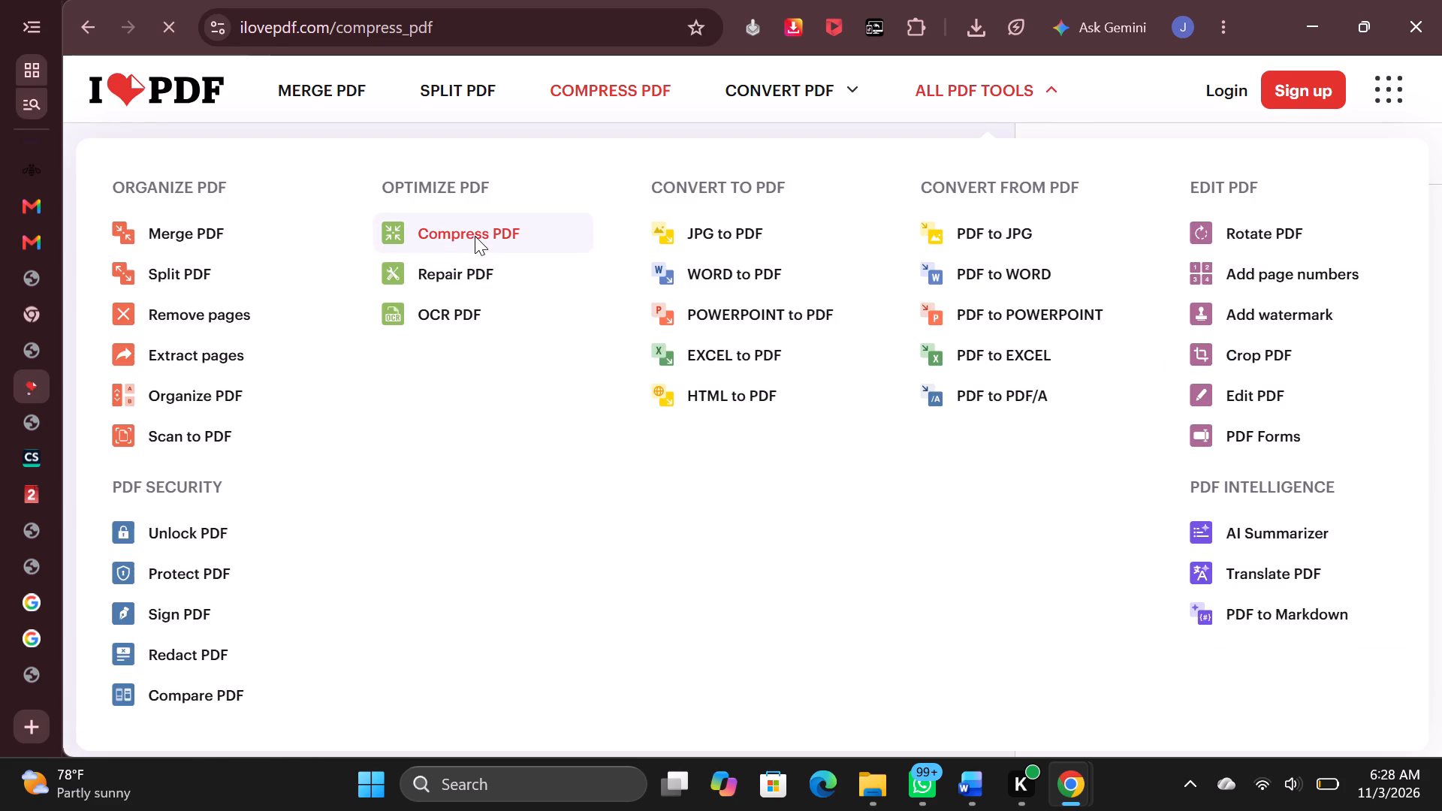
pyautogui.click(806, 331)
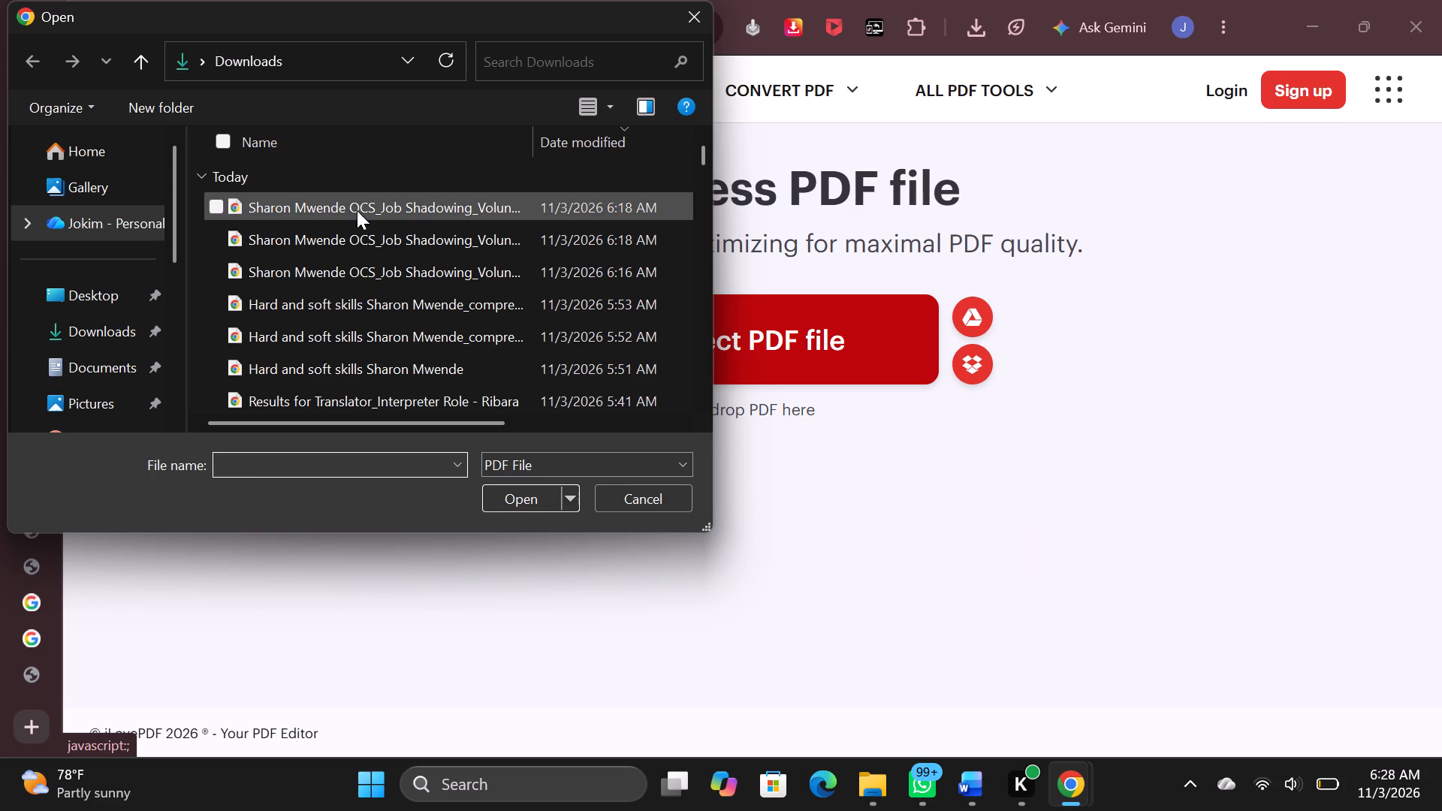
pyautogui.click(354, 209)
pyautogui.click(540, 490)
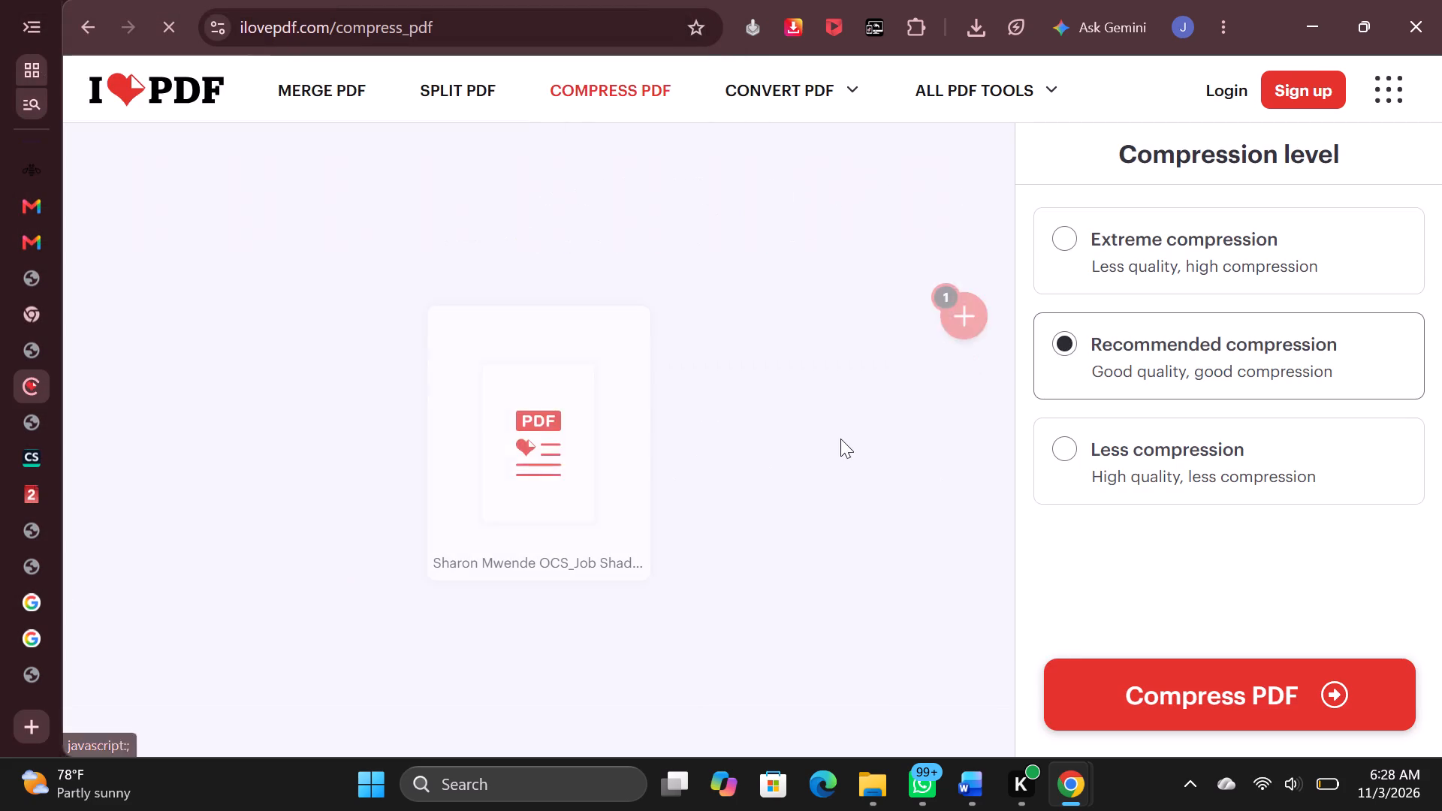
pyautogui.moveTo(1057, 254); pyautogui.dragTo(1057, 247)
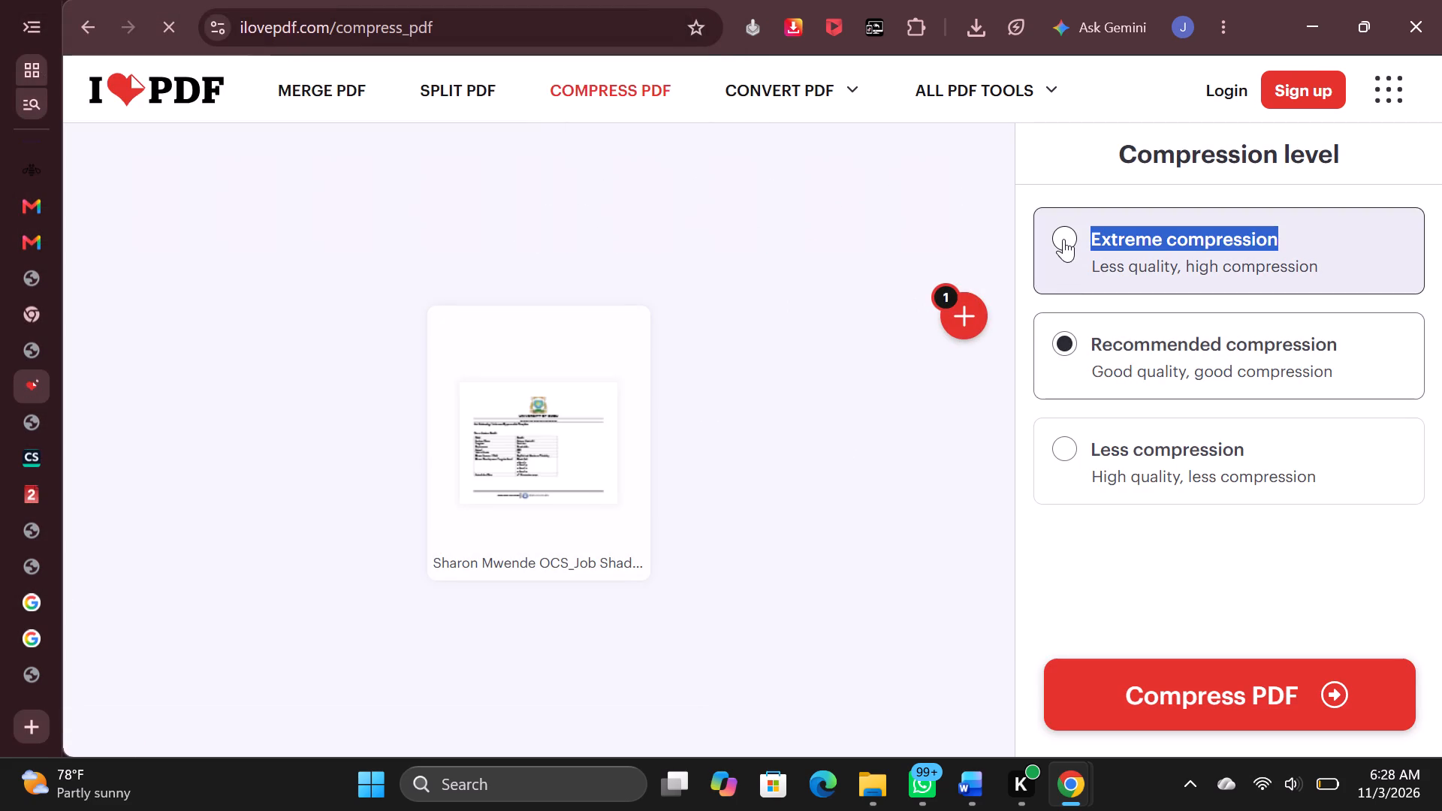
# Compress the loaded OCS_Job Shadowing volunteer PDF at the Extreme compression level.
pyautogui.click(1063, 239)
pyautogui.click(1209, 698)
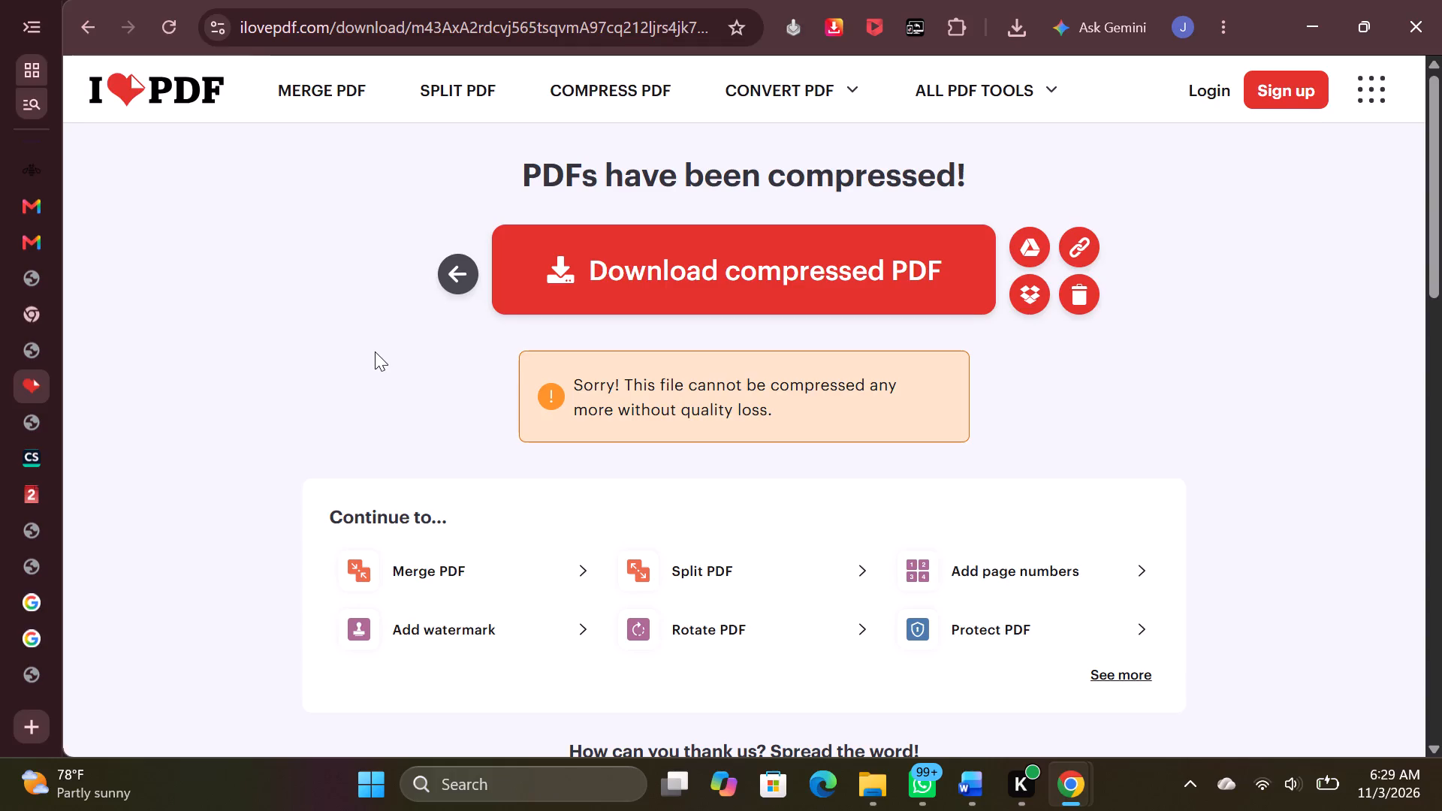
# Look back through the earlier open browser tabs.
pyautogui.scroll(3, 67, 228)
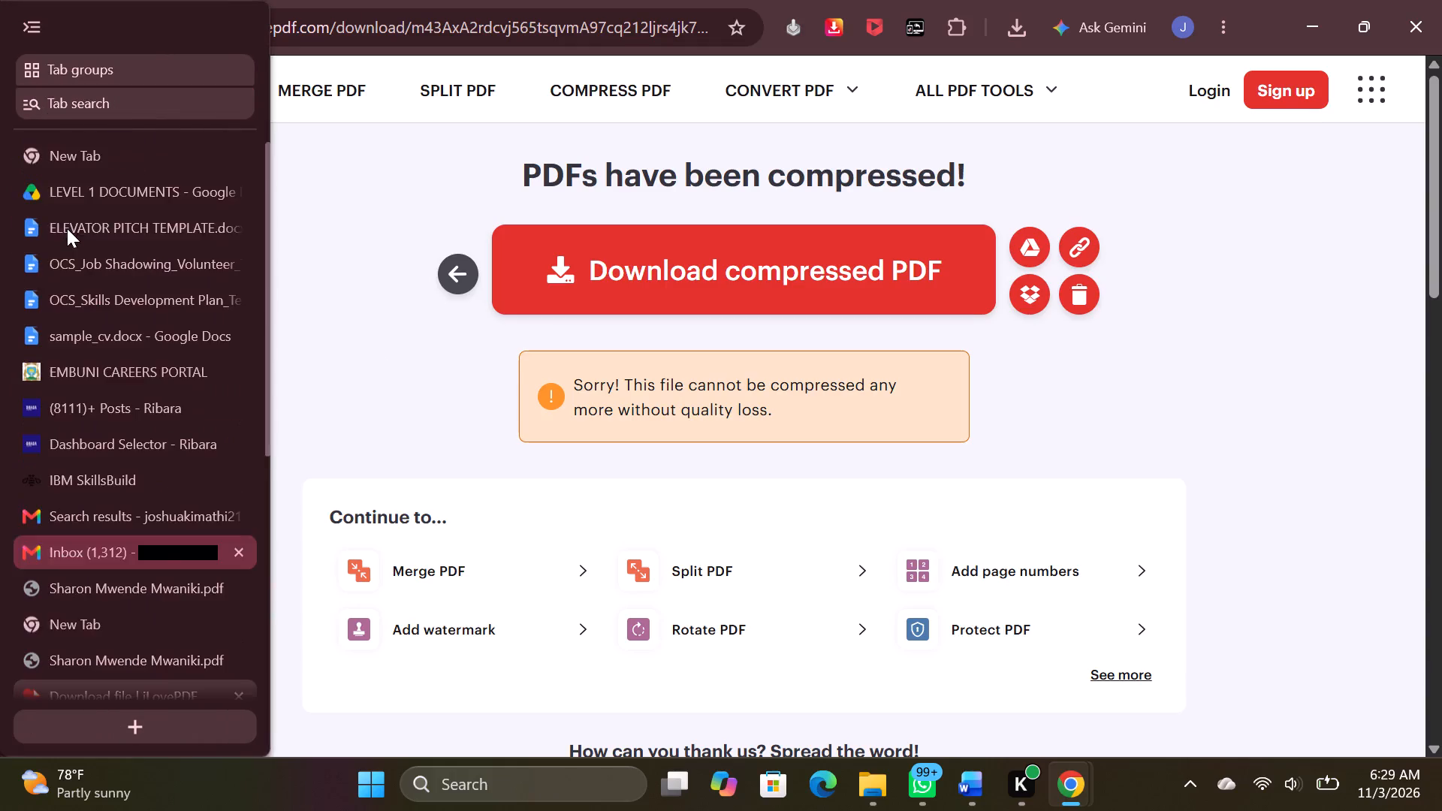
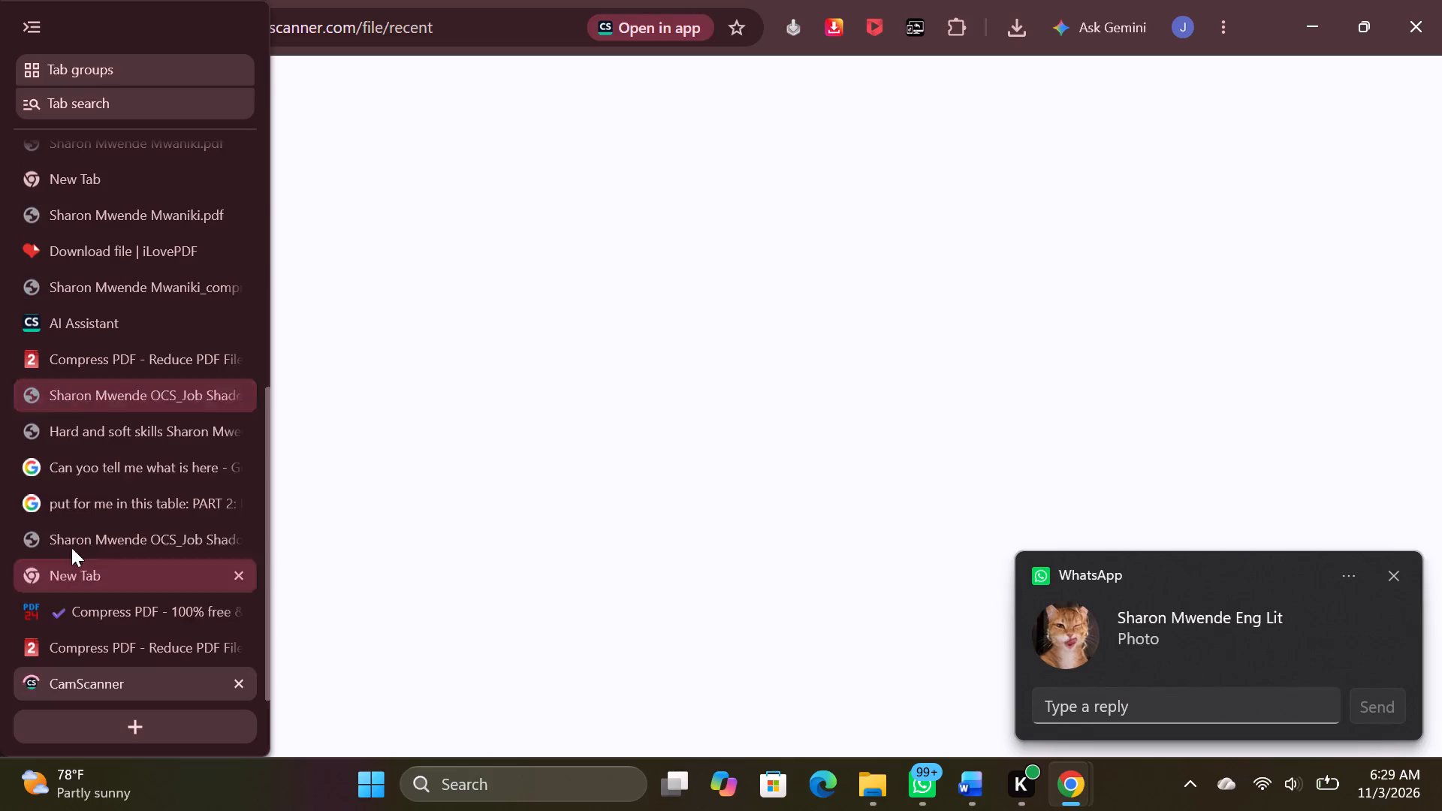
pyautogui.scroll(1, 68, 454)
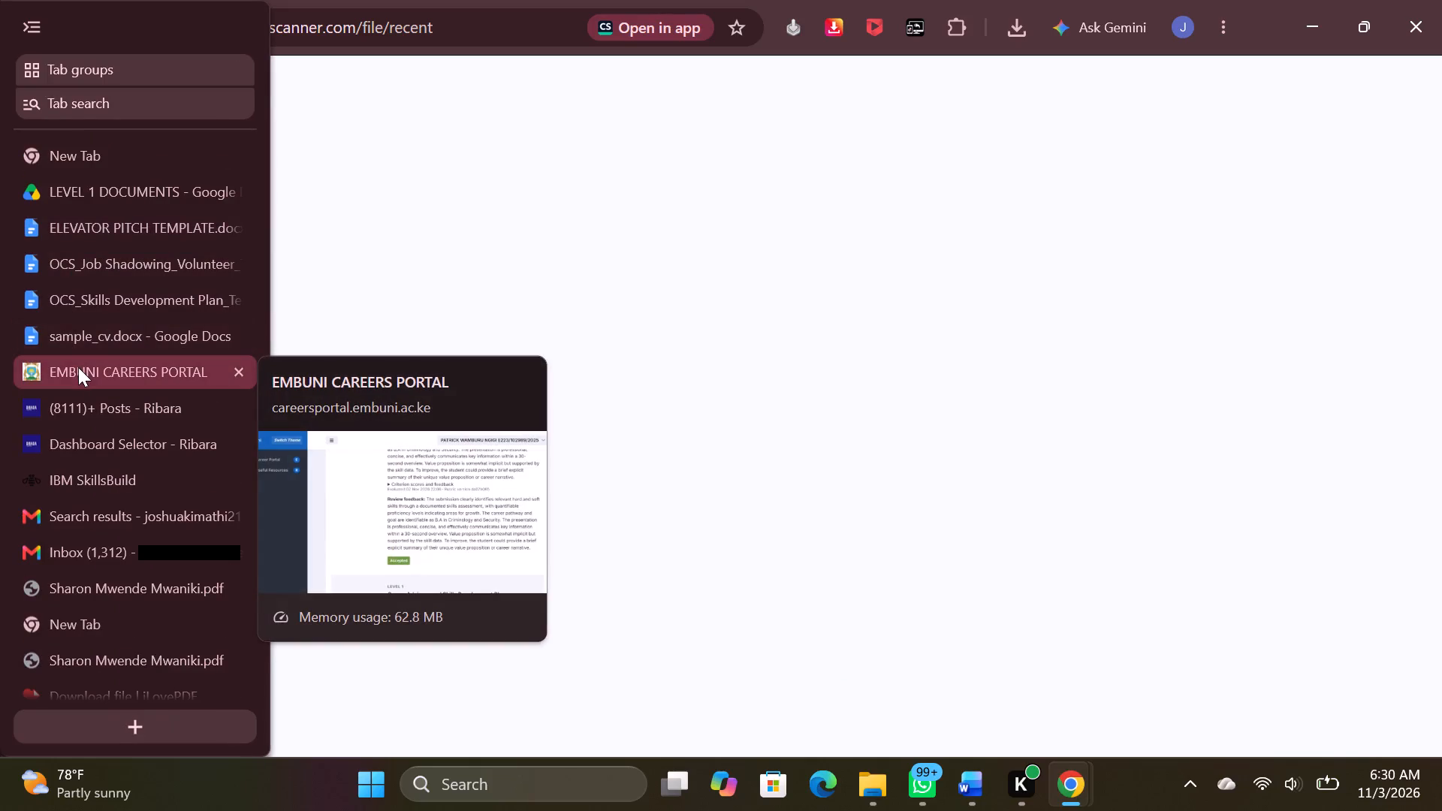
pyautogui.click(78, 367)
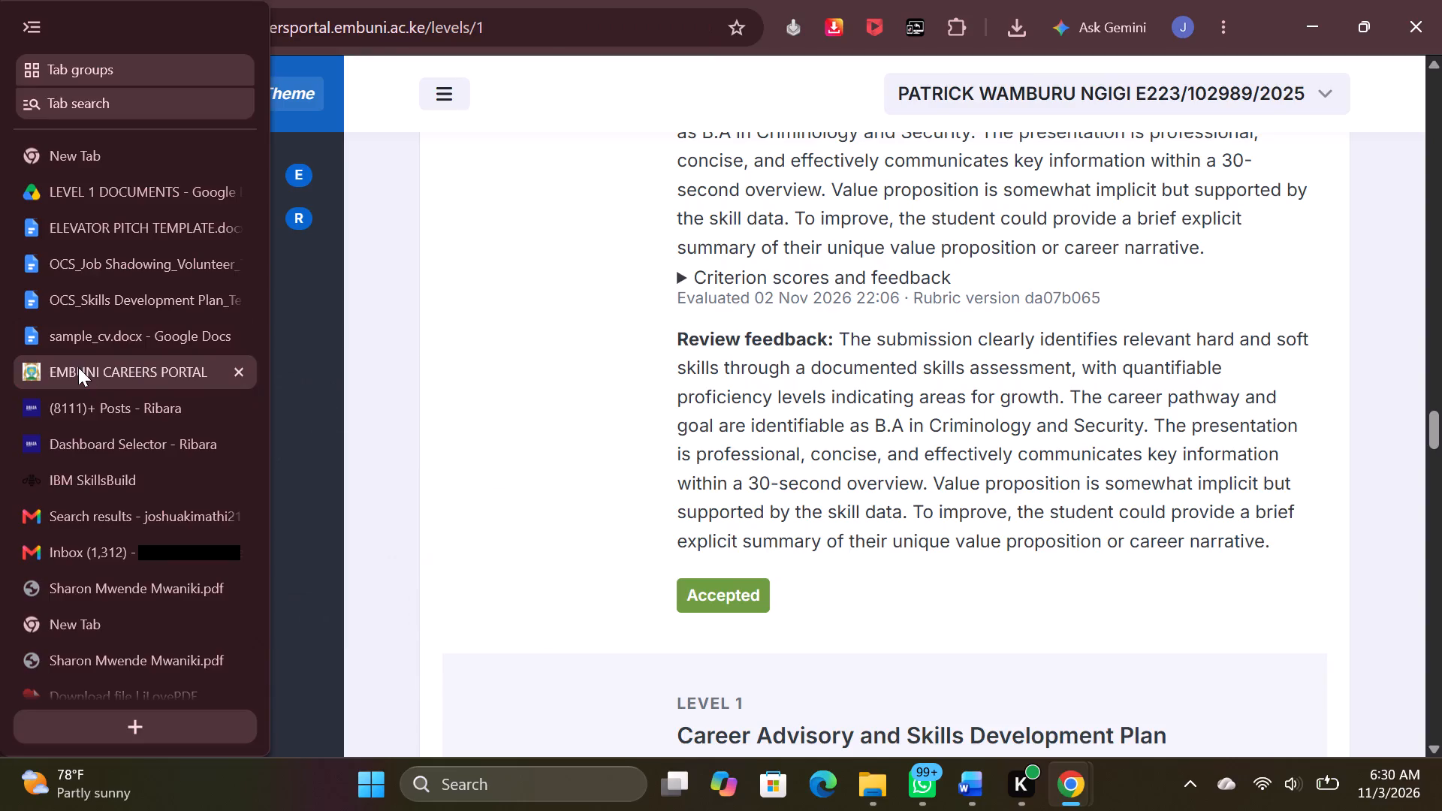
pyautogui.scroll(-5, 637, 464)
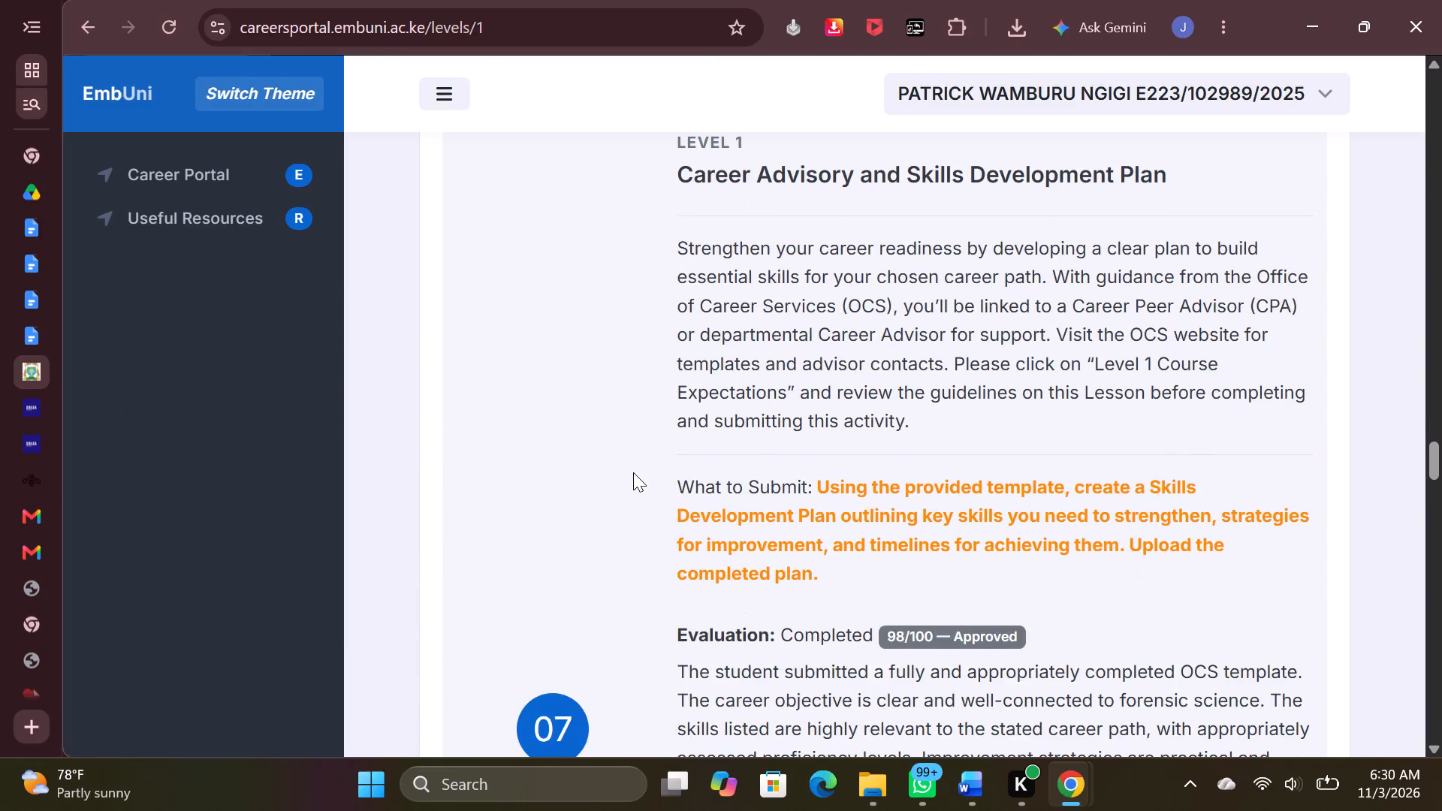
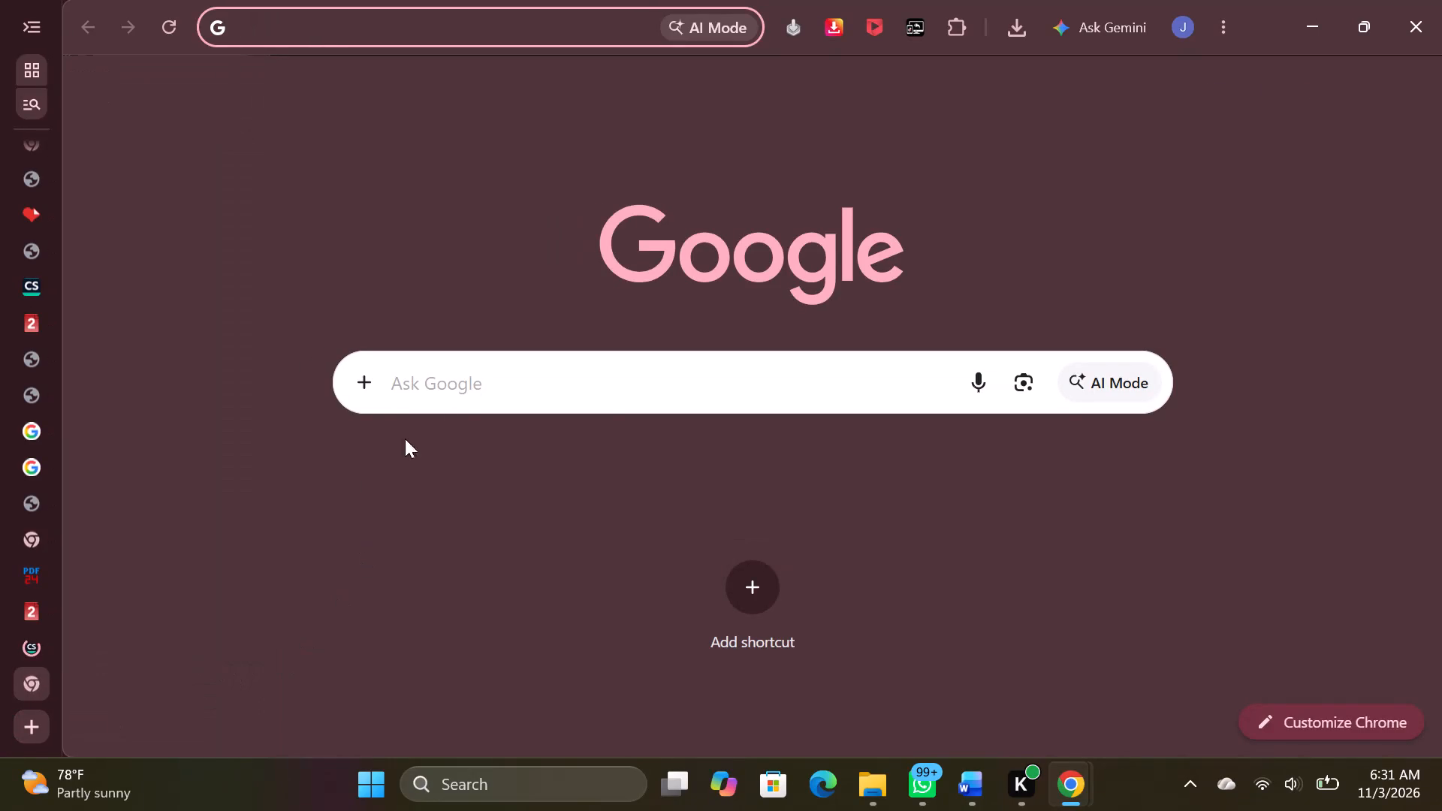
# Paste the copied elevator pitch image into Google's AI prompt and submit the request "put for me this in word".
pyautogui.click(451, 387)
pyautogui.hotkey('ctrl', 'v')
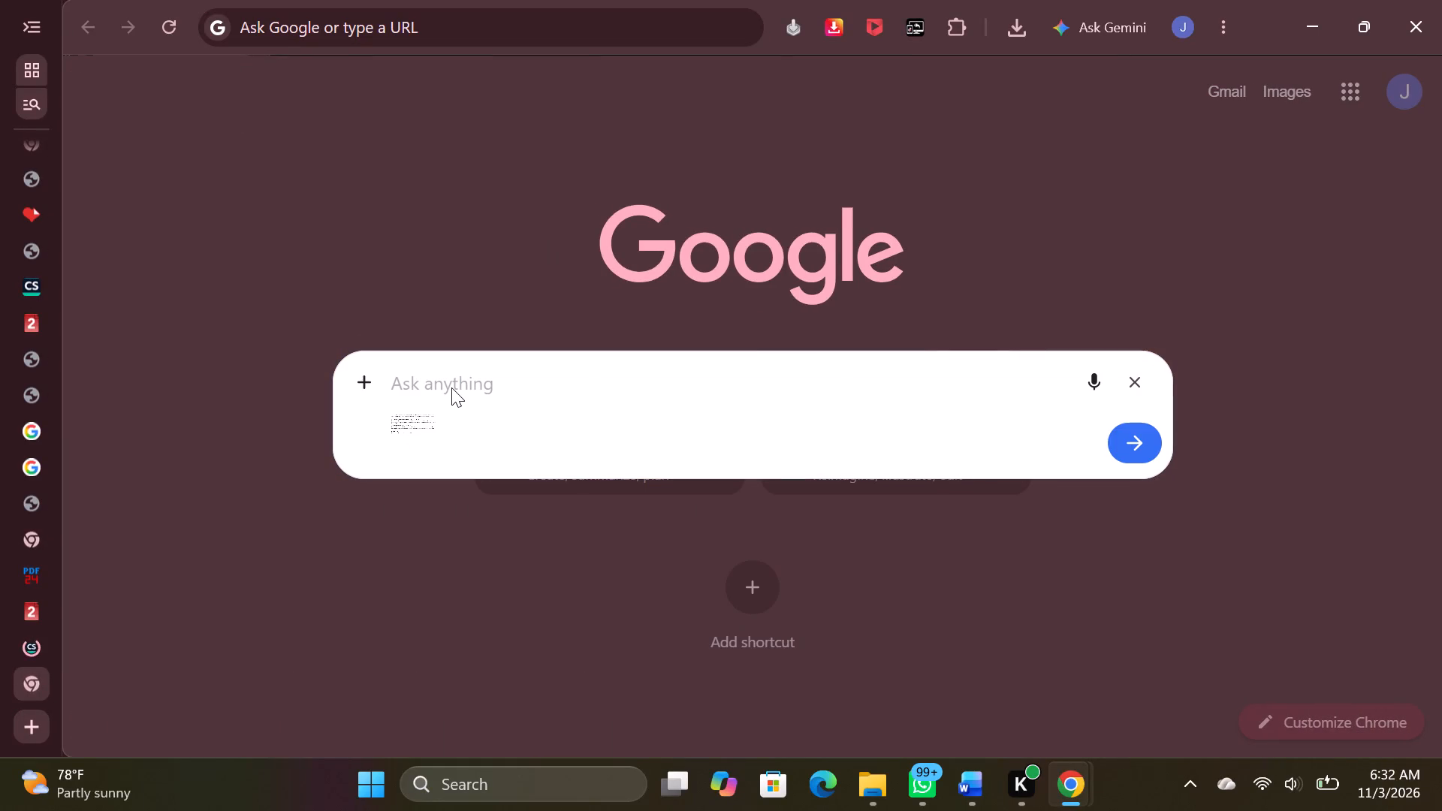
pyautogui.write('put for me this in word')
pyautogui.press('Return')
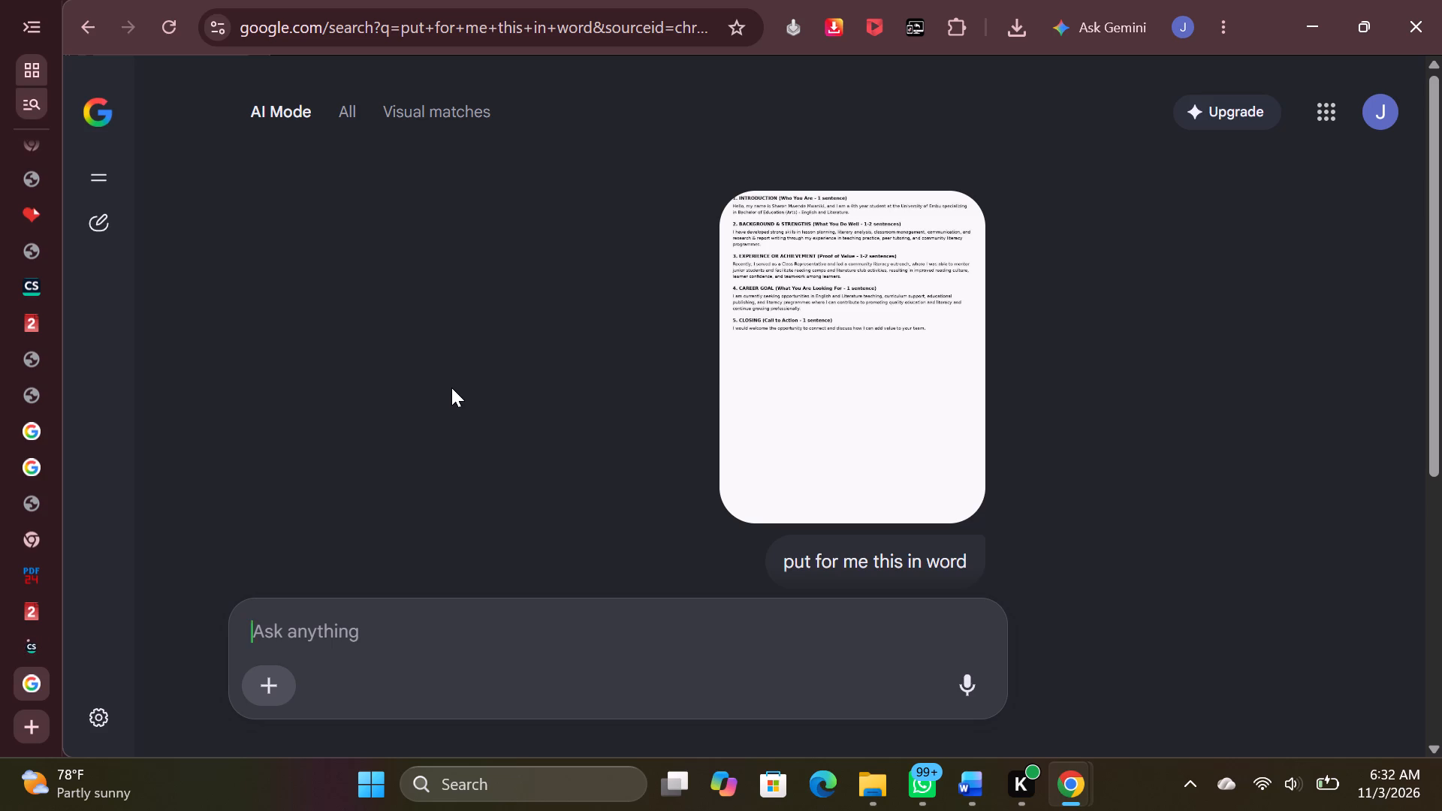
# Download the generated Elevator Pitch Template DOCX from the AI reply and open it in Word.
pyautogui.scroll(-2, 499, 405)
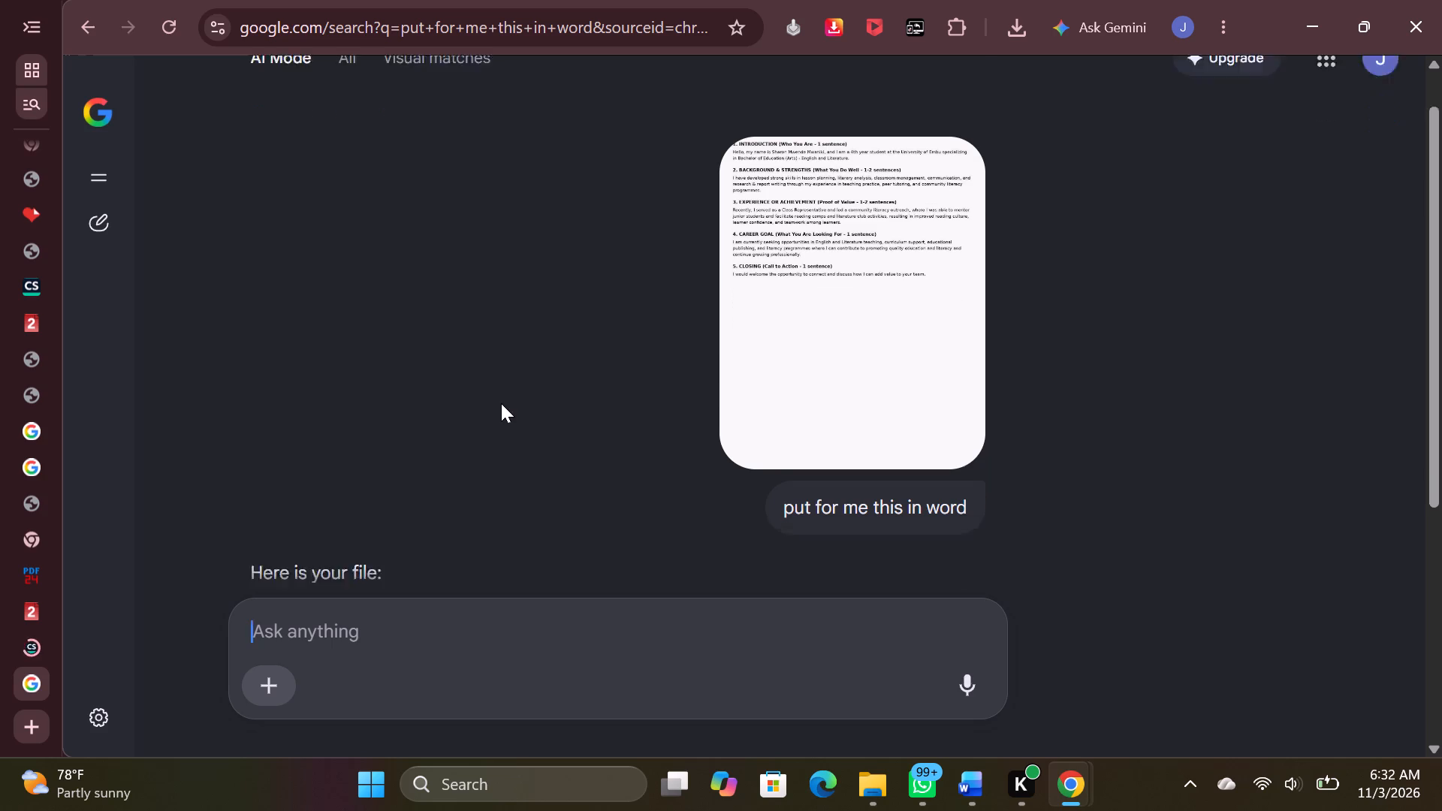
pyautogui.scroll(-3, 501, 403)
pyautogui.click(309, 250)
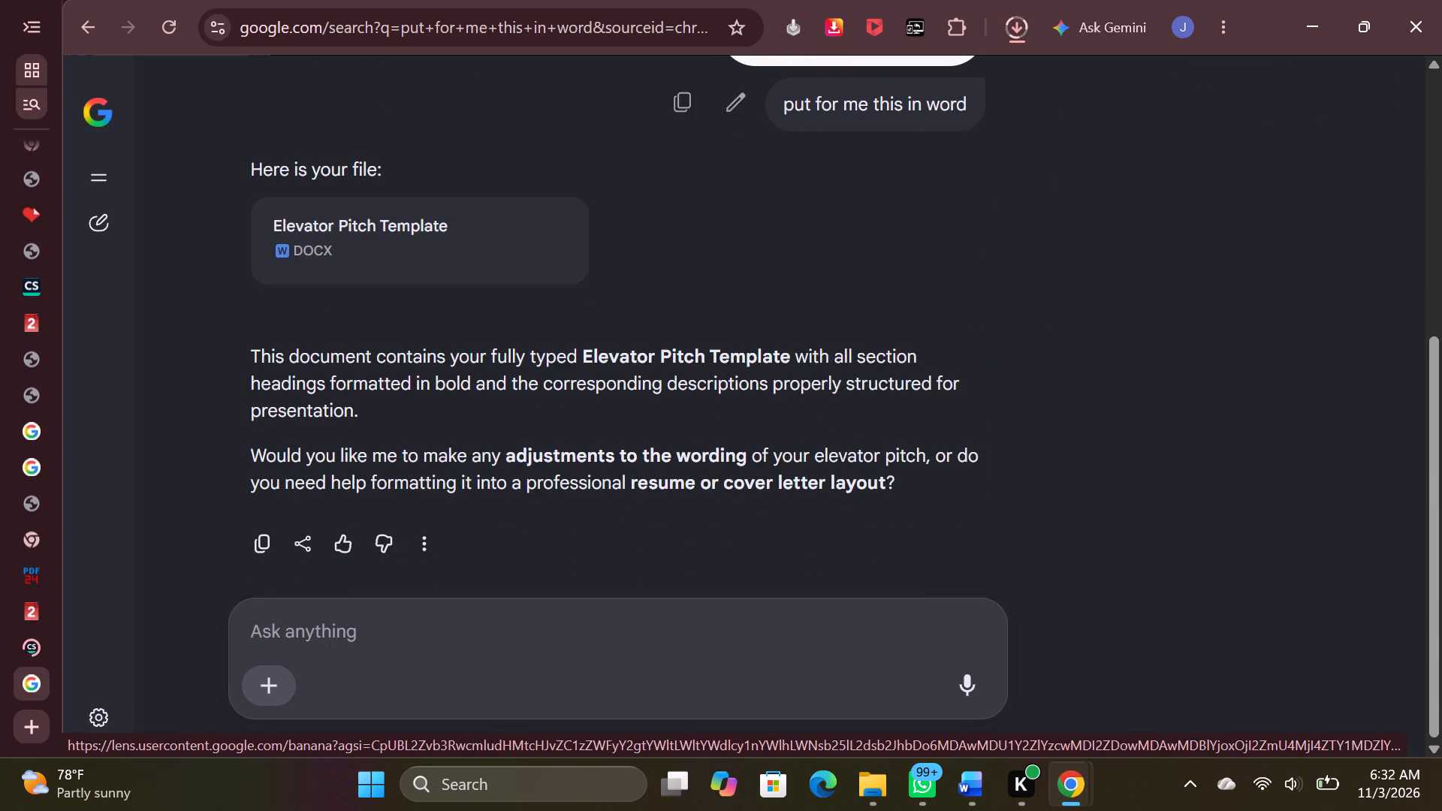
pyautogui.click(885, 77)
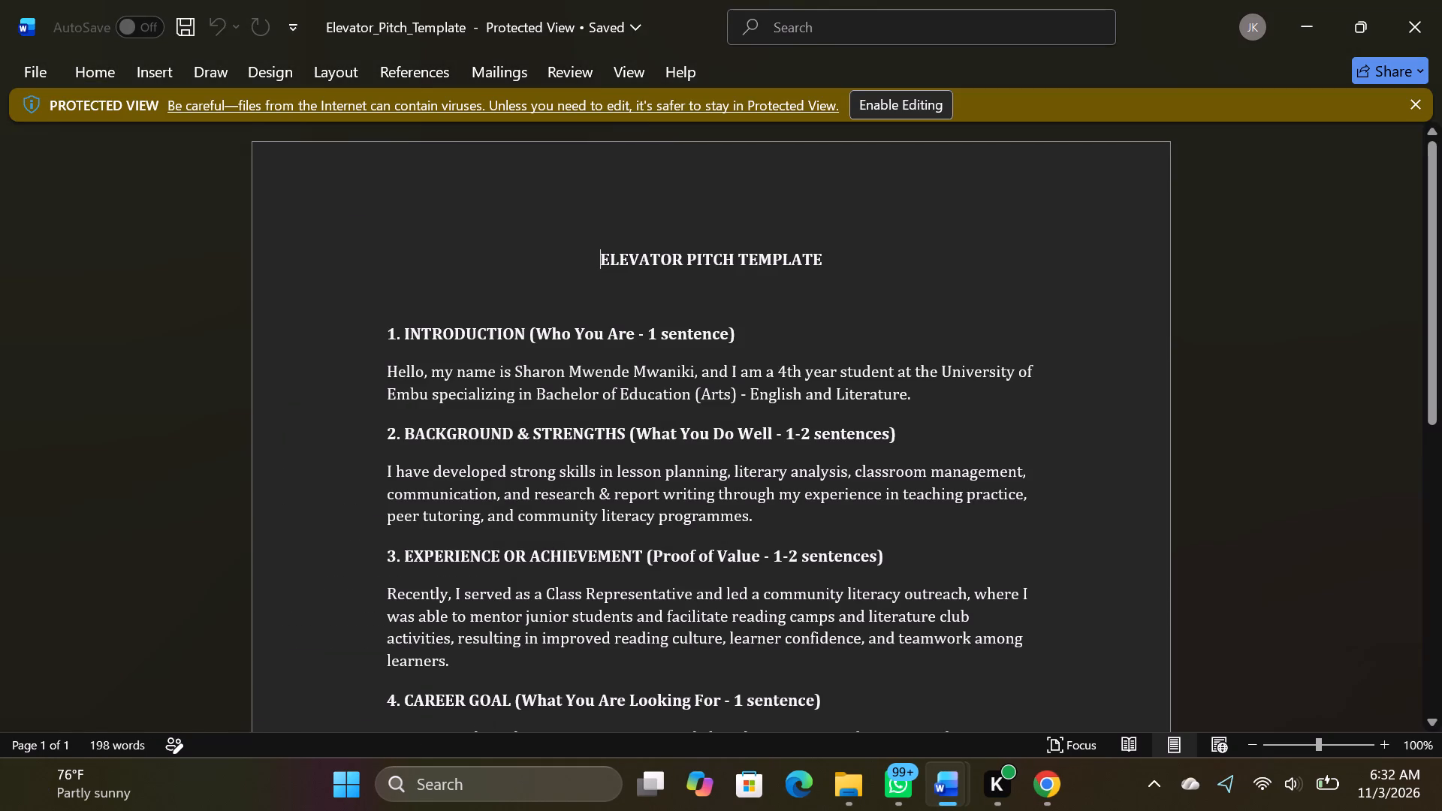
# Examine the elevator pitch document from the introduction through the closing section.
pyautogui.scroll(-4, 757, 406)
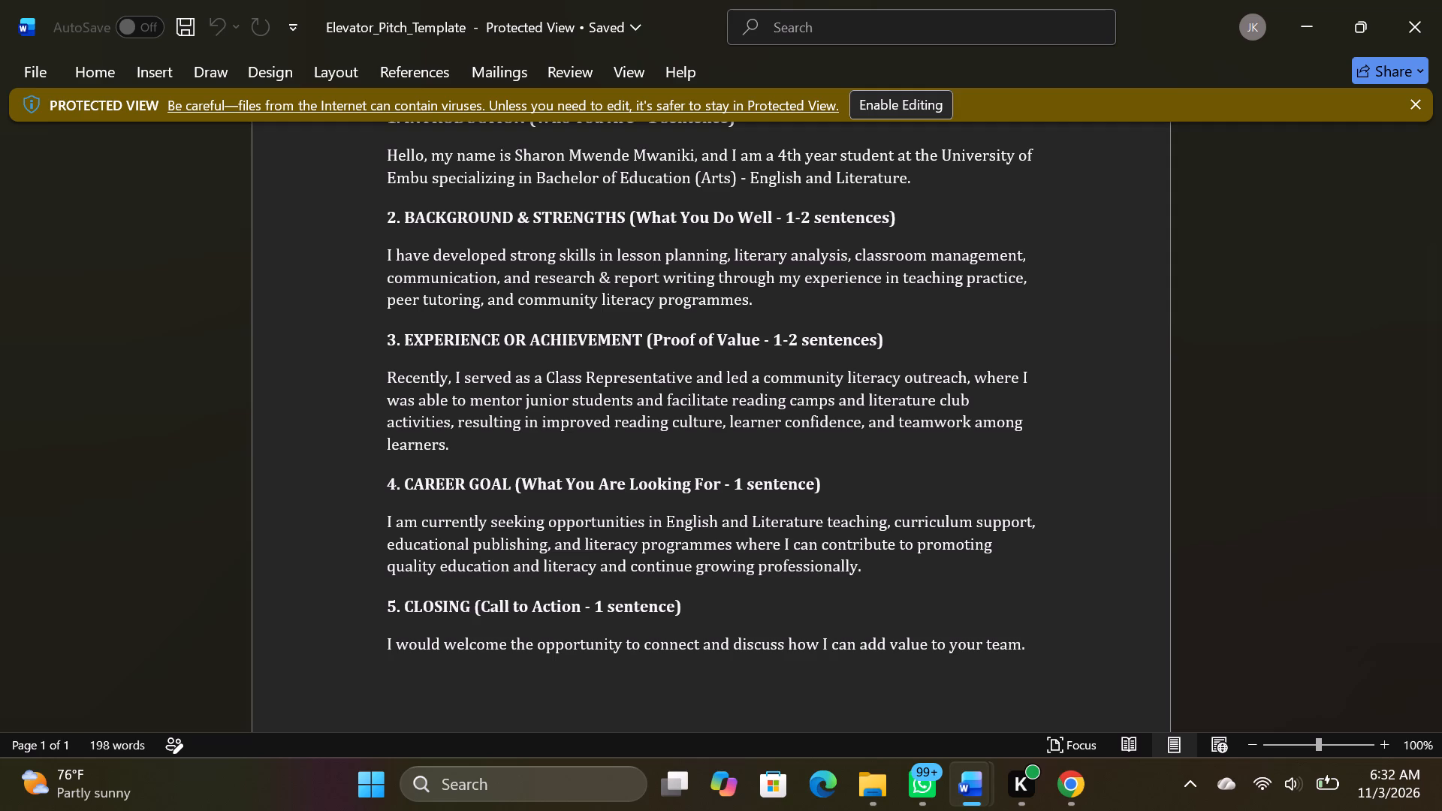
pyautogui.scroll(3, 390, 248)
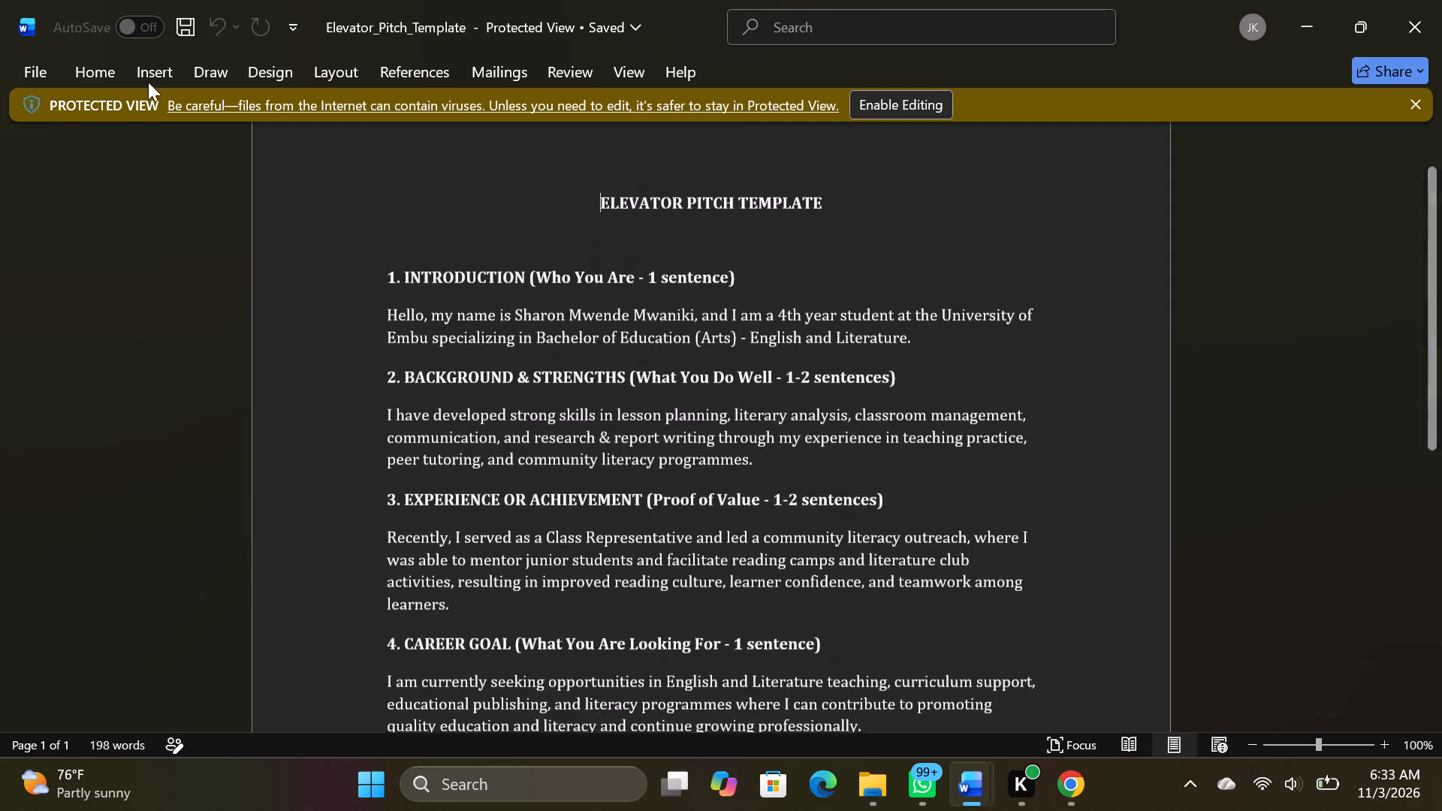
pyautogui.click(27, 65)
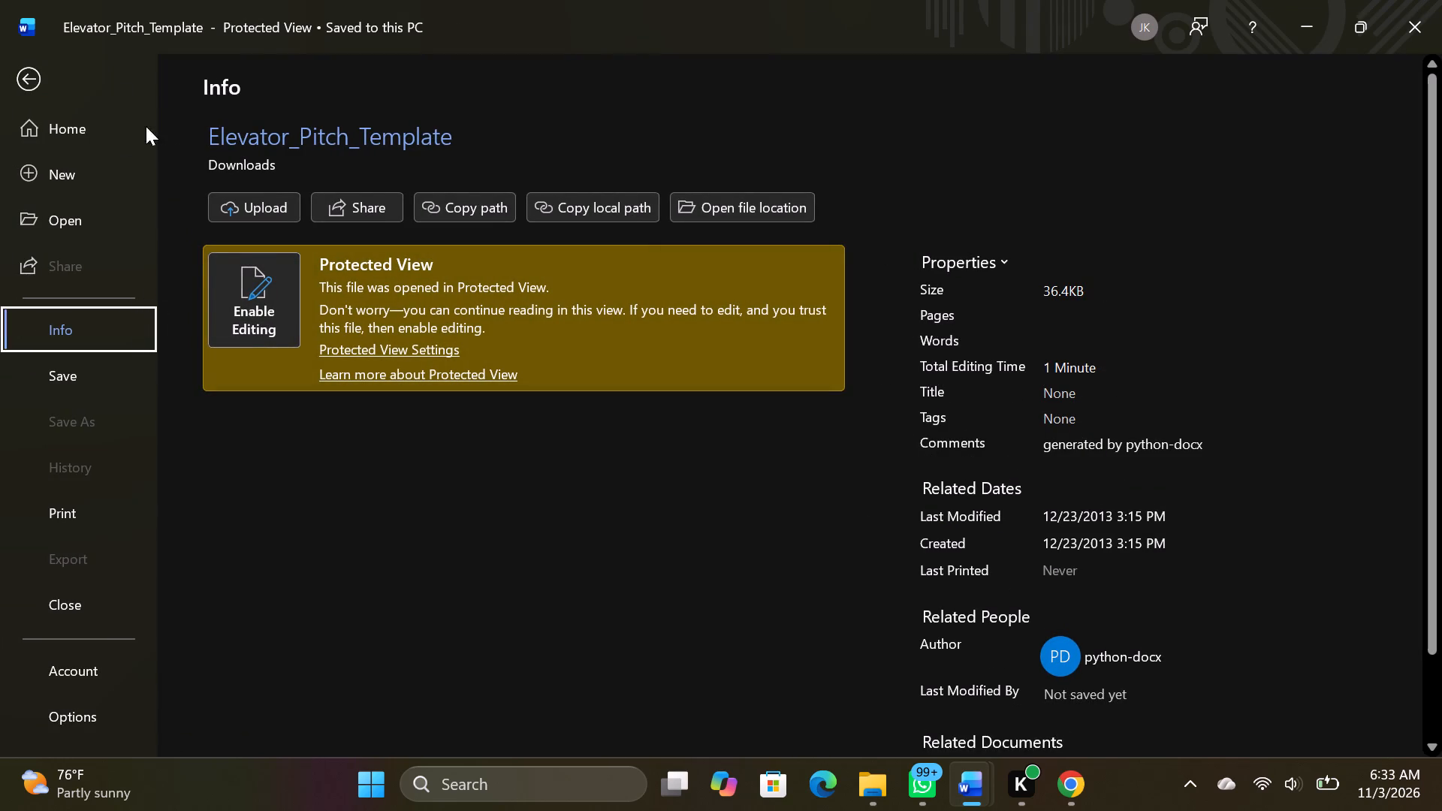
pyautogui.click(32, 76)
pyautogui.scroll(-1, 572, 395)
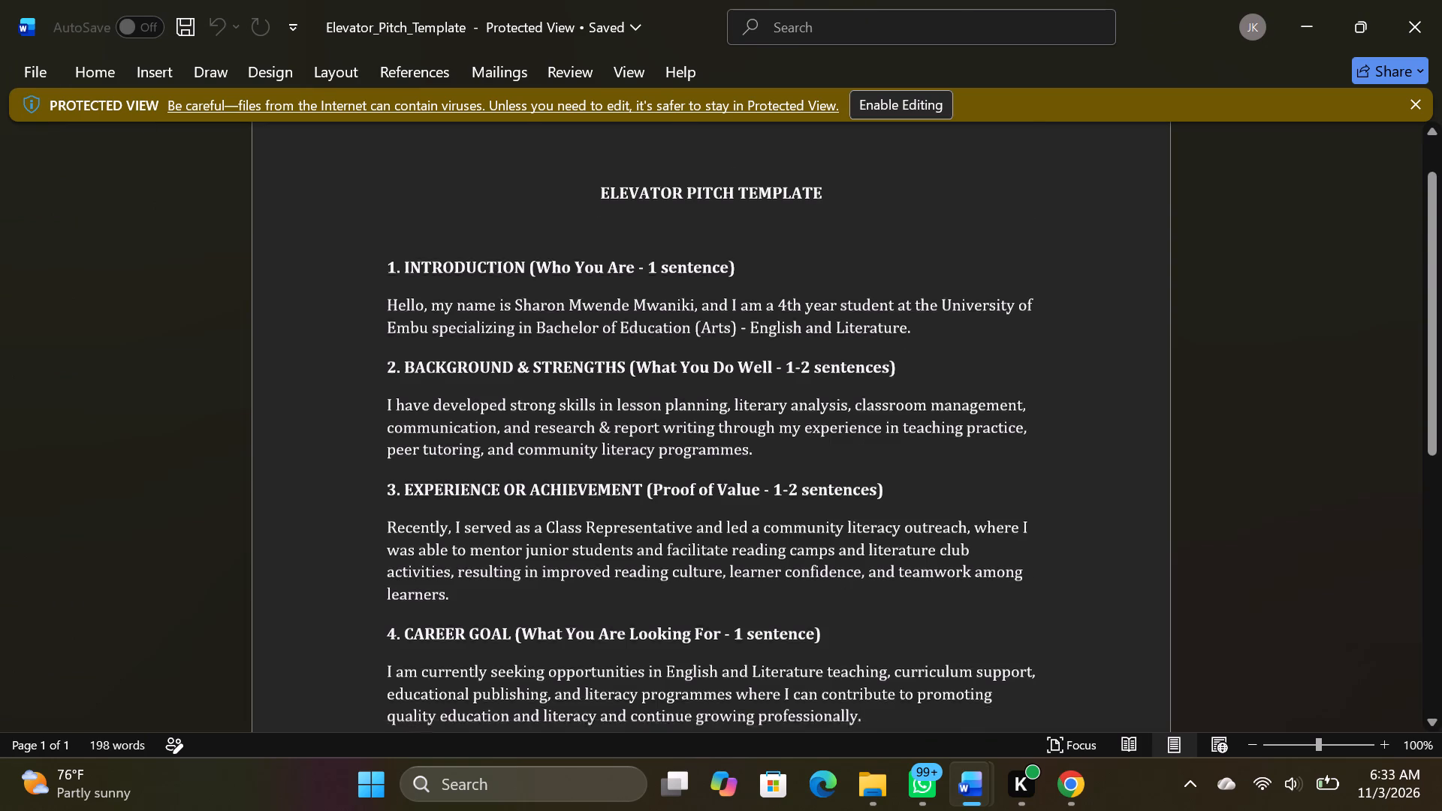
pyautogui.scroll(-7, 572, 397)
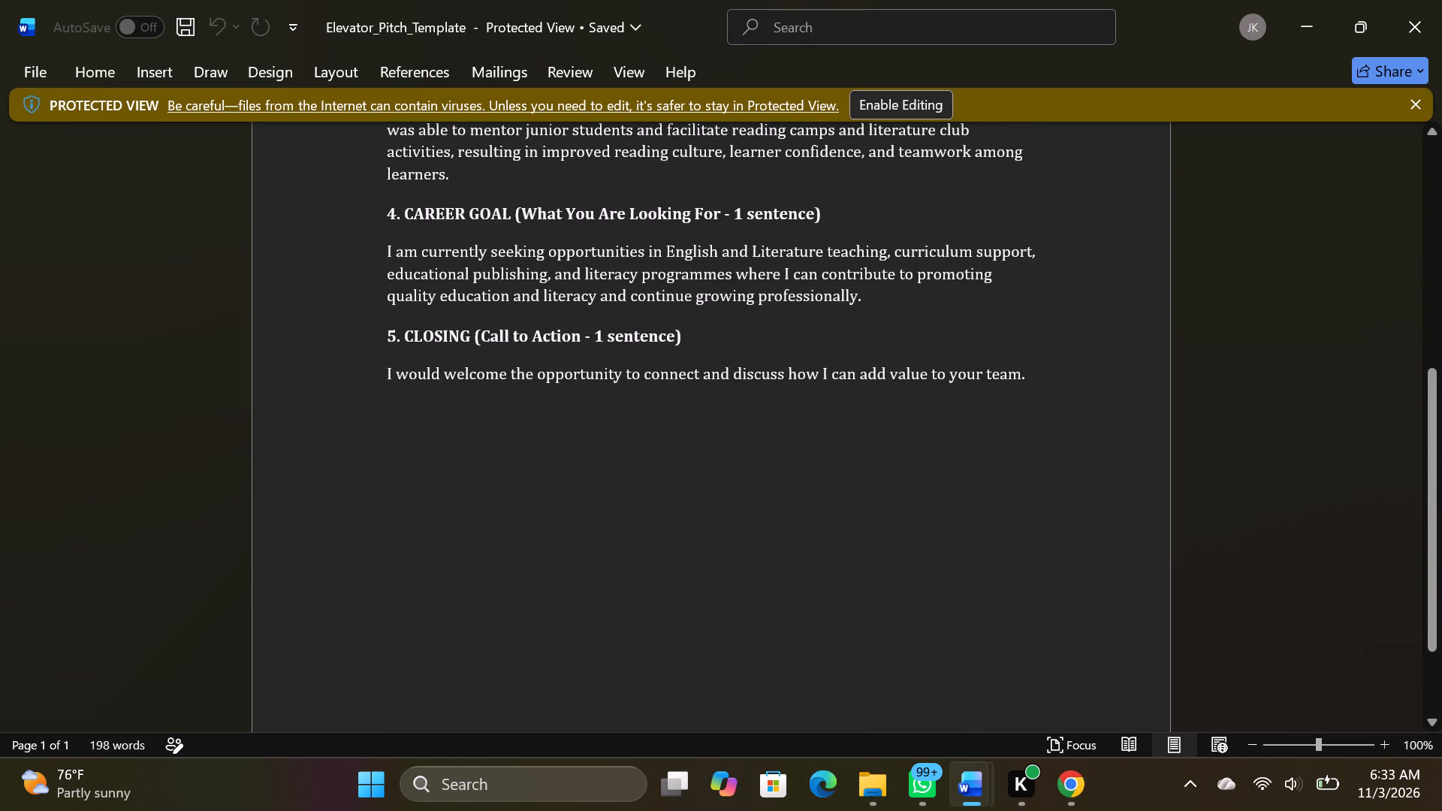
pyautogui.scroll(2, 569, 405)
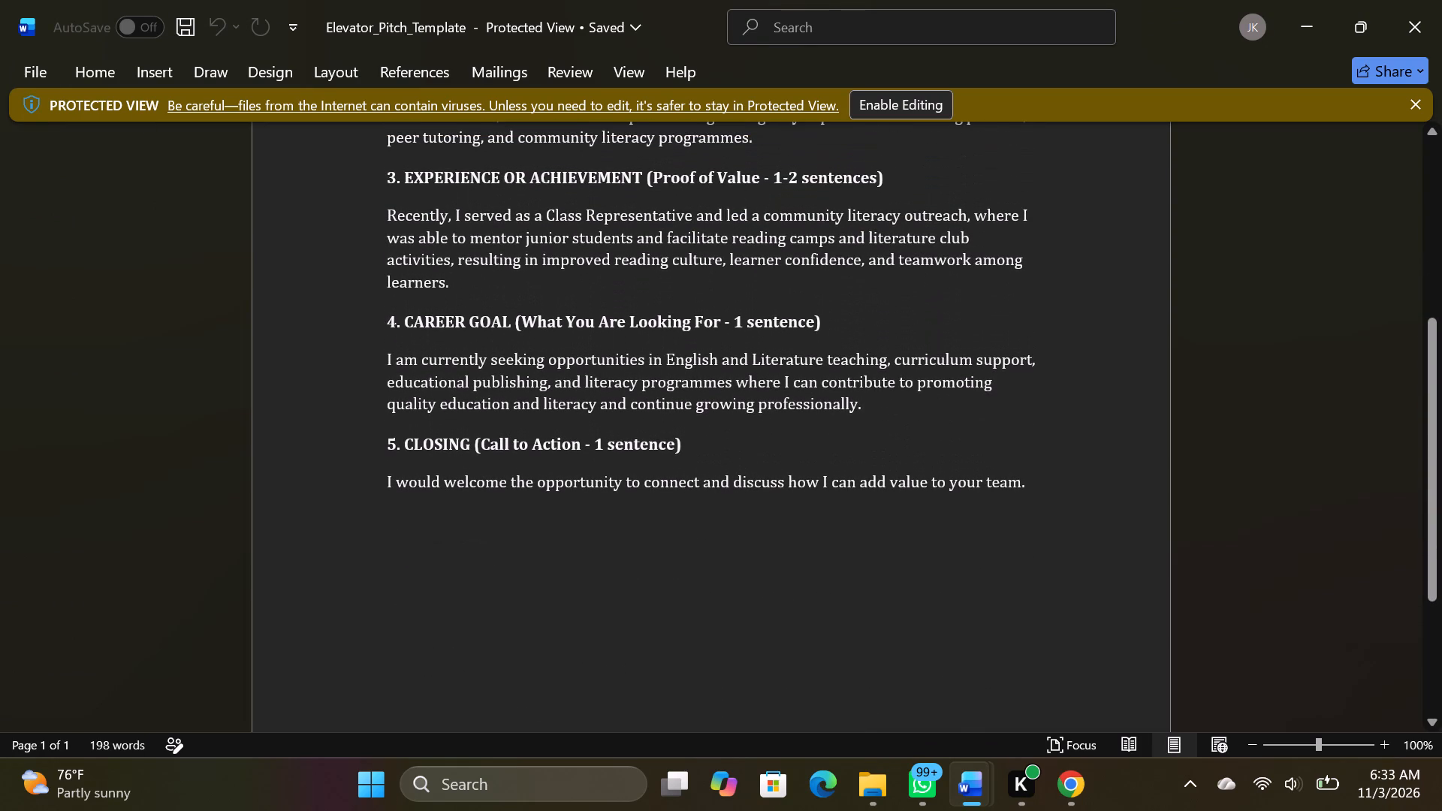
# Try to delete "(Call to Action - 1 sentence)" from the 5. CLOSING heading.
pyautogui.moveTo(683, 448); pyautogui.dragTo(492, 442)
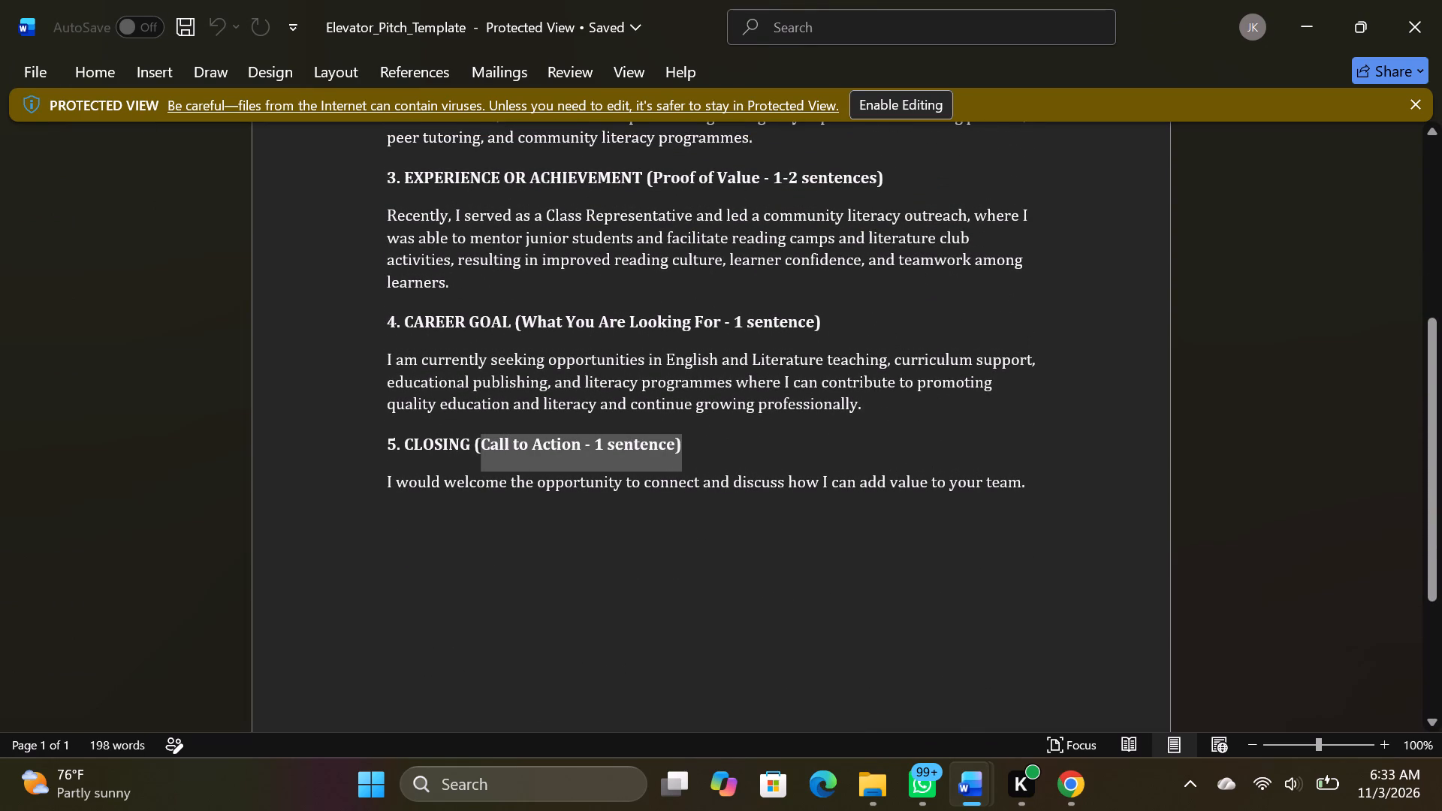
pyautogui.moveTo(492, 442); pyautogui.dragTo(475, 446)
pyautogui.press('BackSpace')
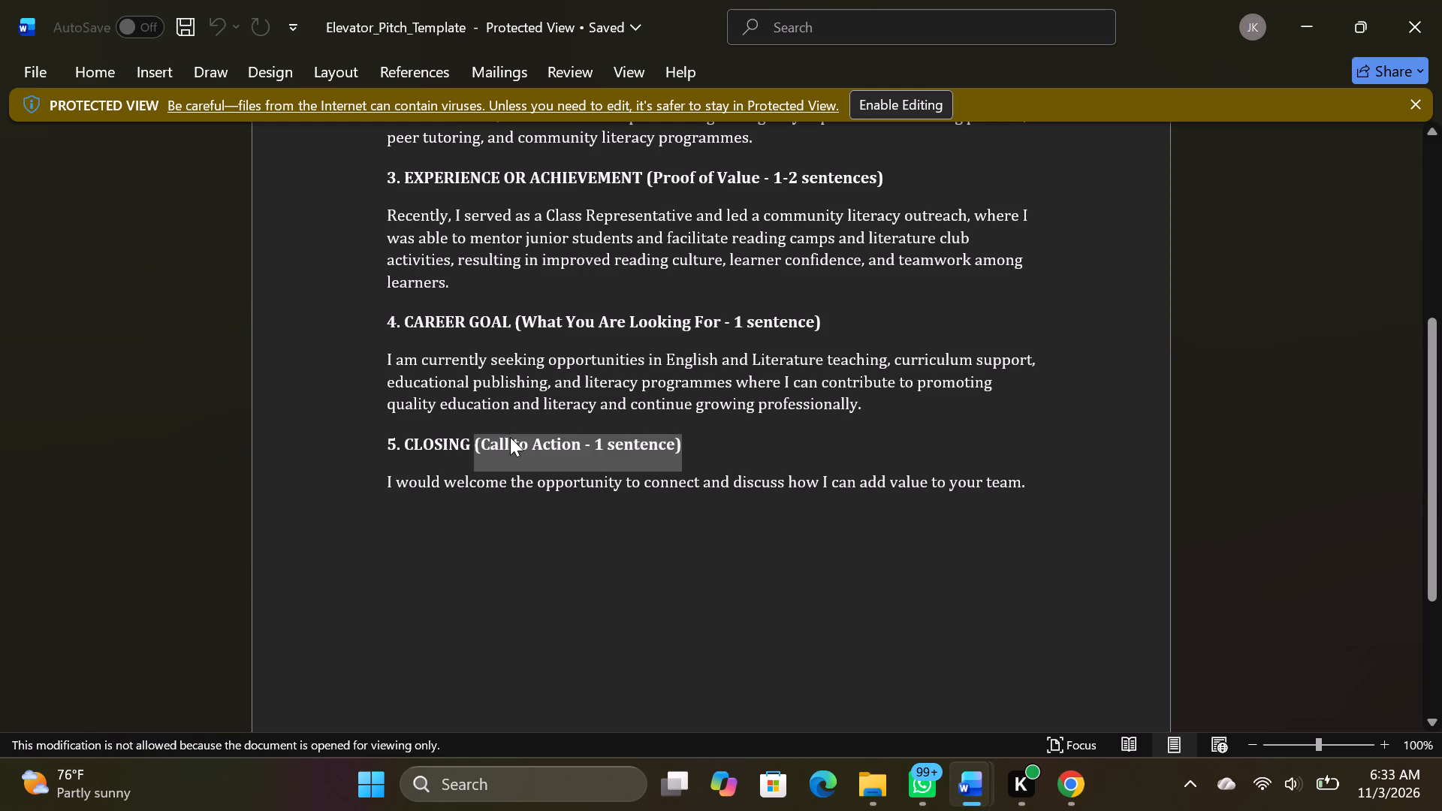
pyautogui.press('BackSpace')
# Enable editing of the document and delete "(Who You Are - 1 sentence)" from the 1. INTRODUCTION heading.
pyautogui.click(888, 107)
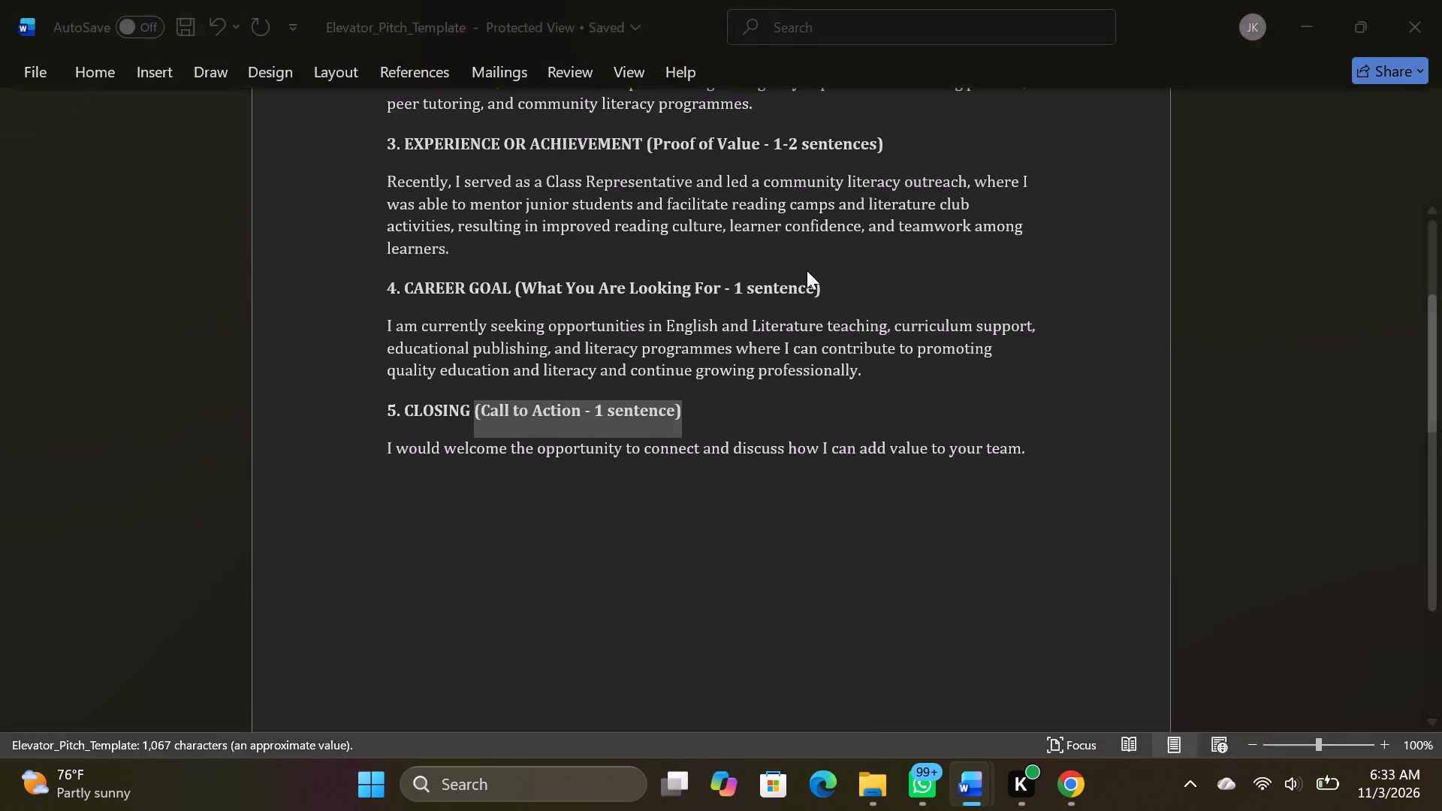
pyautogui.moveTo(749, 406); pyautogui.dragTo(614, 411)
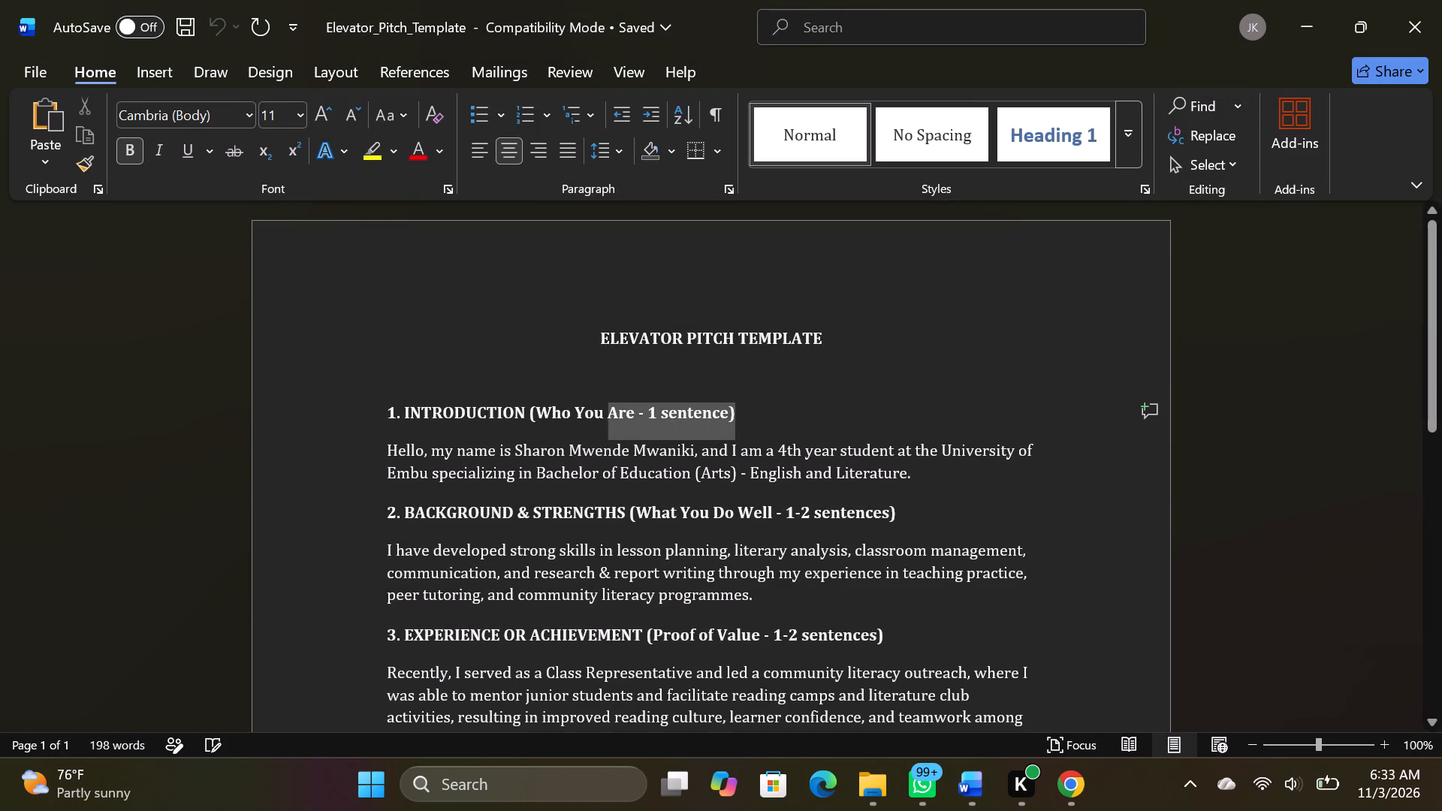
pyautogui.moveTo(614, 411); pyautogui.dragTo(543, 415)
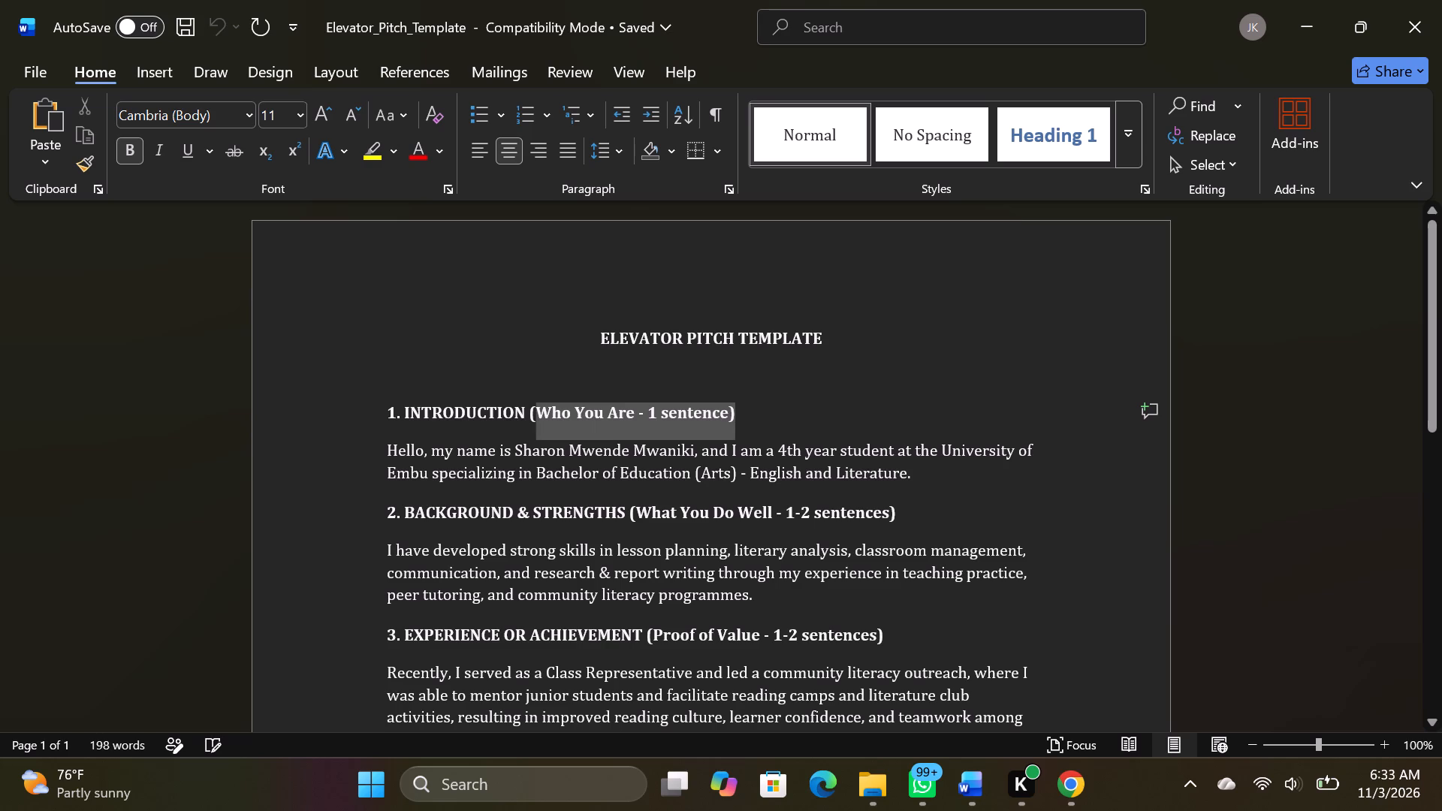
pyautogui.moveTo(543, 415); pyautogui.dragTo(531, 418)
pyautogui.press('BackSpace')
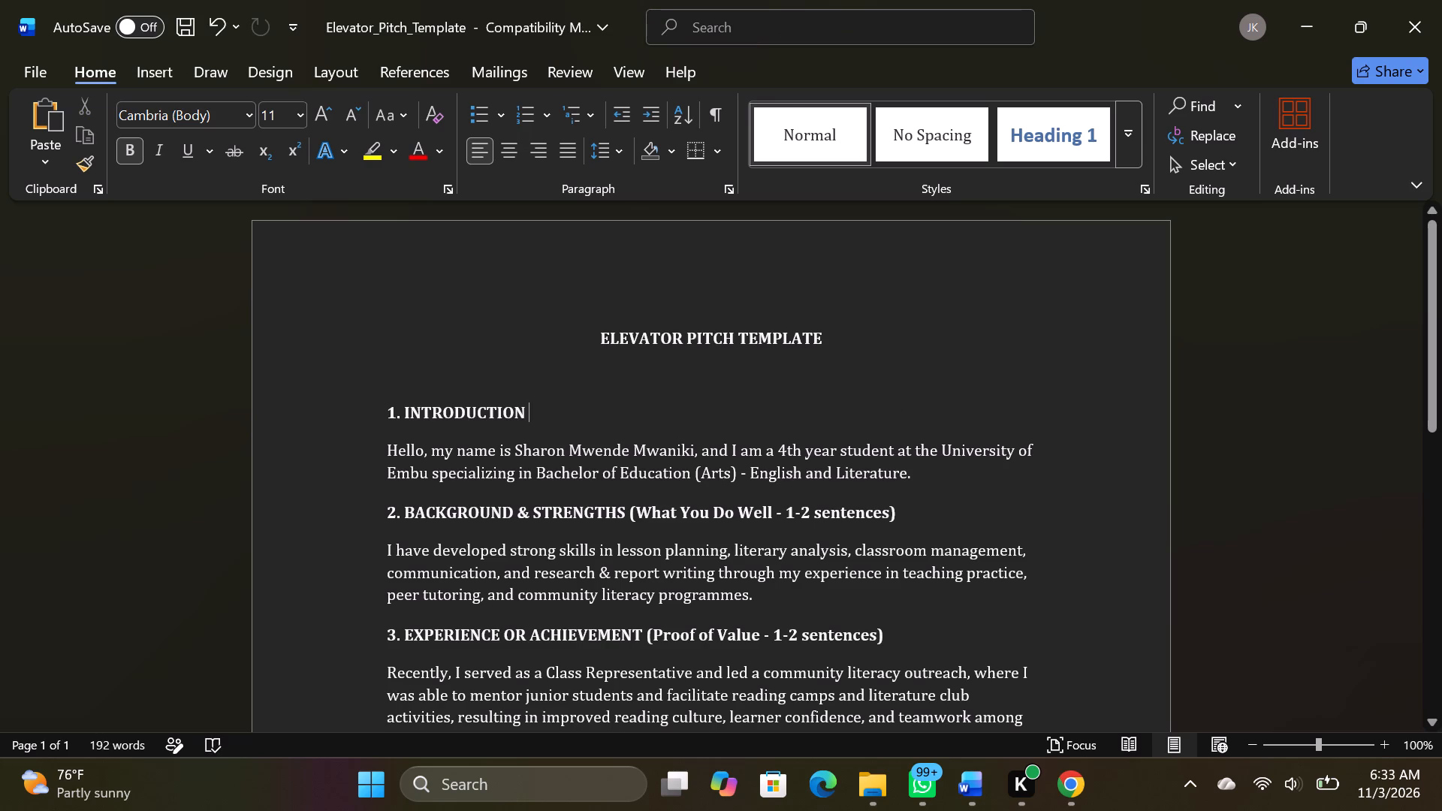
# Delete the bracketed sentence hints from the 2. BACKGROUND & STRENGTHS and 3. EXPERIENCE OR ACHIEVEMENT headings.
pyautogui.moveTo(906, 509); pyautogui.dragTo(630, 522)
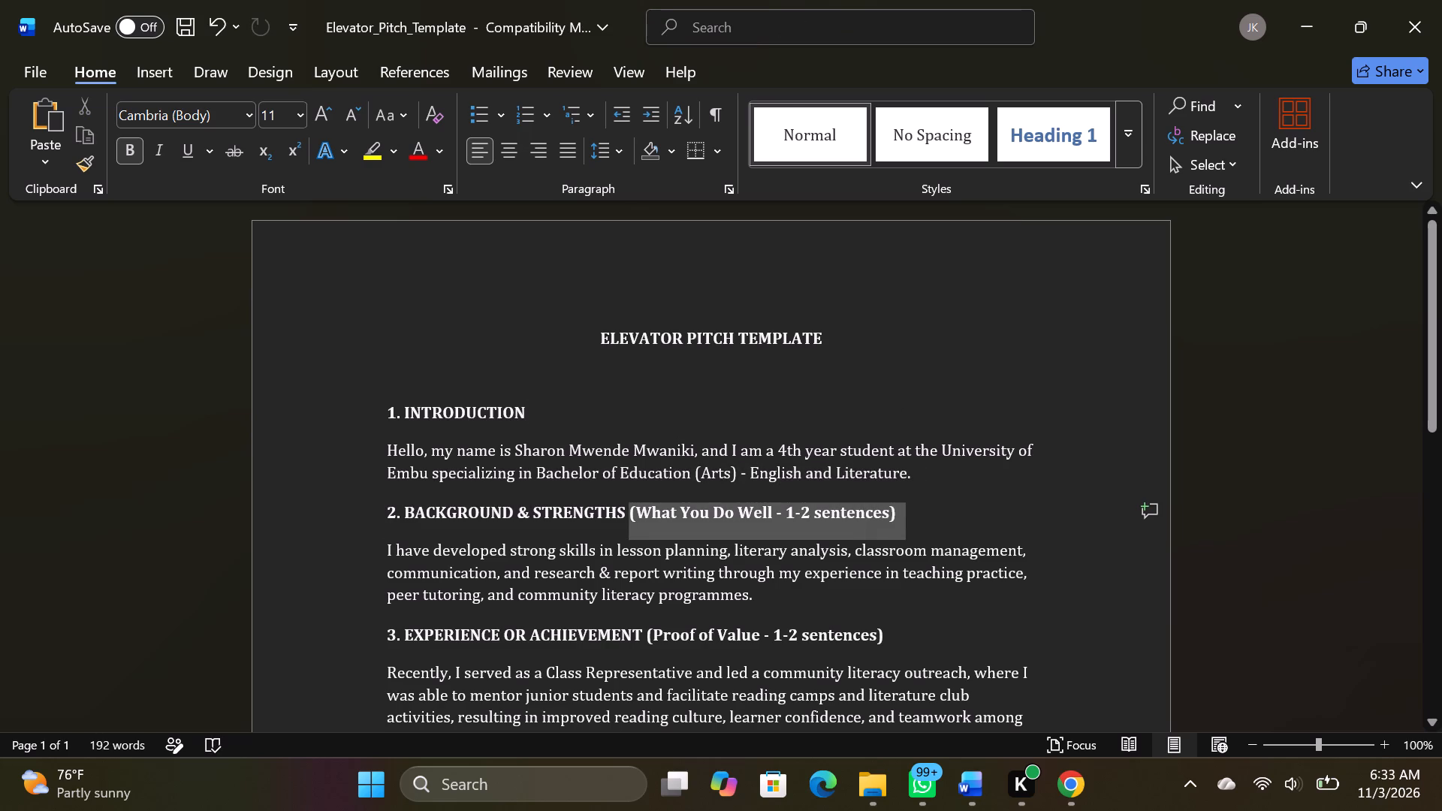
pyautogui.moveTo(630, 522); pyautogui.dragTo(638, 523)
pyautogui.press('BackSpace')
pyautogui.press('BackSpace')
pyautogui.scroll(-2, 665, 520)
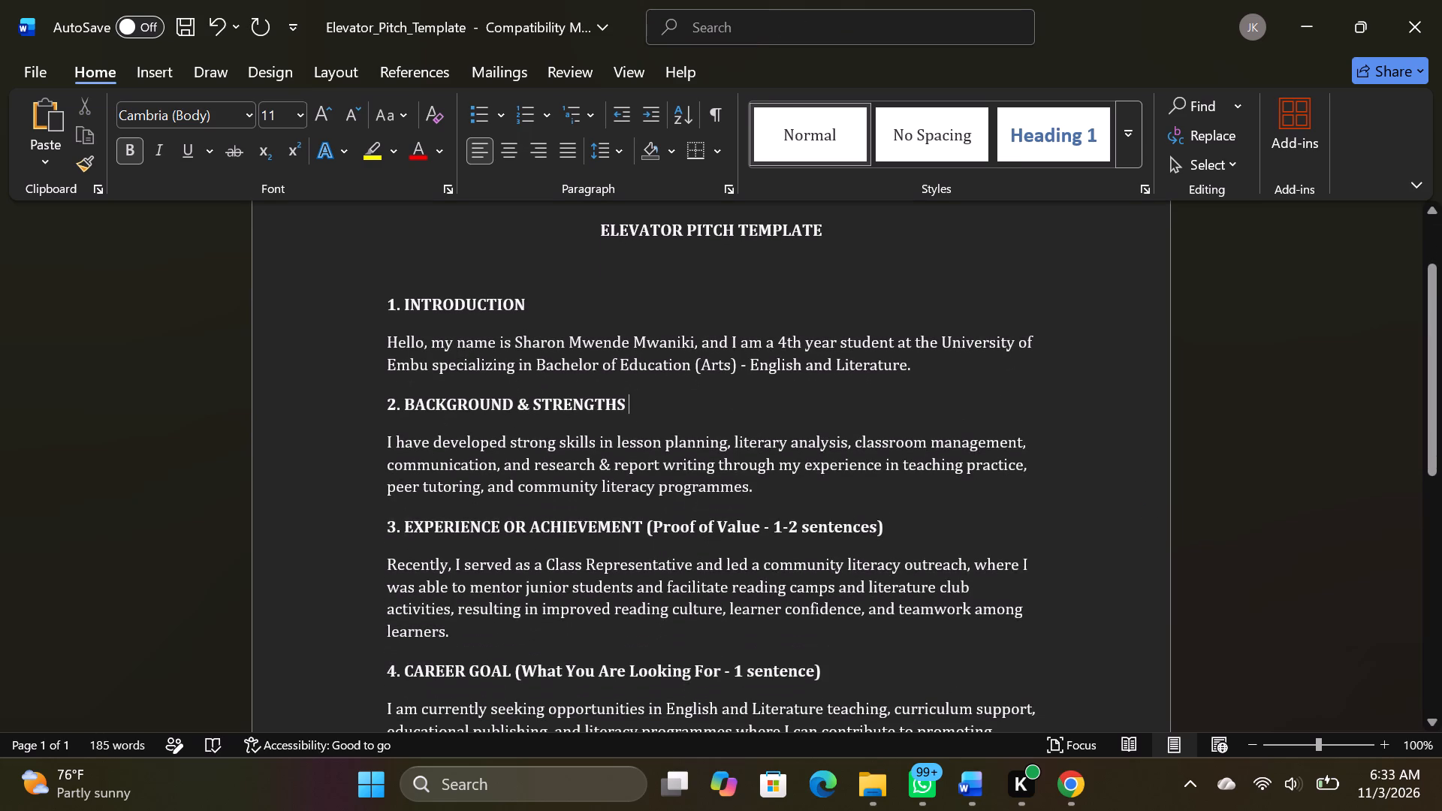
pyautogui.moveTo(644, 529); pyautogui.dragTo(887, 533)
pyautogui.press('BackSpace')
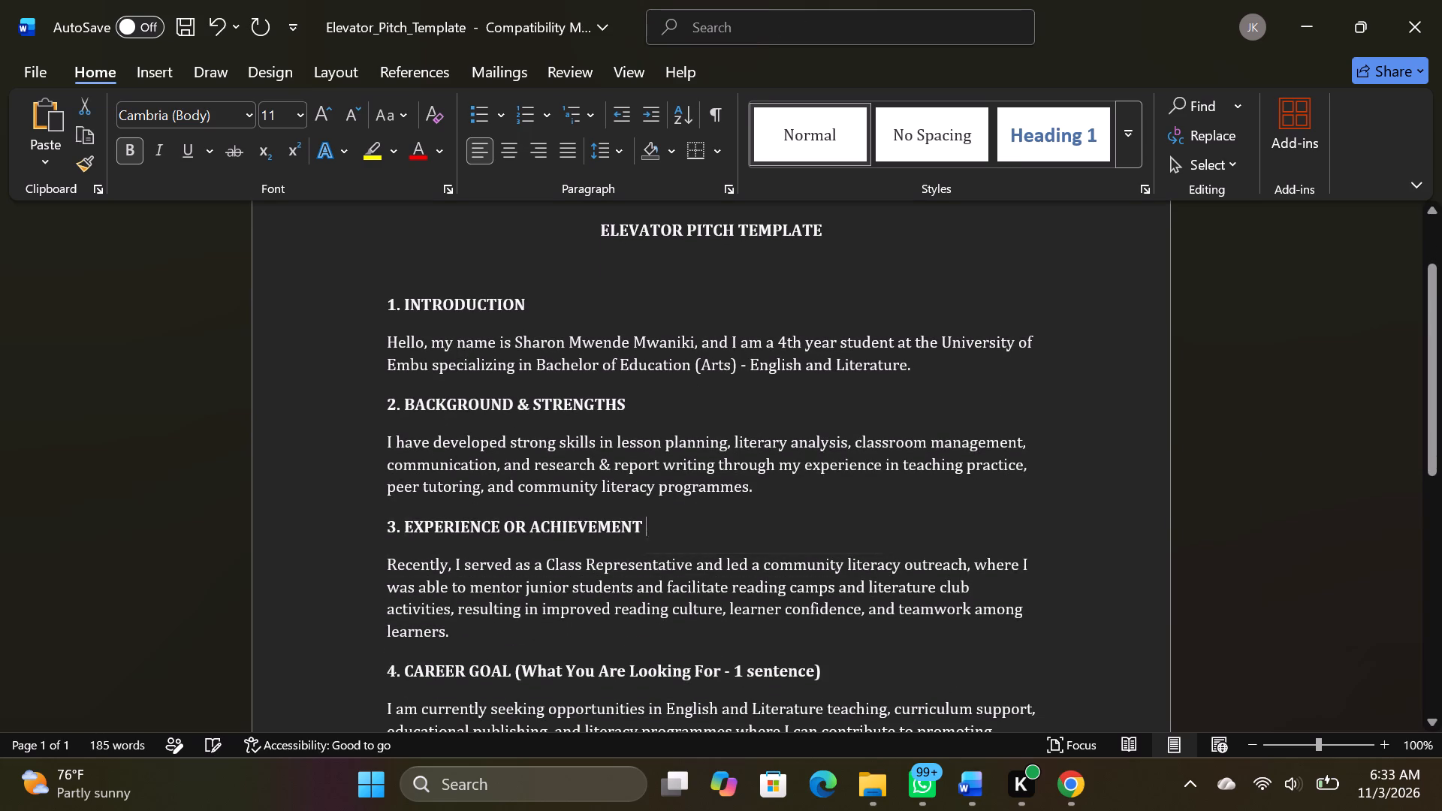
# Delete the bracketed sentence hints from the 4. CAREER GOAL and 5. CLOSING headings.
pyautogui.scroll(-3, 830, 513)
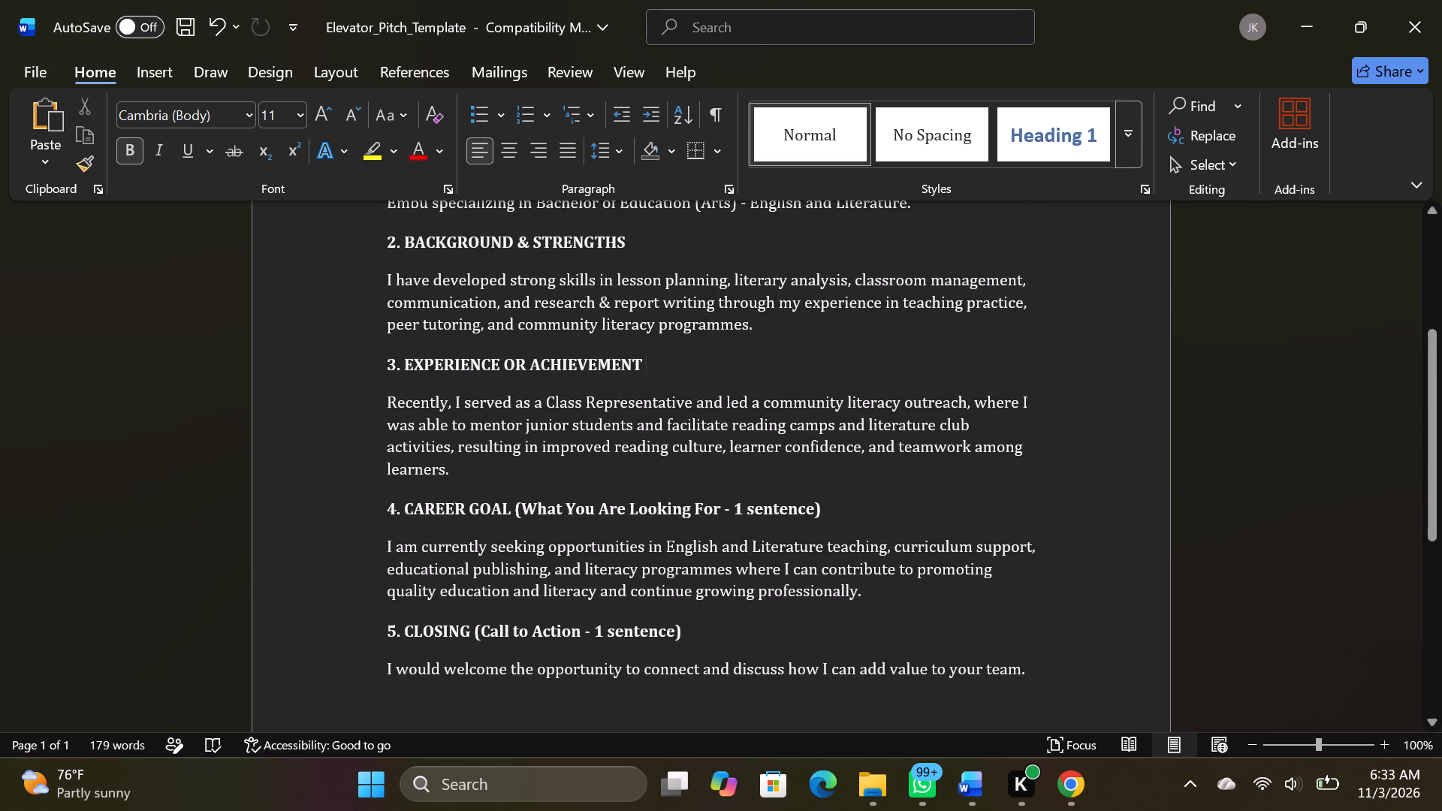
pyautogui.moveTo(514, 508); pyautogui.dragTo(846, 520)
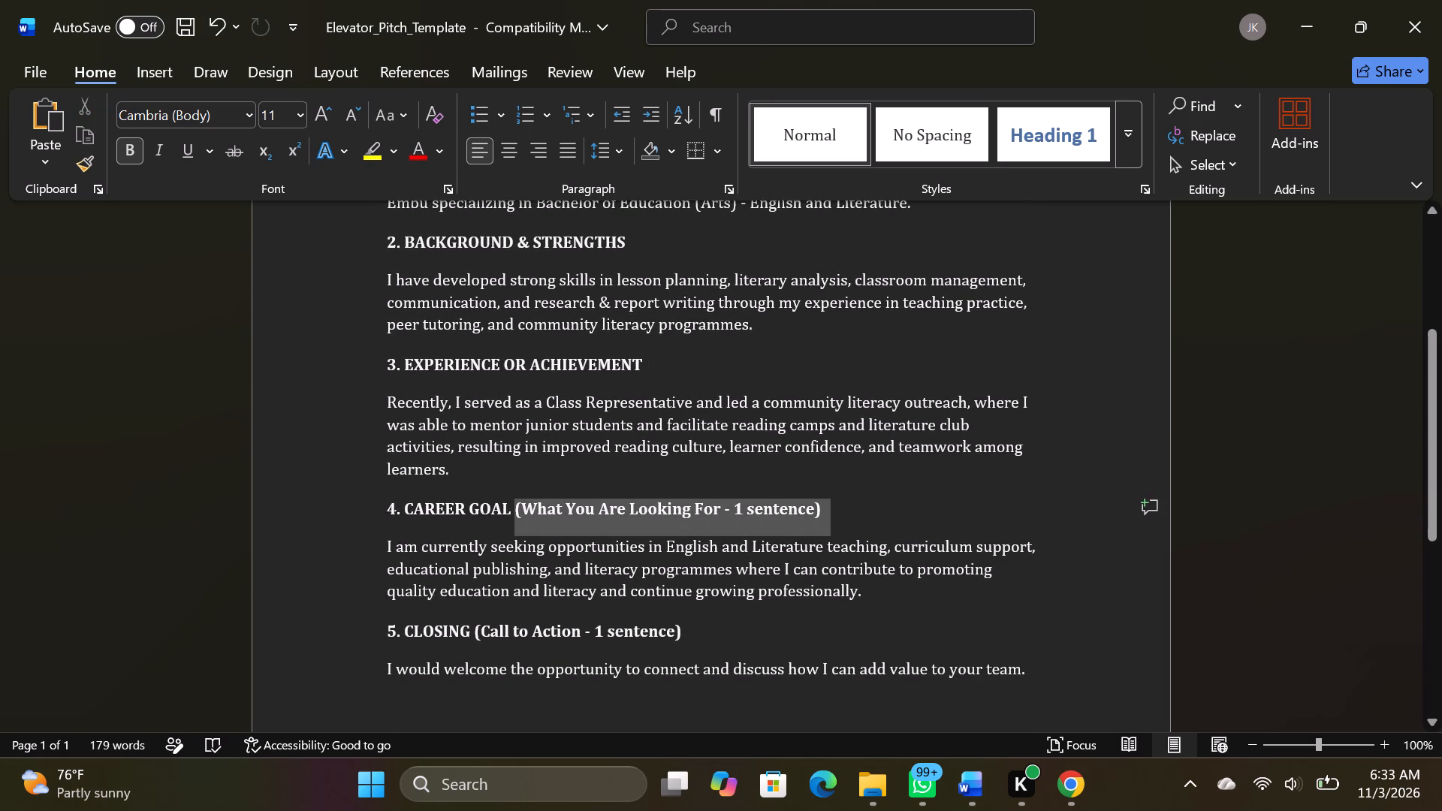
pyautogui.moveTo(846, 520); pyautogui.dragTo(846, 520)
pyautogui.press('BackSpace')
pyautogui.scroll(-3, 760, 496)
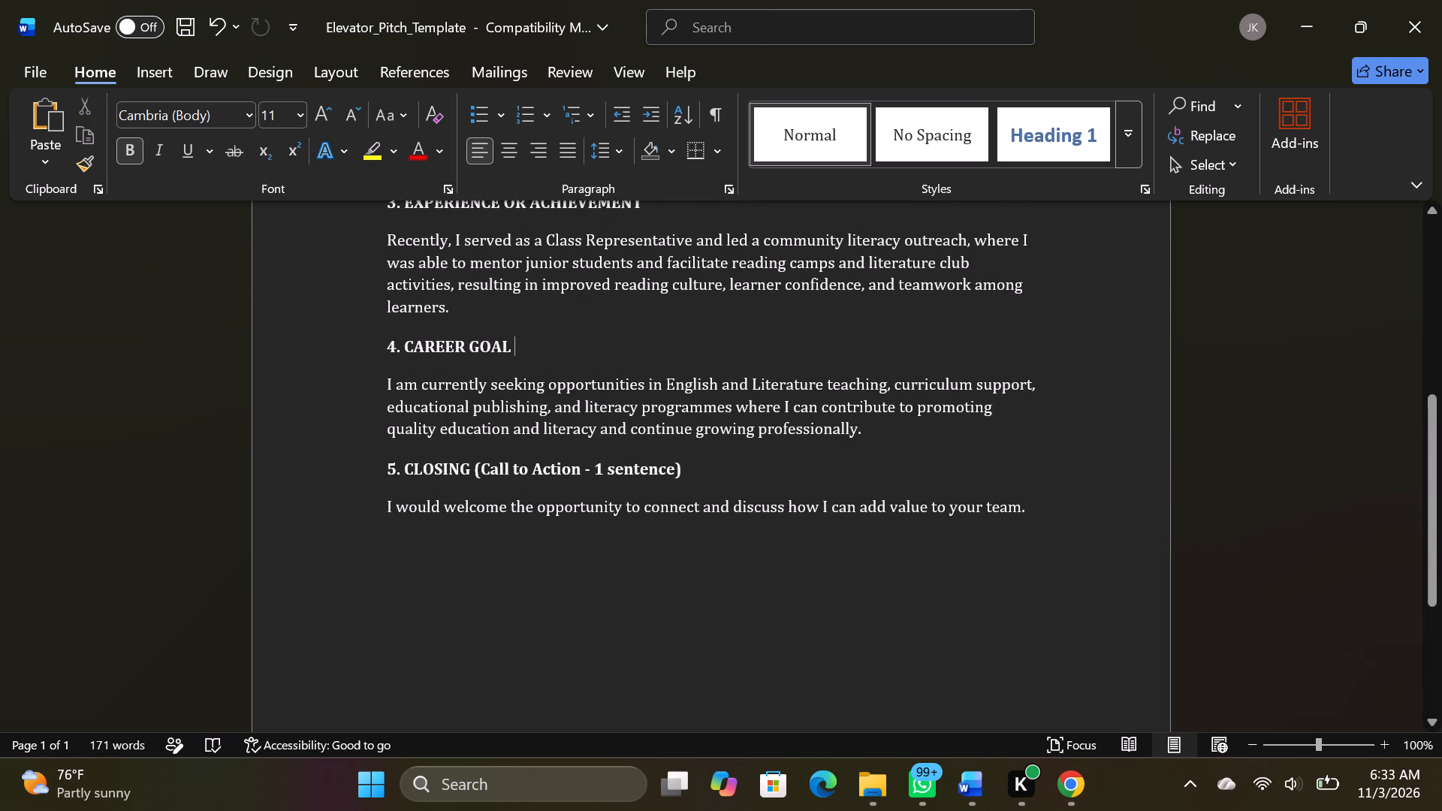
pyautogui.moveTo(699, 477); pyautogui.dragTo(475, 469)
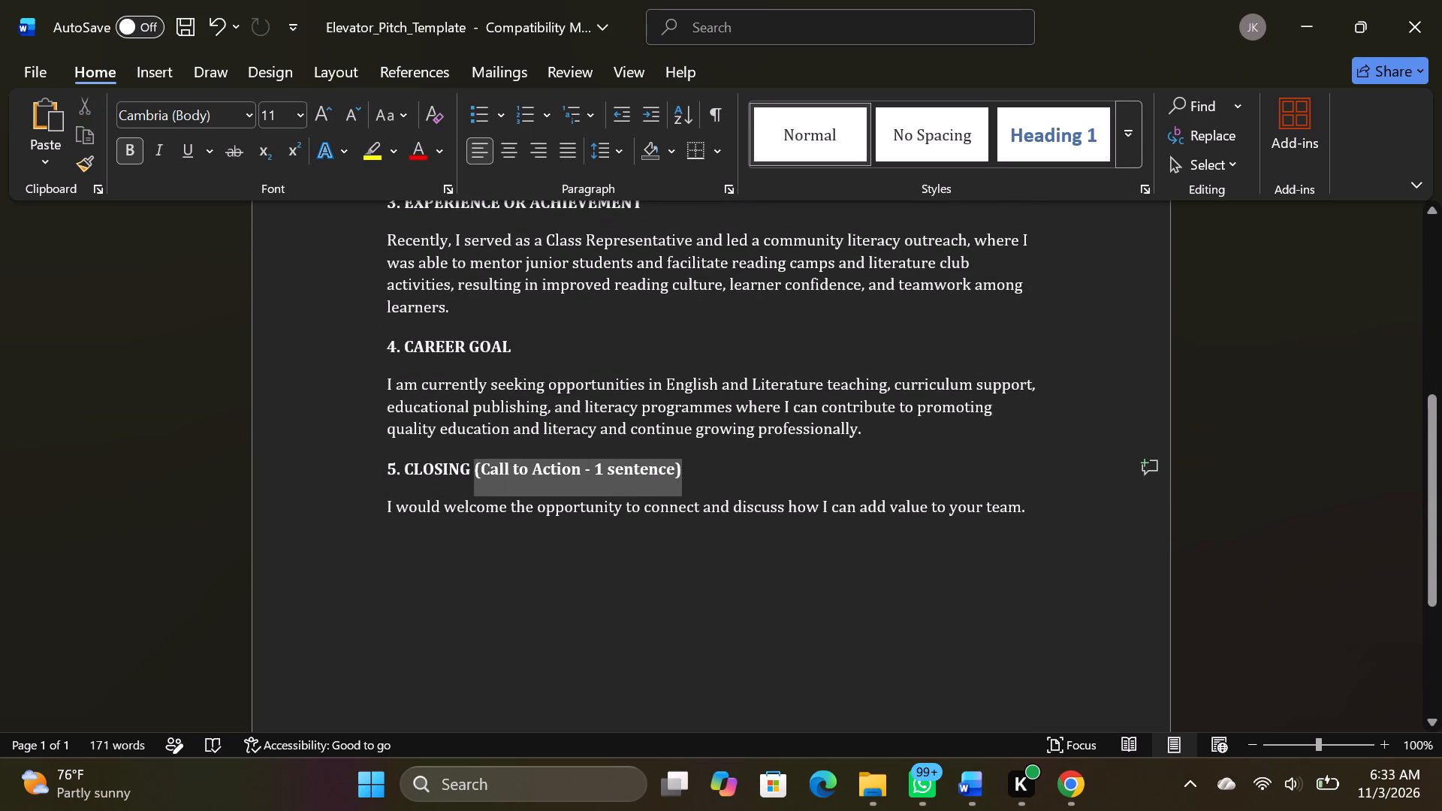
pyautogui.moveTo(475, 469); pyautogui.dragTo(481, 472)
pyautogui.press('BackSpace')
pyautogui.press('BackSpace')
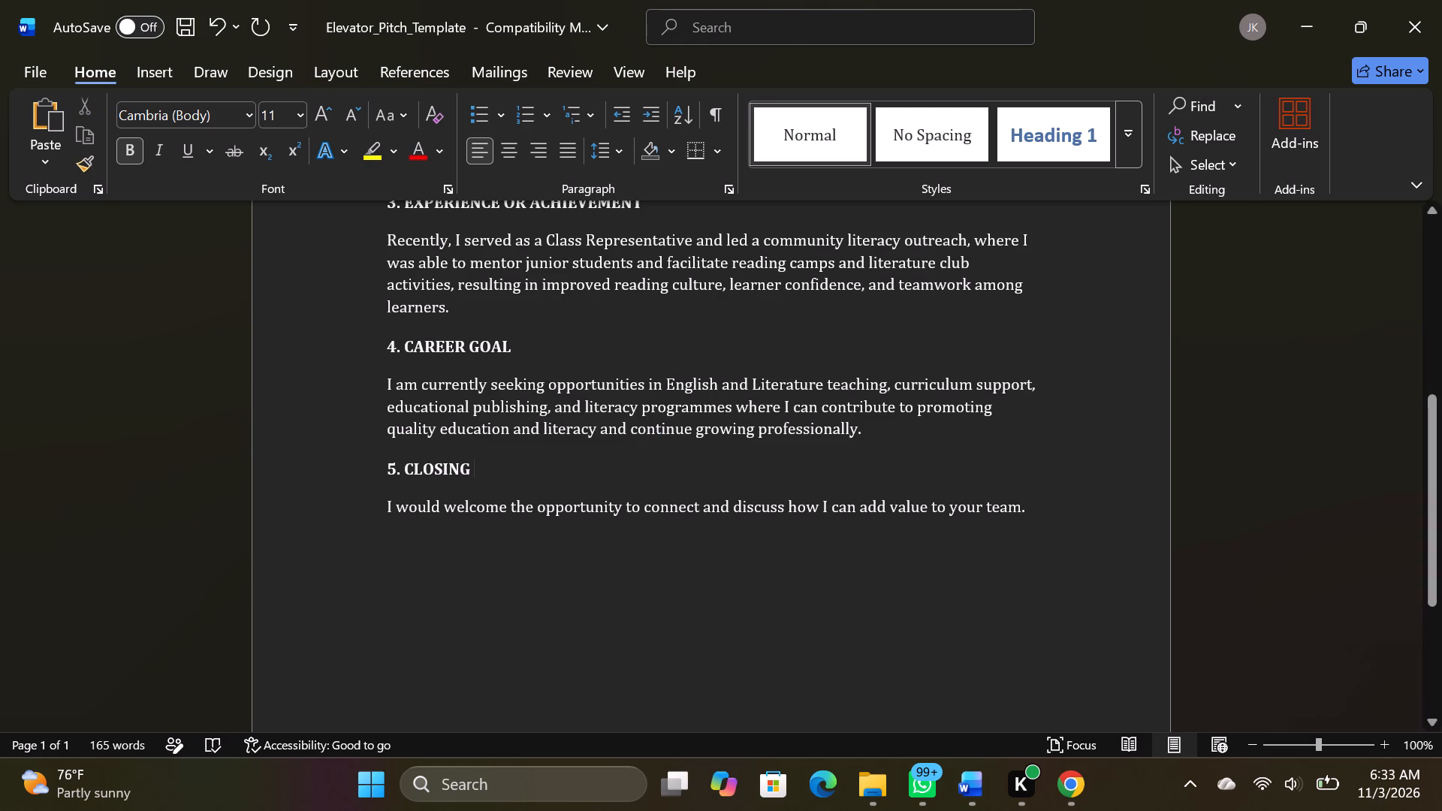
# Paste the clipboard content twice after the 5. CLOSING heading and look over the document.
pyautogui.hotkey('ctrl', 'v')
pyautogui.scroll(4, 618, 336)
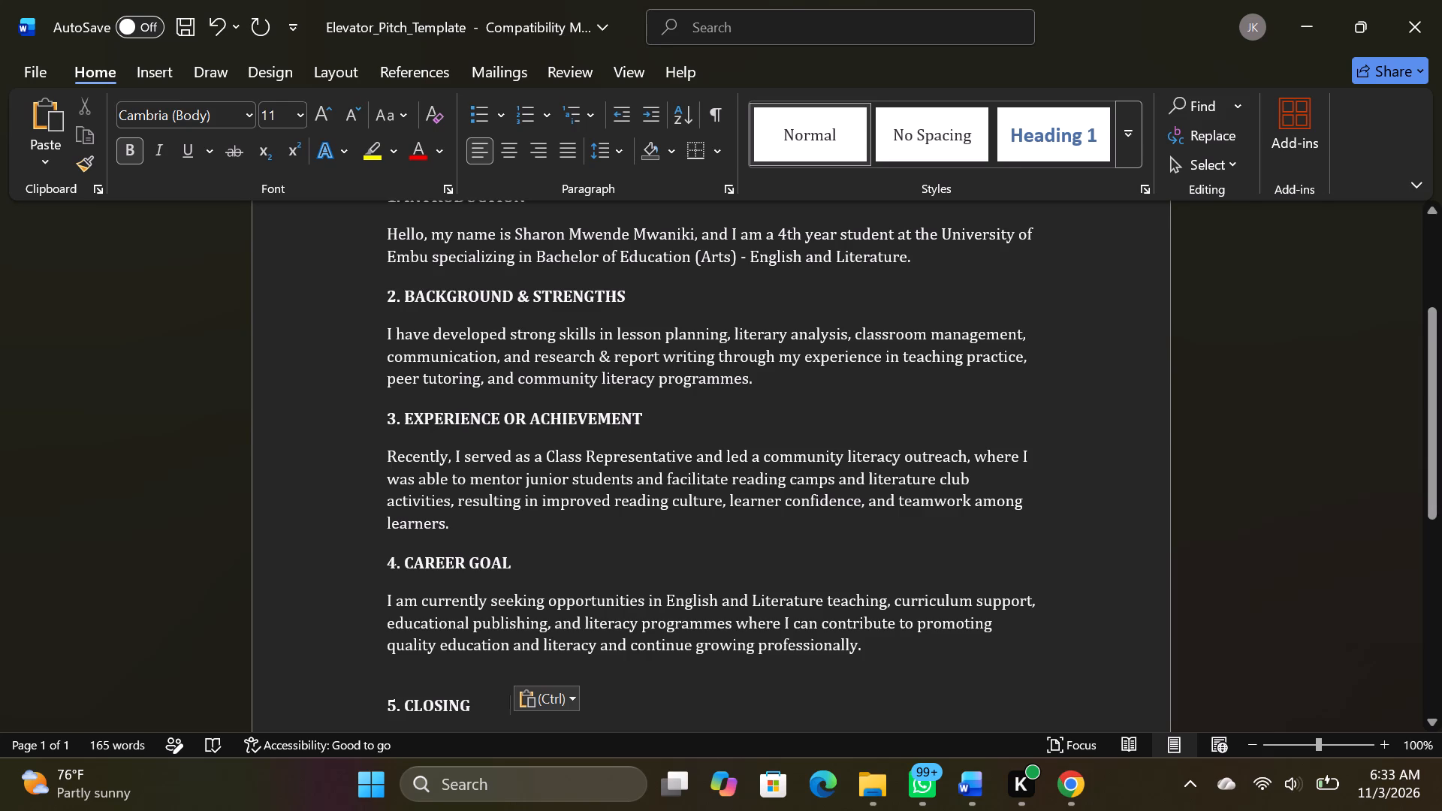
pyautogui.scroll(4, 620, 341)
pyautogui.scroll(-13, 528, 501)
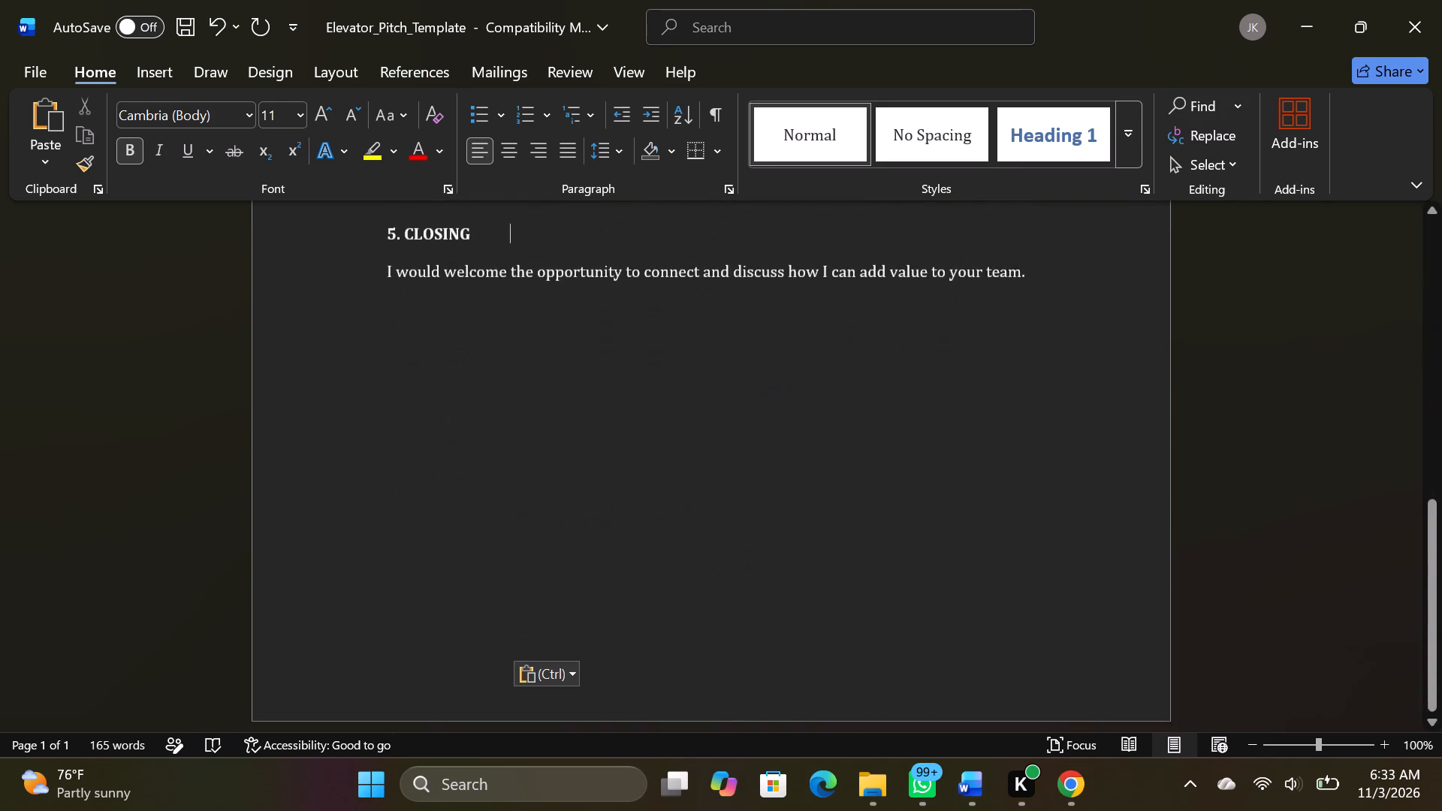
pyautogui.scroll(8, 569, 493)
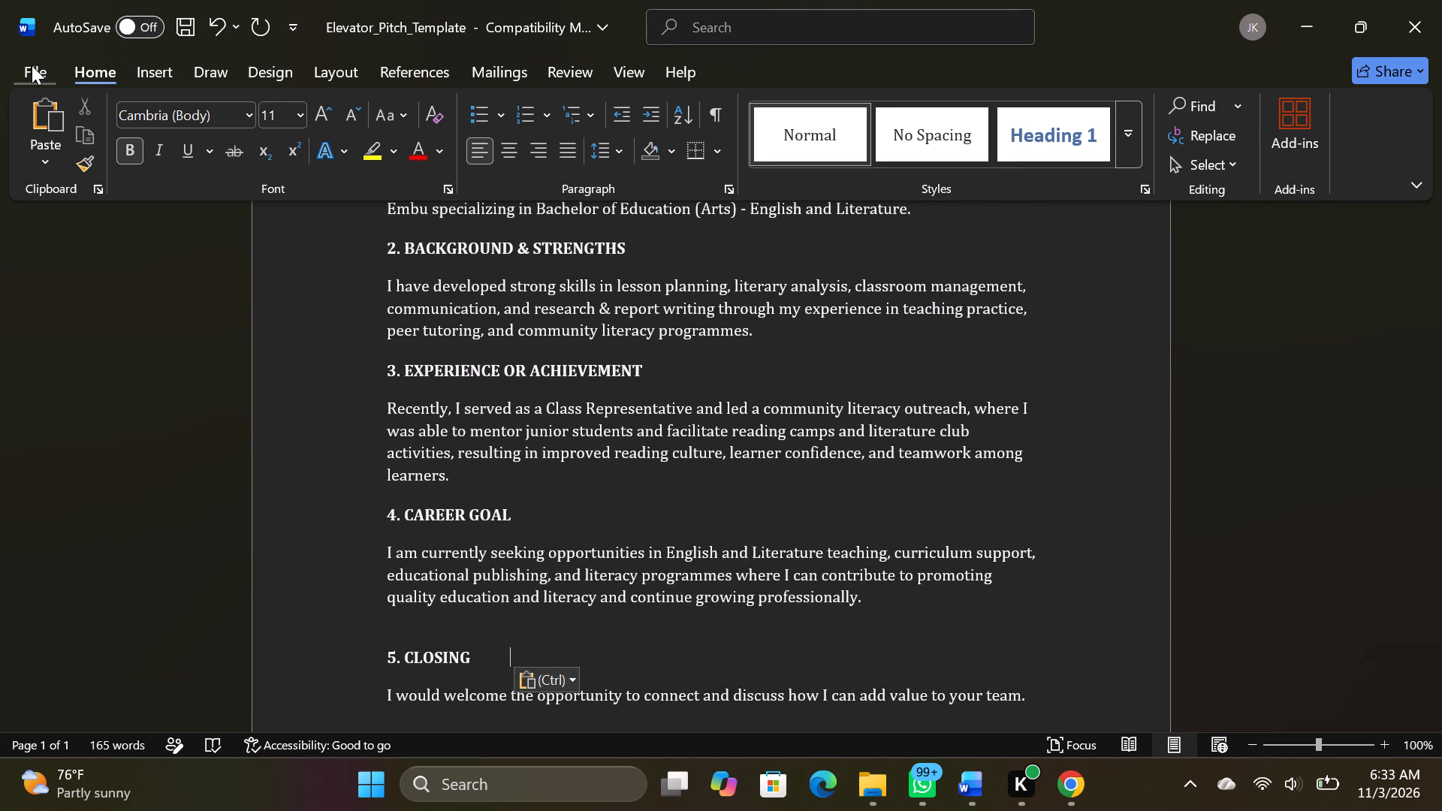
pyautogui.click(32, 65)
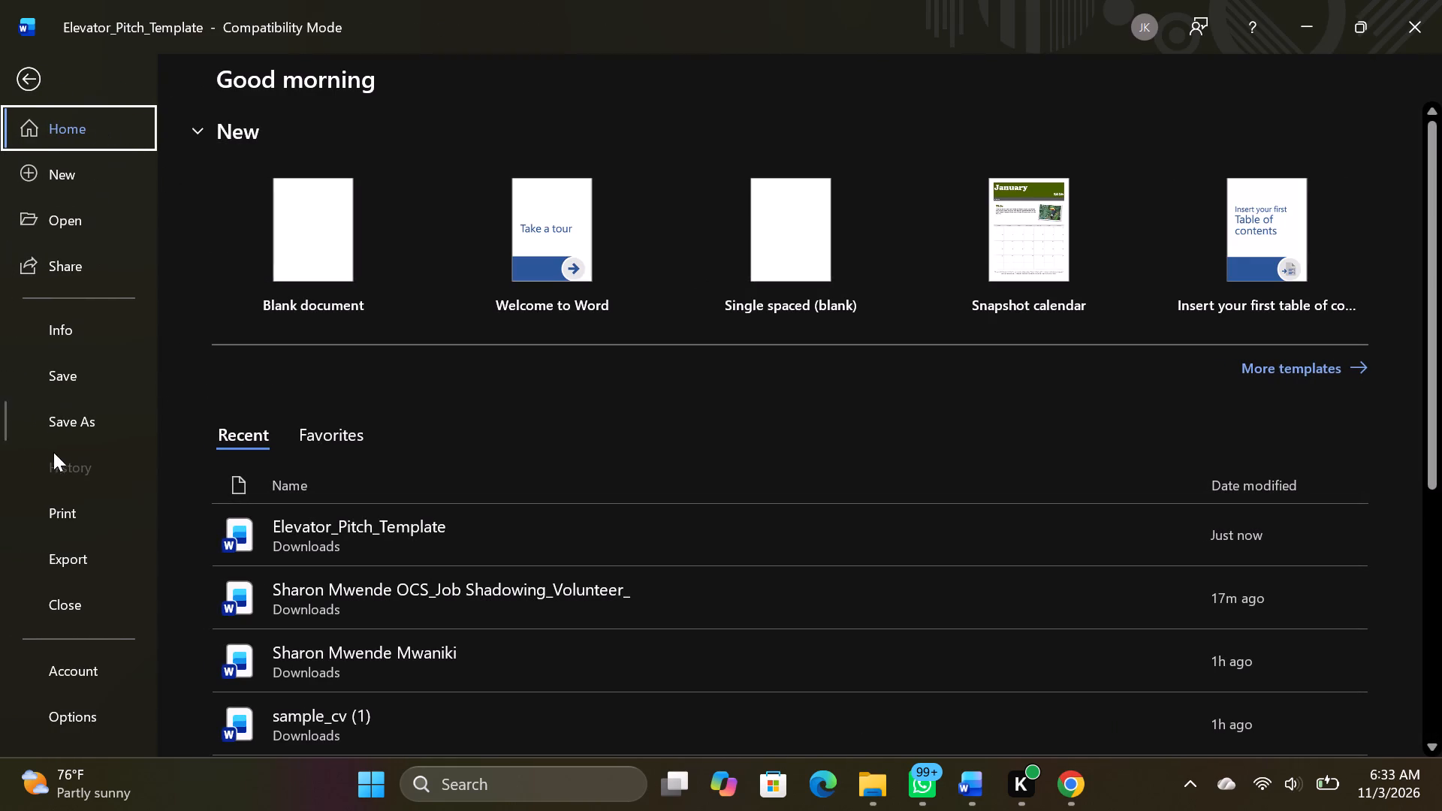
pyautogui.click(21, 71)
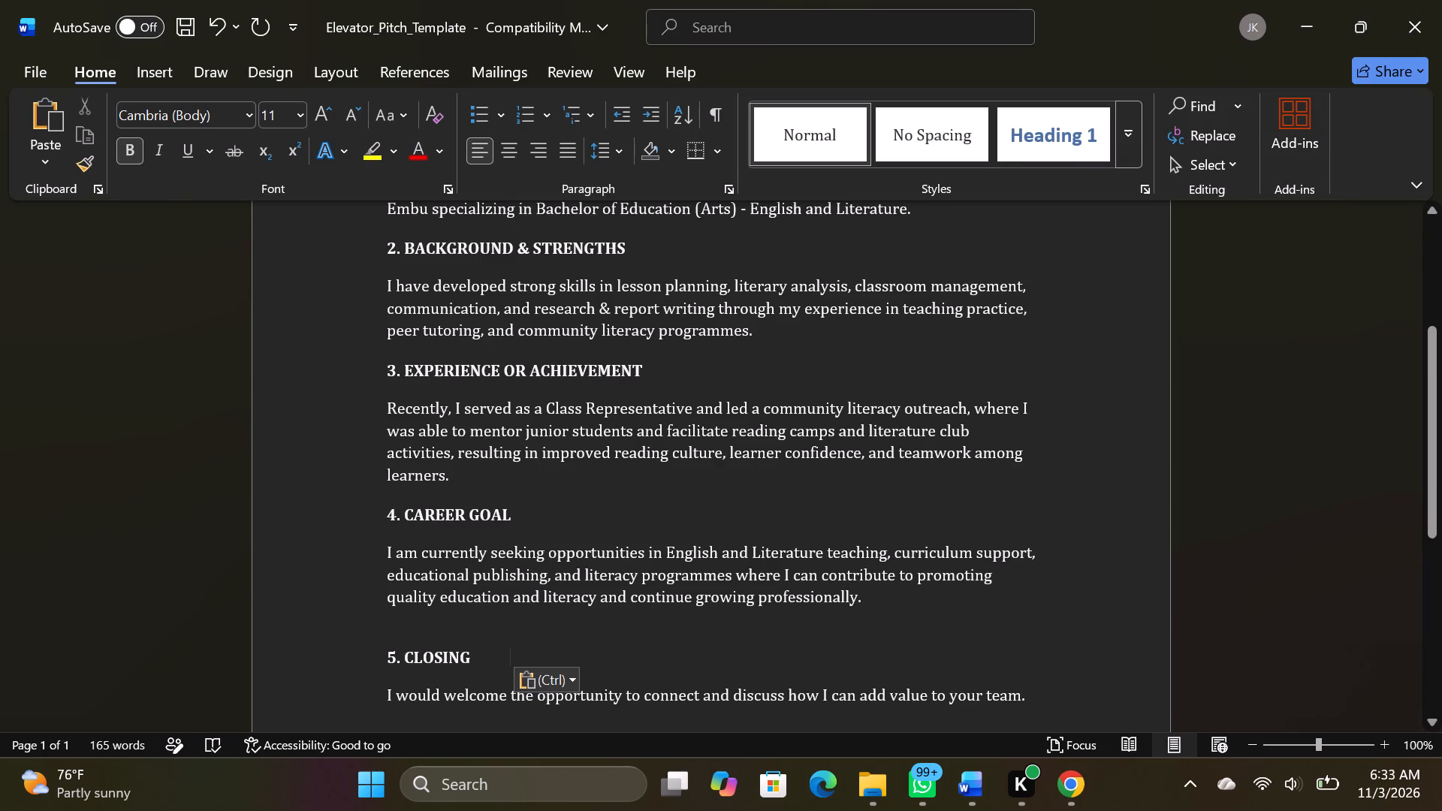
pyautogui.scroll(5, 554, 439)
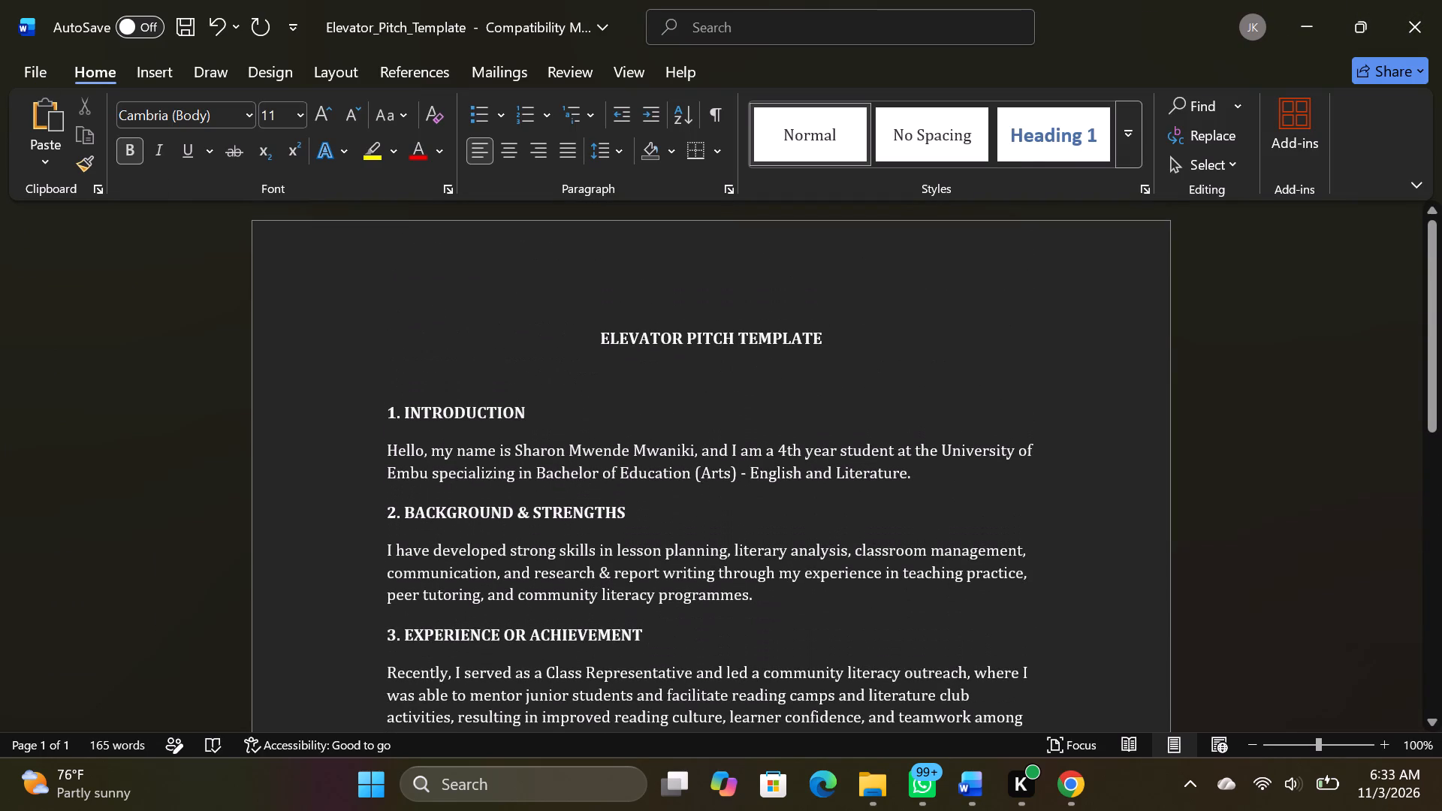
pyautogui.hotkey('ctrl', 'v')
pyautogui.scroll(-3, 614, 427)
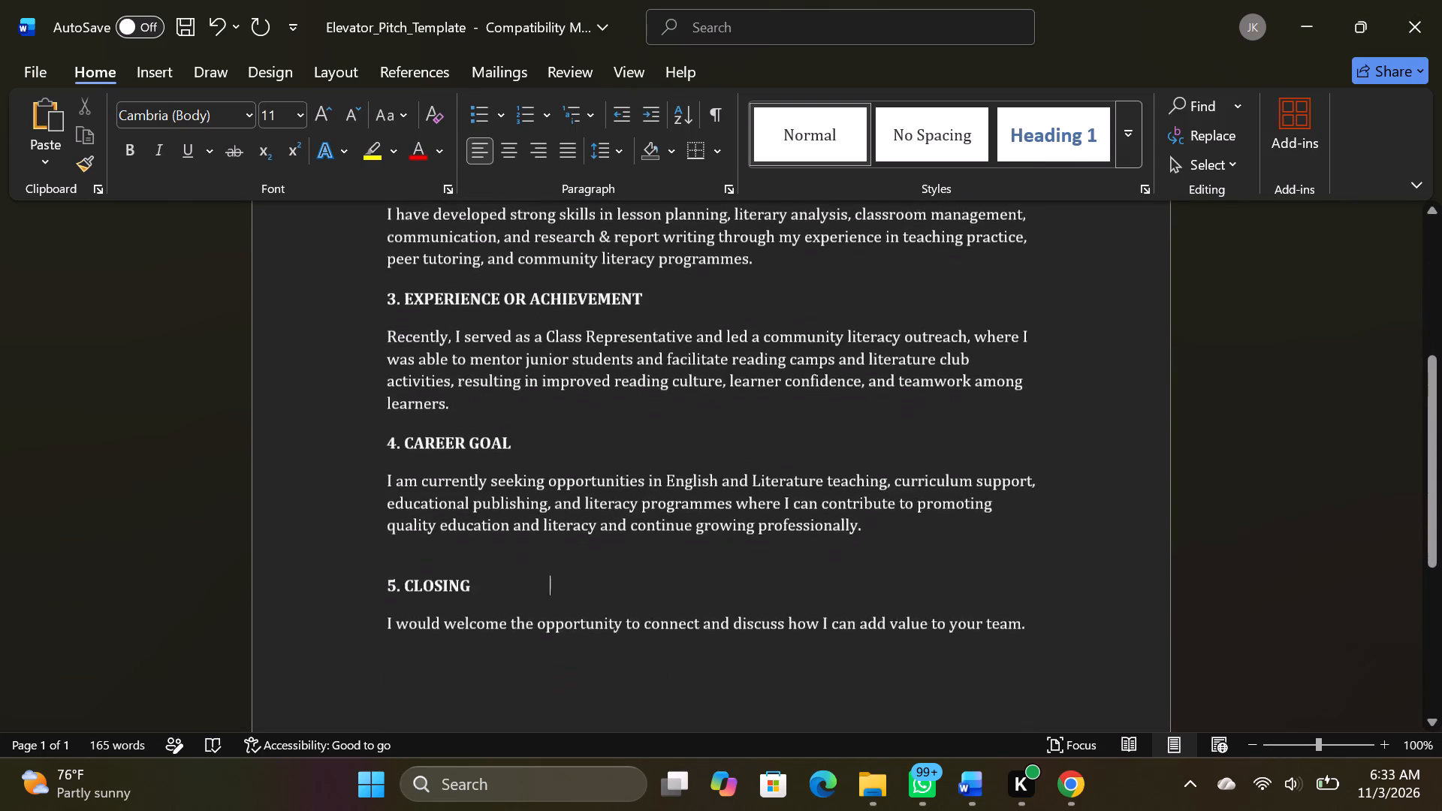
pyautogui.scroll(-2, 623, 416)
# Export the elevator pitch document as a PDF named "Elevator_Pitch_ Sharon" in the Downloads folder.
pyautogui.click(27, 62)
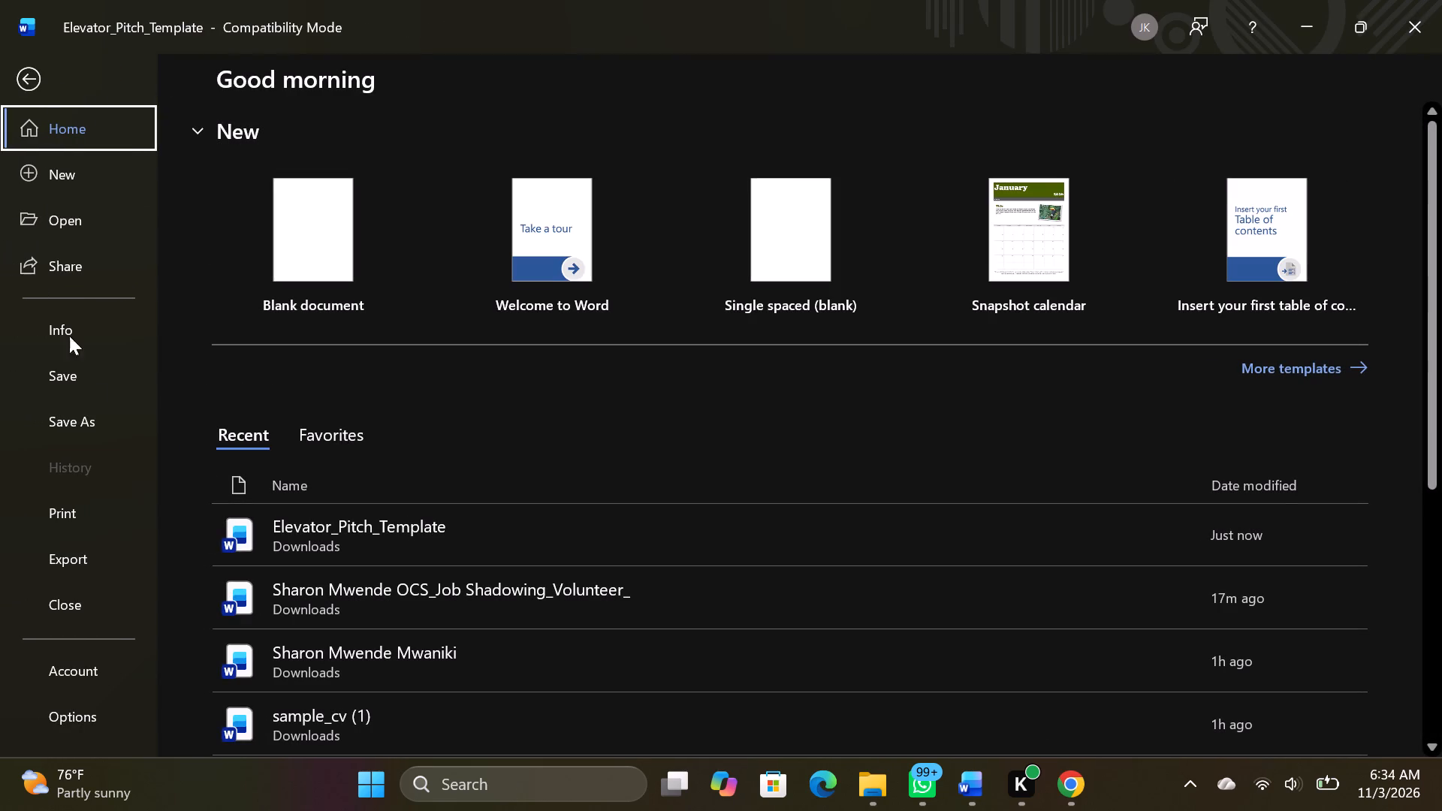
pyautogui.click(83, 561)
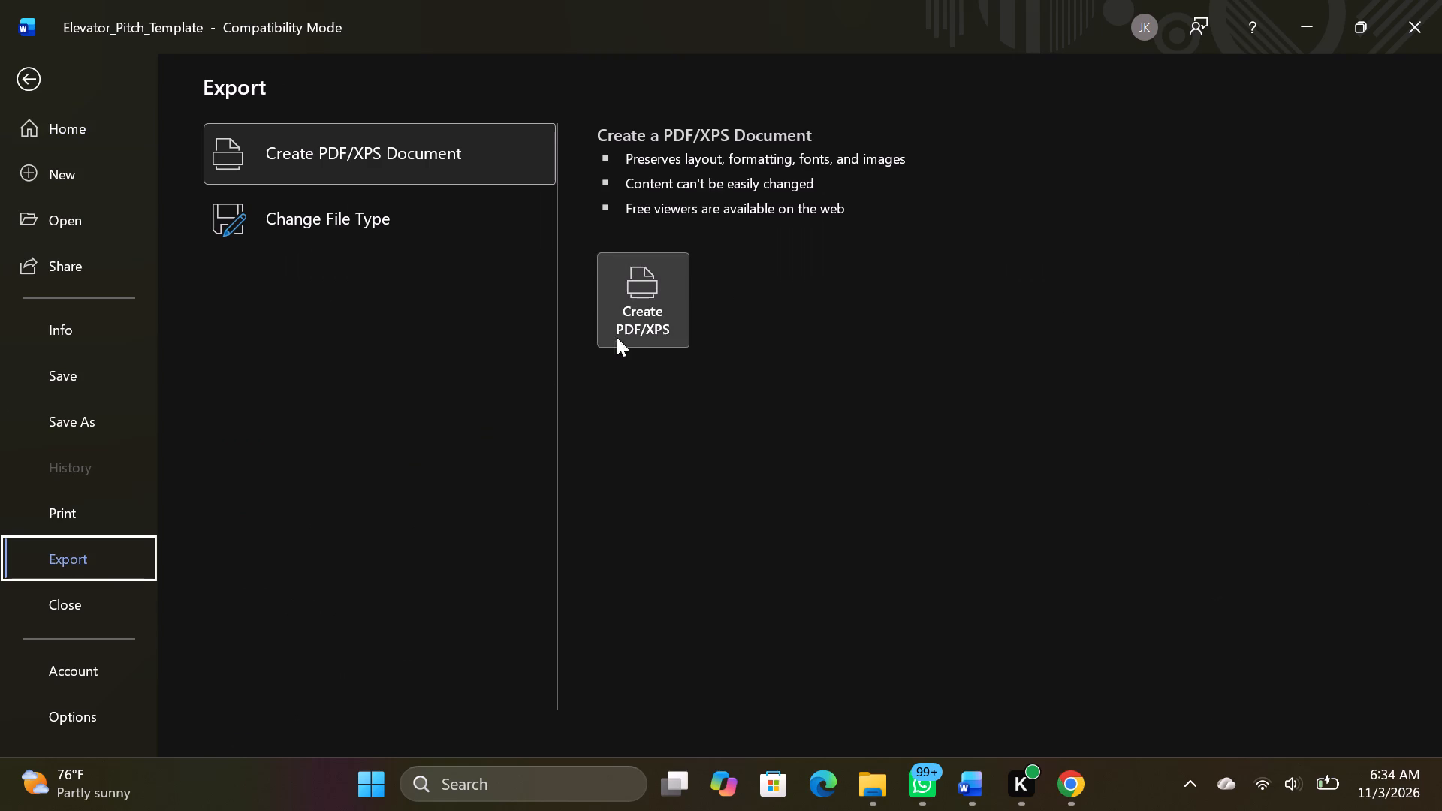
pyautogui.click(626, 326)
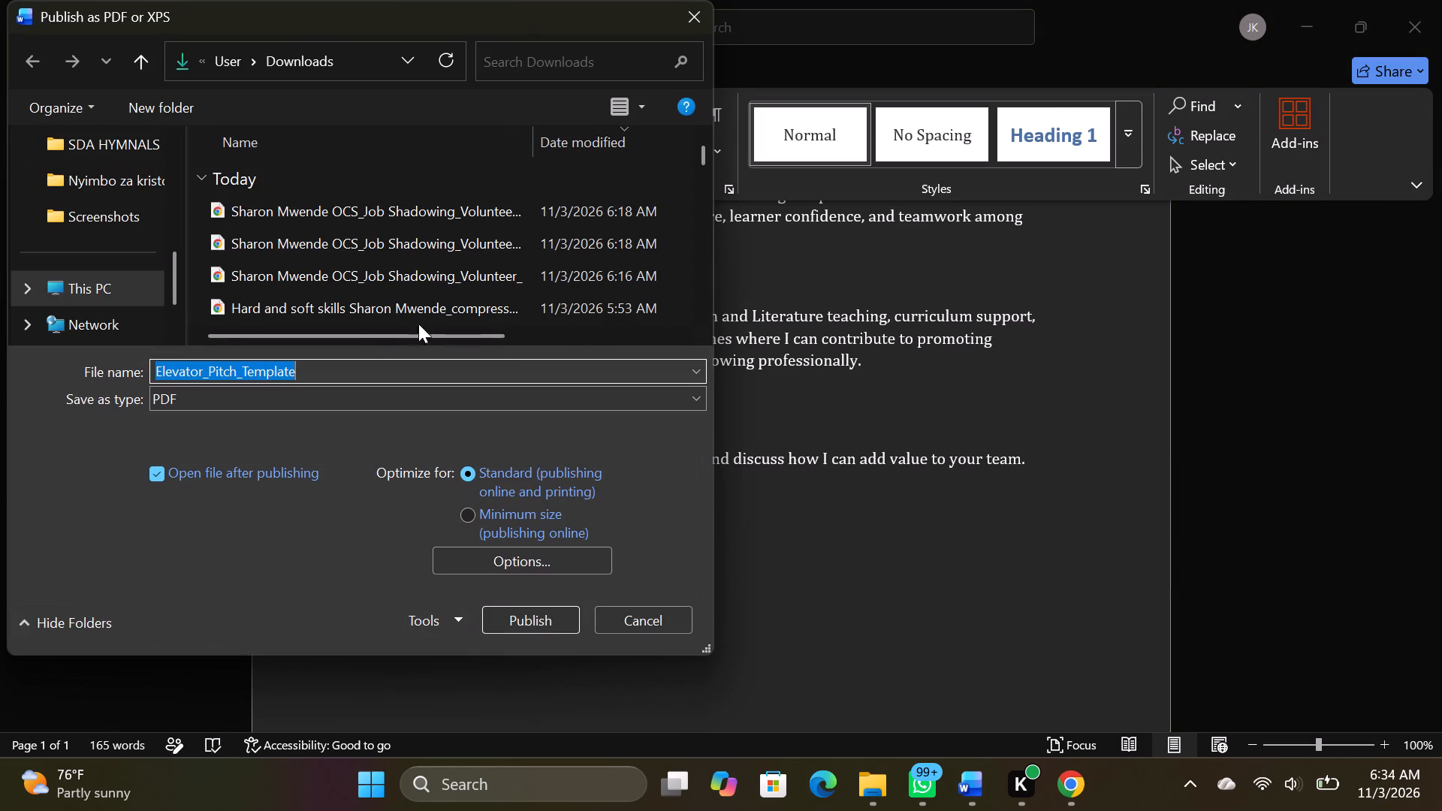
pyautogui.click(309, 365)
pyautogui.moveTo(305, 373); pyautogui.dragTo(243, 375)
pyautogui.press('BackSpace')
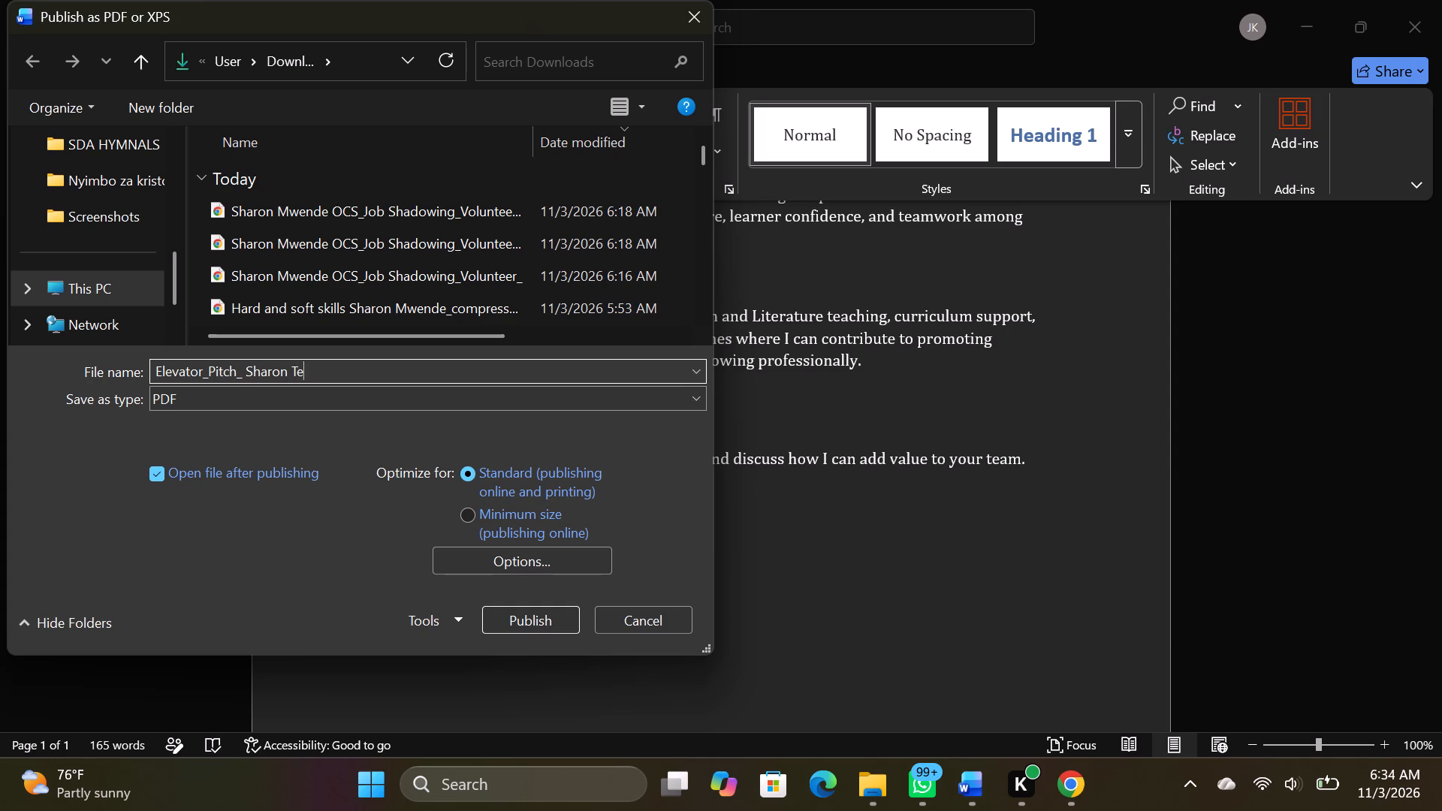
pyautogui.press('BackSpace')
pyautogui.press('BackSpace')
pyautogui.click(534, 622)
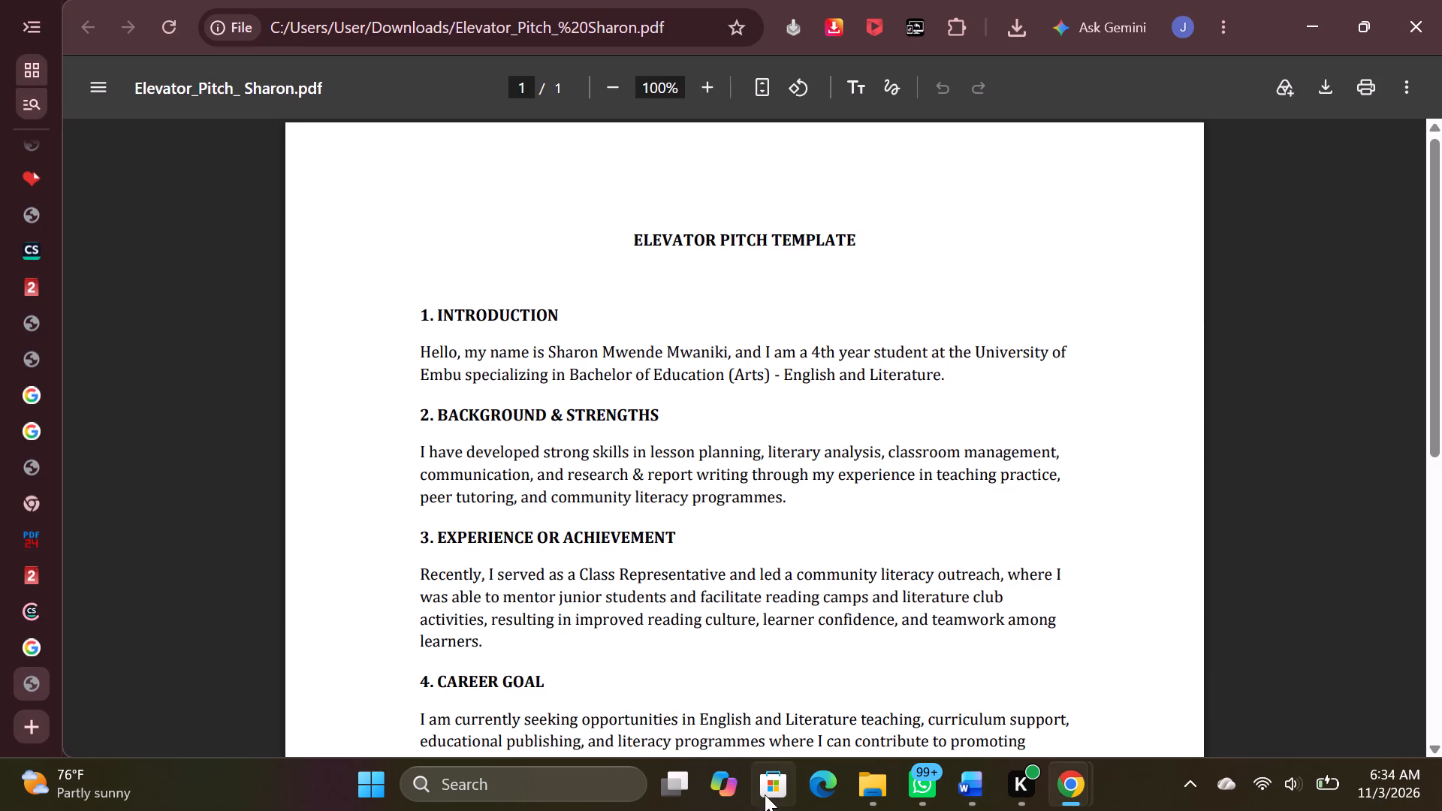
# Switch to File Explorer and refresh the Downloads folder to check for the exported elevator pitch PDF.
pyautogui.click(861, 784)
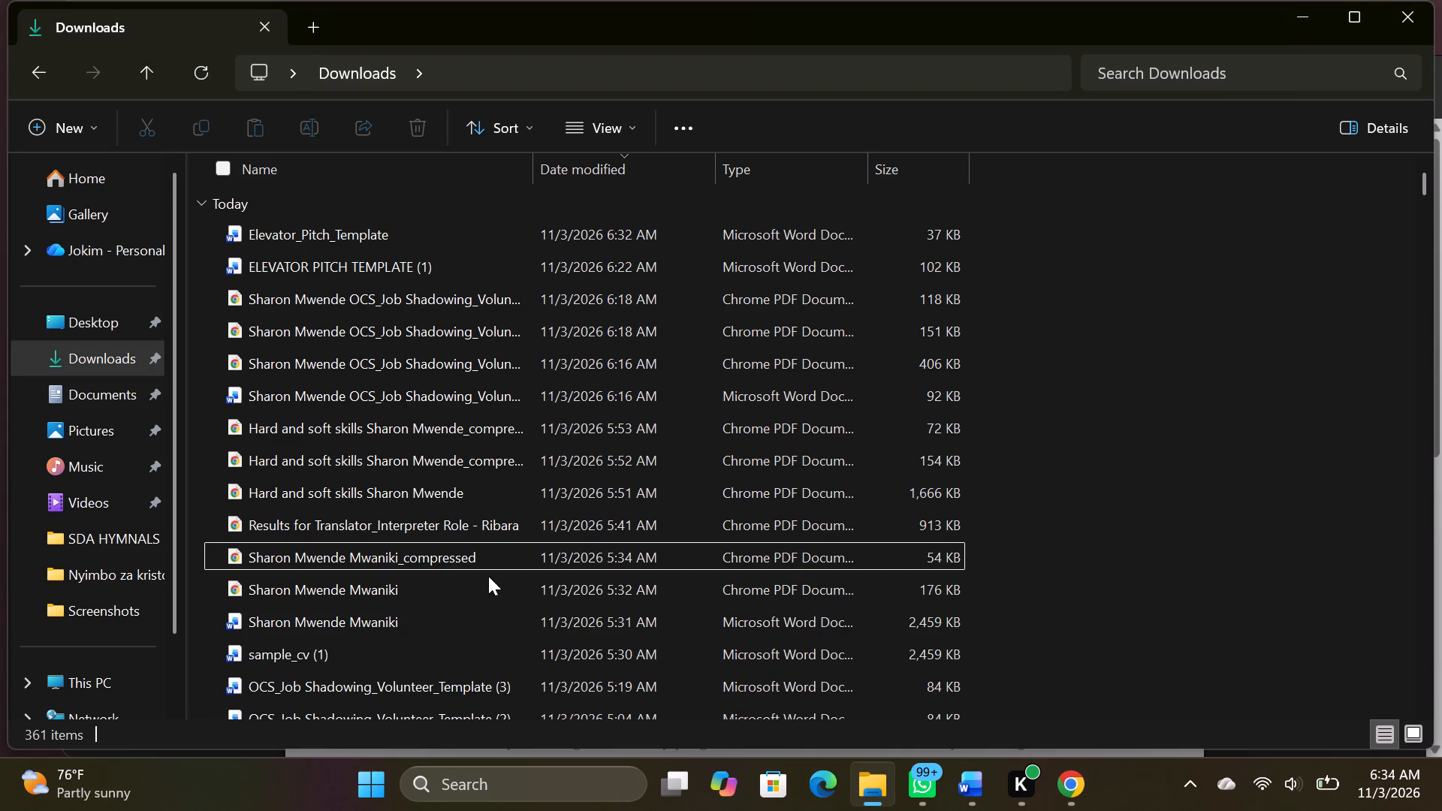
pyautogui.scroll(14, 481, 568)
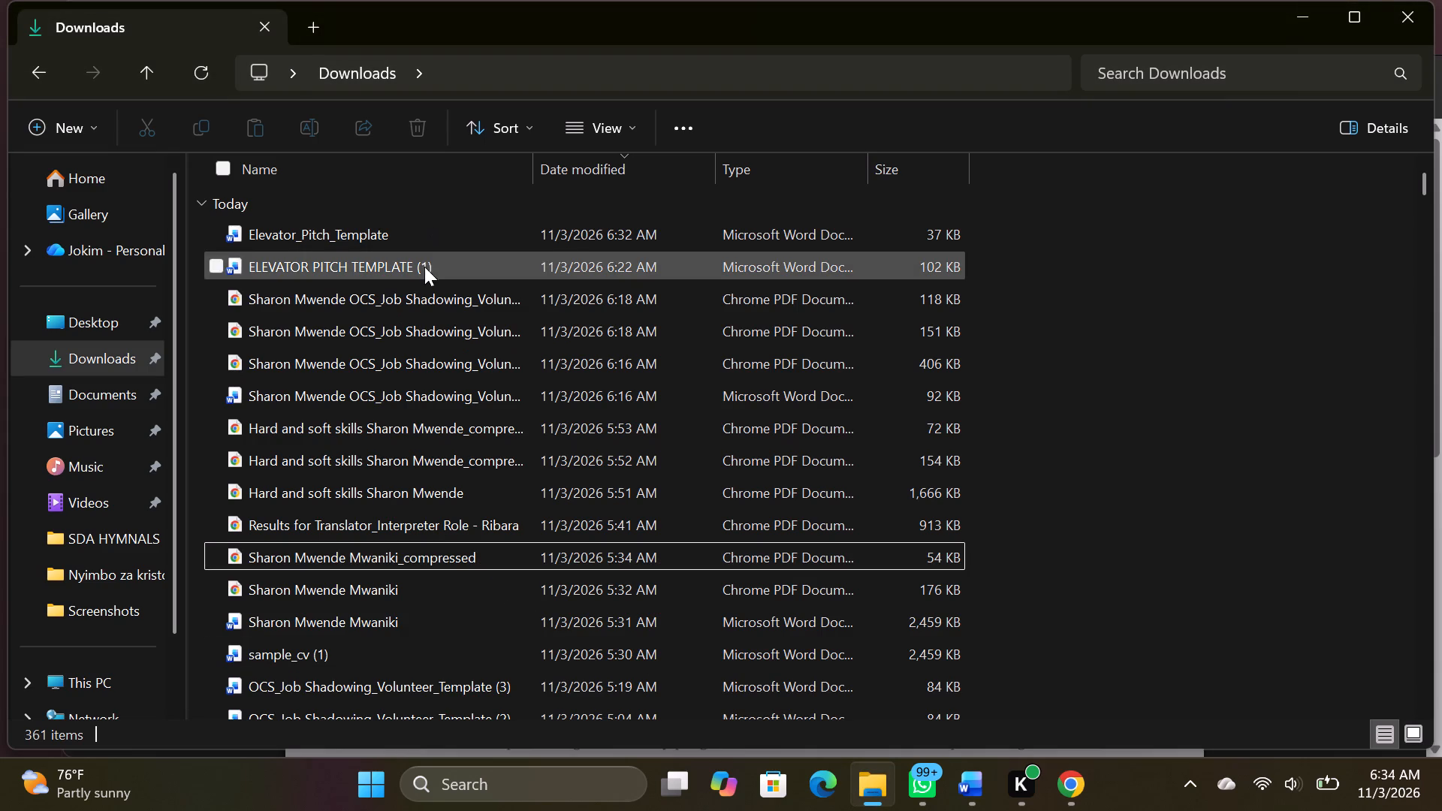
pyautogui.click(193, 82)
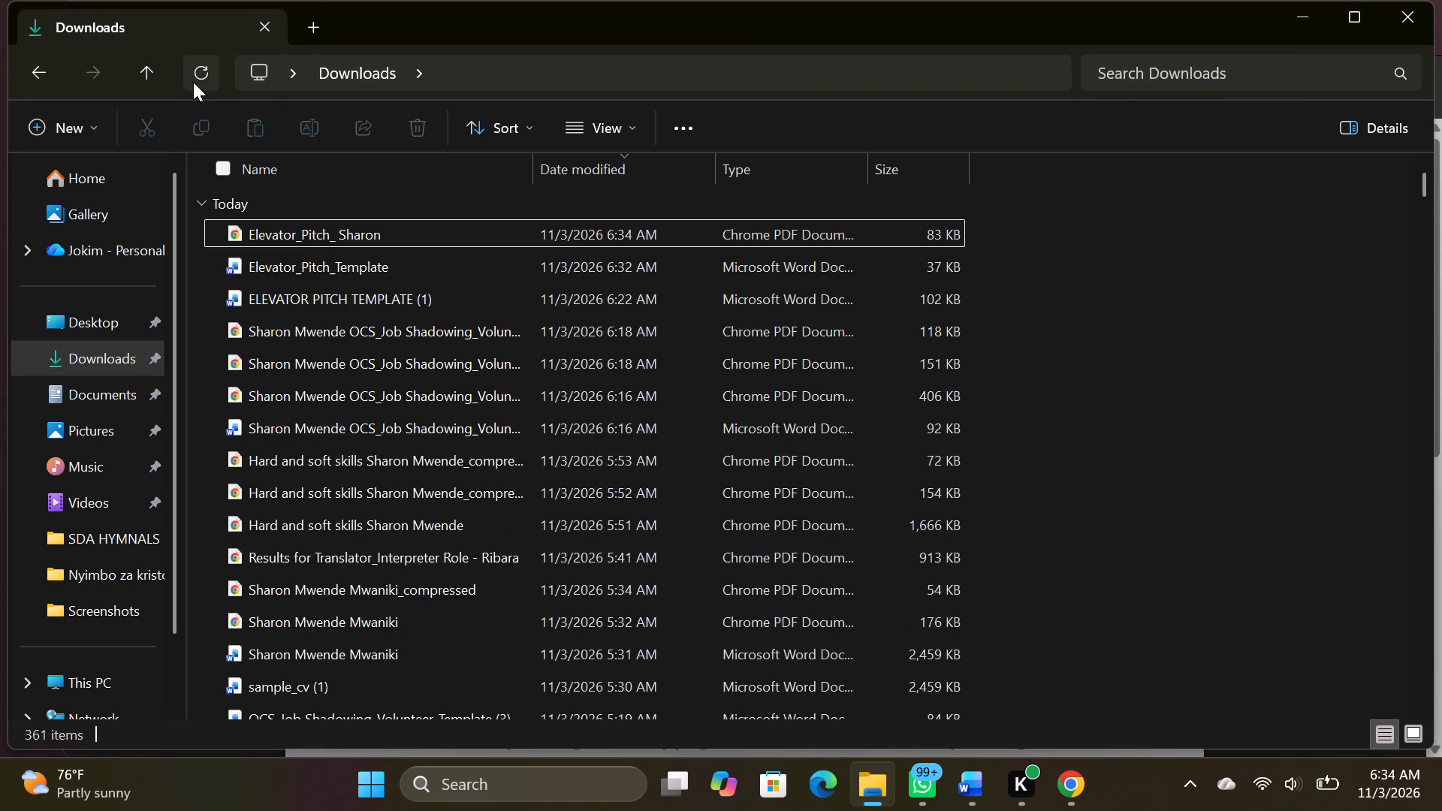
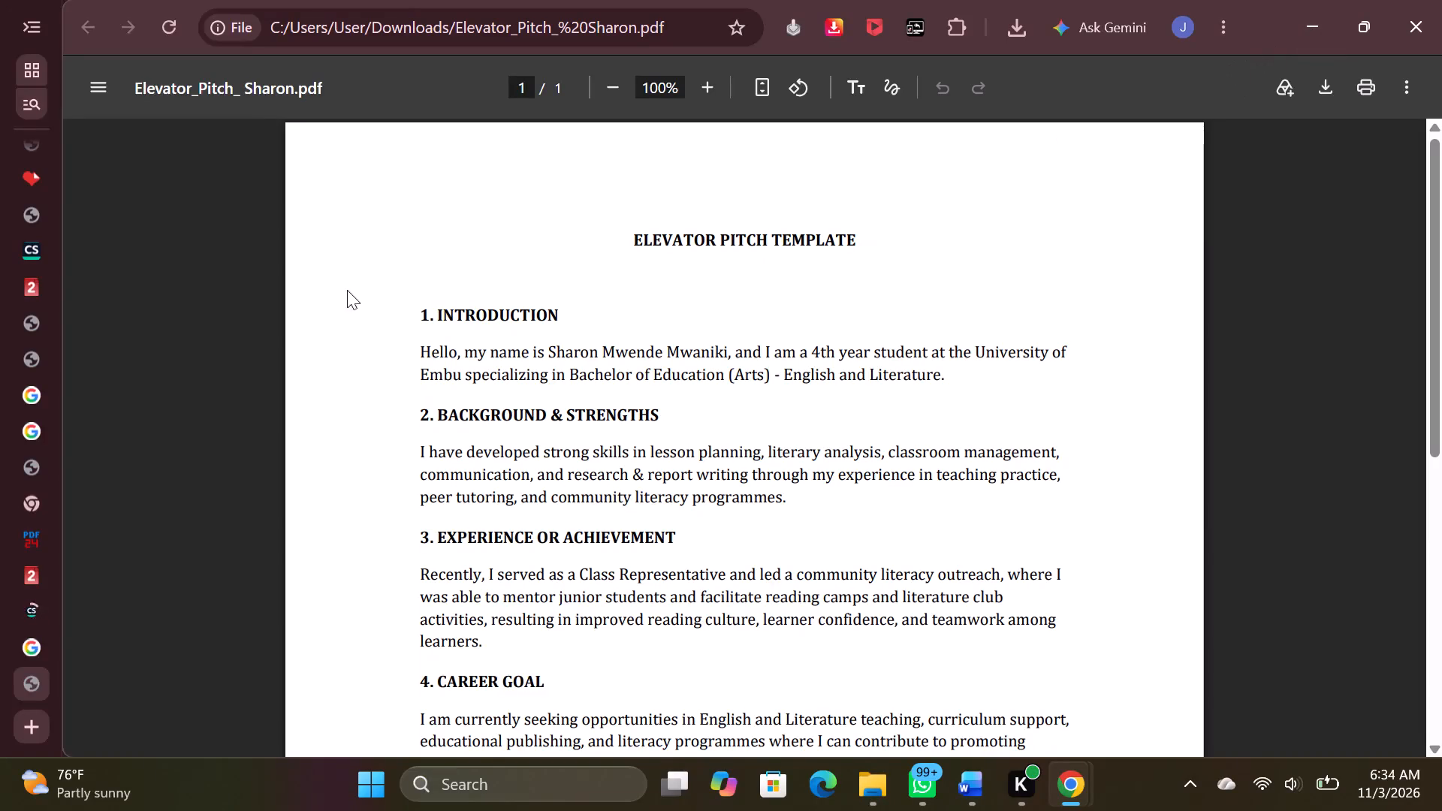
# Leave the exported elevator pitch PDF and switch back to the open EMBUNI Careers Portal page.
pyautogui.scroll(6, 47, 281)
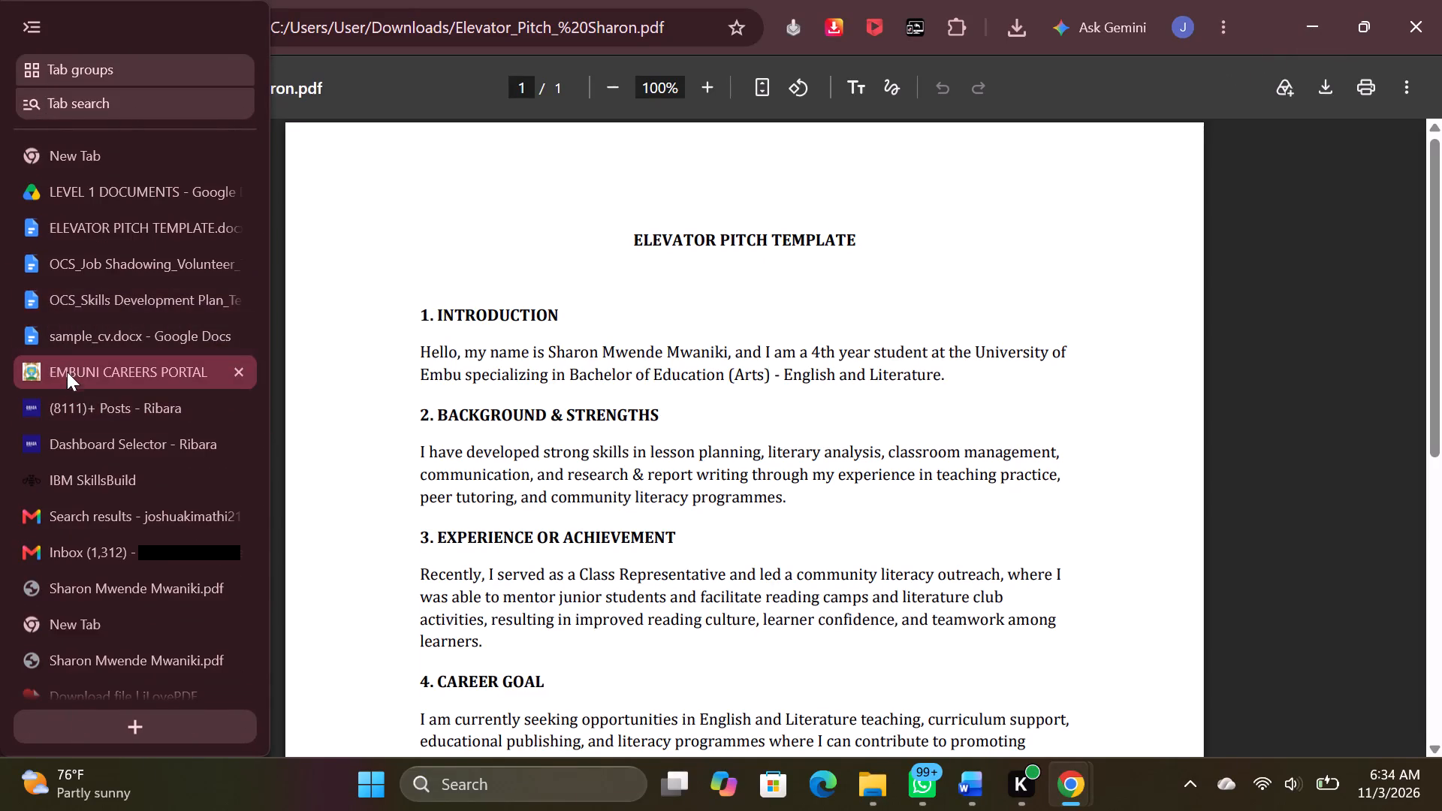
pyautogui.click(68, 377)
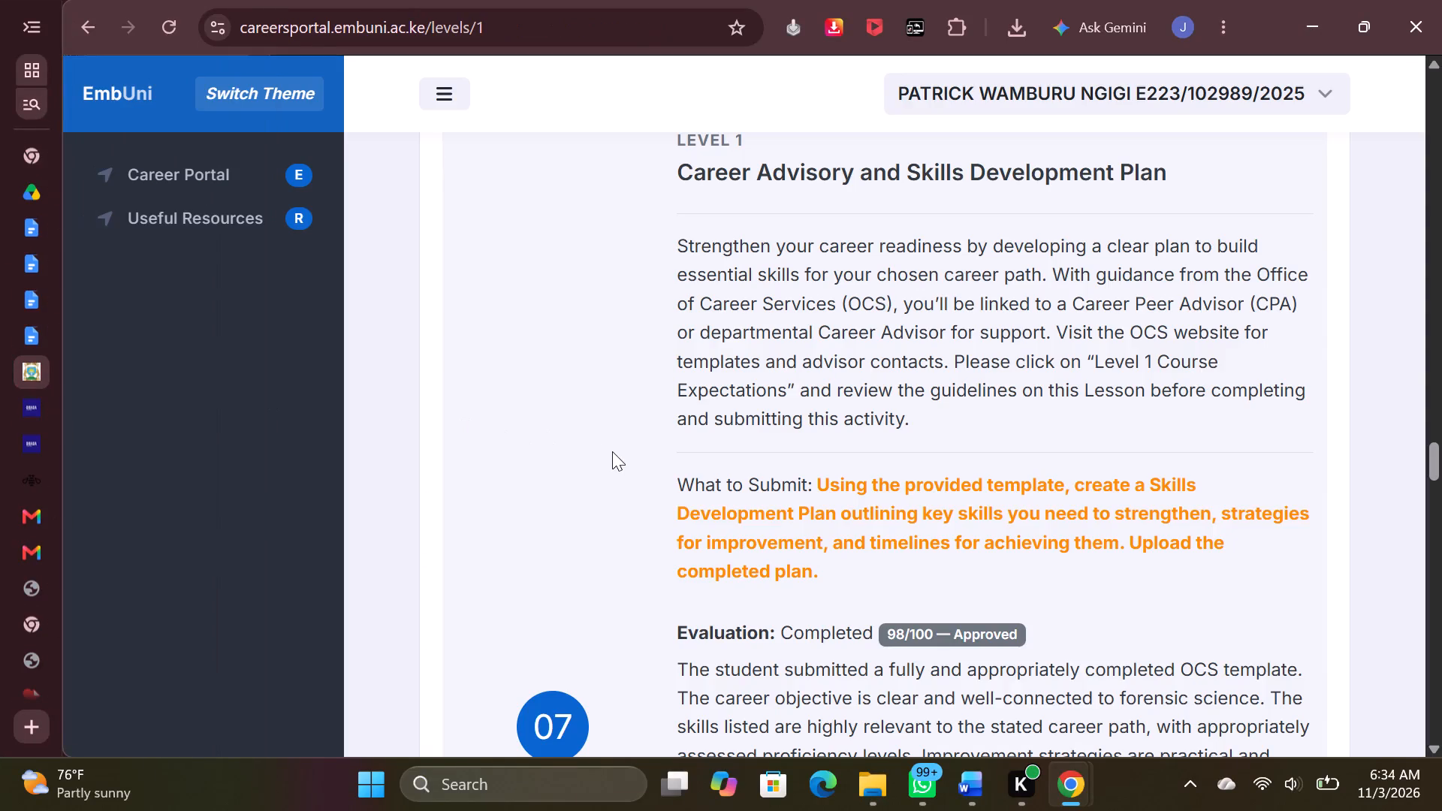
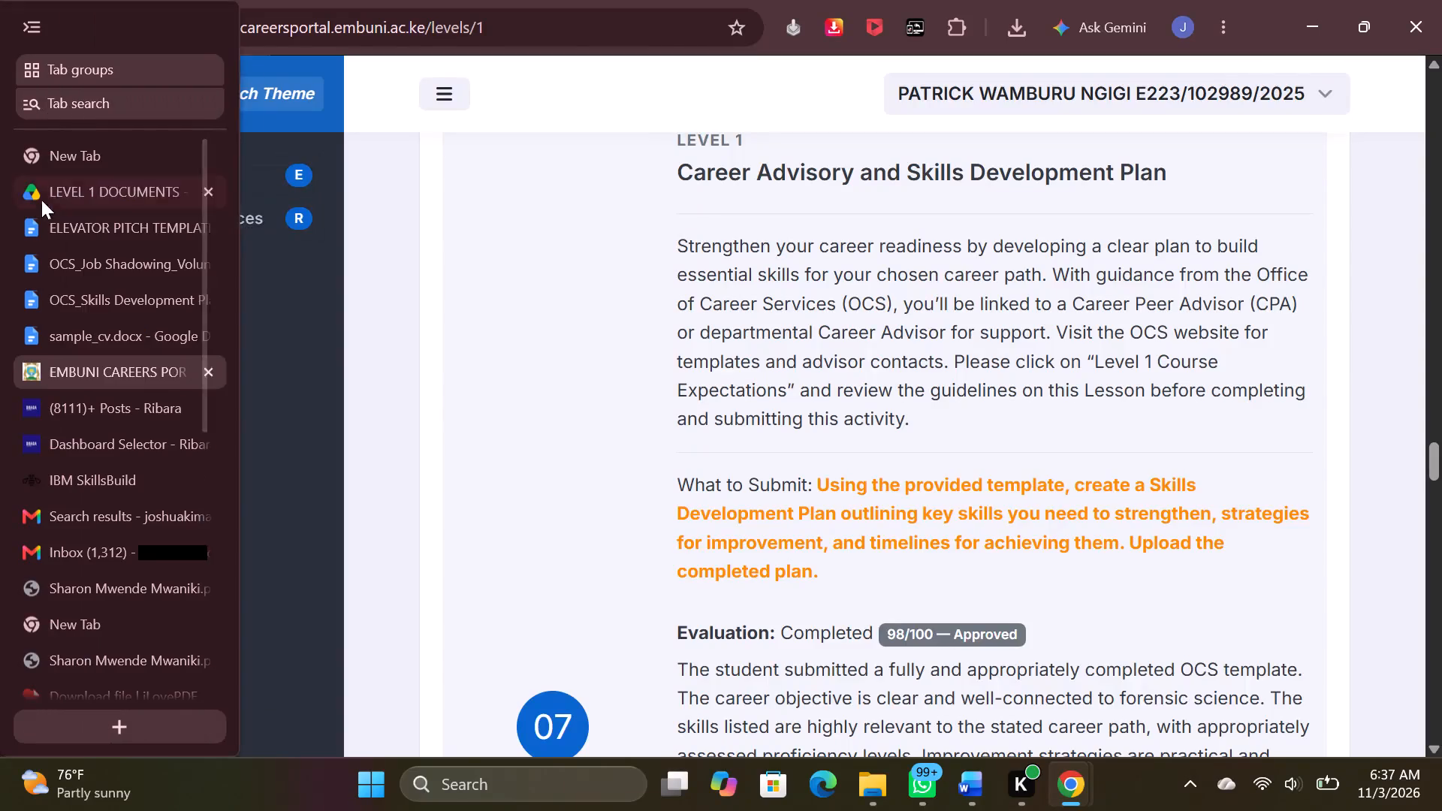
# Return to the LEVEL 1 DOCUMENTS folder in Google Drive and look through the career templates listed after the elevator pitch template.
pyautogui.click(35, 200)
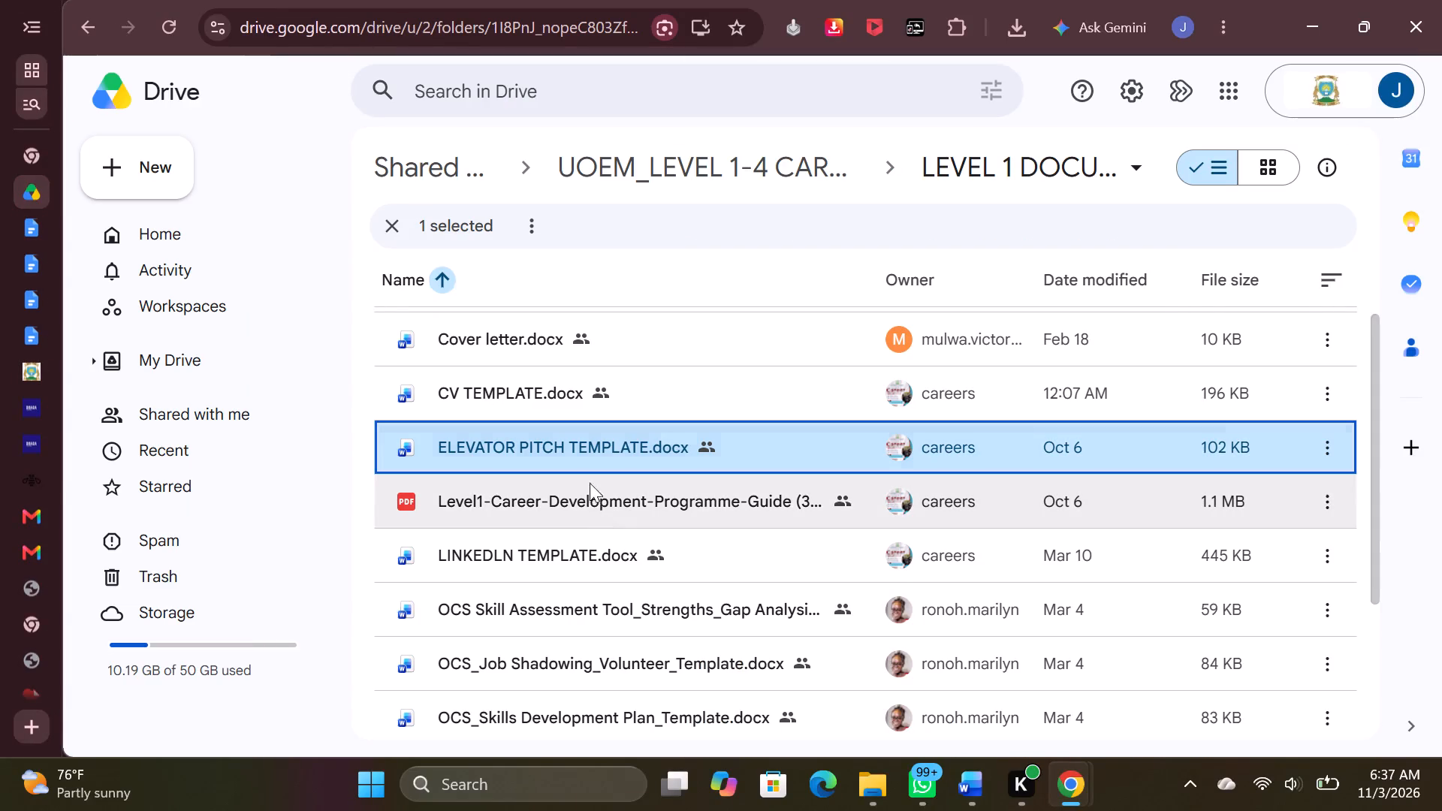
pyautogui.scroll(-1, 602, 533)
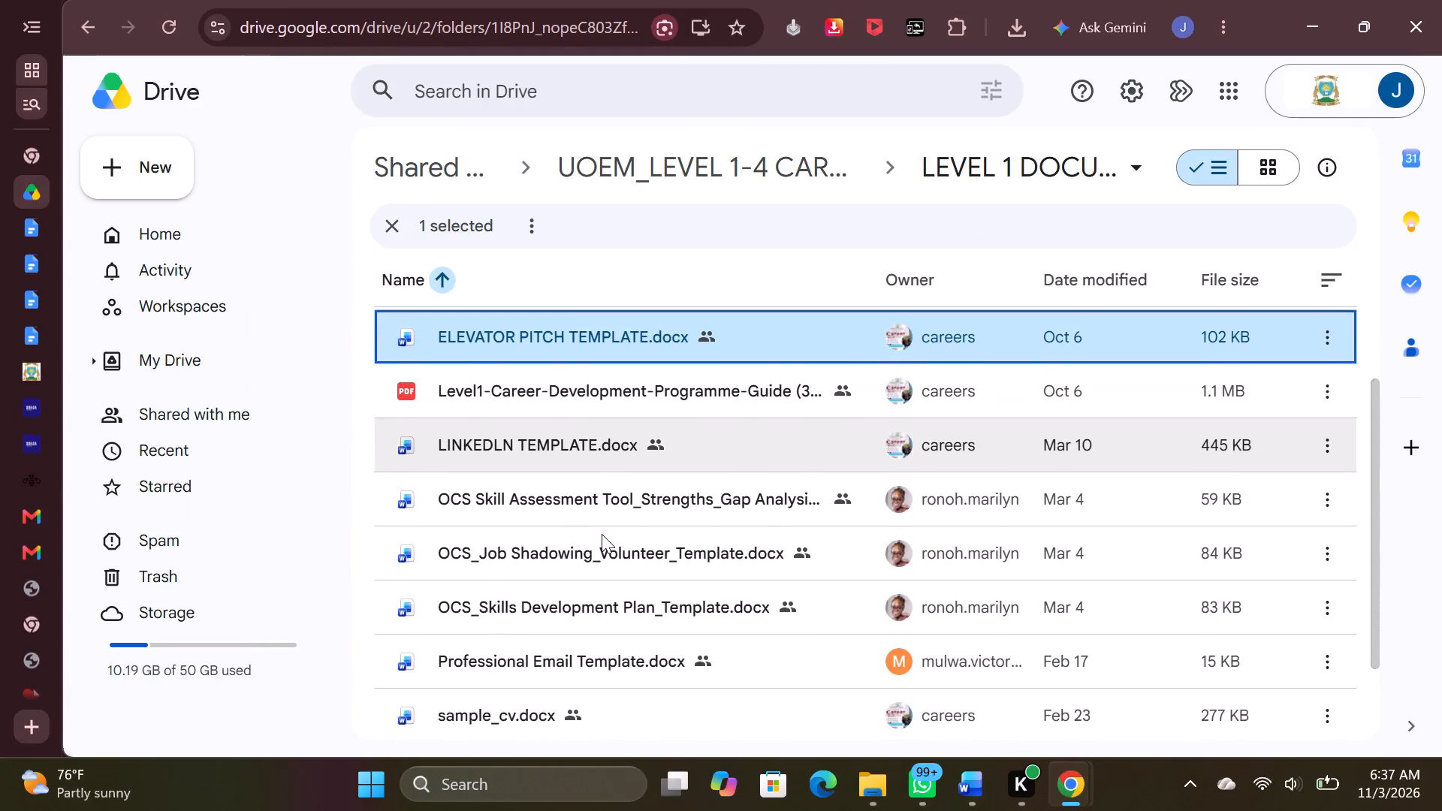
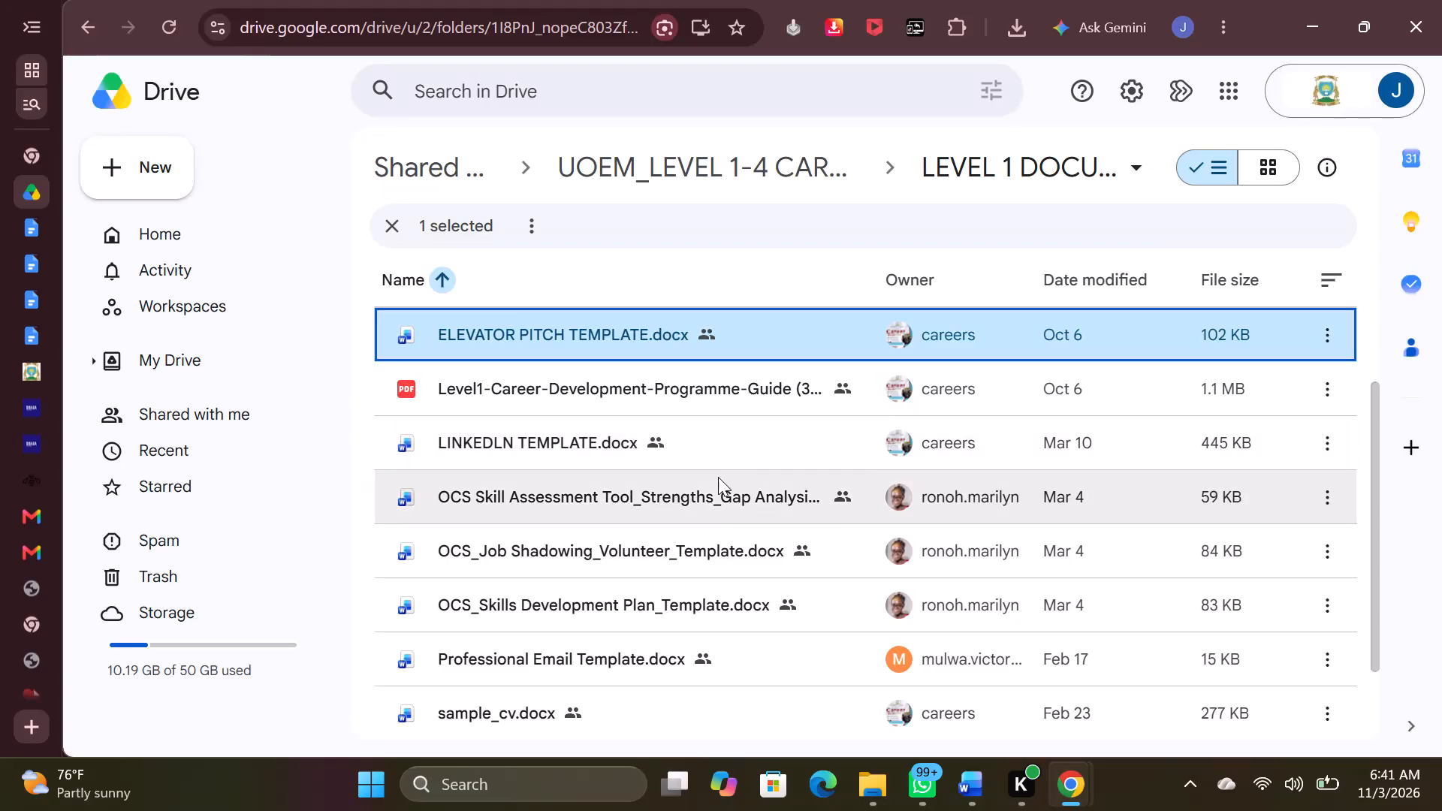
# Look through the remaining career templates at the end of the LEVEL 1 DOCUMENTS folder.
pyautogui.scroll(-2, 718, 477)
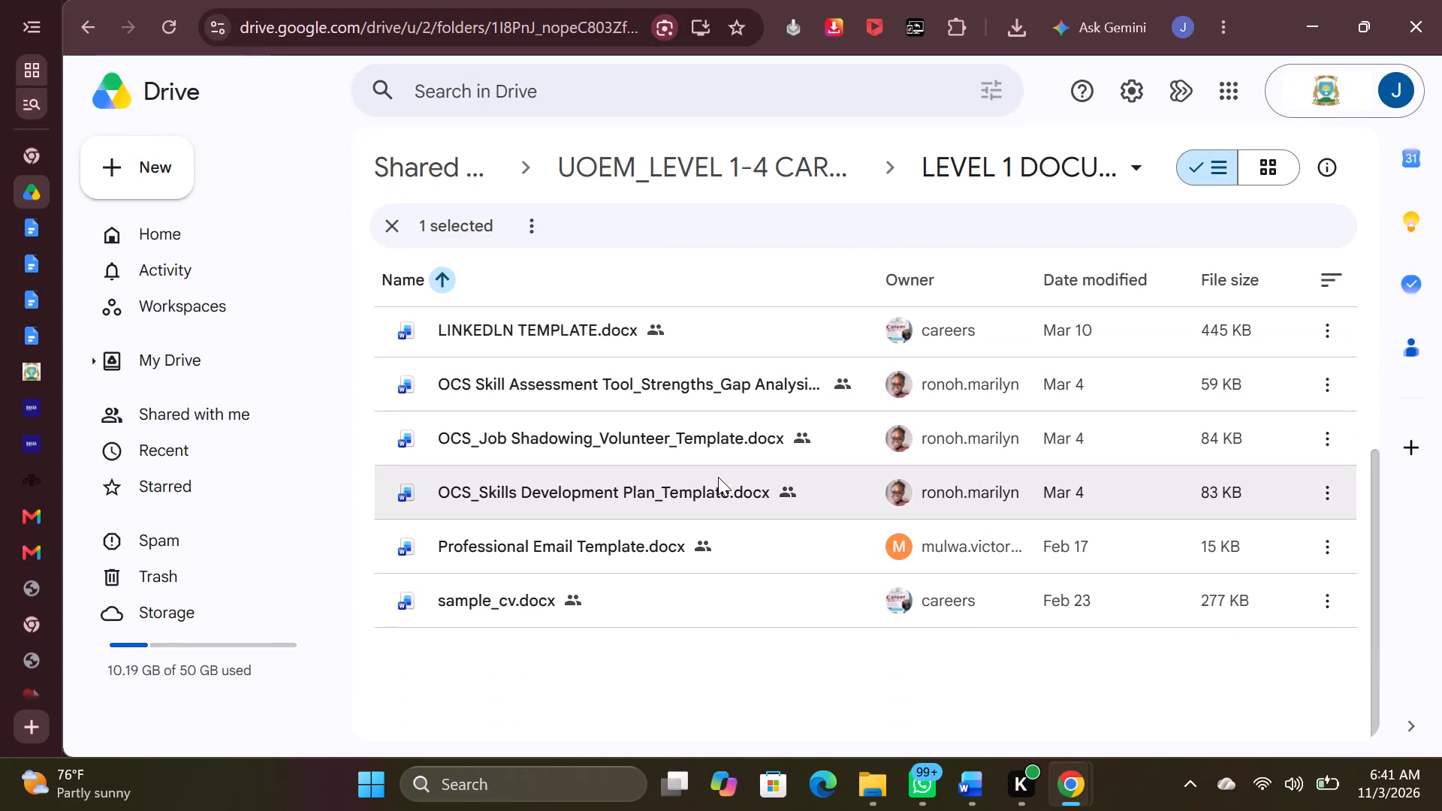
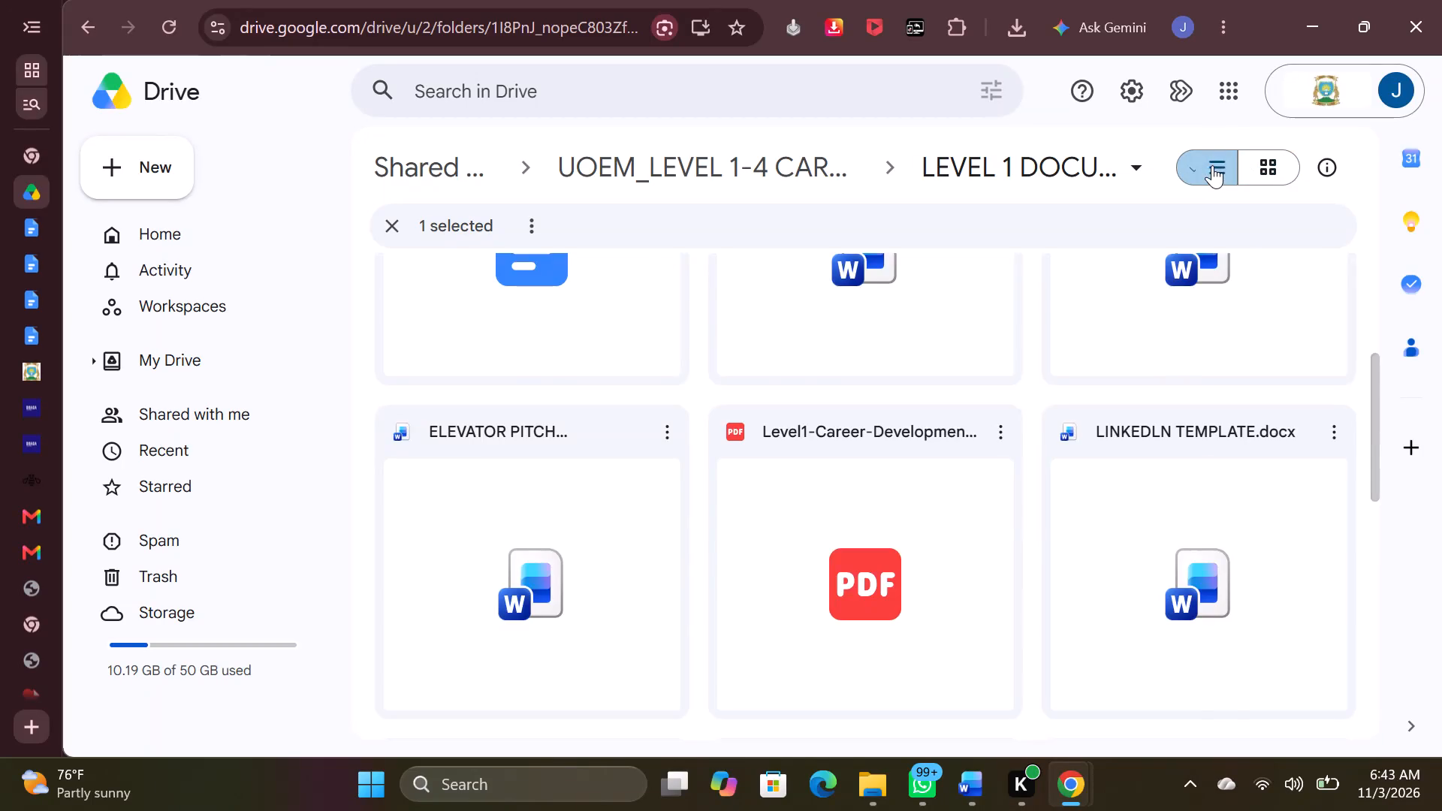
pyautogui.scroll(3, 808, 411)
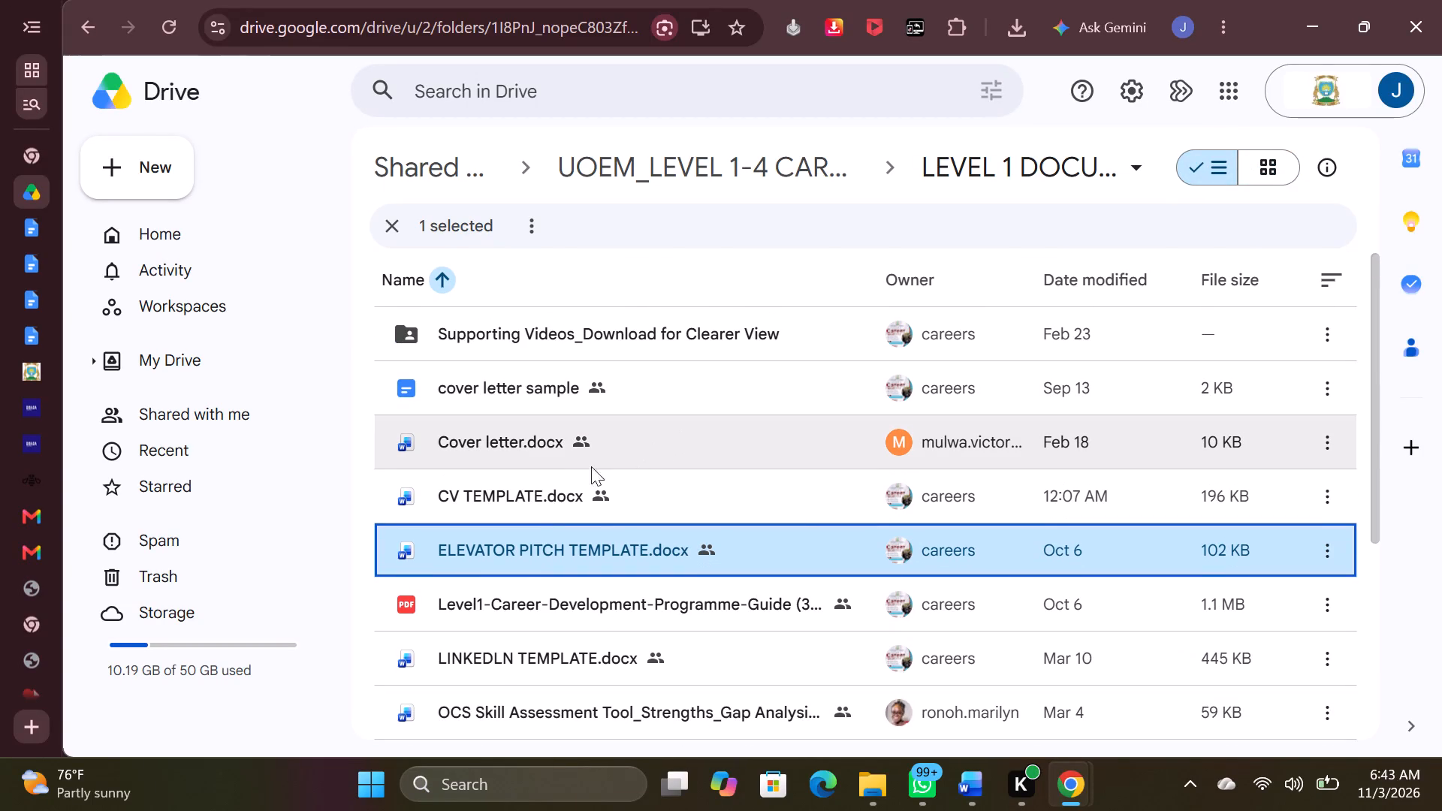
pyautogui.scroll(-3, 585, 543)
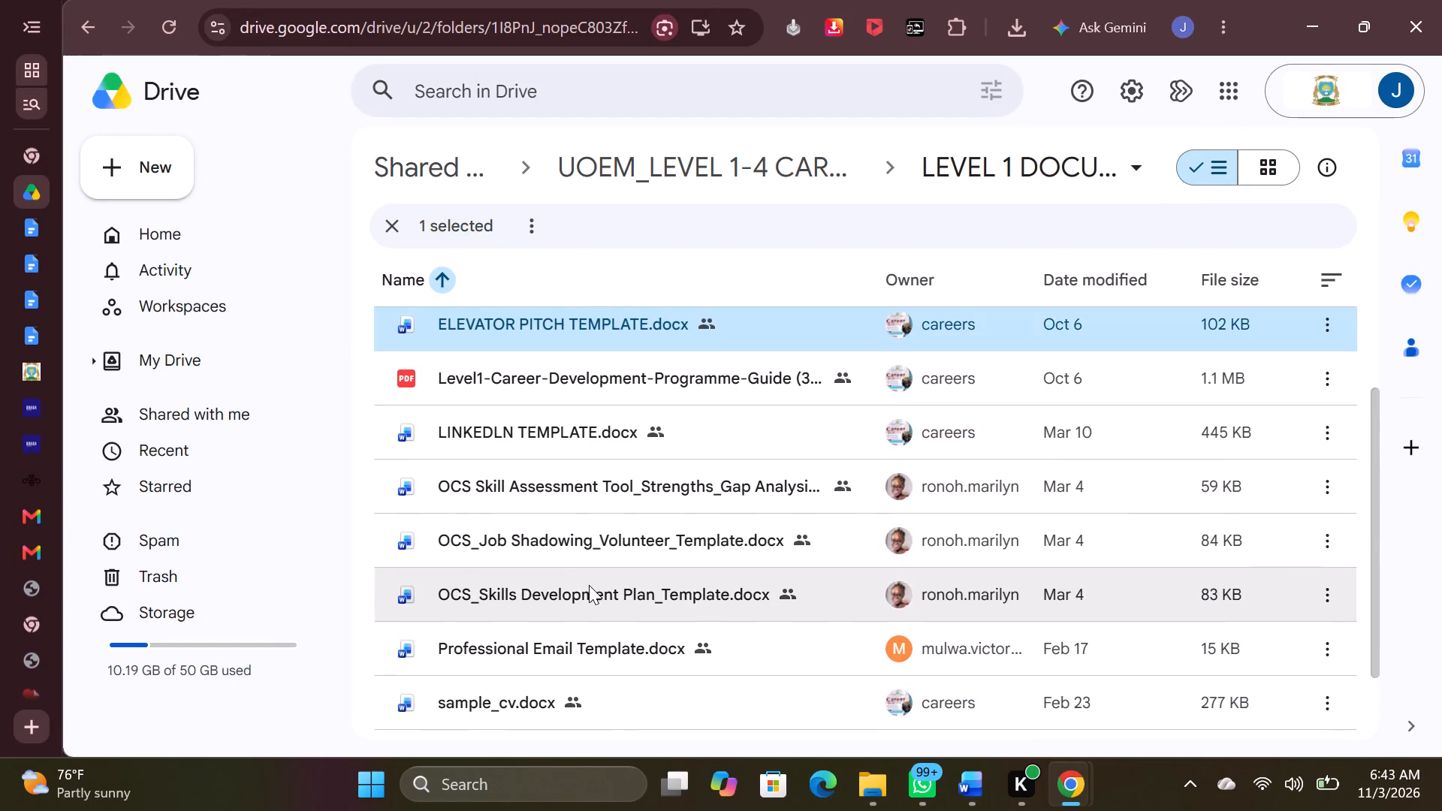
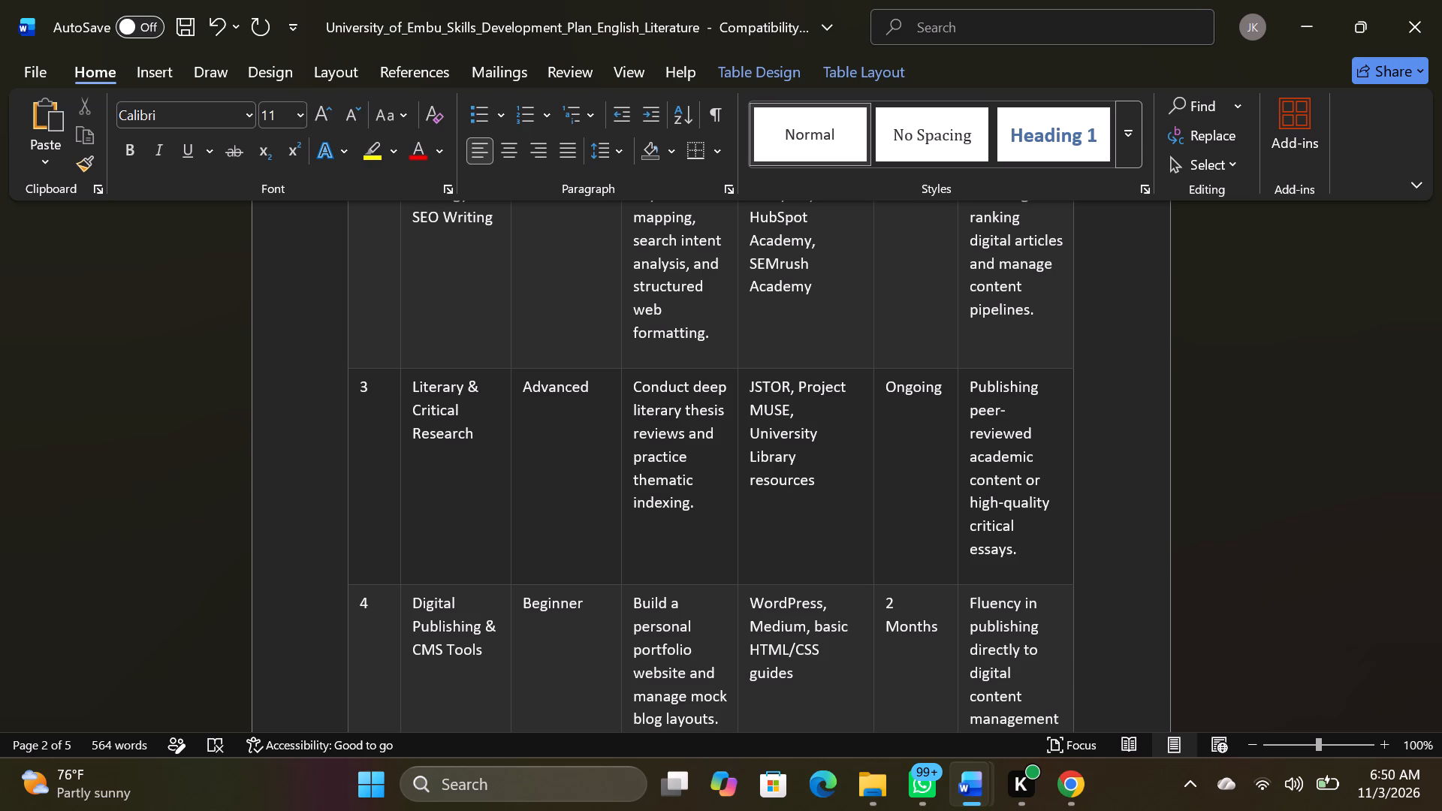
pyautogui.scroll(-8, 867, 506)
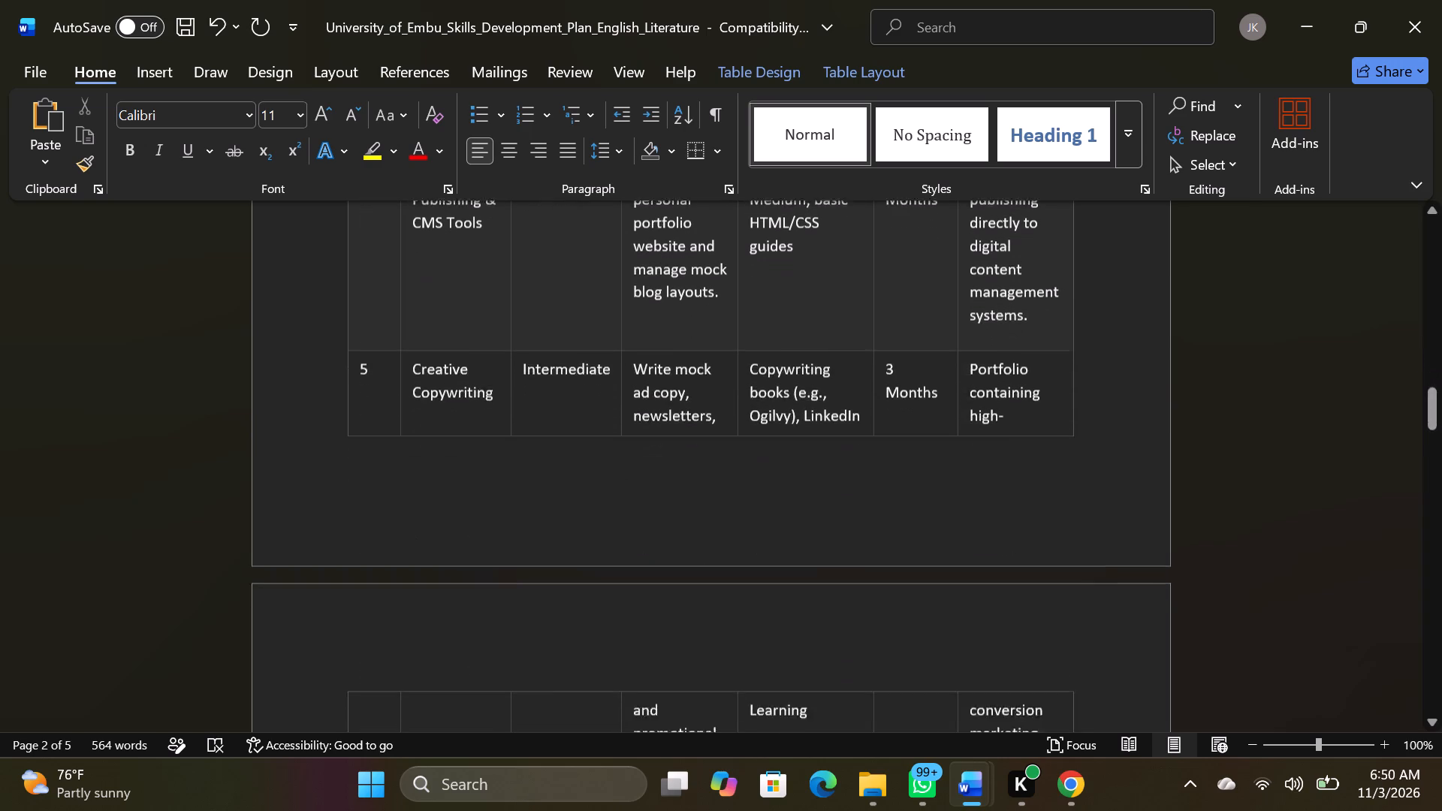
pyautogui.scroll(-15, 877, 508)
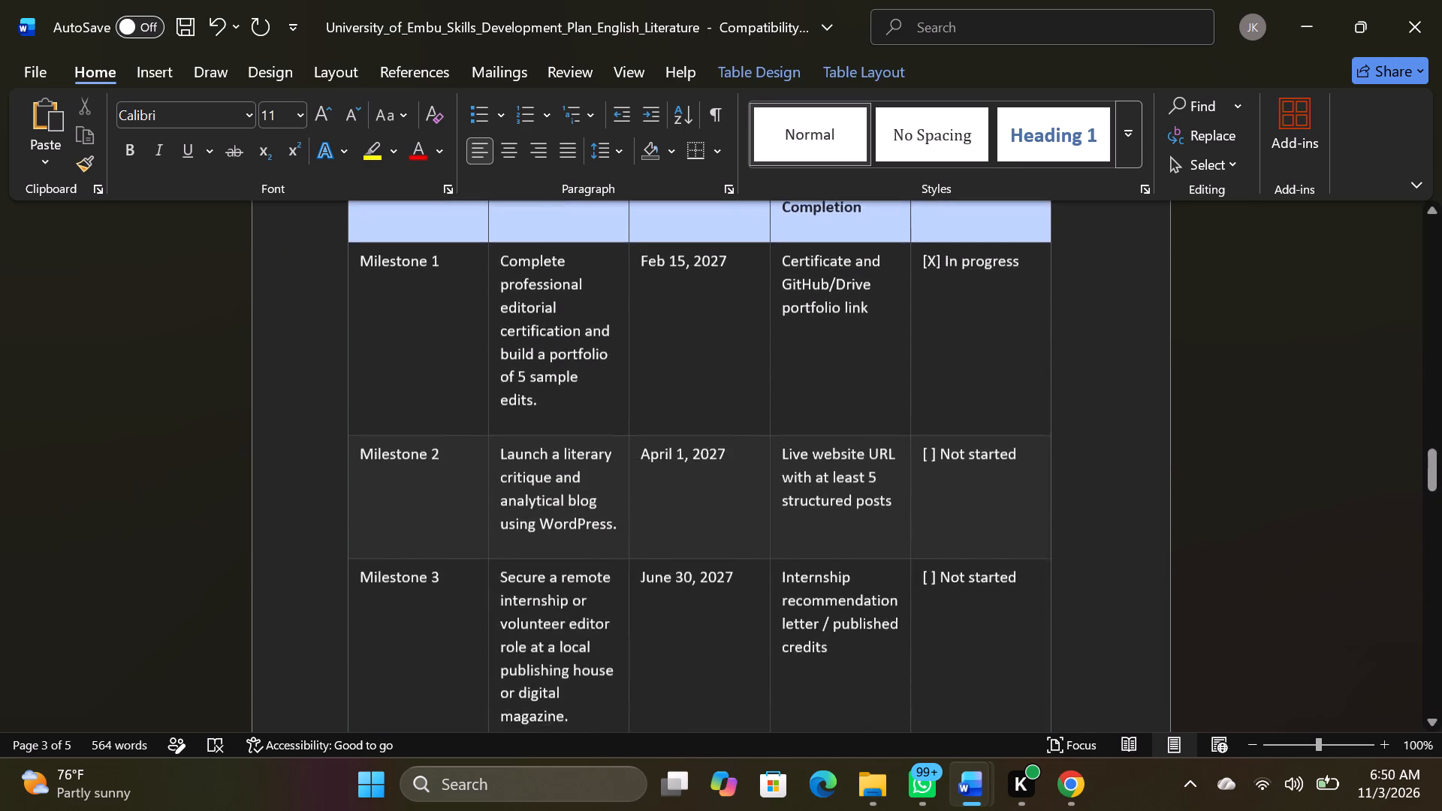
pyautogui.scroll(-6, 882, 512)
pyautogui.scroll(4, 887, 513)
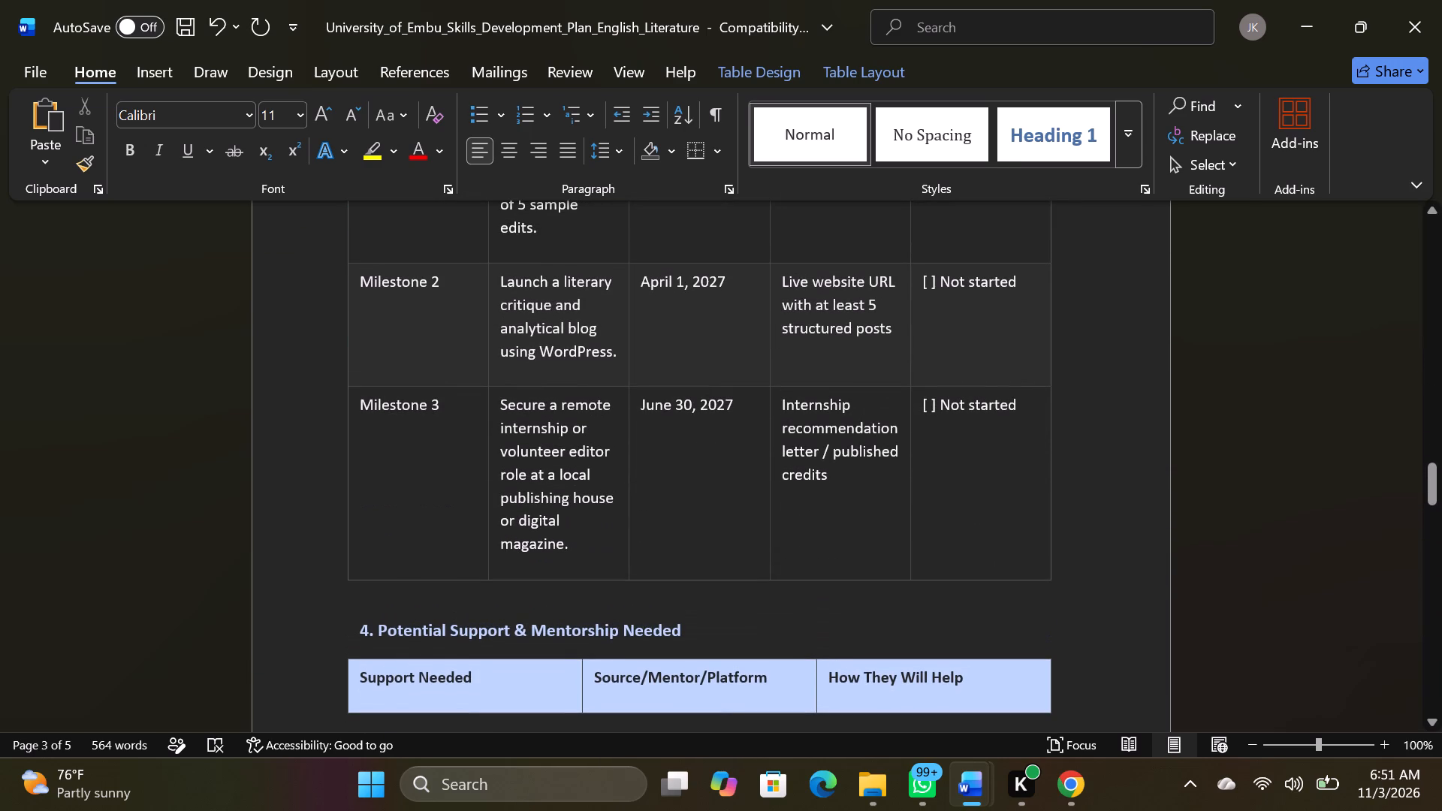
pyautogui.scroll(-9, 886, 511)
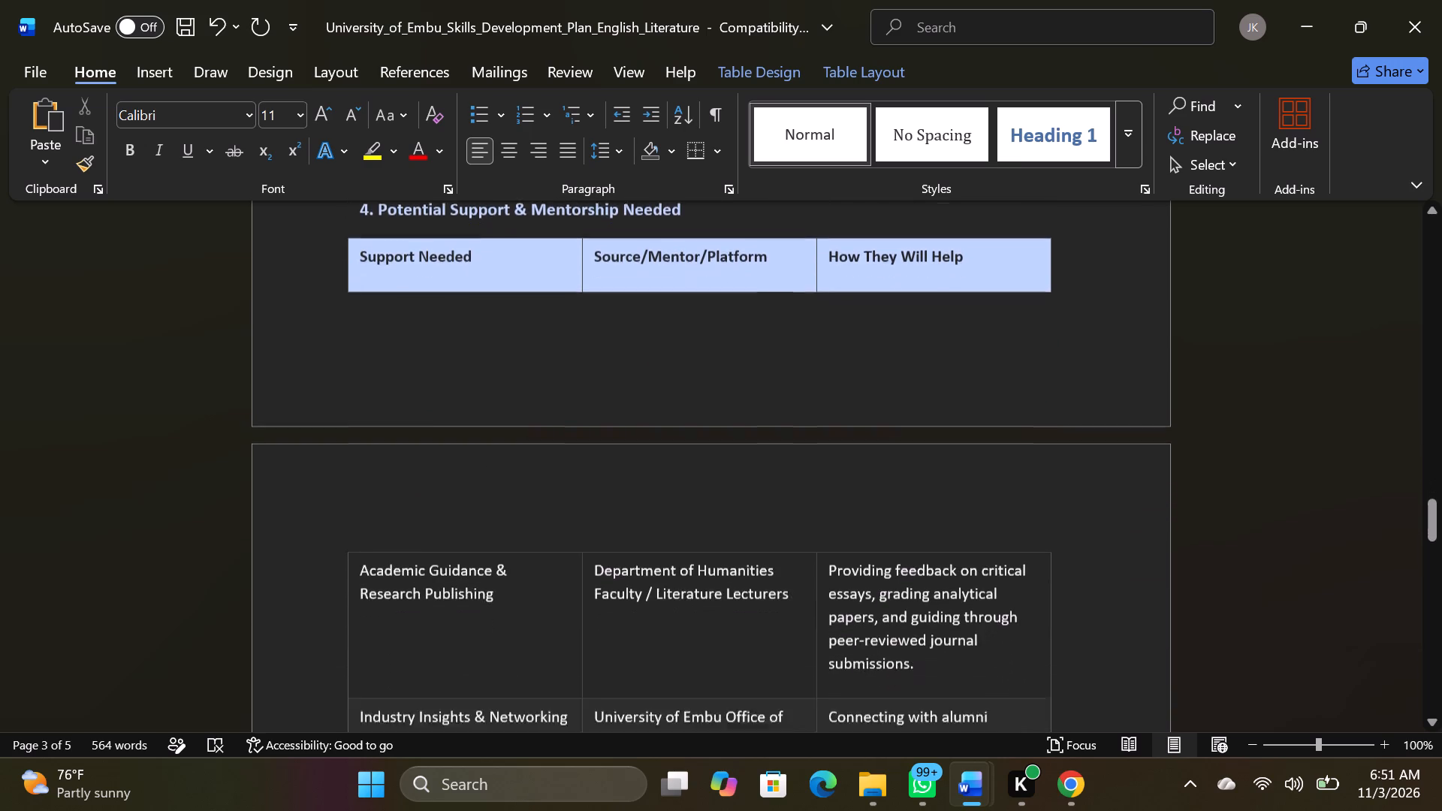
pyautogui.scroll(-9, 888, 511)
pyautogui.scroll(2, 621, 402)
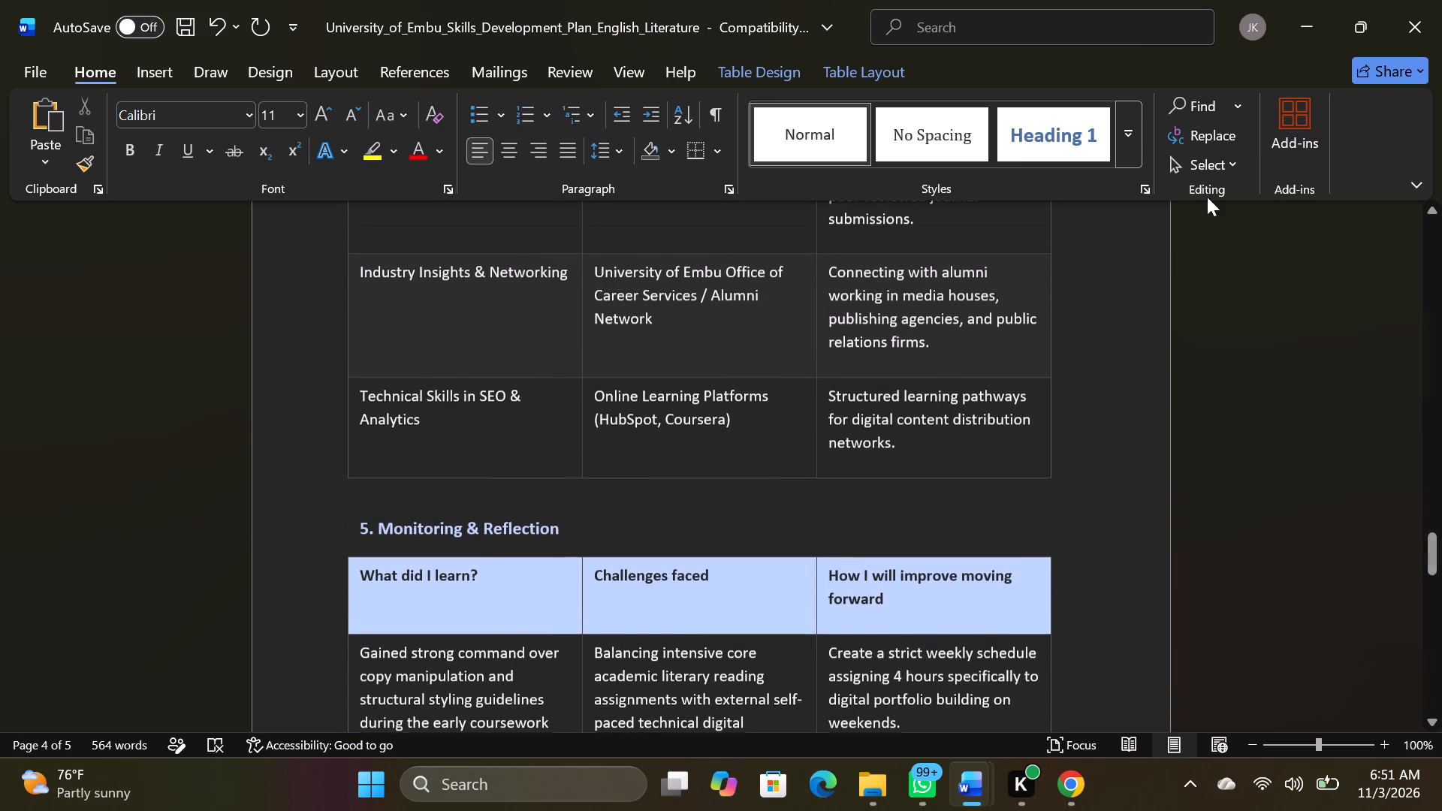
pyautogui.click(1316, 31)
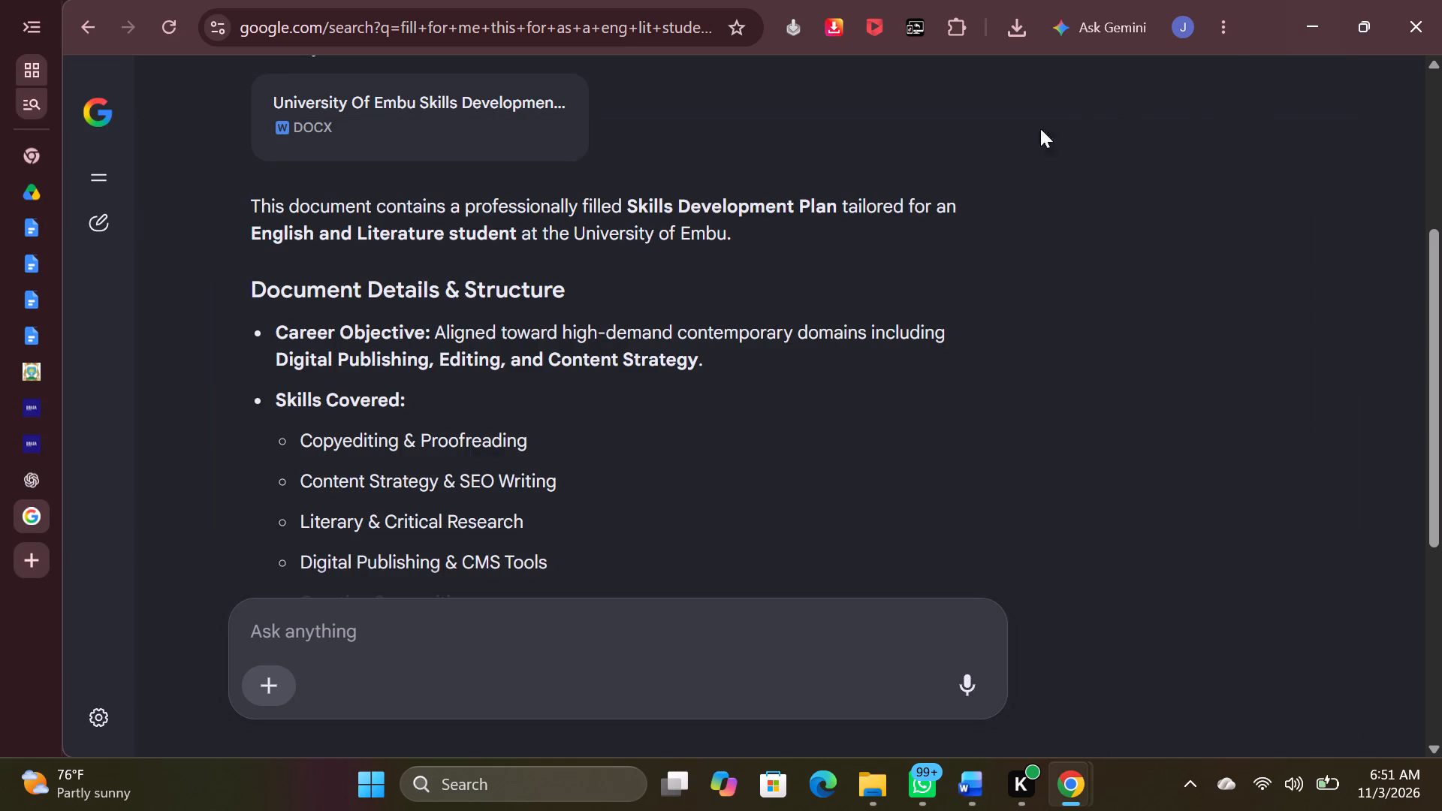
pyautogui.scroll(-7, 697, 357)
pyautogui.click(342, 628)
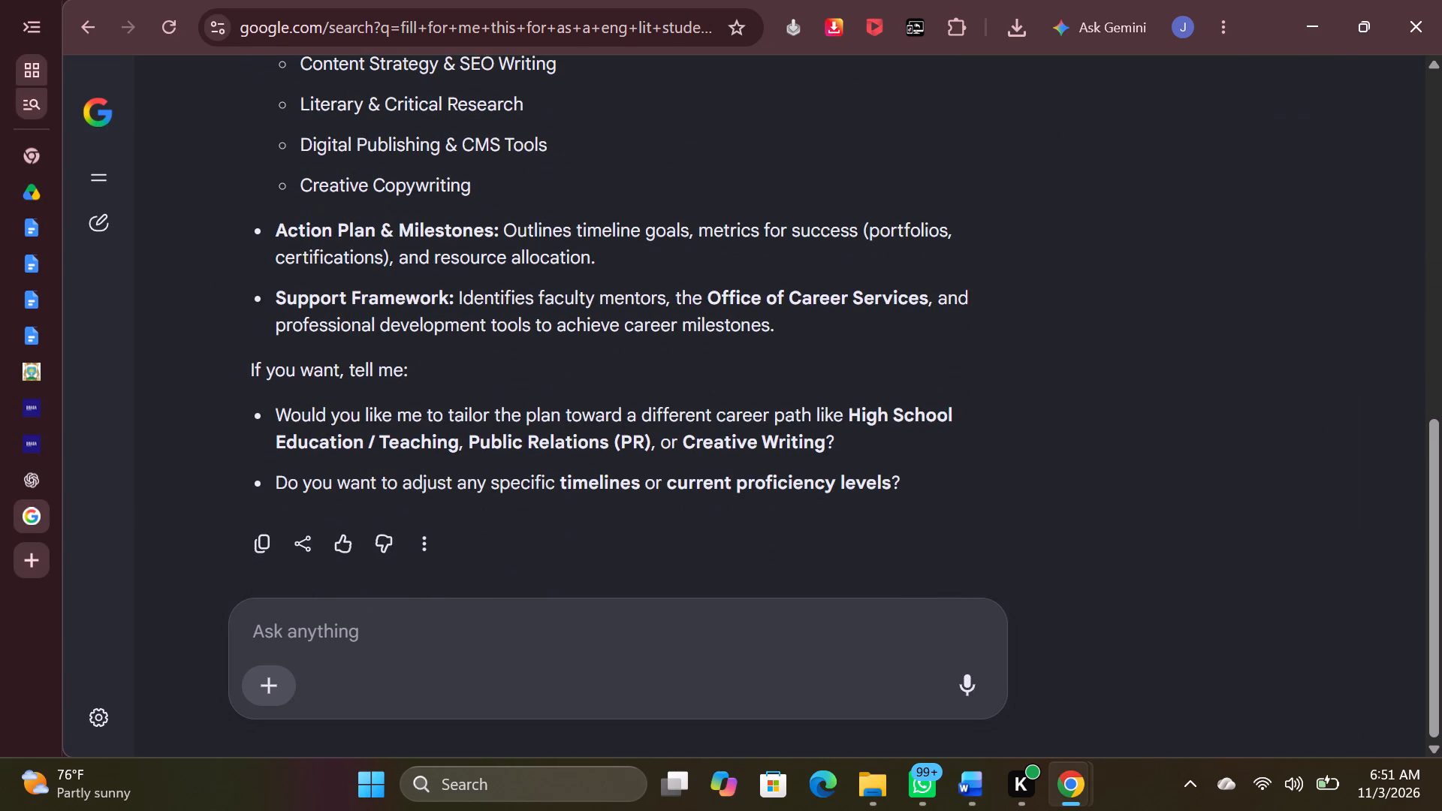
pyautogui.write('add the skills to')
pyautogui.press('space')
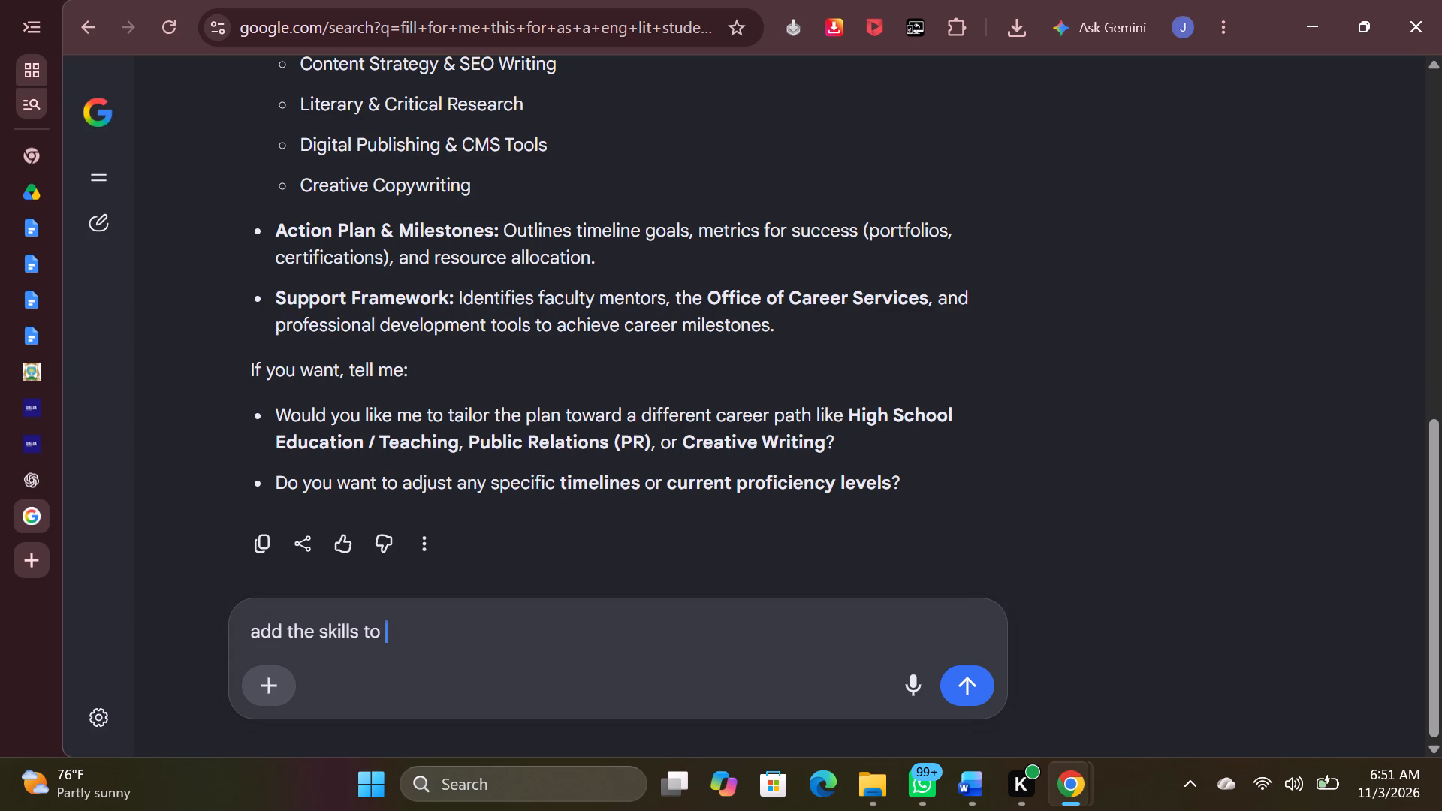
pyautogui.write('skill de')
pyautogui.write('velopment plan up to 10')
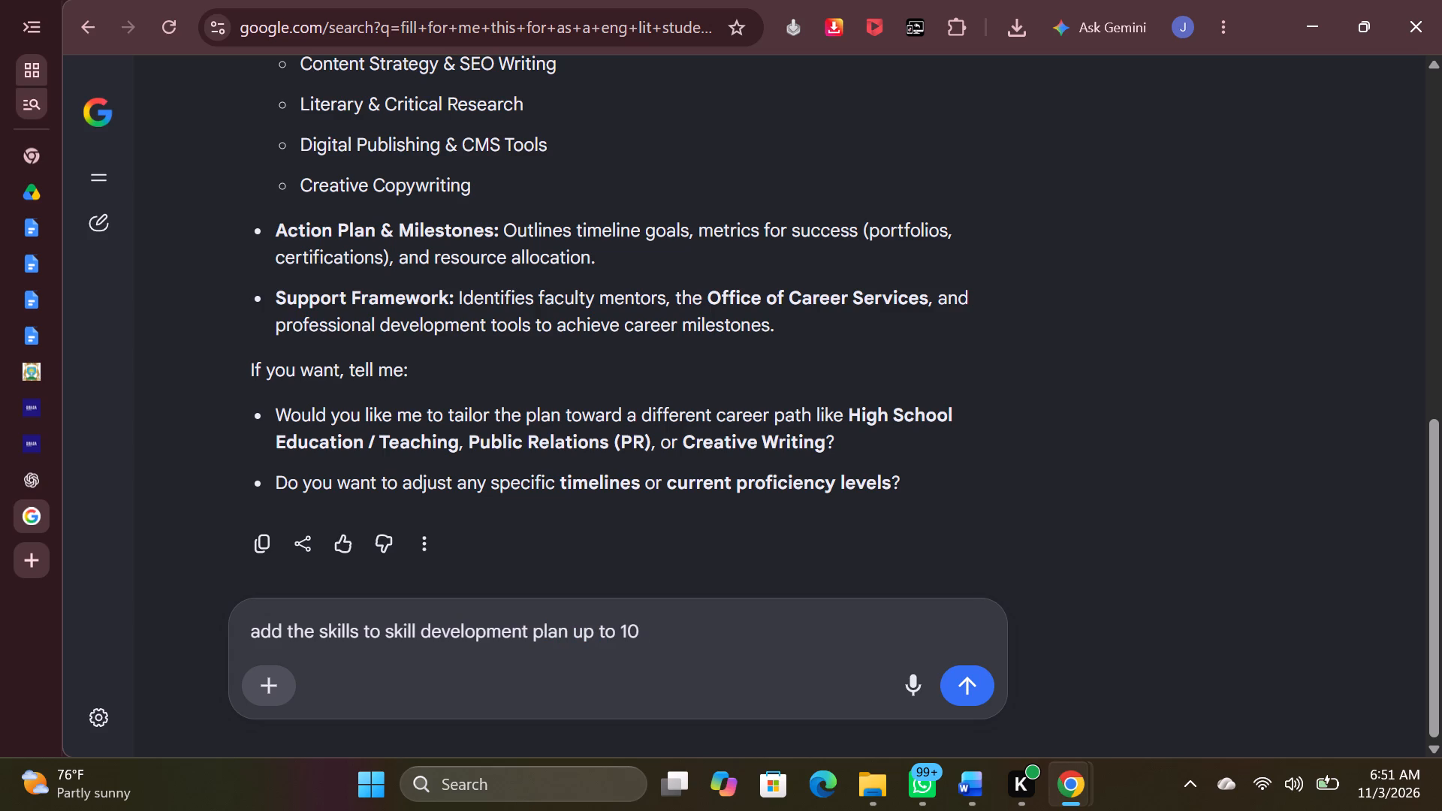
pyautogui.write(',')
pyautogui.press('space')
pyautogui.write('and actuo')
pyautogui.press('BackSpace')
pyautogui.press('BackSpace')
pyautogui.write('ion plan')
pyautogui.press('space')
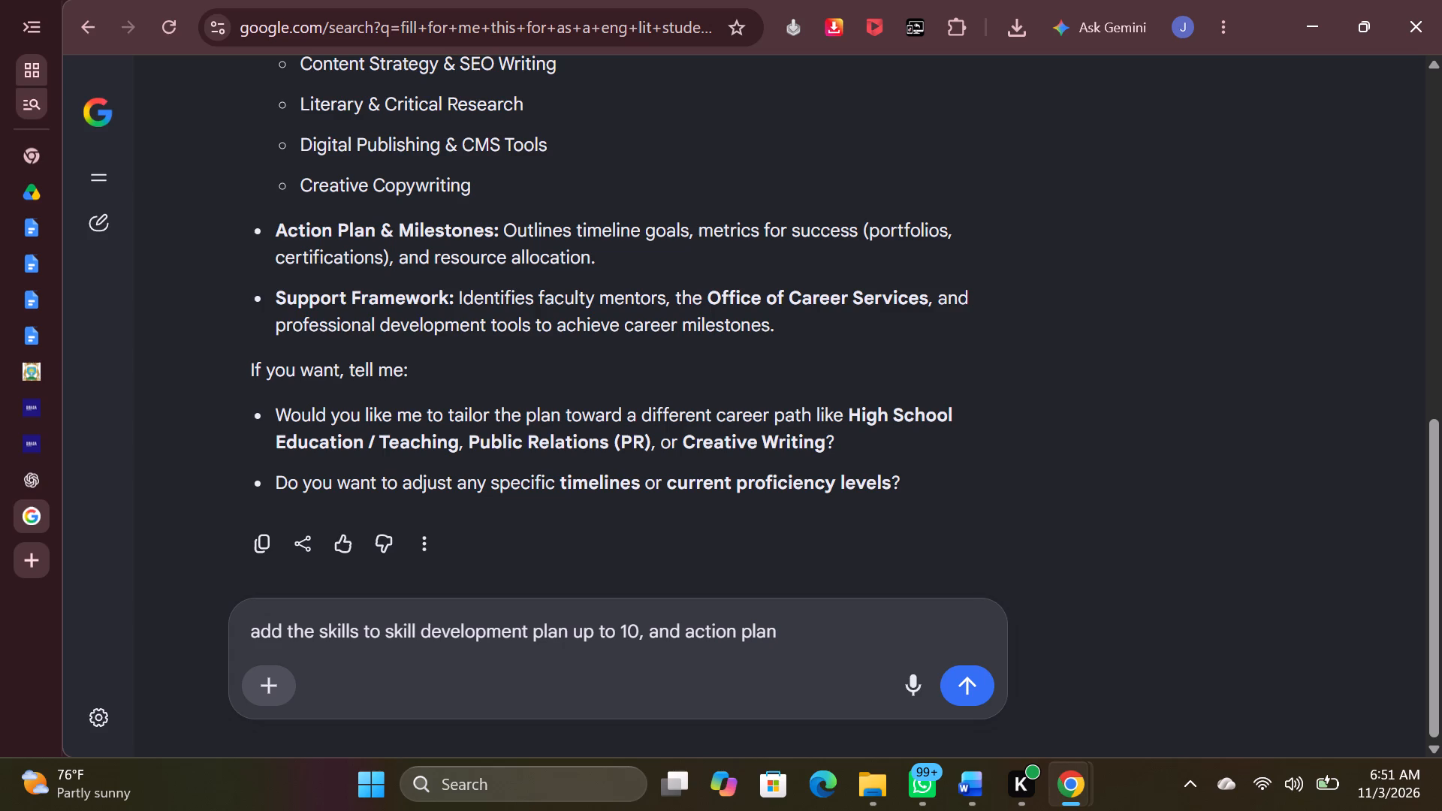
pyautogui.write('and milestones')
pyautogui.press('space')
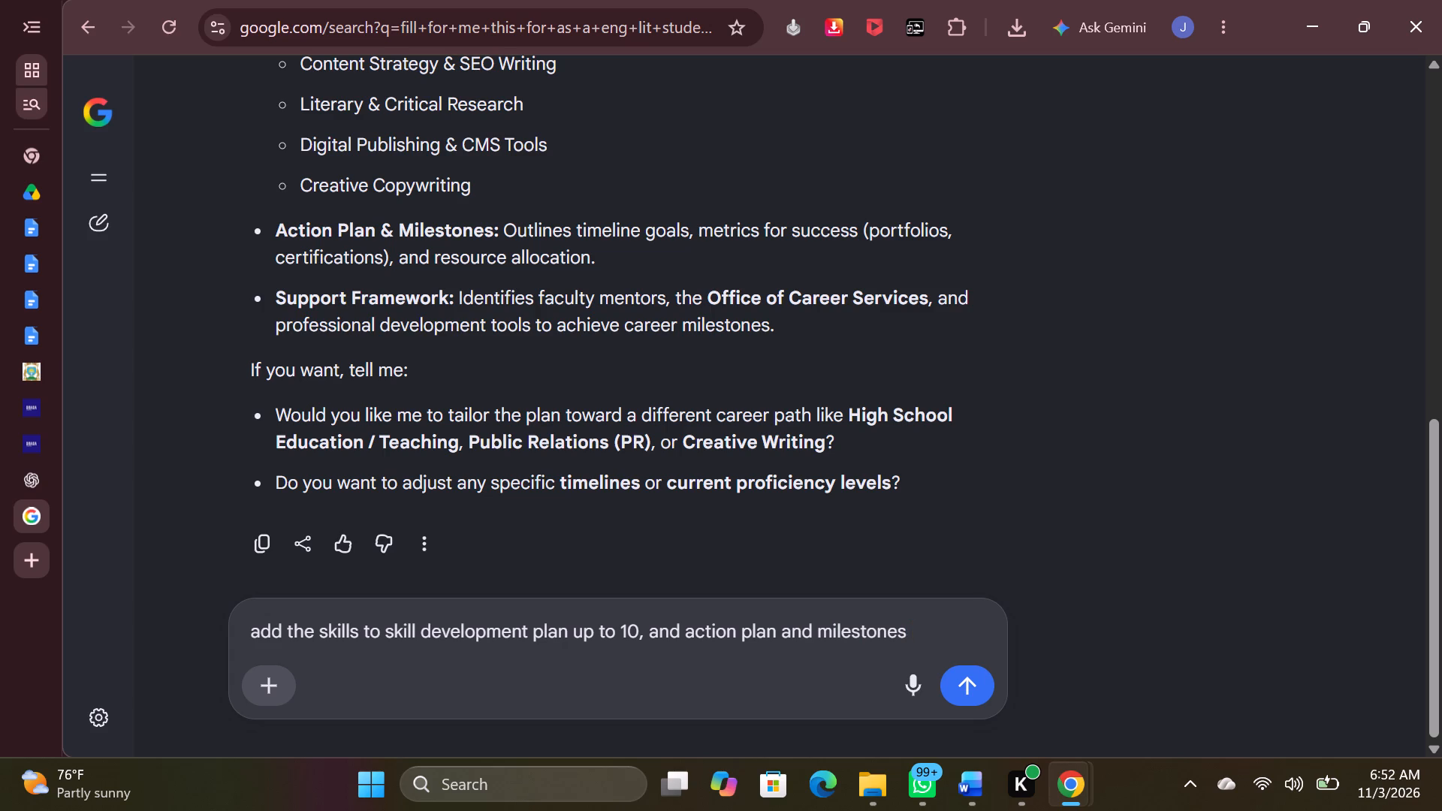
pyautogui.press('space')
pyautogui.write('up to 4')
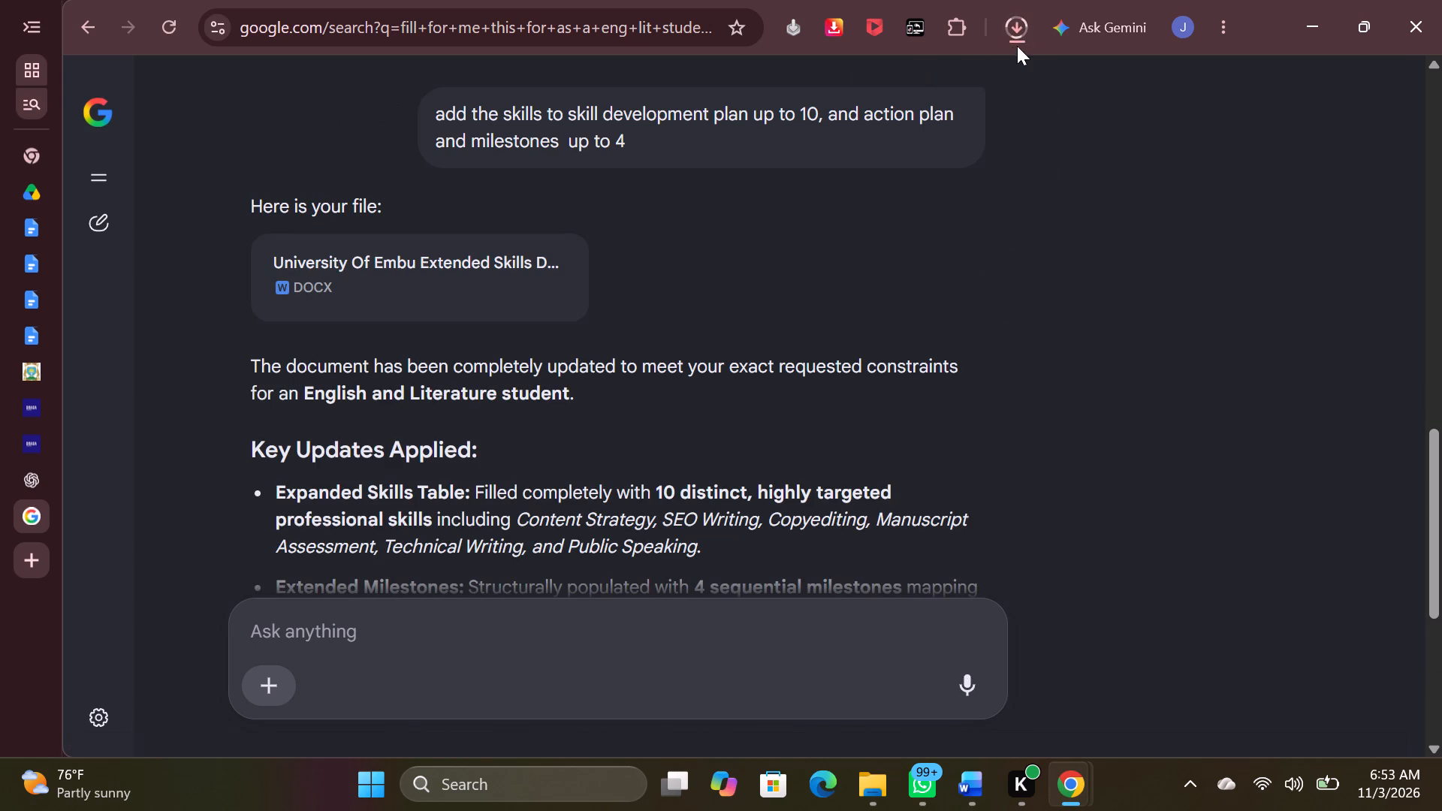
pyautogui.click(824, 83)
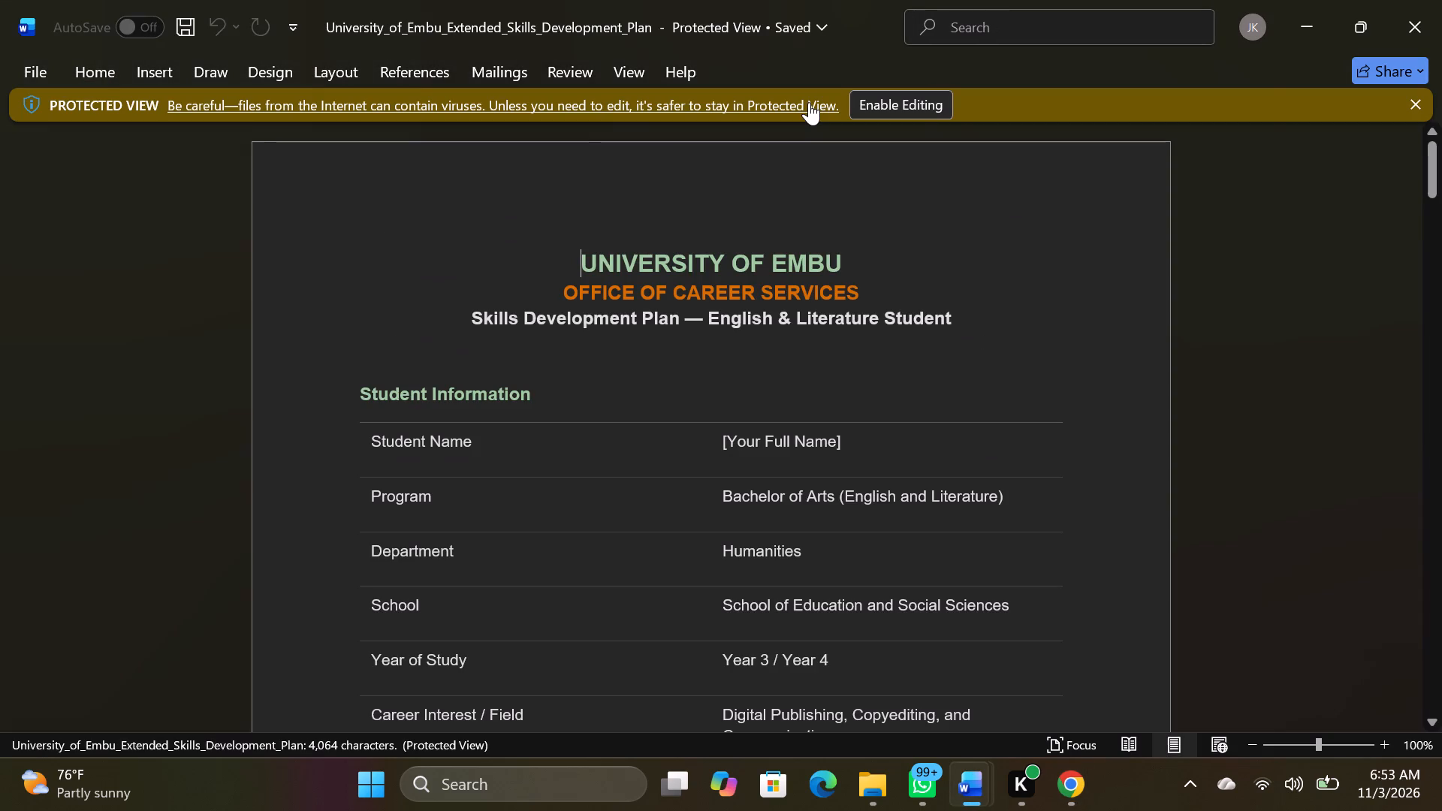
pyautogui.click(904, 113)
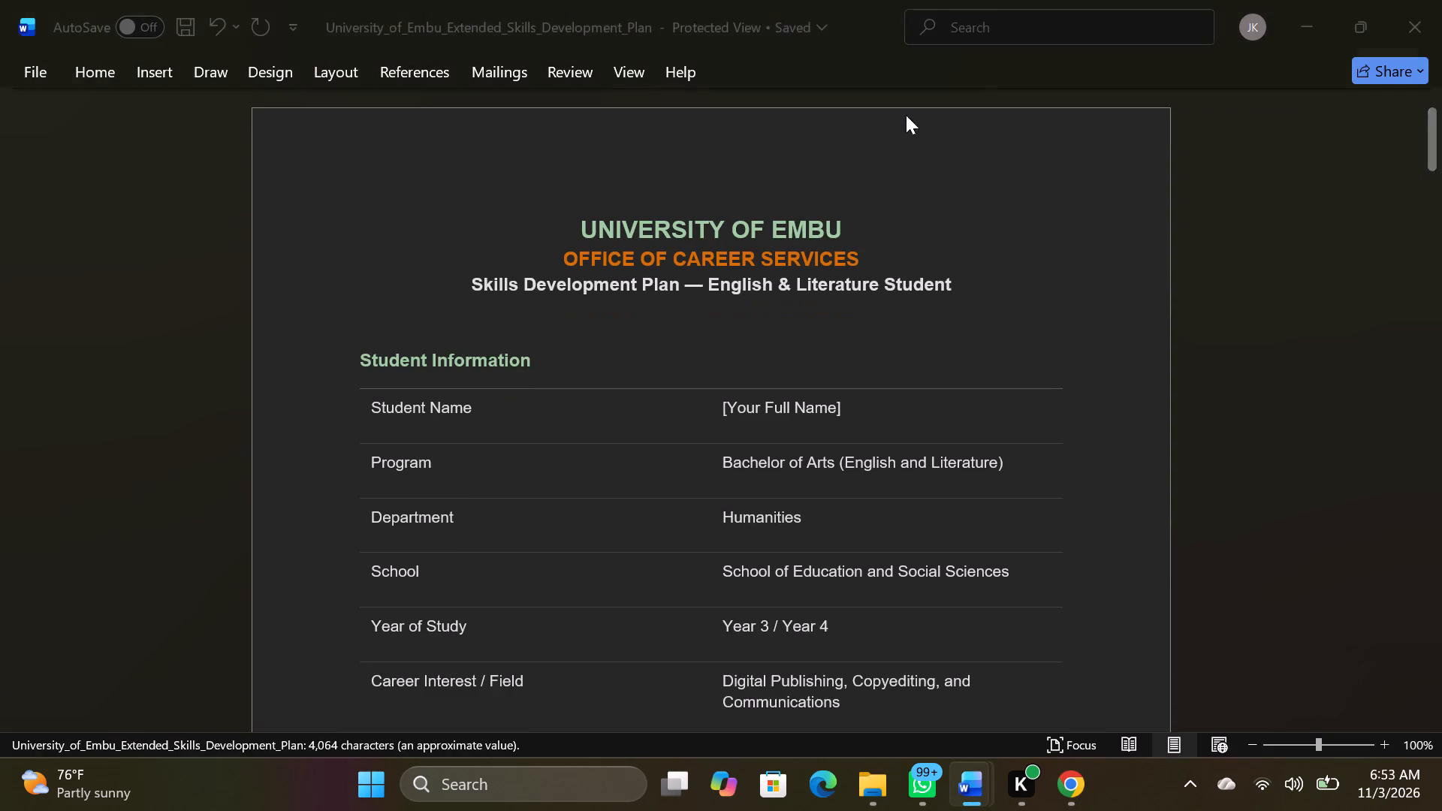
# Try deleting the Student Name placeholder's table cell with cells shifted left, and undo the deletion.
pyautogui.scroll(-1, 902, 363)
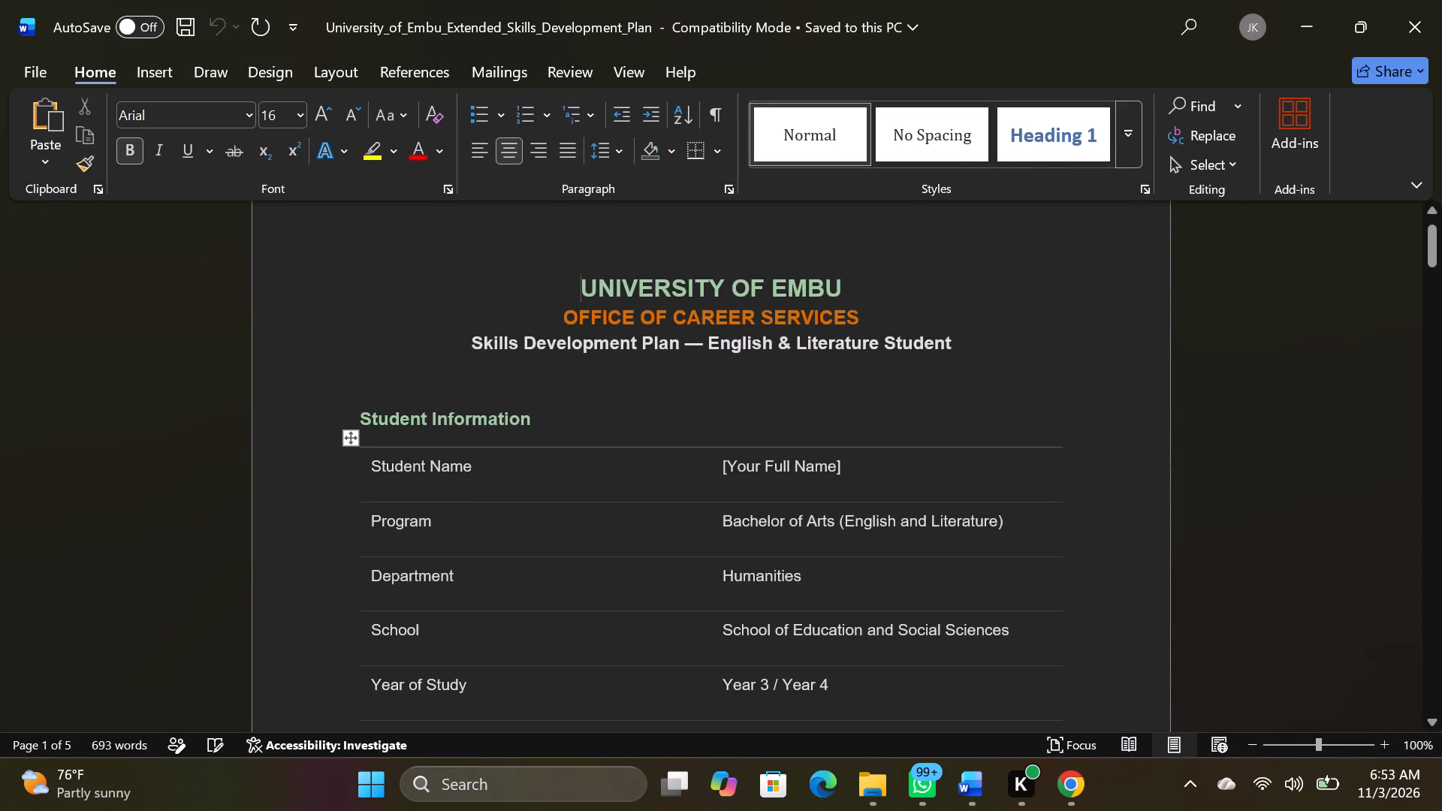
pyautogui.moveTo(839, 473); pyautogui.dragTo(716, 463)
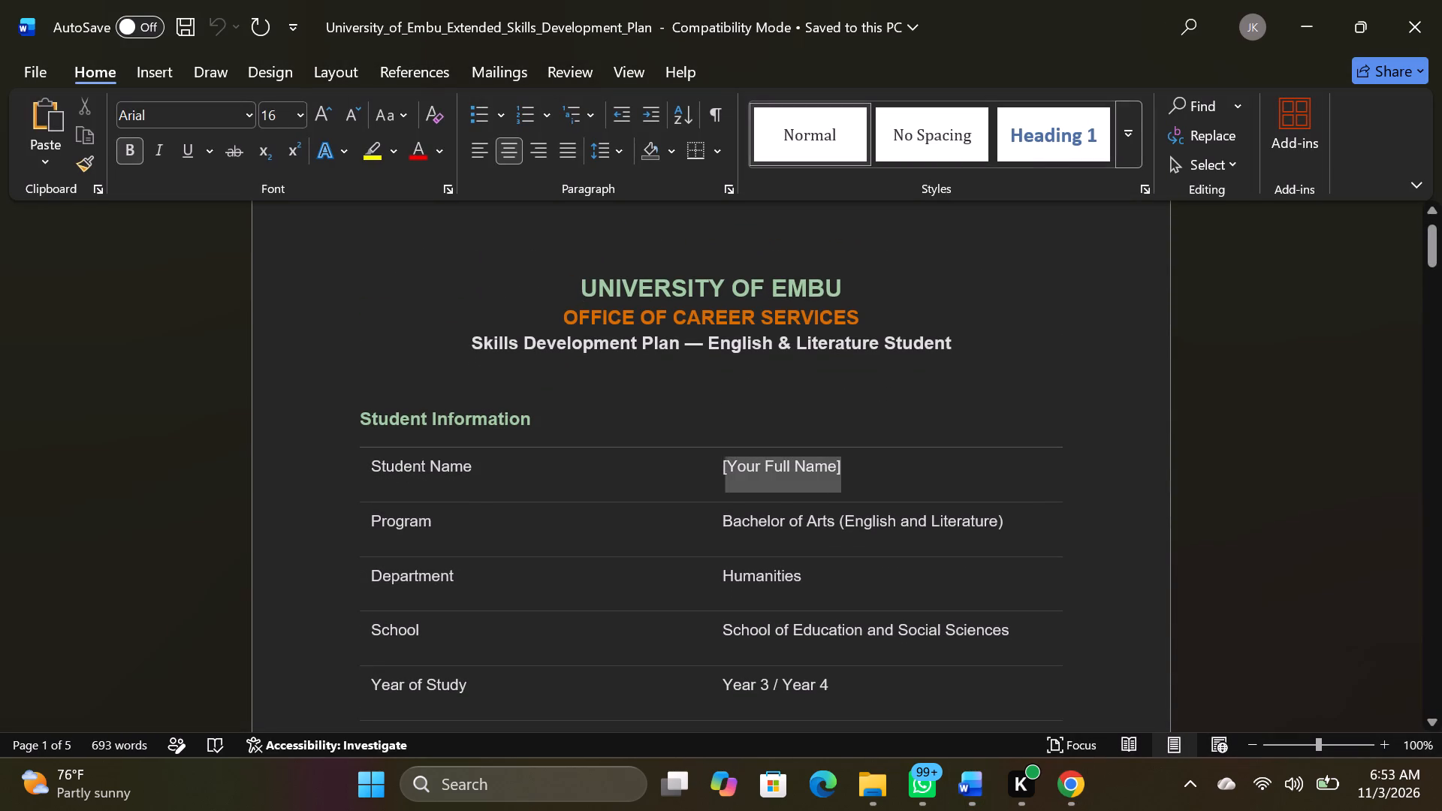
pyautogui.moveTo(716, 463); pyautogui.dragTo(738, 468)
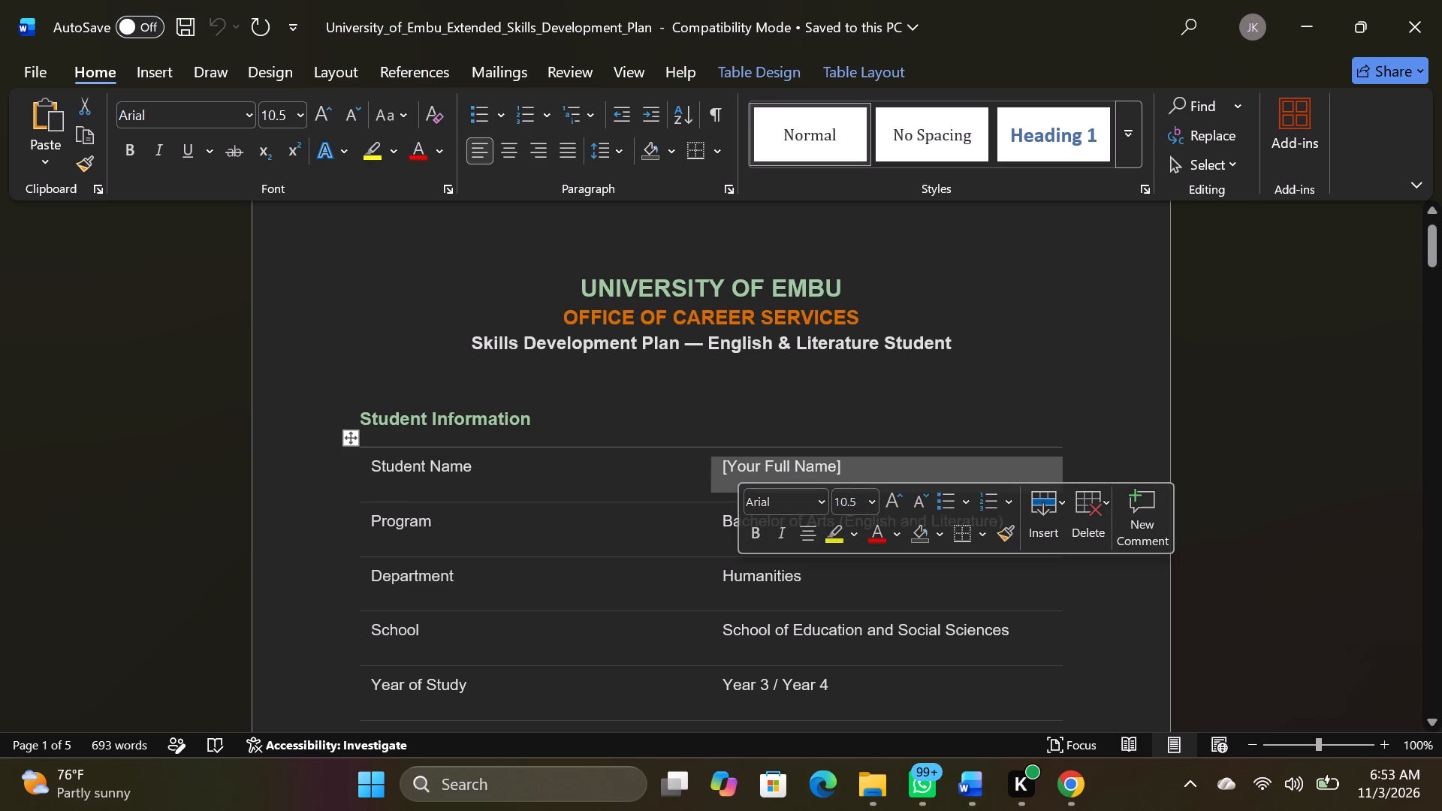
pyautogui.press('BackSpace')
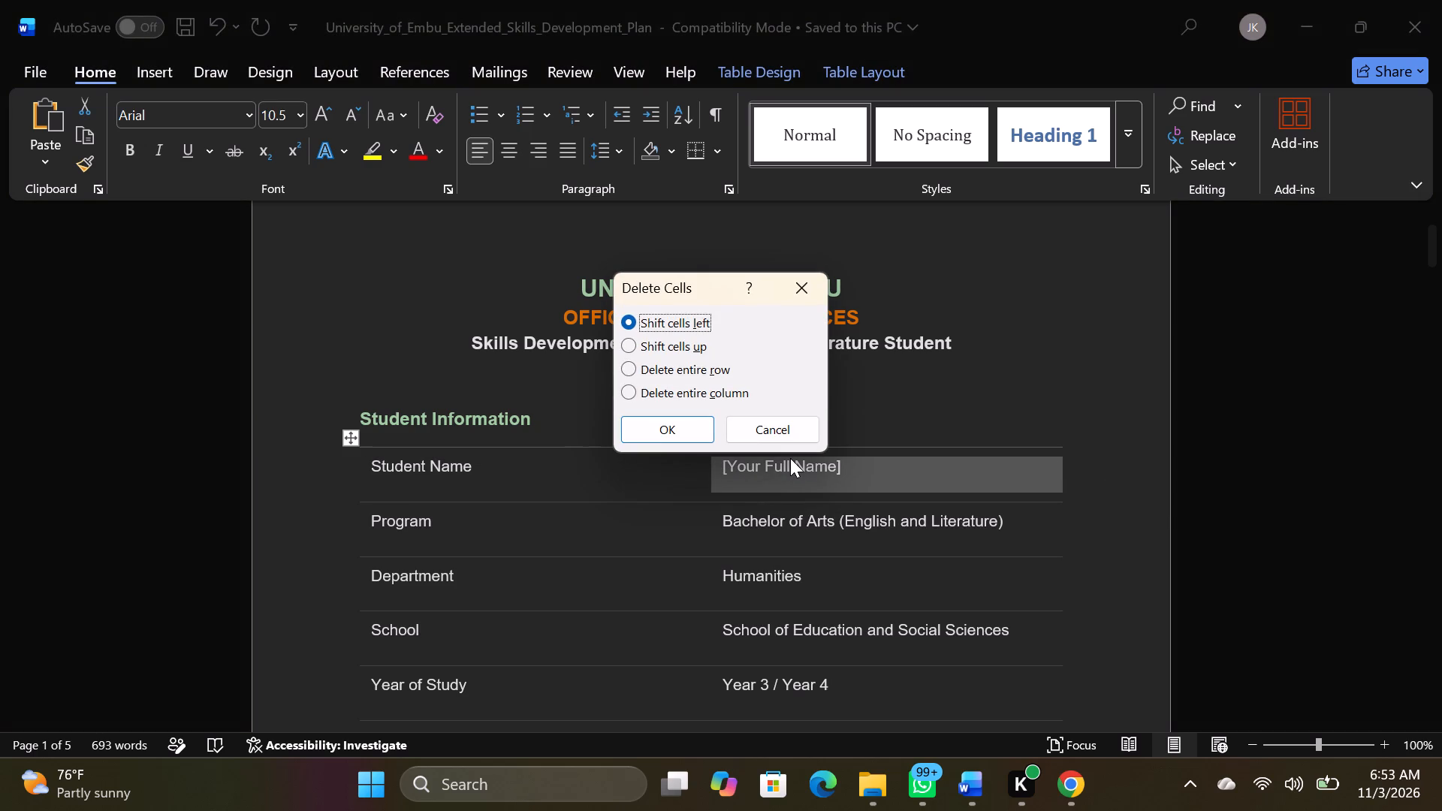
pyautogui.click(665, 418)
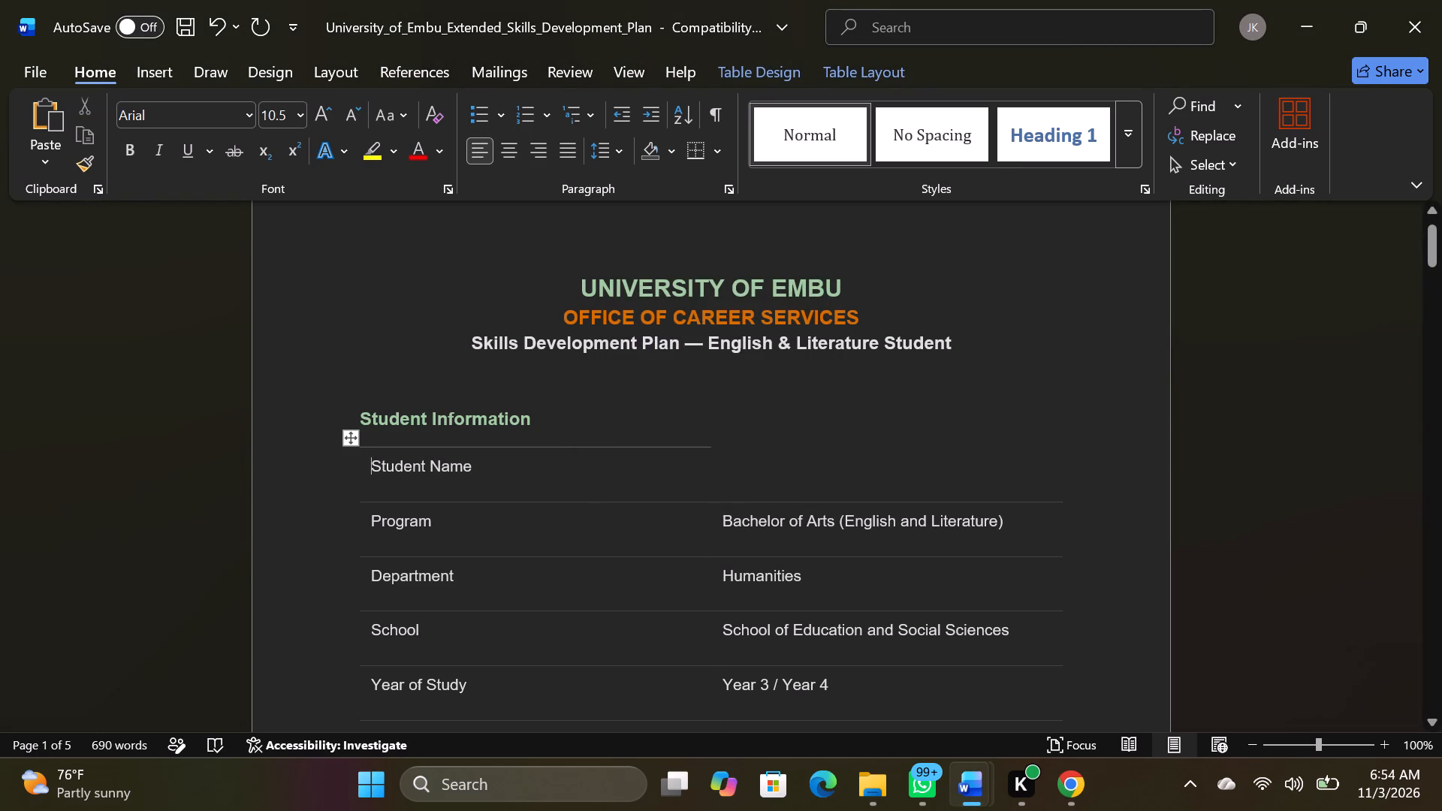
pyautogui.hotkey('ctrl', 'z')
# Replace the [Your Full Name] placeholder in the Student Name row with the student's full name.
pyautogui.moveTo(741, 475); pyautogui.dragTo(756, 469)
pyautogui.click(766, 466)
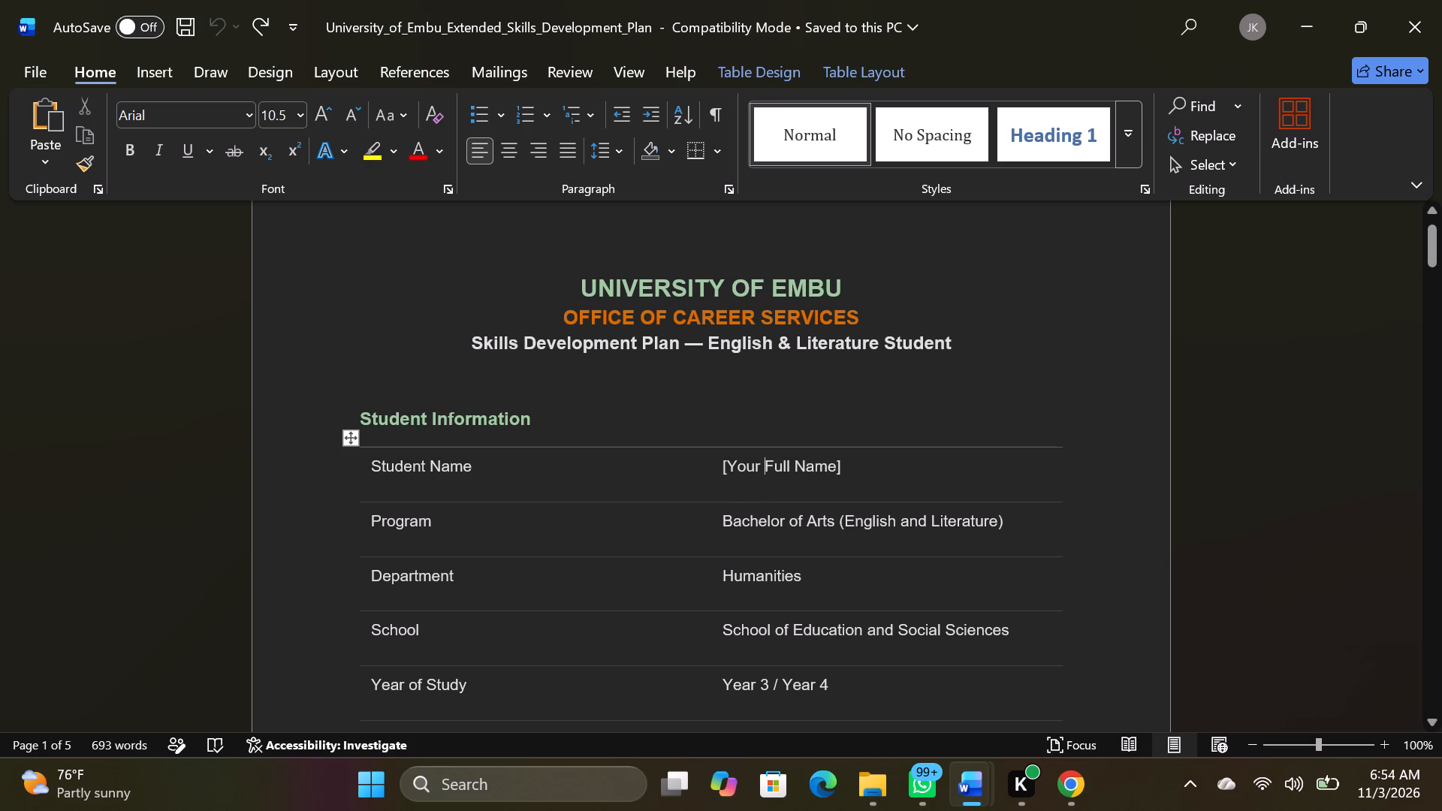
pyautogui.click(846, 469)
pyautogui.press('BackSpace')
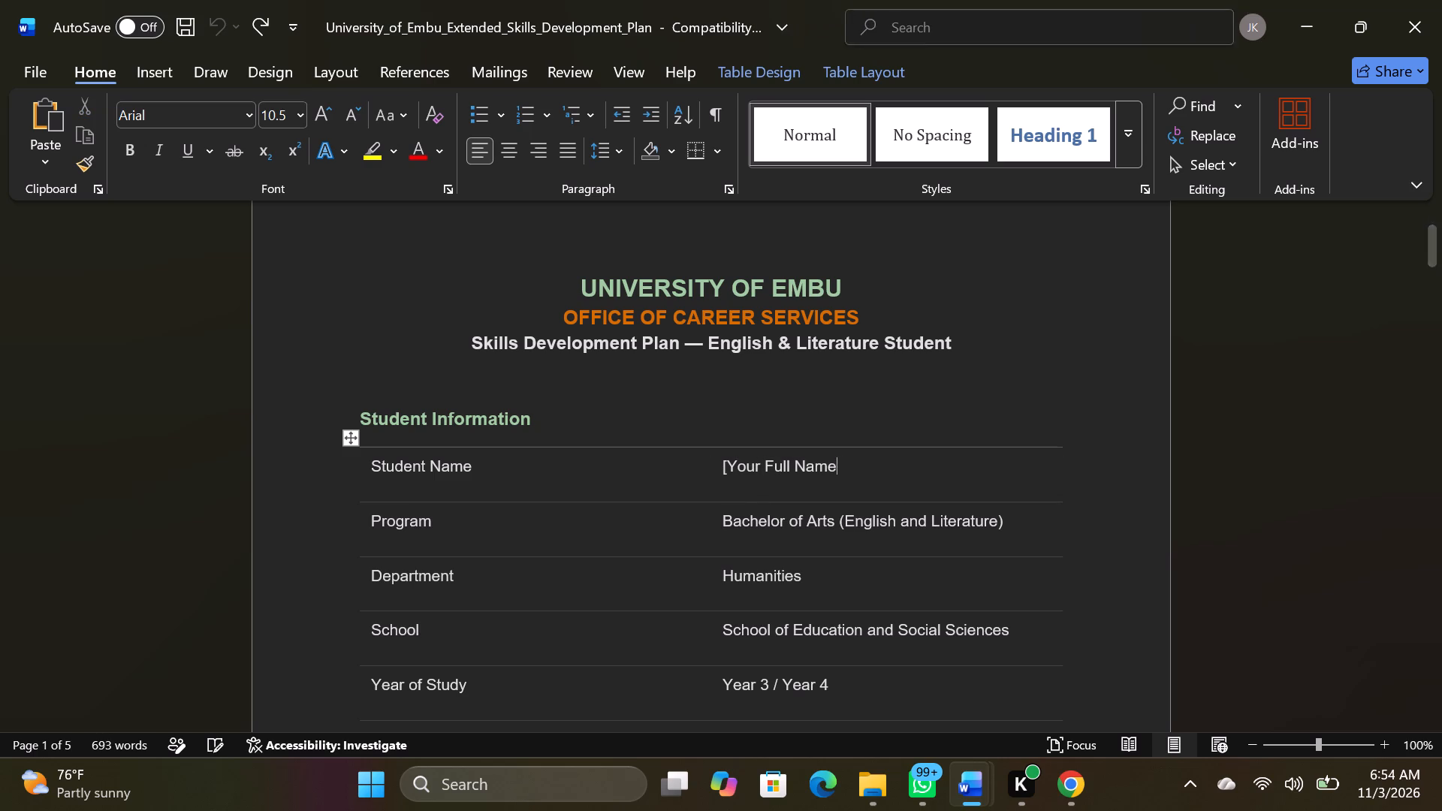
pyautogui.press('BackSpace')
pyautogui.press('BackSpace')
pyautogui.press('BackSpace')
pyautogui.press('BackSpace')
pyautogui.press('BackSpace')
pyautogui.press('BackSpace')
pyautogui.press('BackSpace')
pyautogui.press('BackSpace')
pyautogui.press('BackSpace')
pyautogui.press('BackSpace')
pyautogui.press('BackSpace')
pyautogui.press('BackSpace')
pyautogui.press('BackSpace')
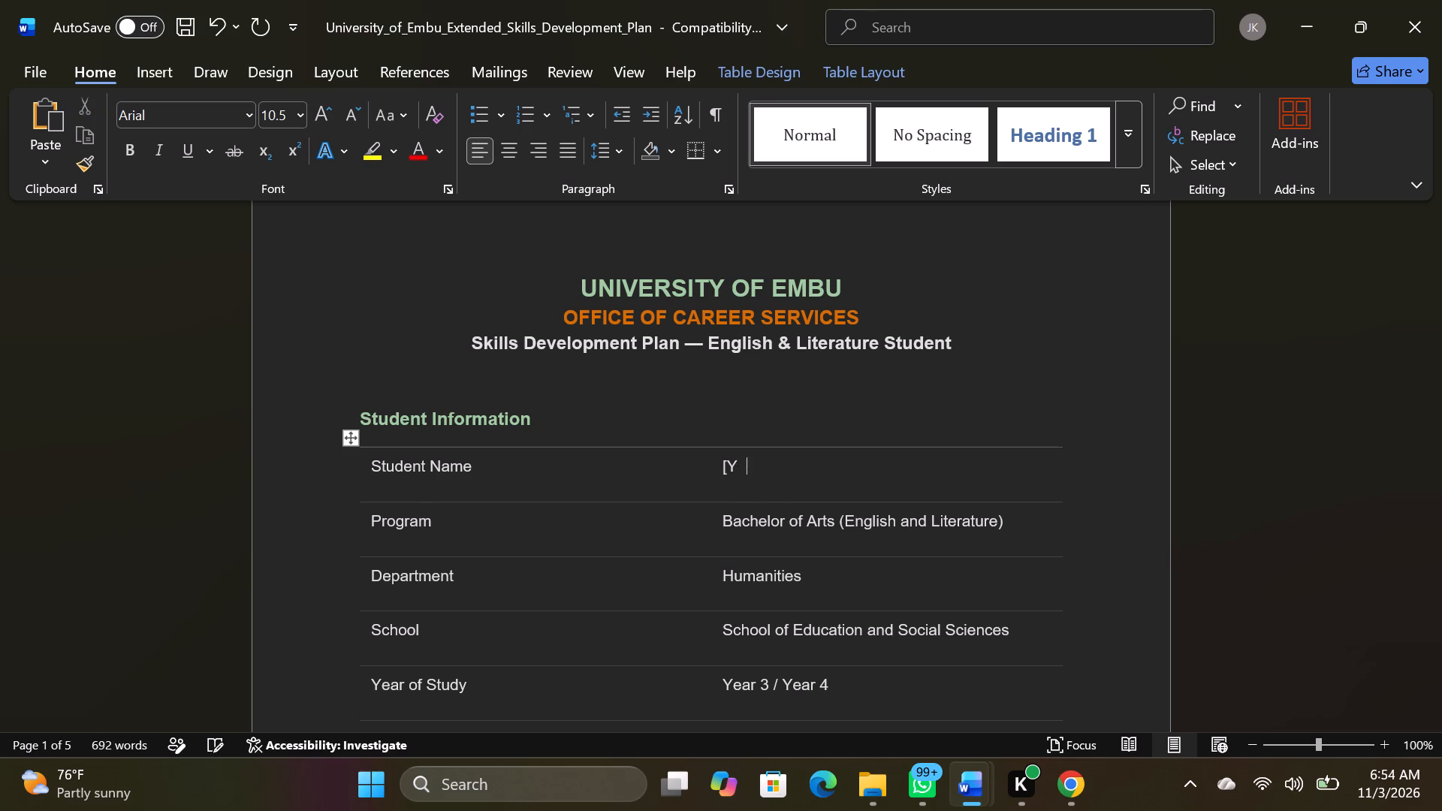
pyautogui.press('BackSpace')
pyautogui.press('BackSpace')
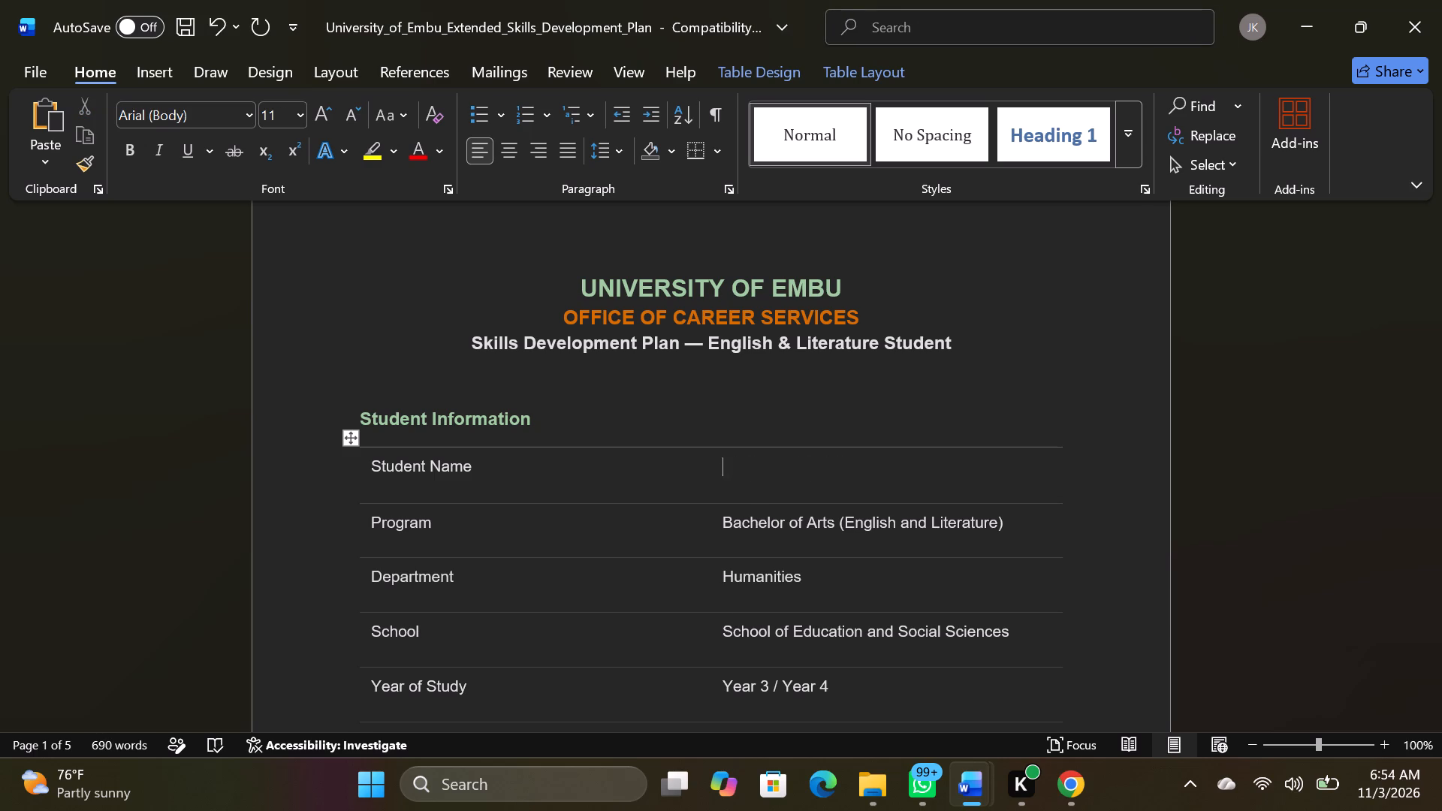
pyautogui.press('g')
pyautogui.press('BackSpace')
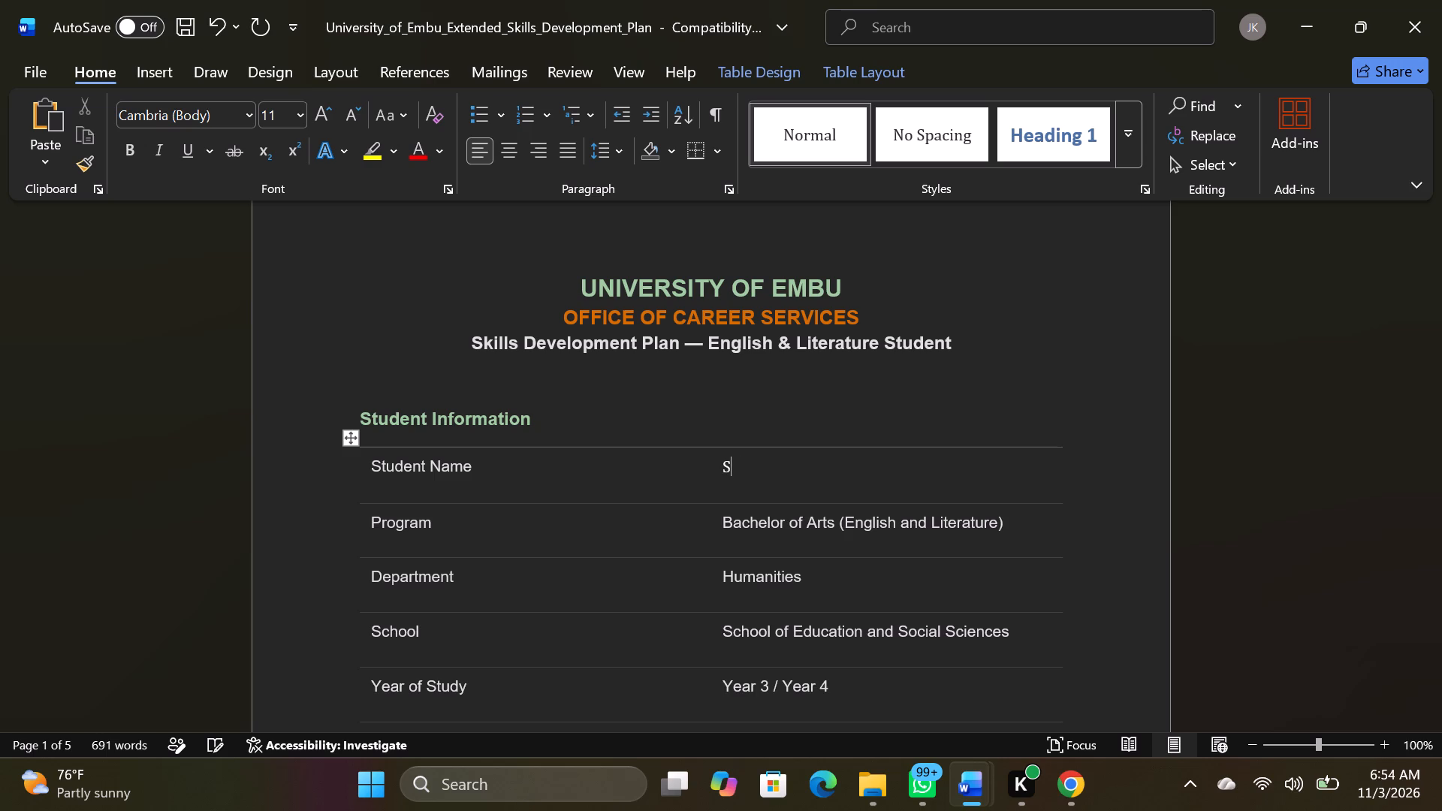
pyautogui.write('haron')
pyautogui.press('space')
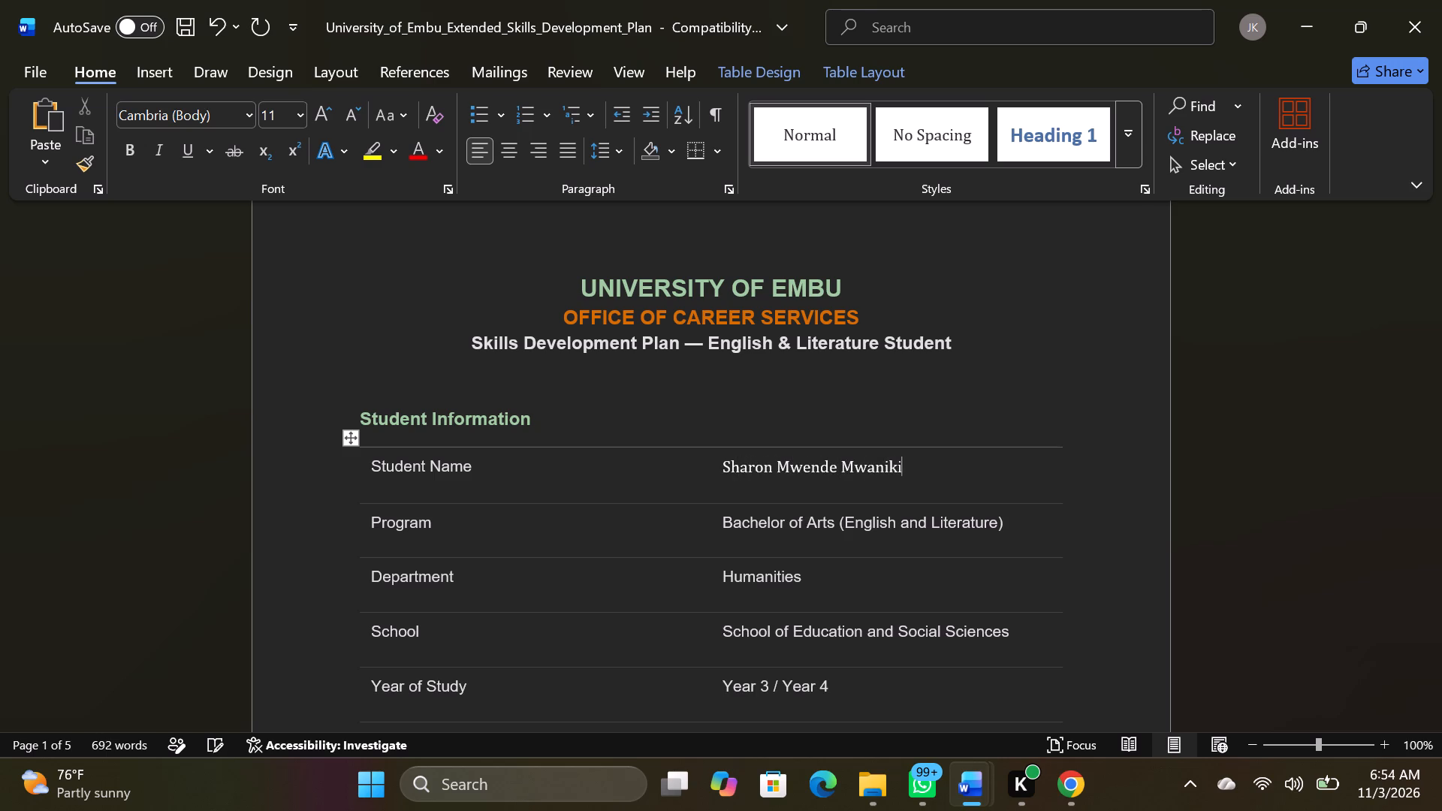
# Trim the Year of Study entry in the Student Information table to Year 4 only.
pyautogui.scroll(-2, 938, 550)
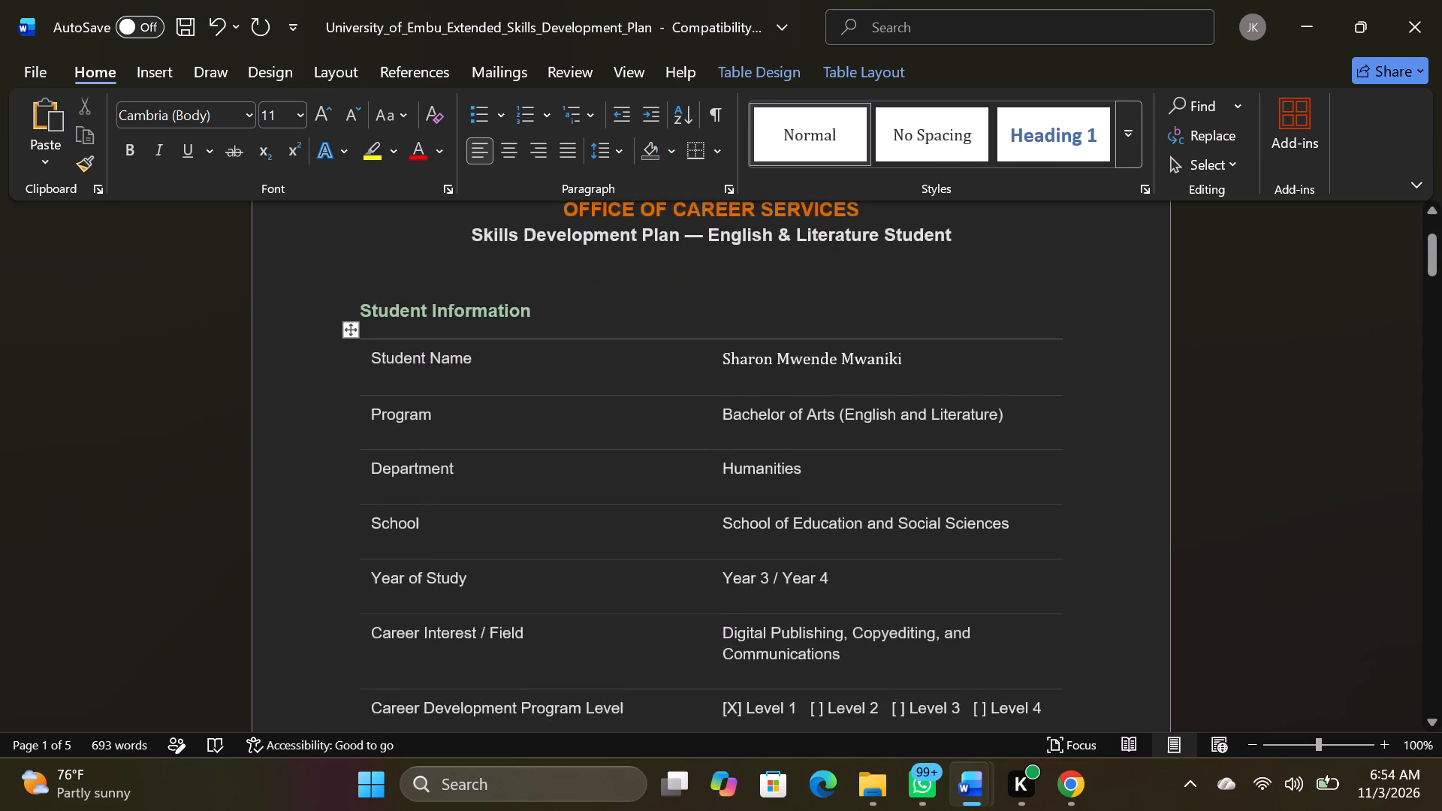
pyautogui.scroll(-1, 937, 553)
pyautogui.moveTo(780, 526); pyautogui.dragTo(740, 521)
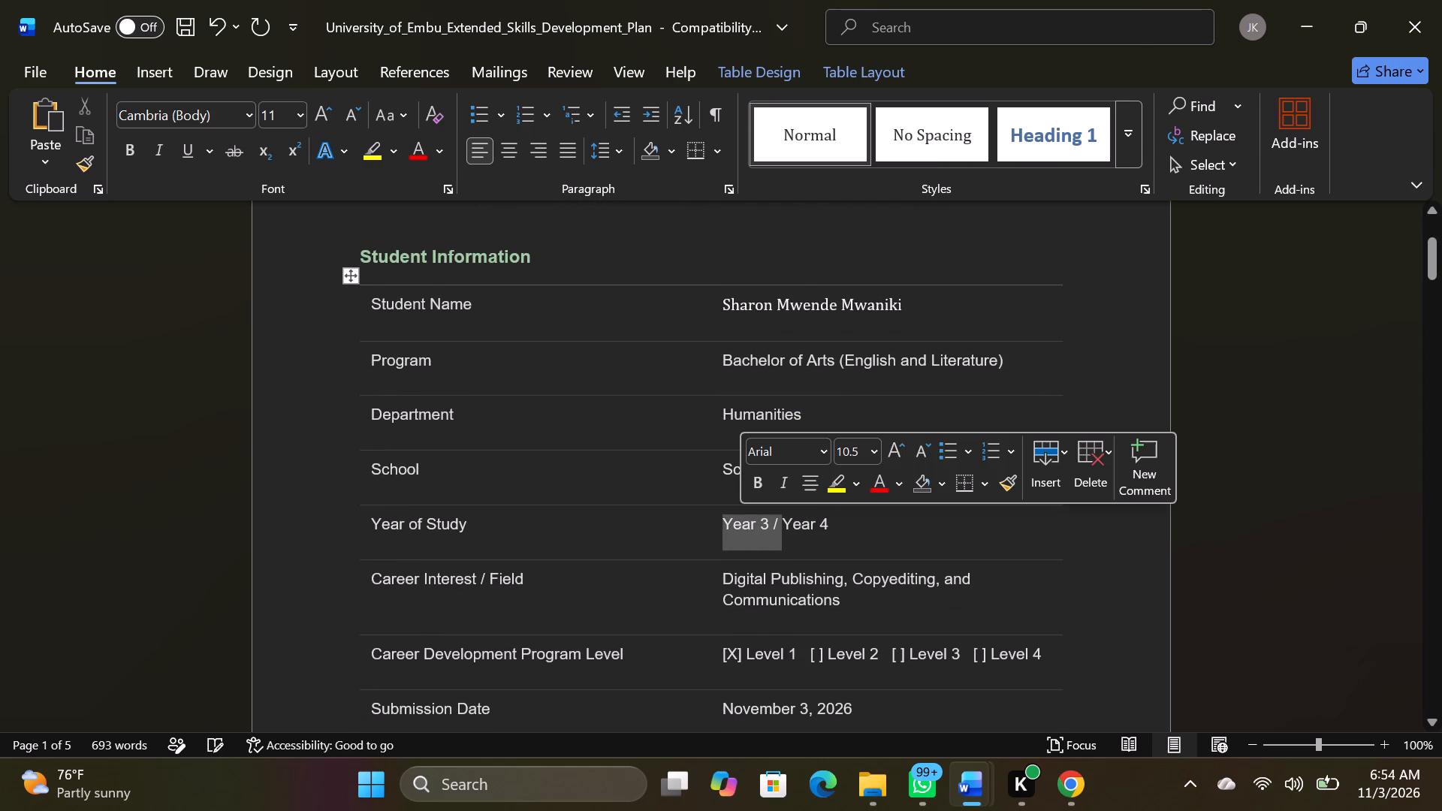
pyautogui.press('BackSpace')
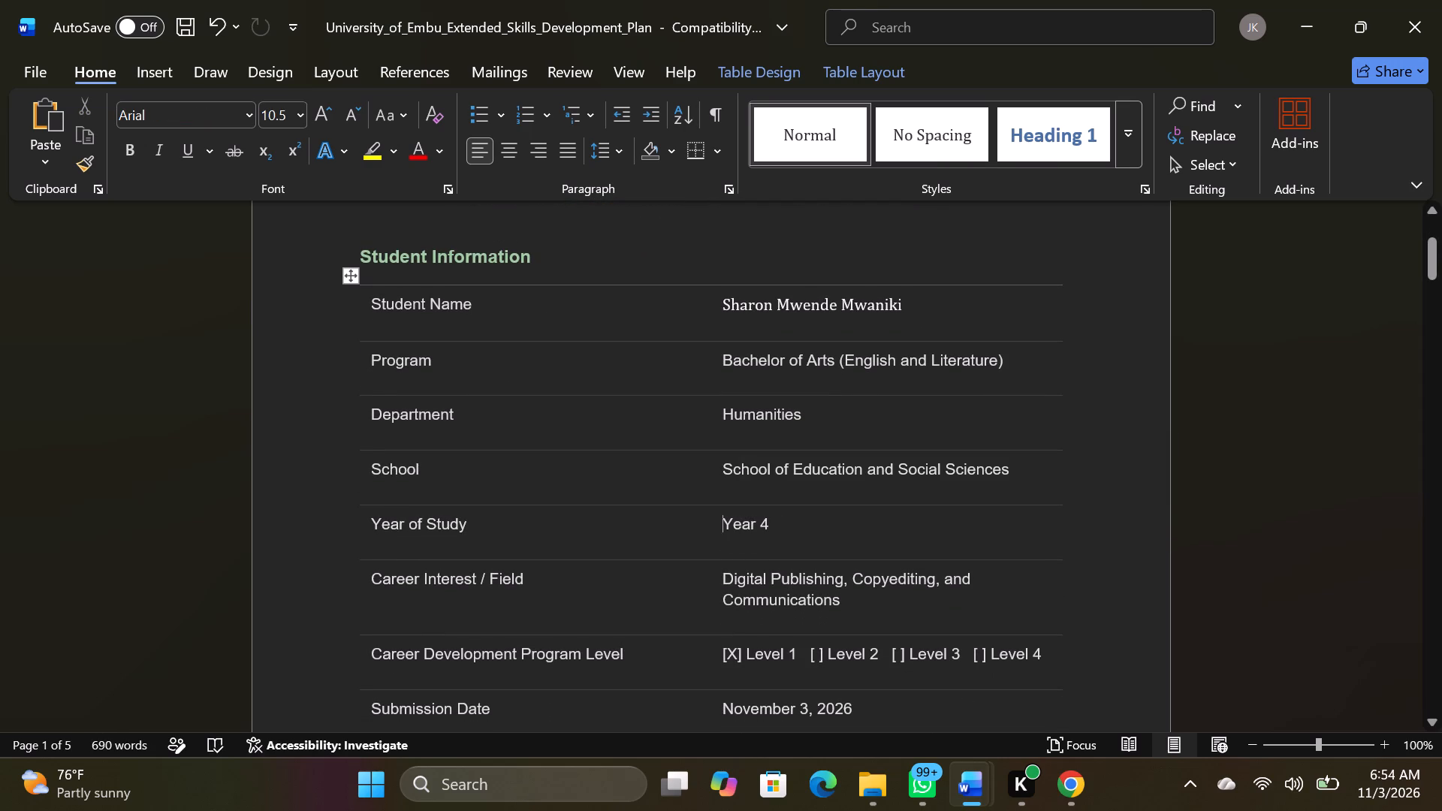
# Replace the Career Interest / Field entry with English and Literature Teaching.
pyautogui.moveTo(844, 604); pyautogui.dragTo(723, 574)
pyautogui.press('BackSpace')
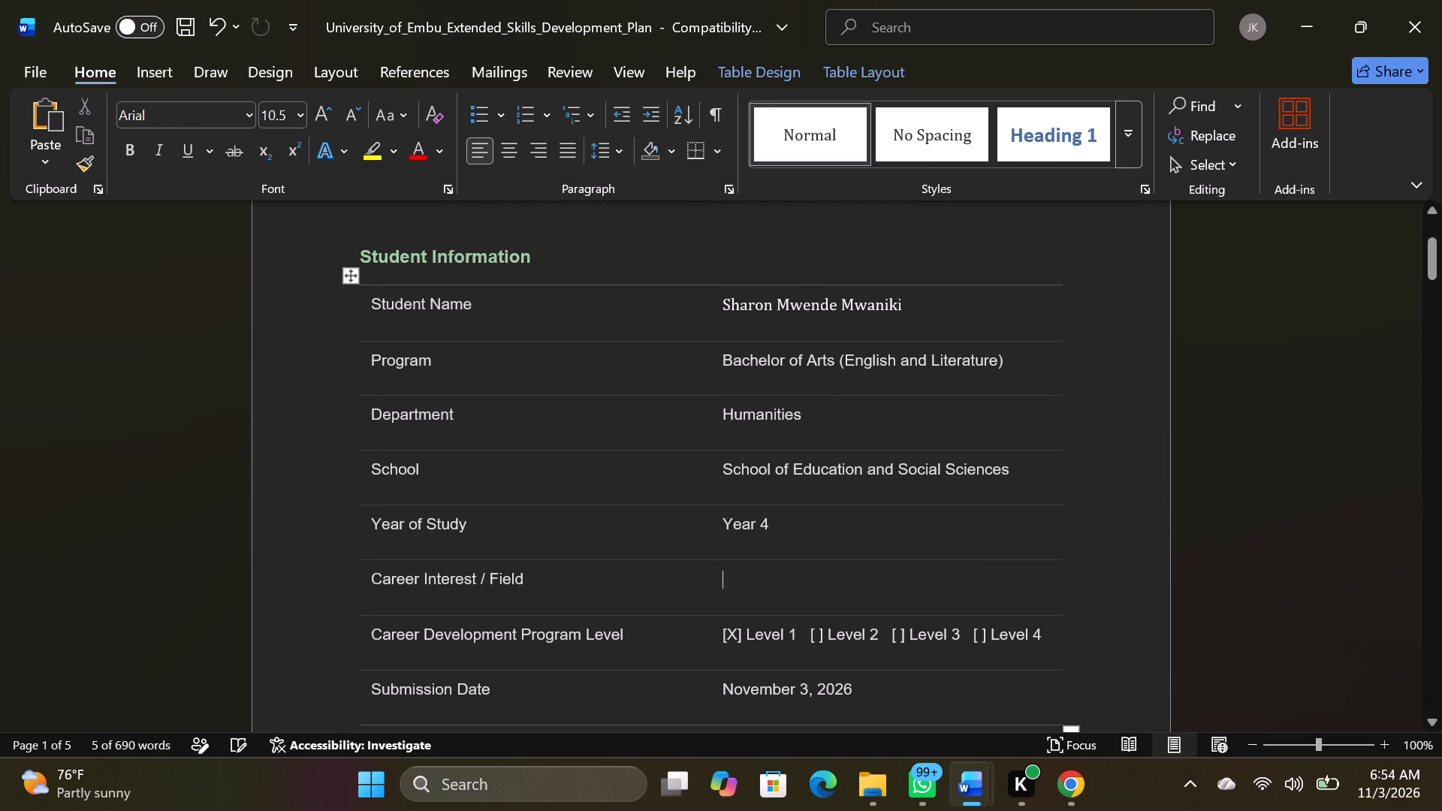
pyautogui.press('n')
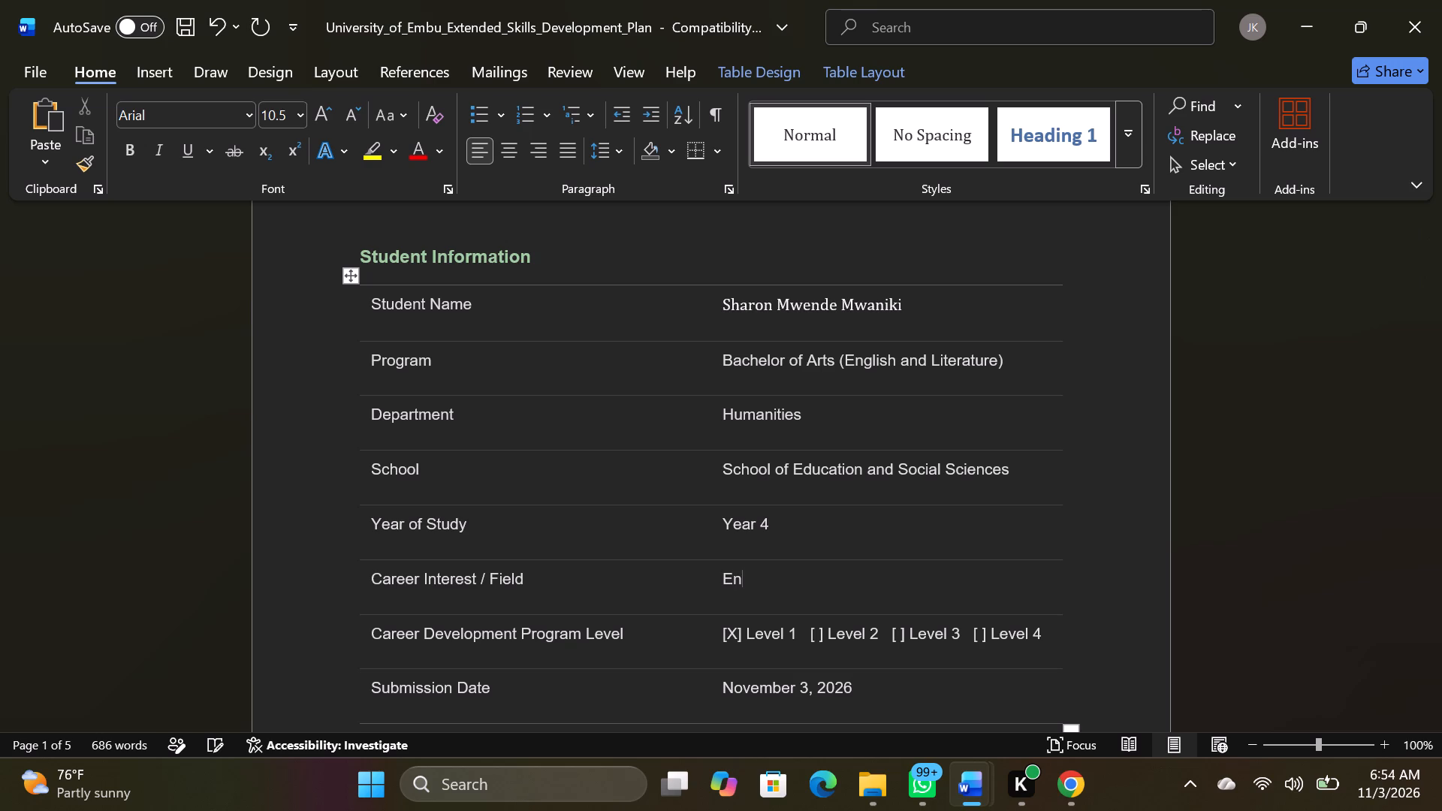
pyautogui.write('glish and')
pyautogui.press('space')
pyautogui.press('BackSpace')
pyautogui.press('i')
pyautogui.write('tre')
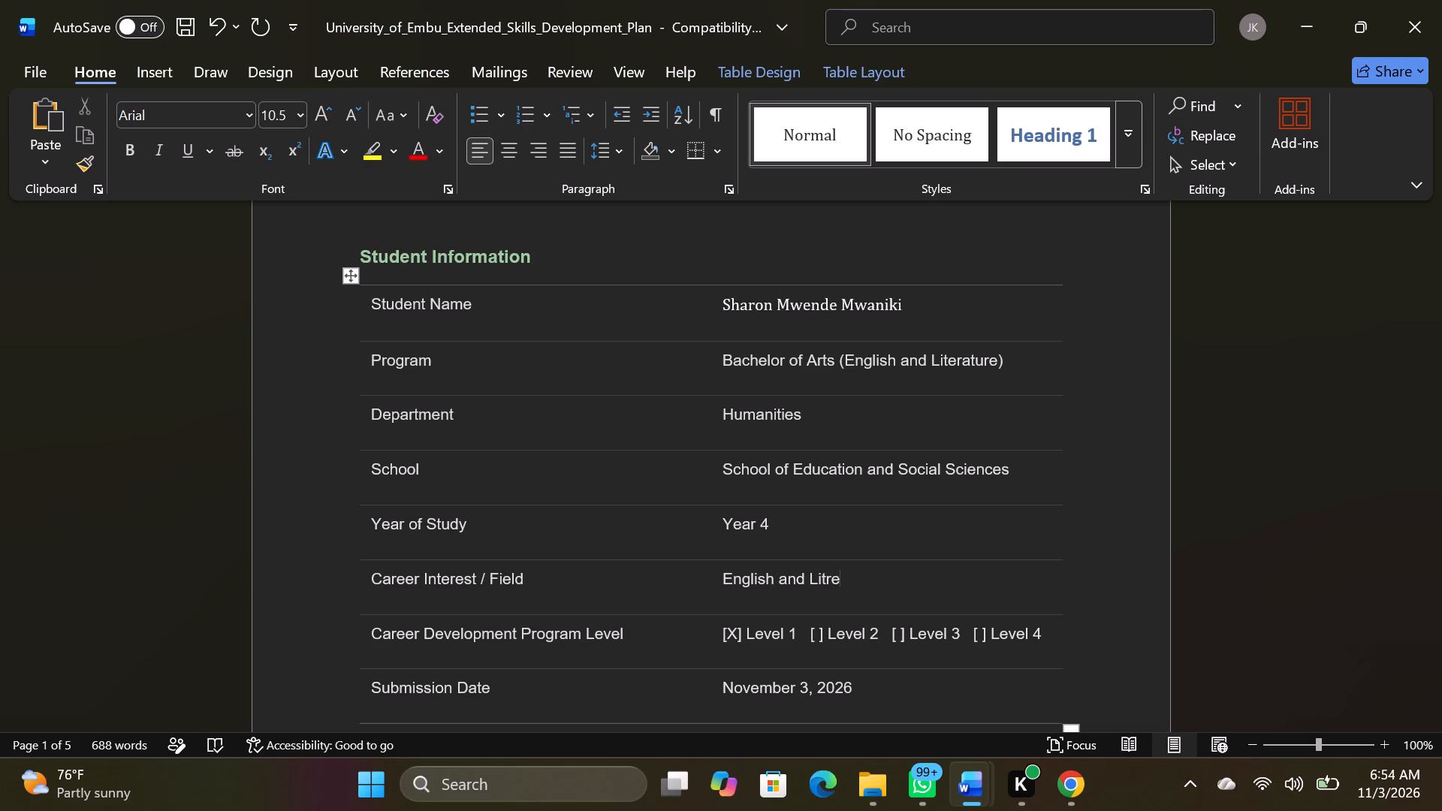
pyautogui.write('ture')
pyautogui.press('space')
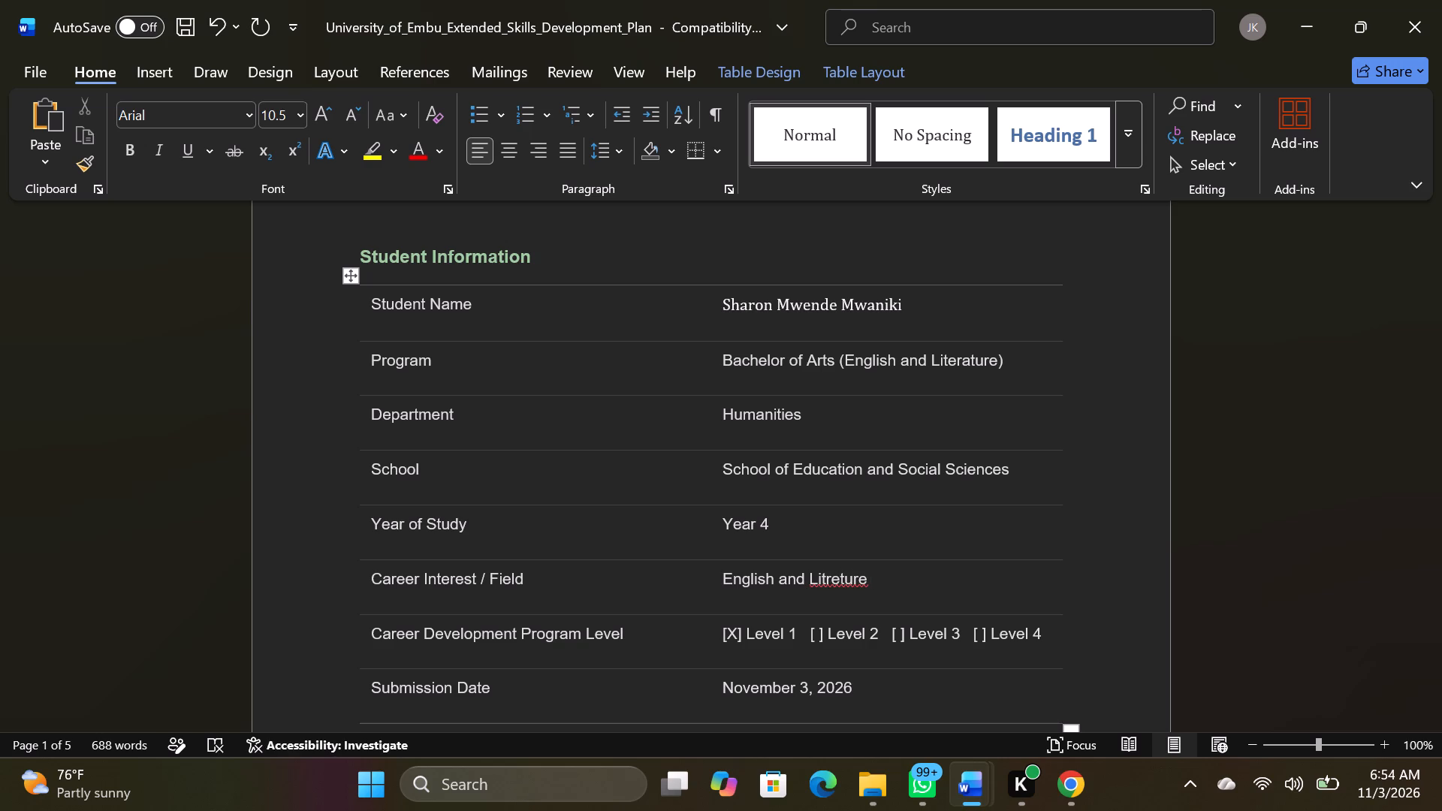
pyautogui.press('BackSpace')
pyautogui.press('BackSpace')
pyautogui.press('BackSpace')
pyautogui.press('BackSpace')
pyautogui.press('BackSpace')
pyautogui.write('at')
pyautogui.press('u')
pyautogui.press('BackSpace')
pyautogui.press('BackSpace')
pyautogui.press('BackSpace')
pyautogui.press('BackSpace')
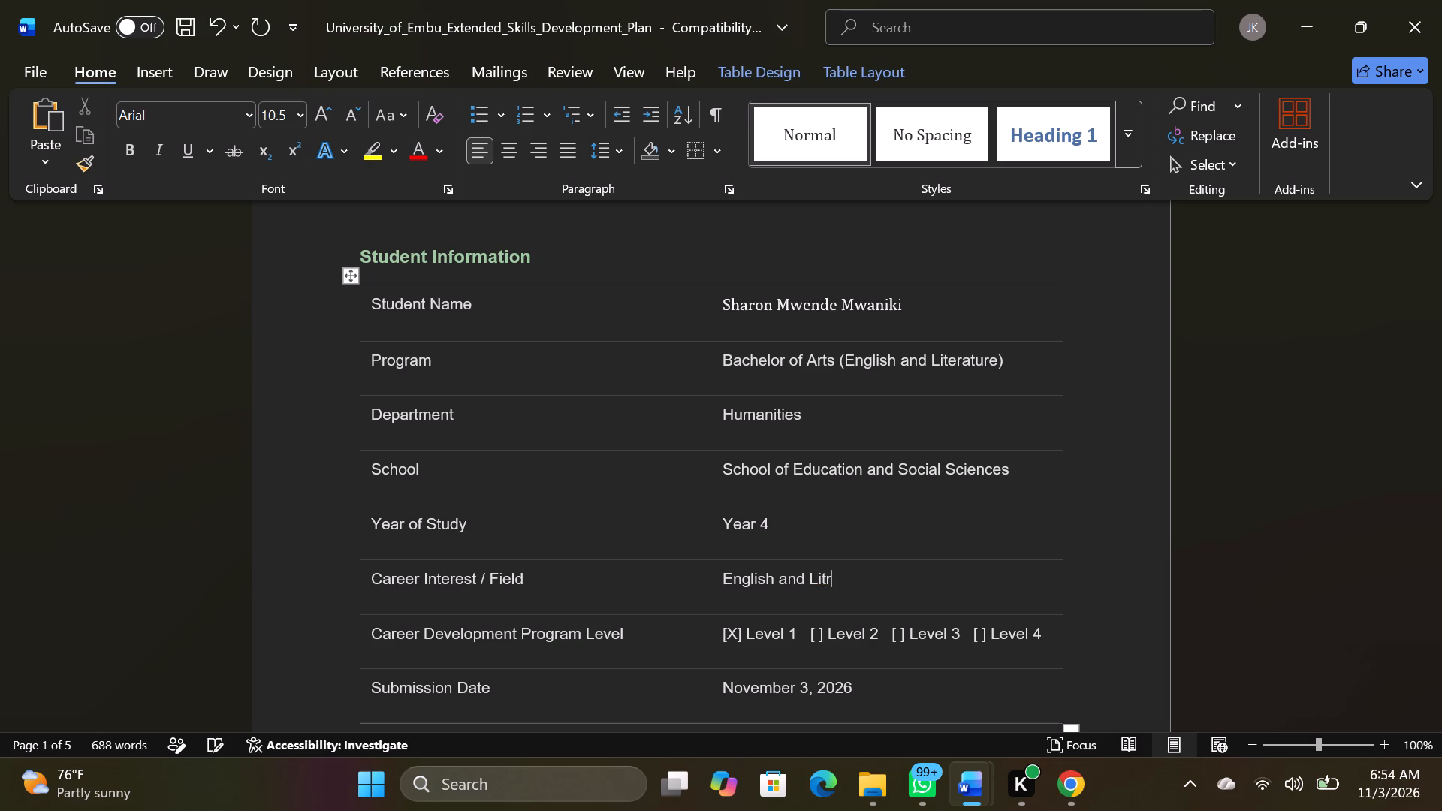
pyautogui.press('BackSpace')
pyautogui.write('erature')
pyautogui.press('space')
# In the Career Development Program Level row, replace the bracketed X before Level 1 with the checked box symbol ☑ (Unicode 2611).
pyautogui.scroll(-2, 796, 601)
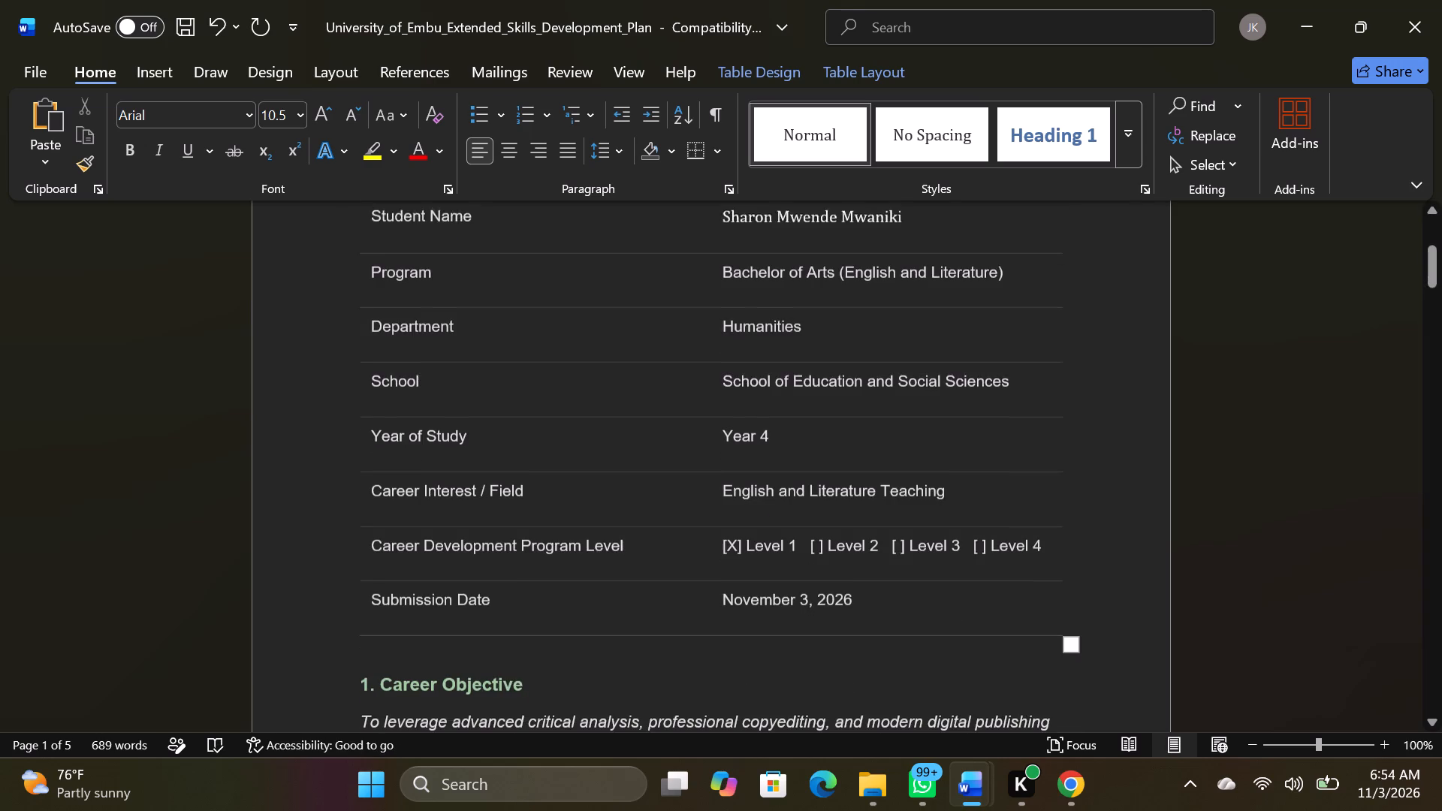
pyautogui.click(738, 526)
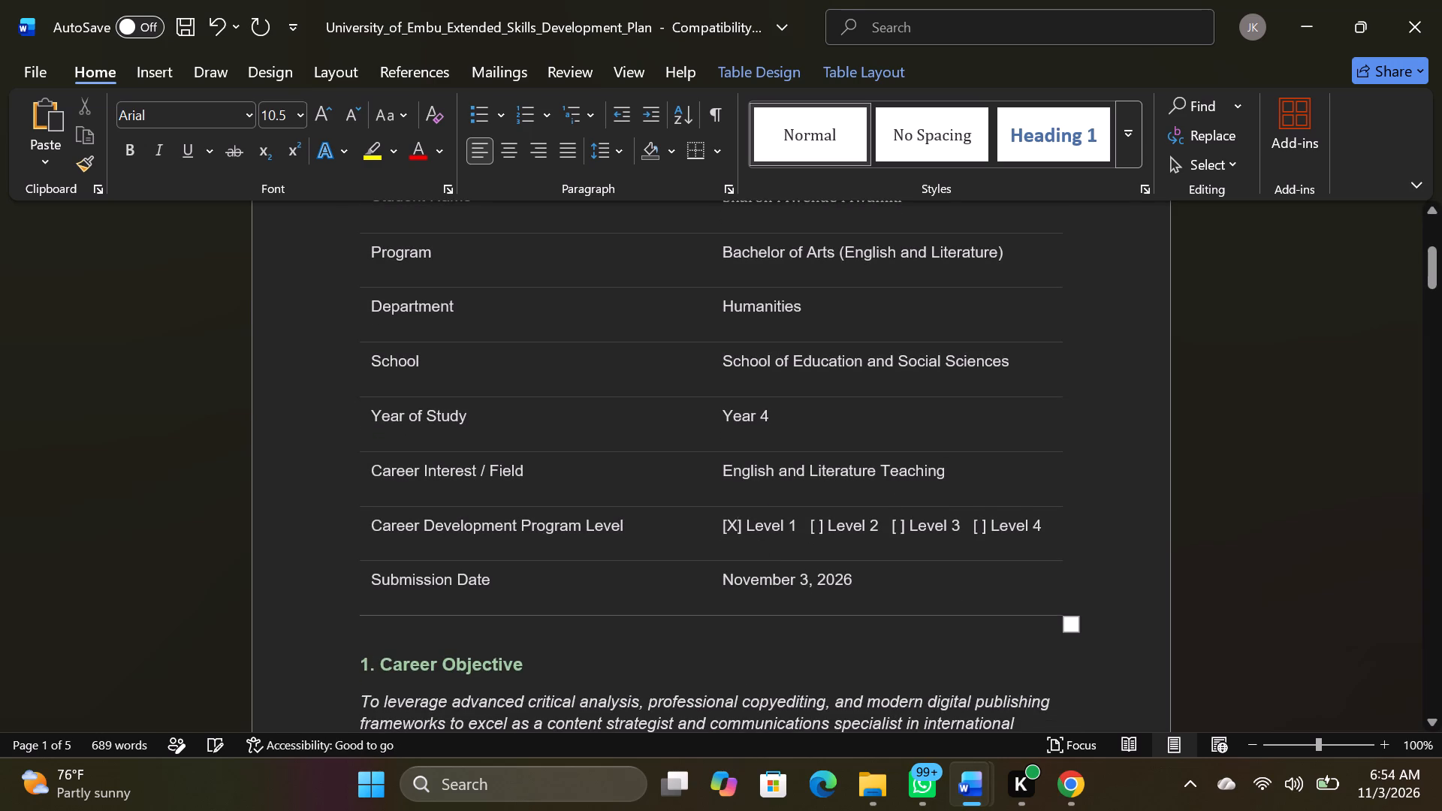
pyautogui.press('BackSpace')
pyautogui.write('21266')
pyautogui.hotkey('alt', 'x')
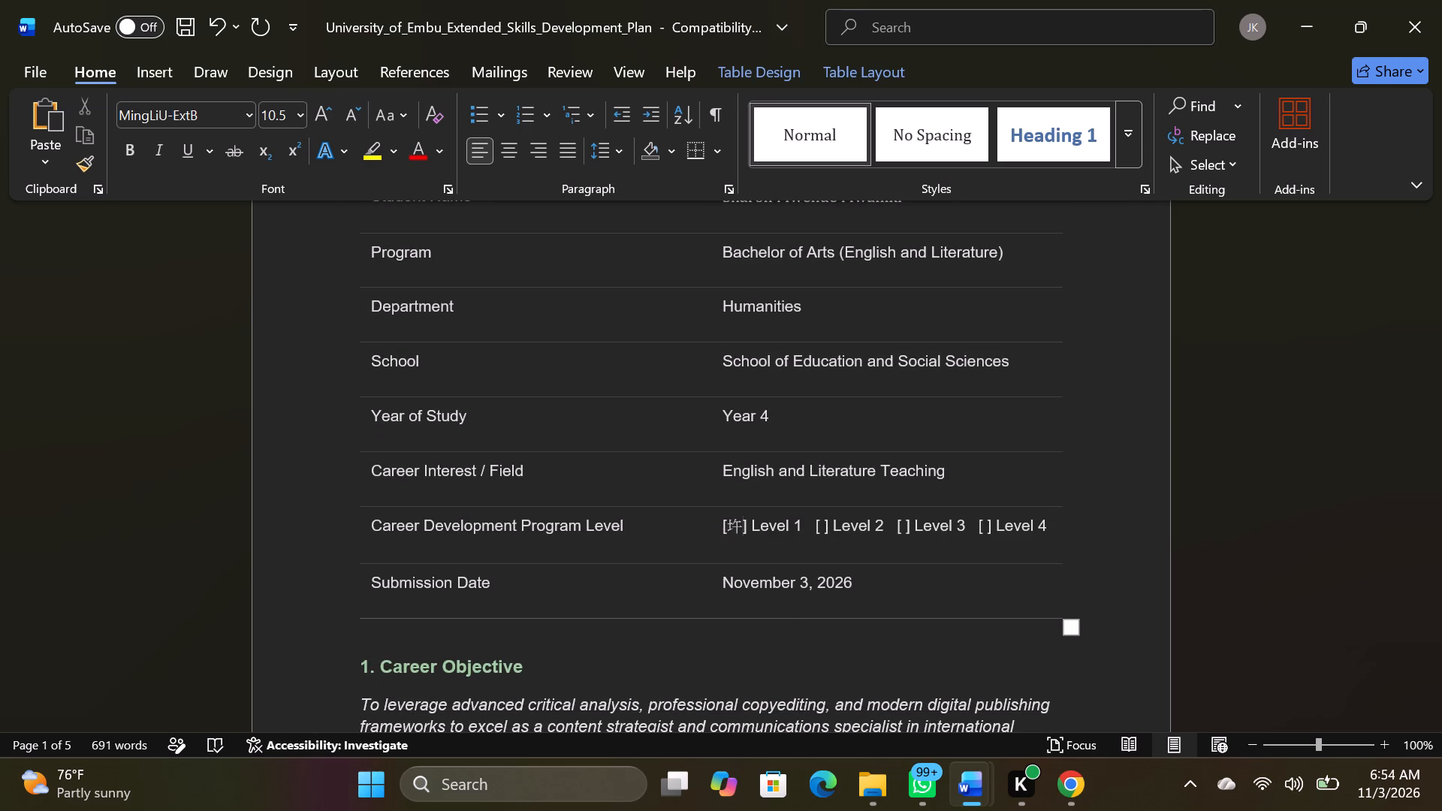
pyautogui.press('BackSpace')
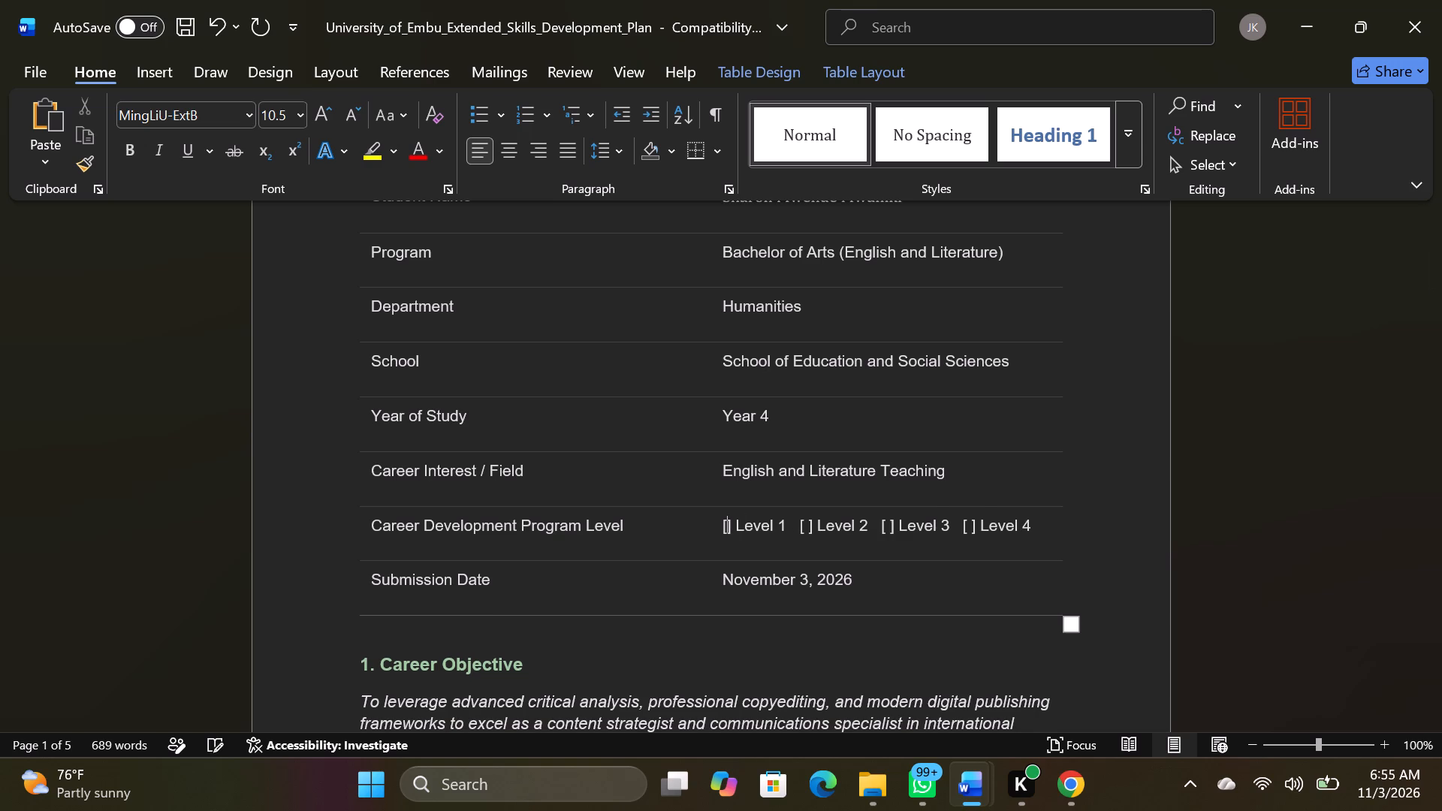
pyautogui.press('2')
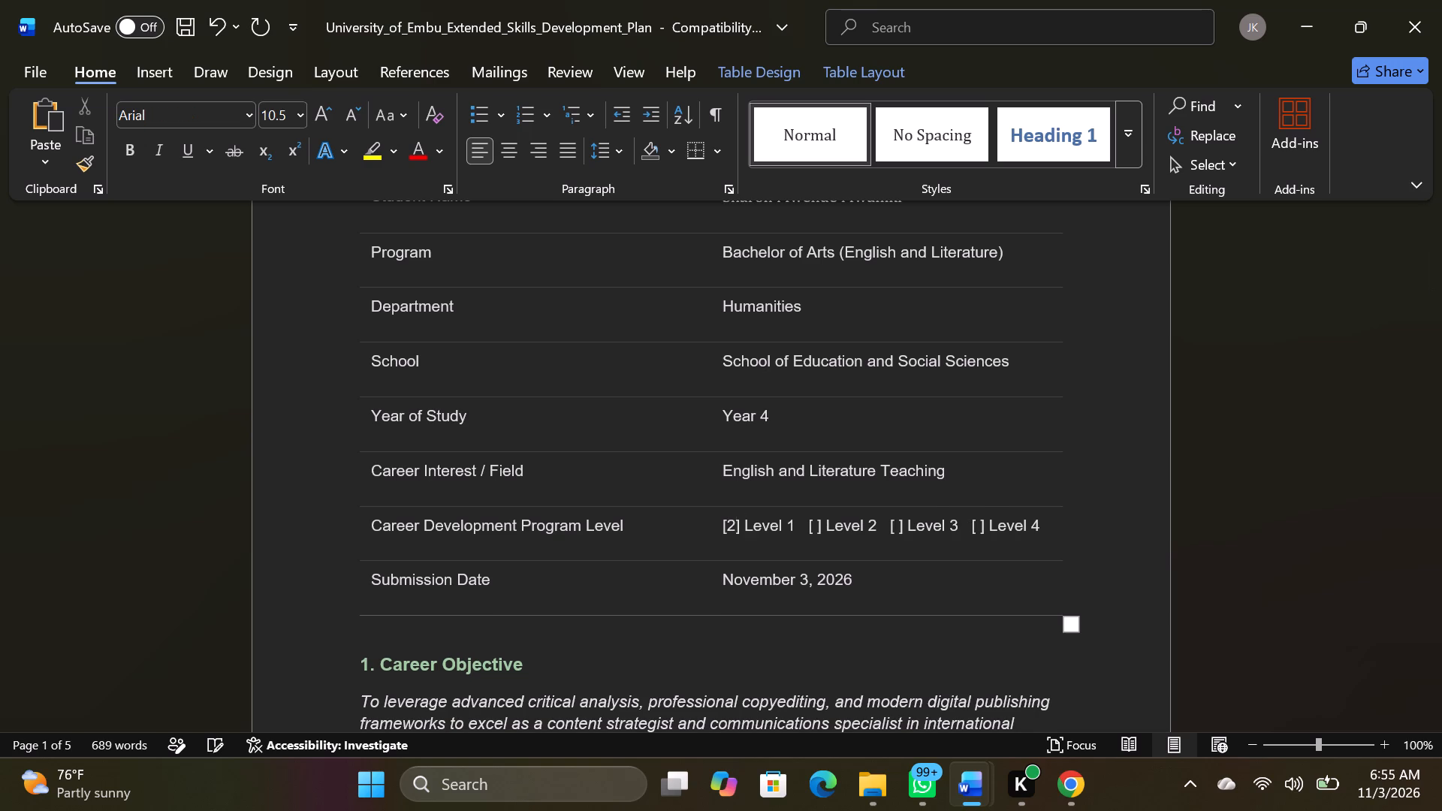
pyautogui.write('611')
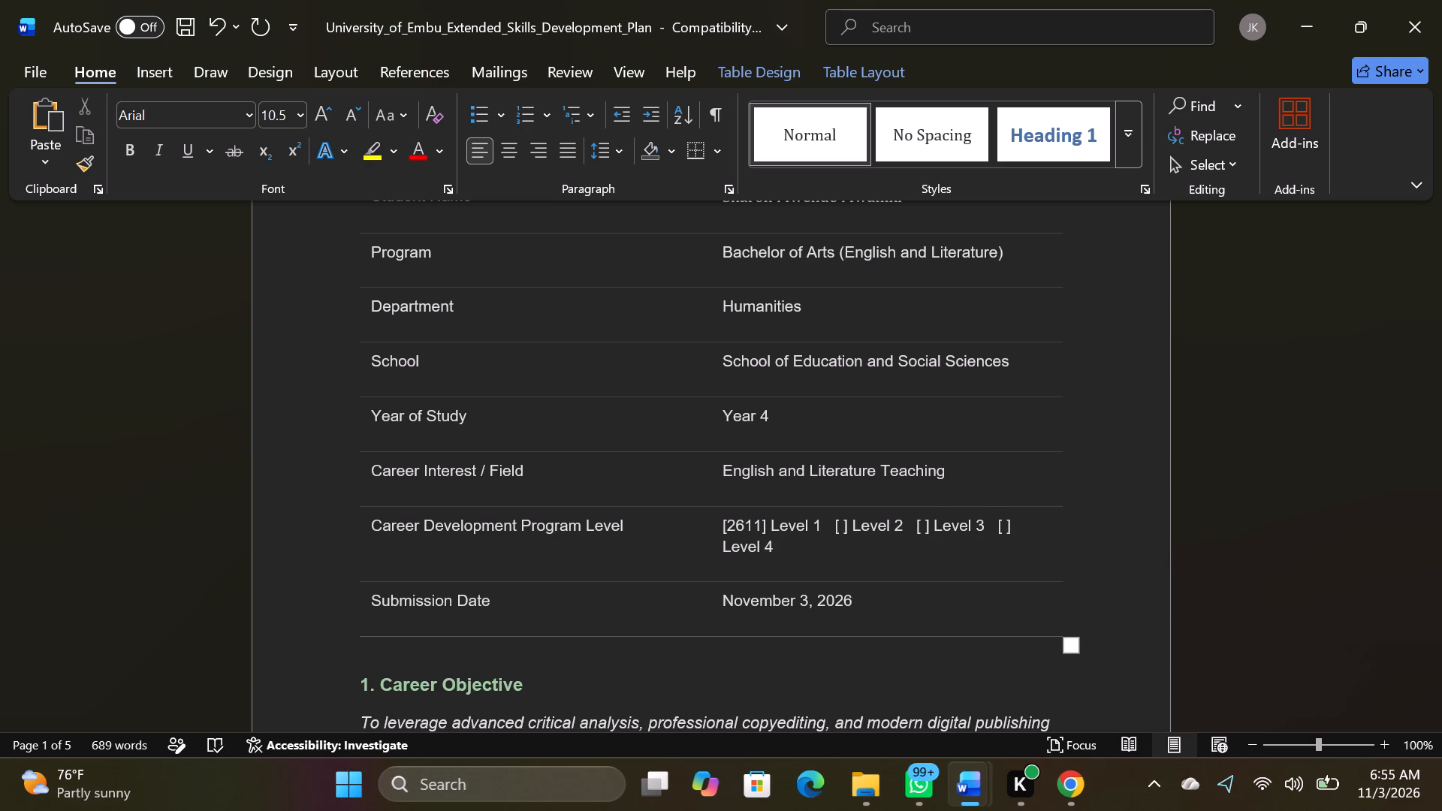
pyautogui.press('super+x')
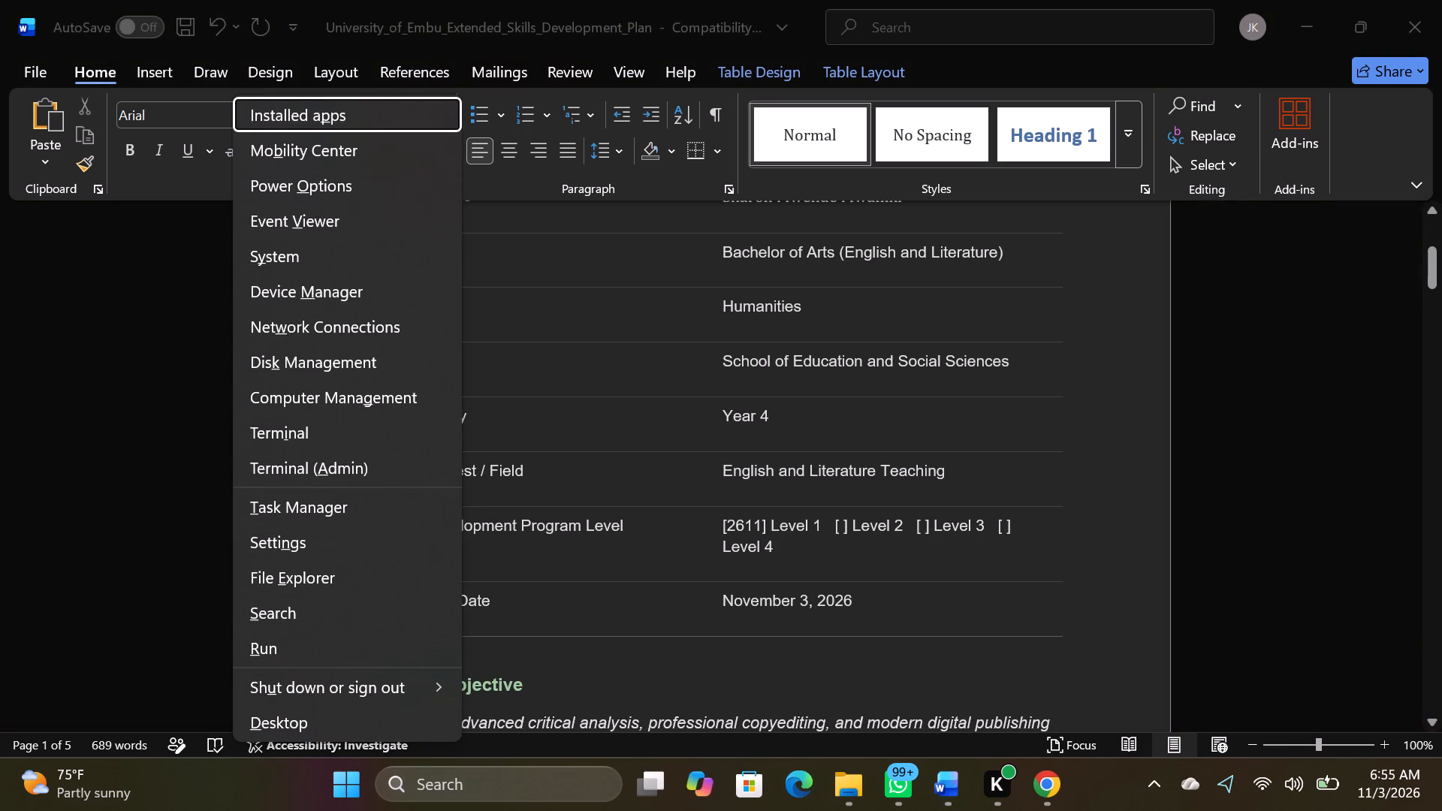
pyautogui.click(764, 523)
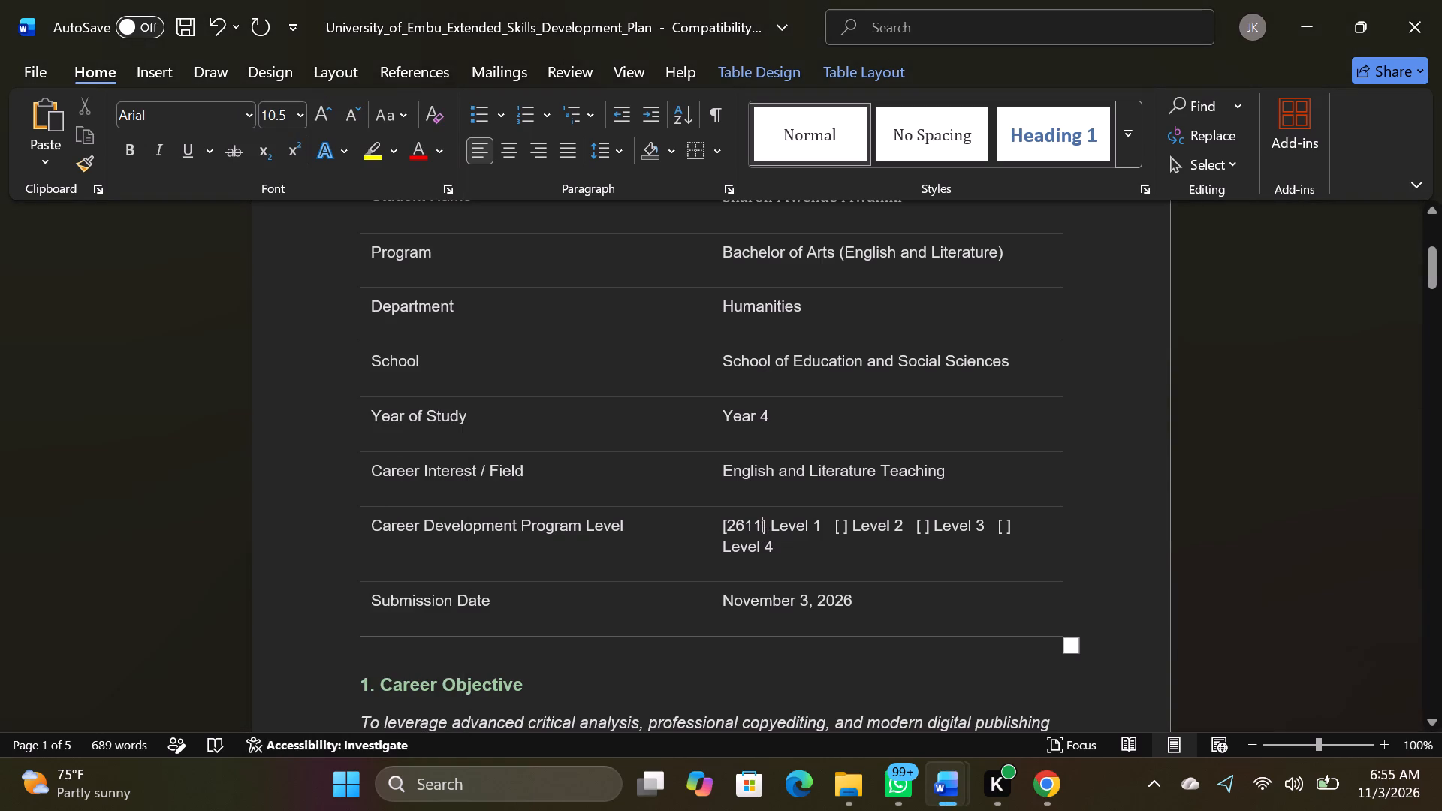
pyautogui.click(765, 527)
pyautogui.press('BackSpace')
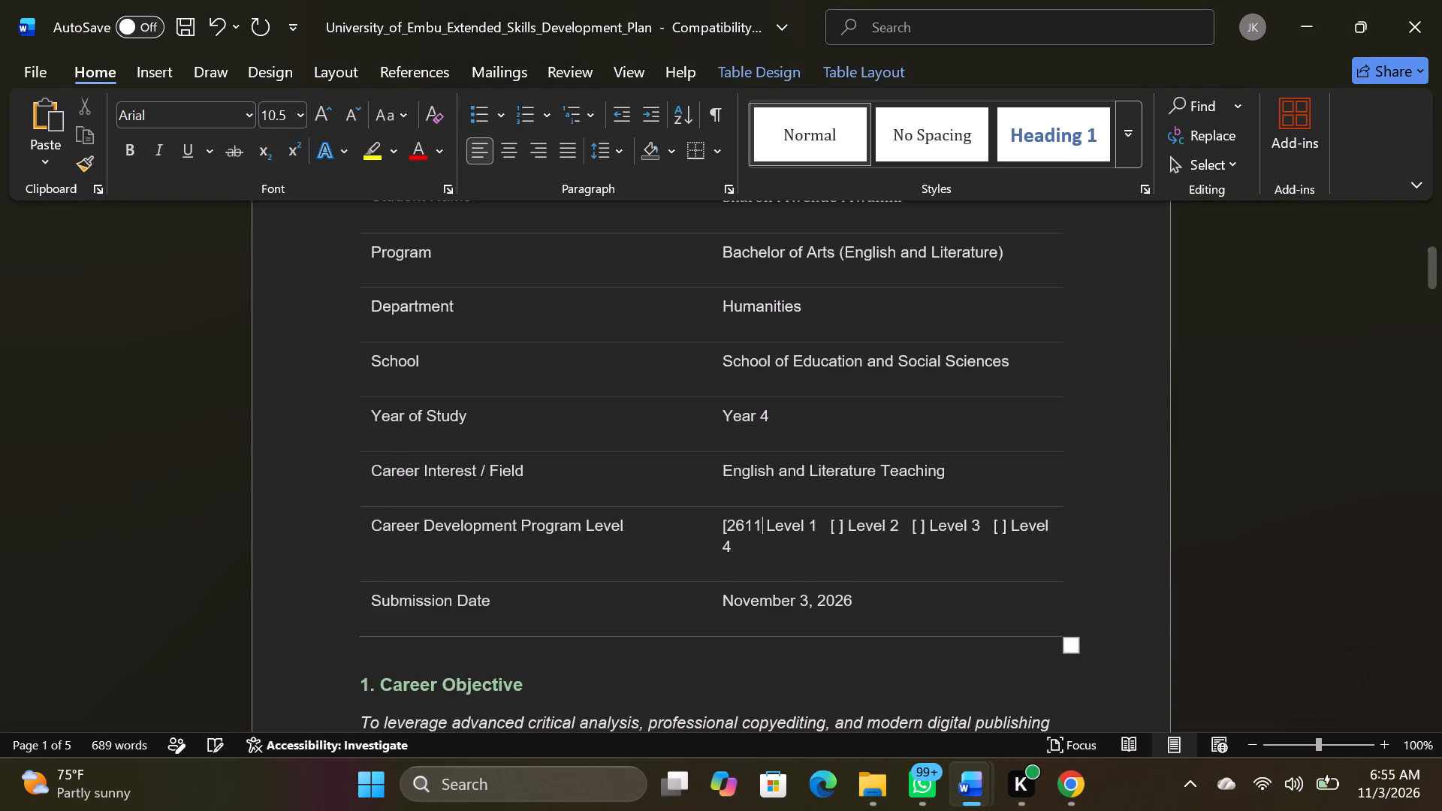
pyautogui.press('BackSpace')
pyautogui.press('BackSpace')
pyautogui.press('BackSpace')
pyautogui.press('BackSpace')
pyautogui.press('BackSpace')
pyautogui.write('21')
pyautogui.press('BackSpace')
pyautogui.write('611')
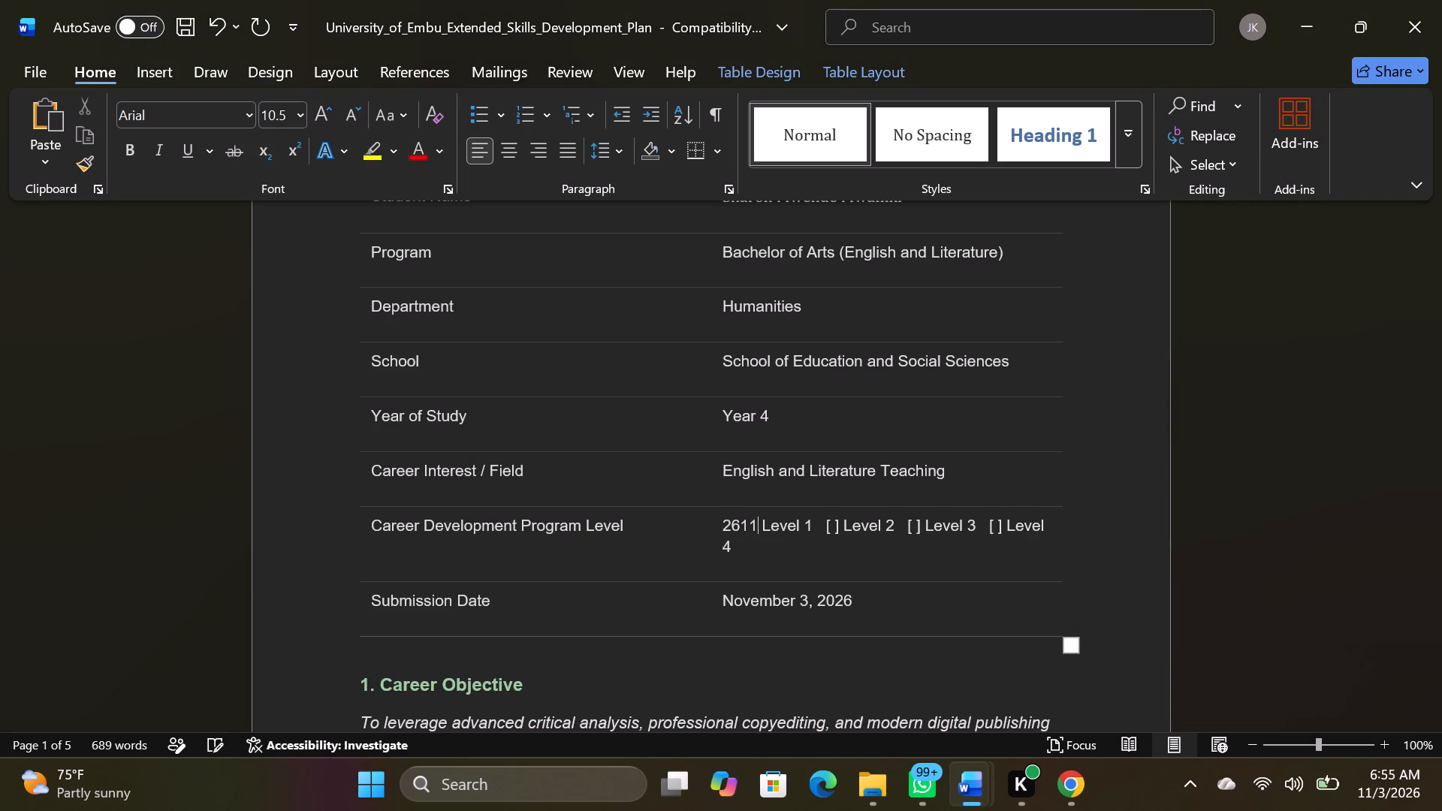
pyautogui.hotkey('alt', 'x')
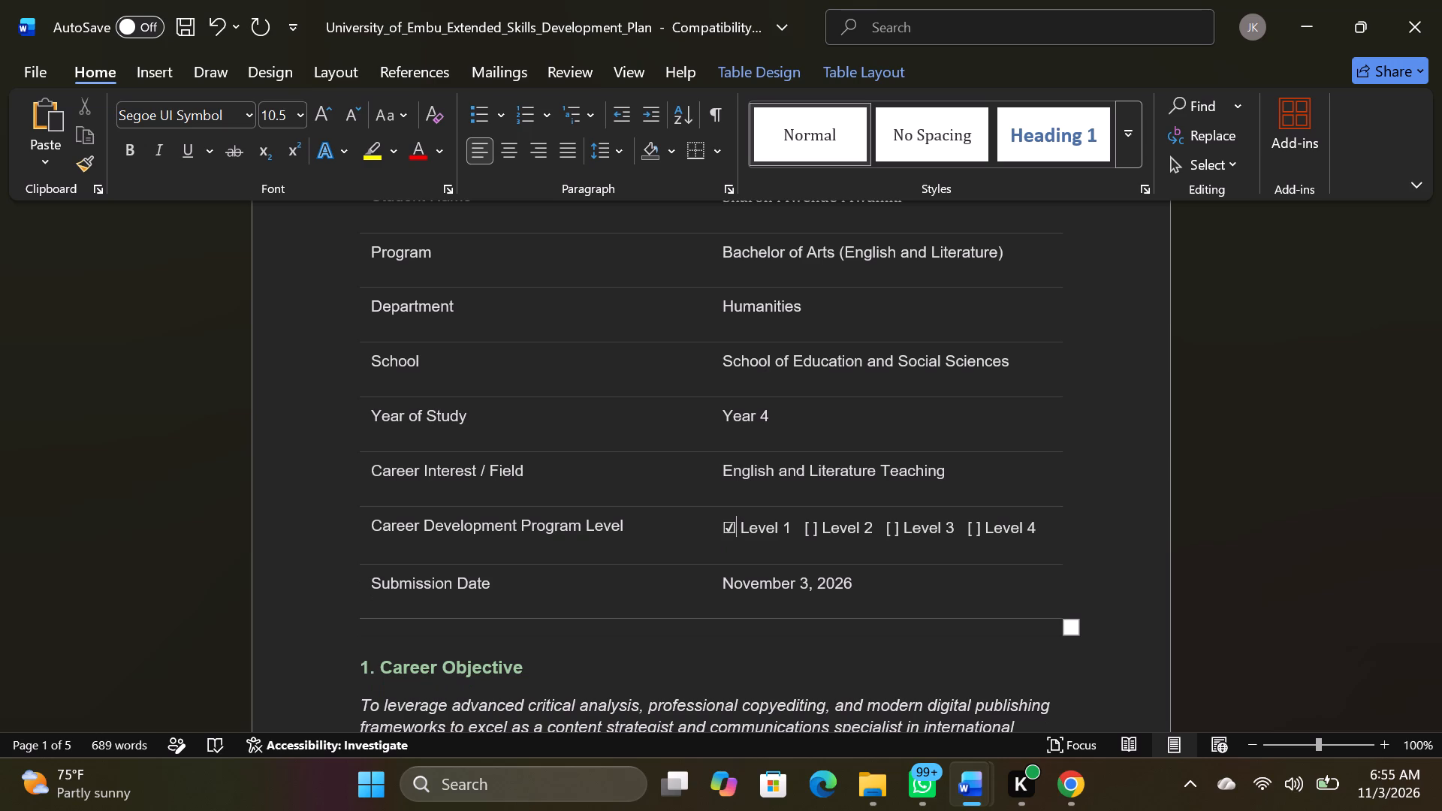
# Examine the Career Objective section and the first rows of the Skills Development Plan table, including how it splits across pages.
pyautogui.scroll(-2, 843, 556)
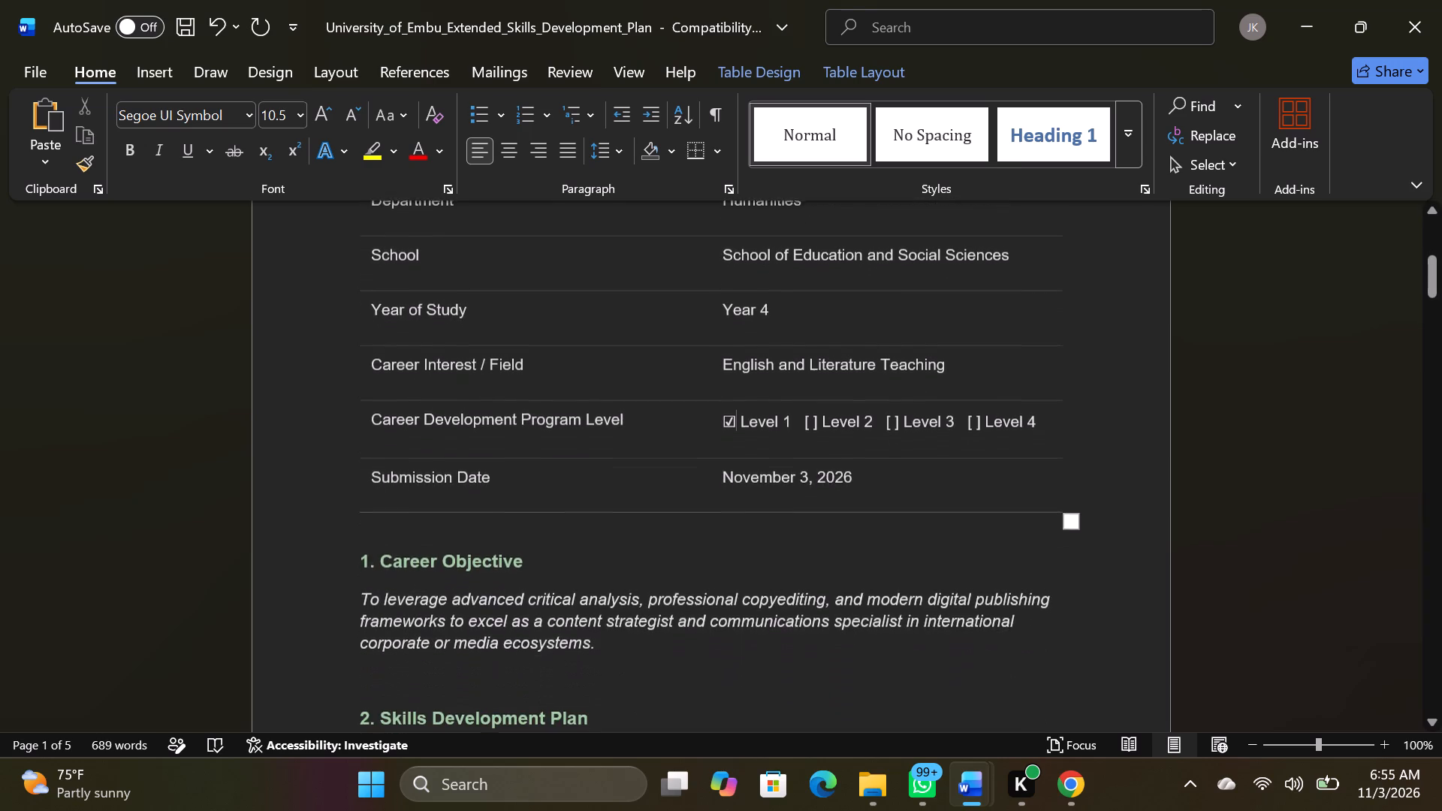
pyautogui.scroll(-5, 822, 502)
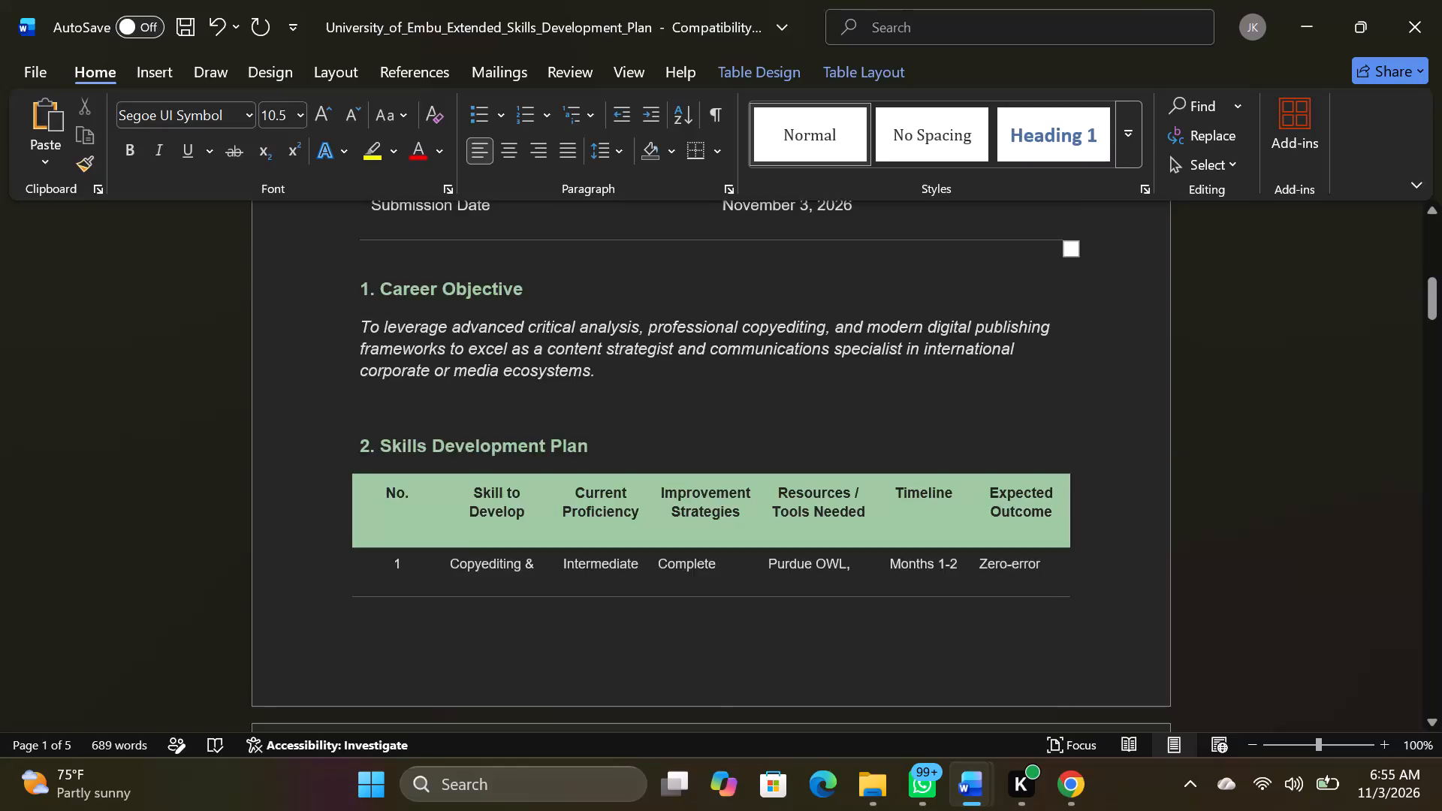
pyautogui.scroll(-7, 822, 502)
pyautogui.scroll(3, 826, 505)
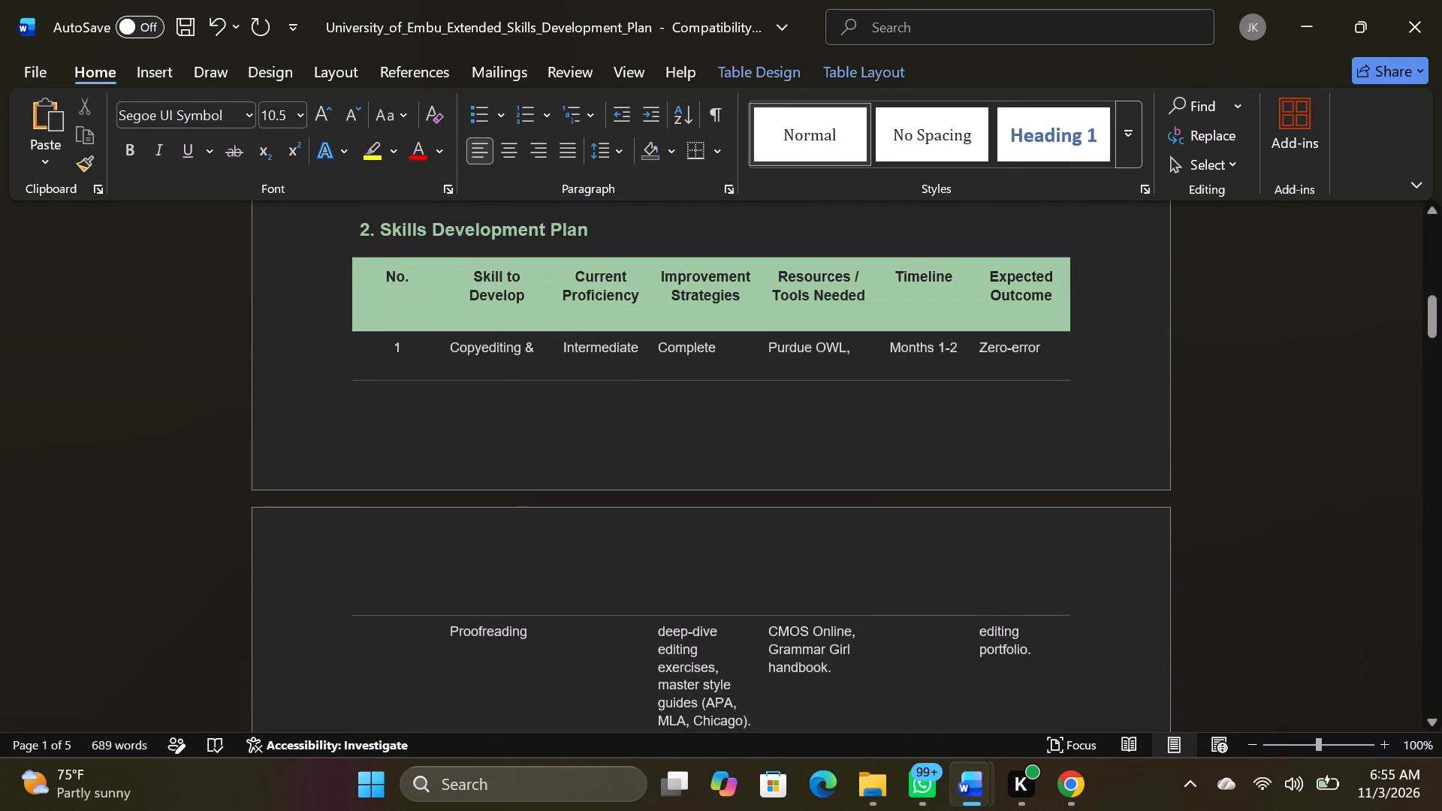
pyautogui.scroll(-3, 828, 506)
pyautogui.scroll(3, 831, 502)
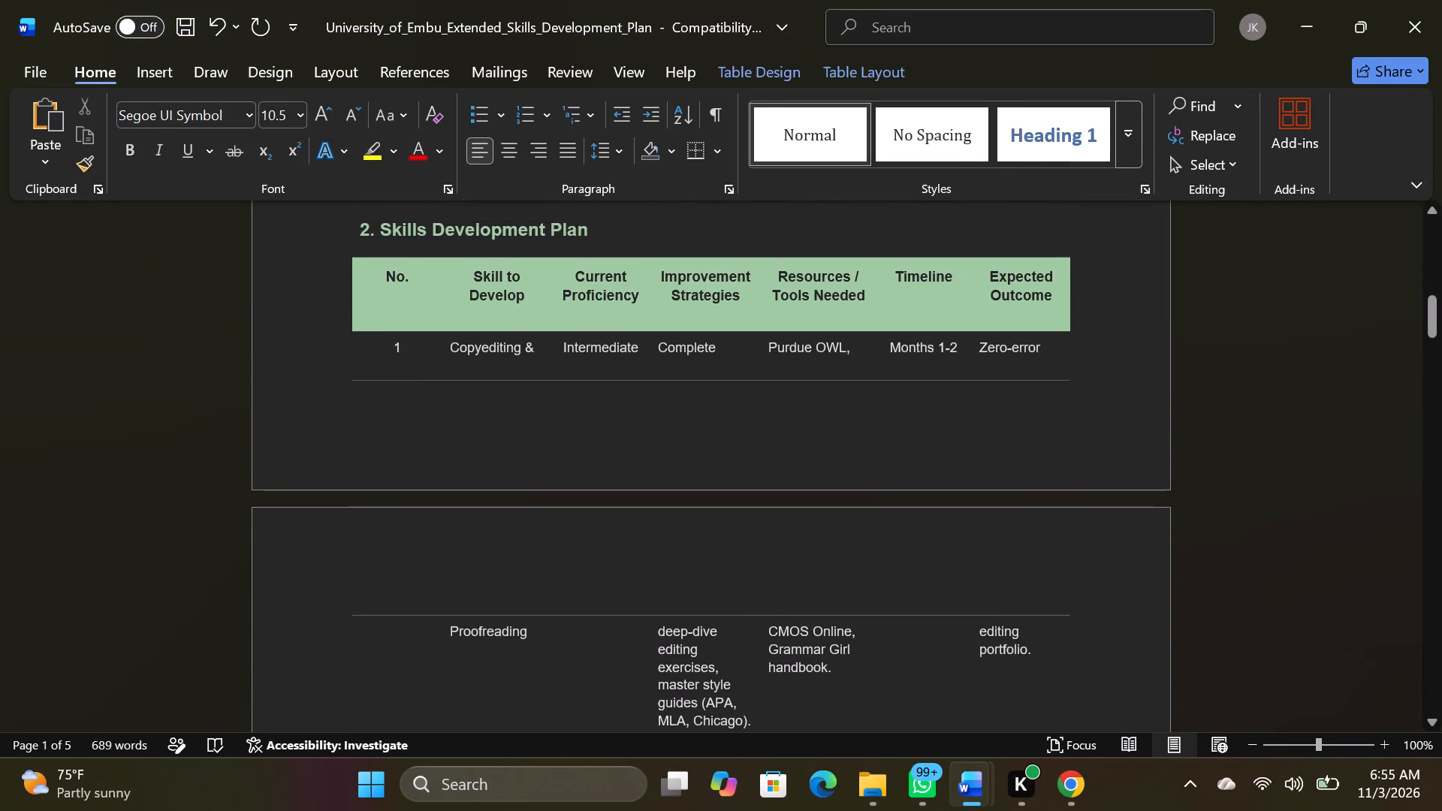
pyautogui.scroll(-4, 537, 373)
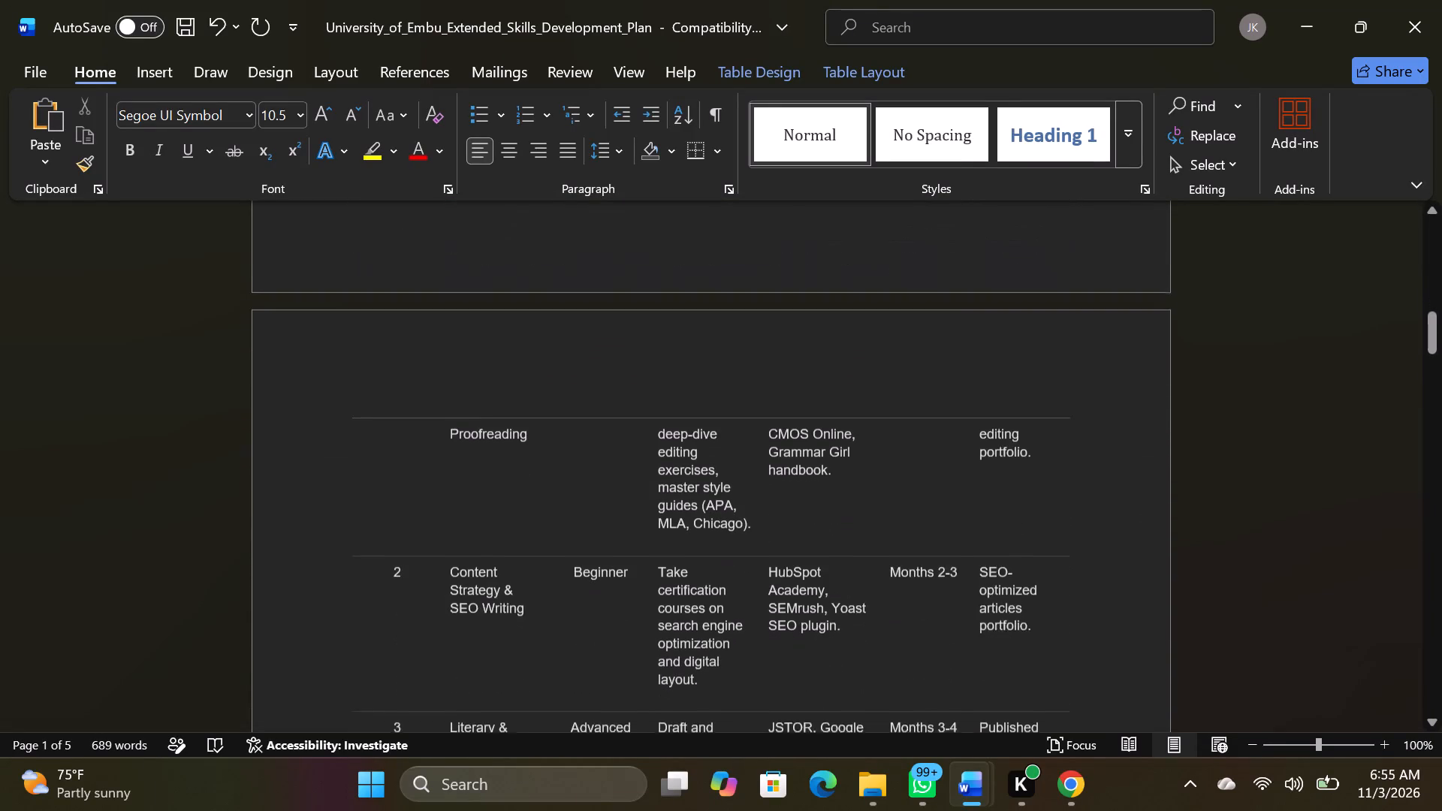
pyautogui.scroll(3, 547, 392)
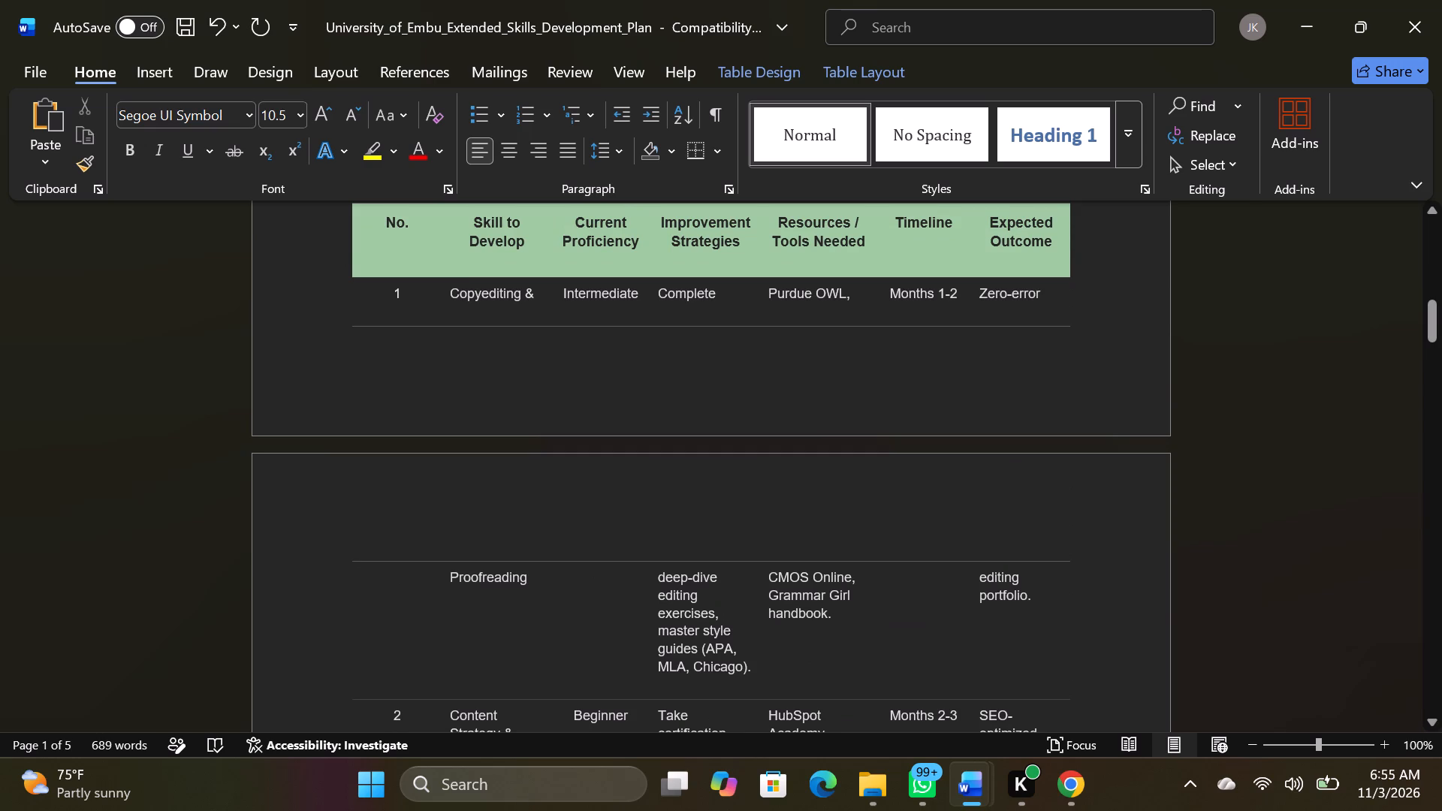
pyautogui.scroll(3, 430, 286)
# Select the entire Skills Development Plan table and apply All Borders to it.
pyautogui.click(347, 368)
pyautogui.click(354, 384)
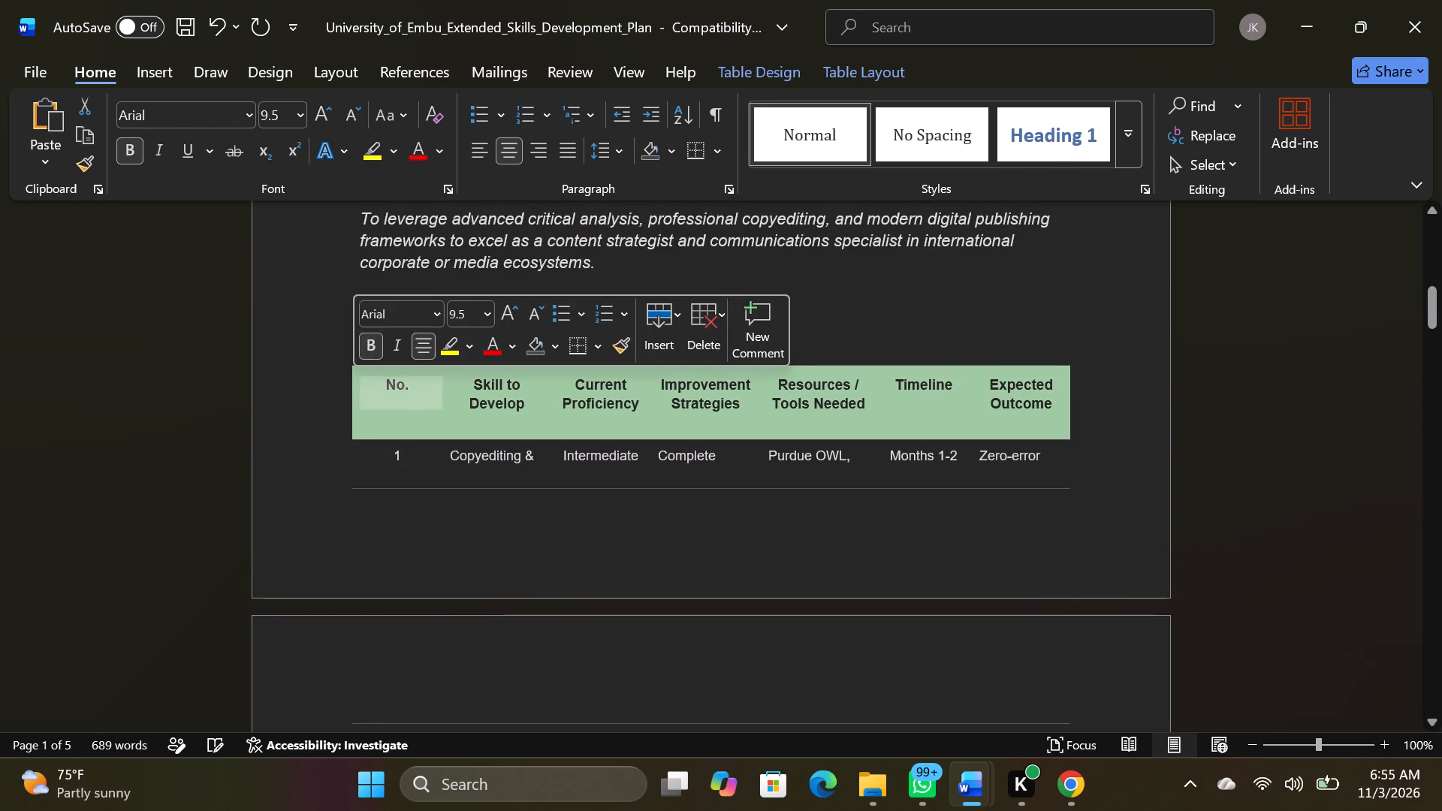
pyautogui.click(354, 381)
pyautogui.click(622, 530)
pyautogui.scroll(-8, 671, 503)
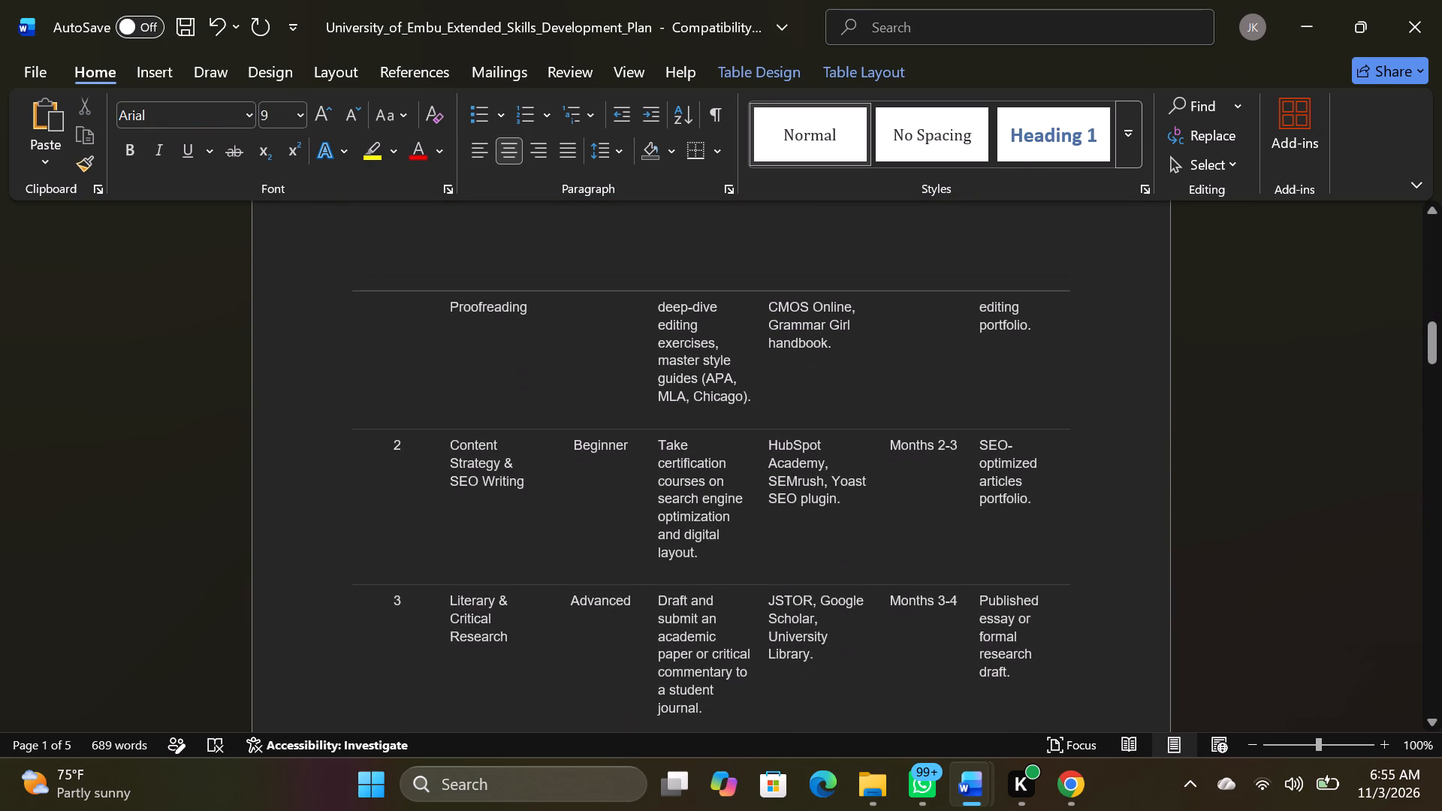
pyautogui.scroll(-13, 669, 500)
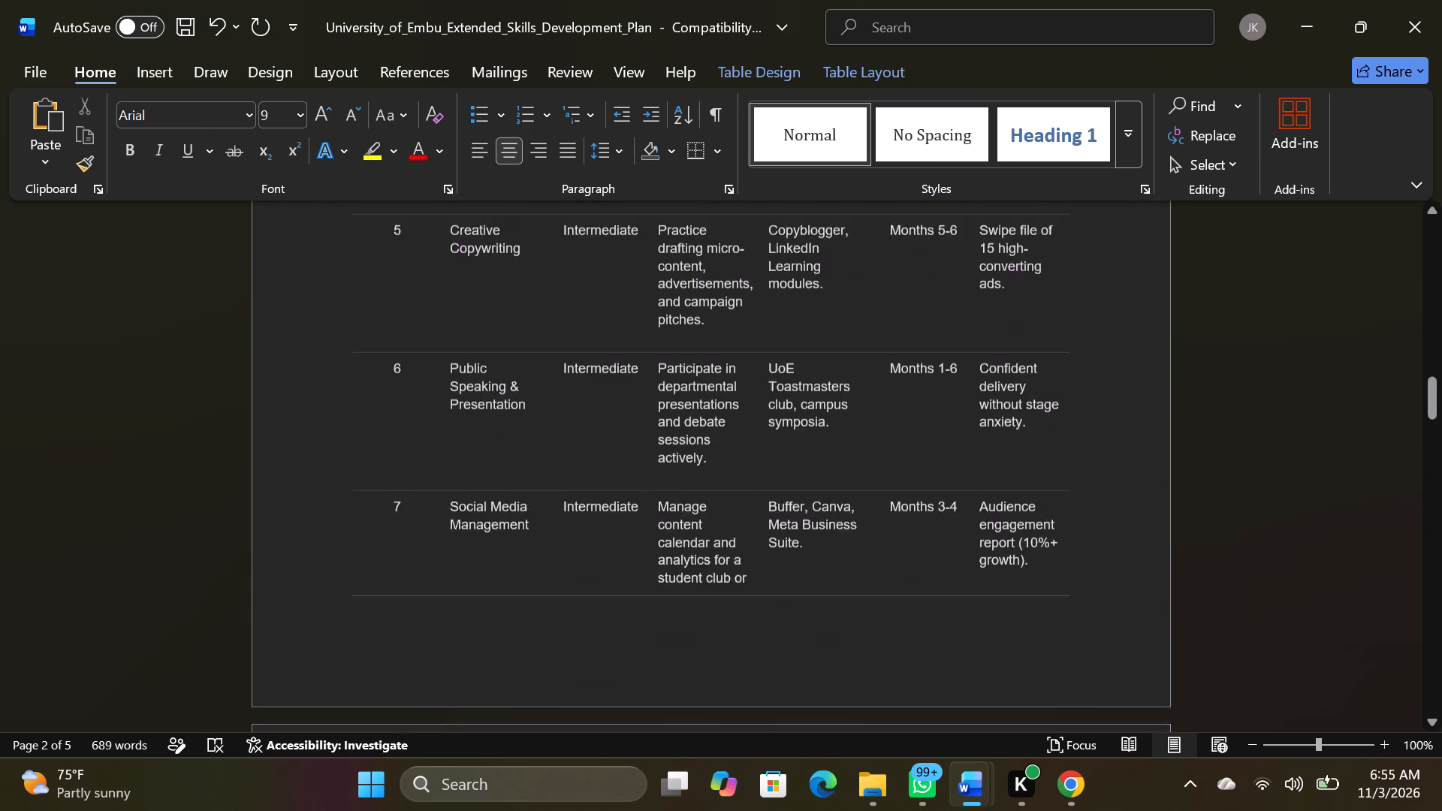
pyautogui.scroll(-10, 672, 501)
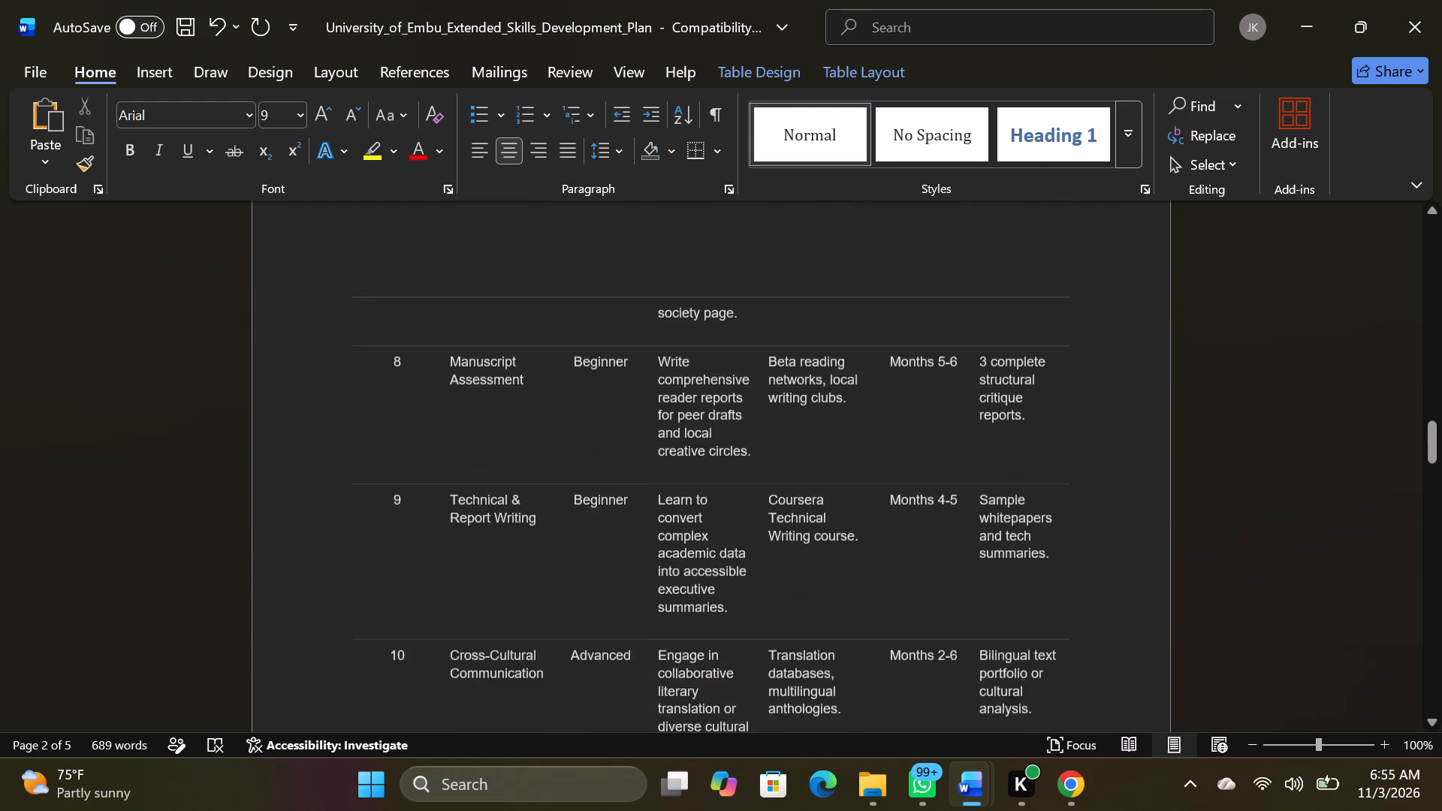
pyautogui.scroll(-7, 672, 501)
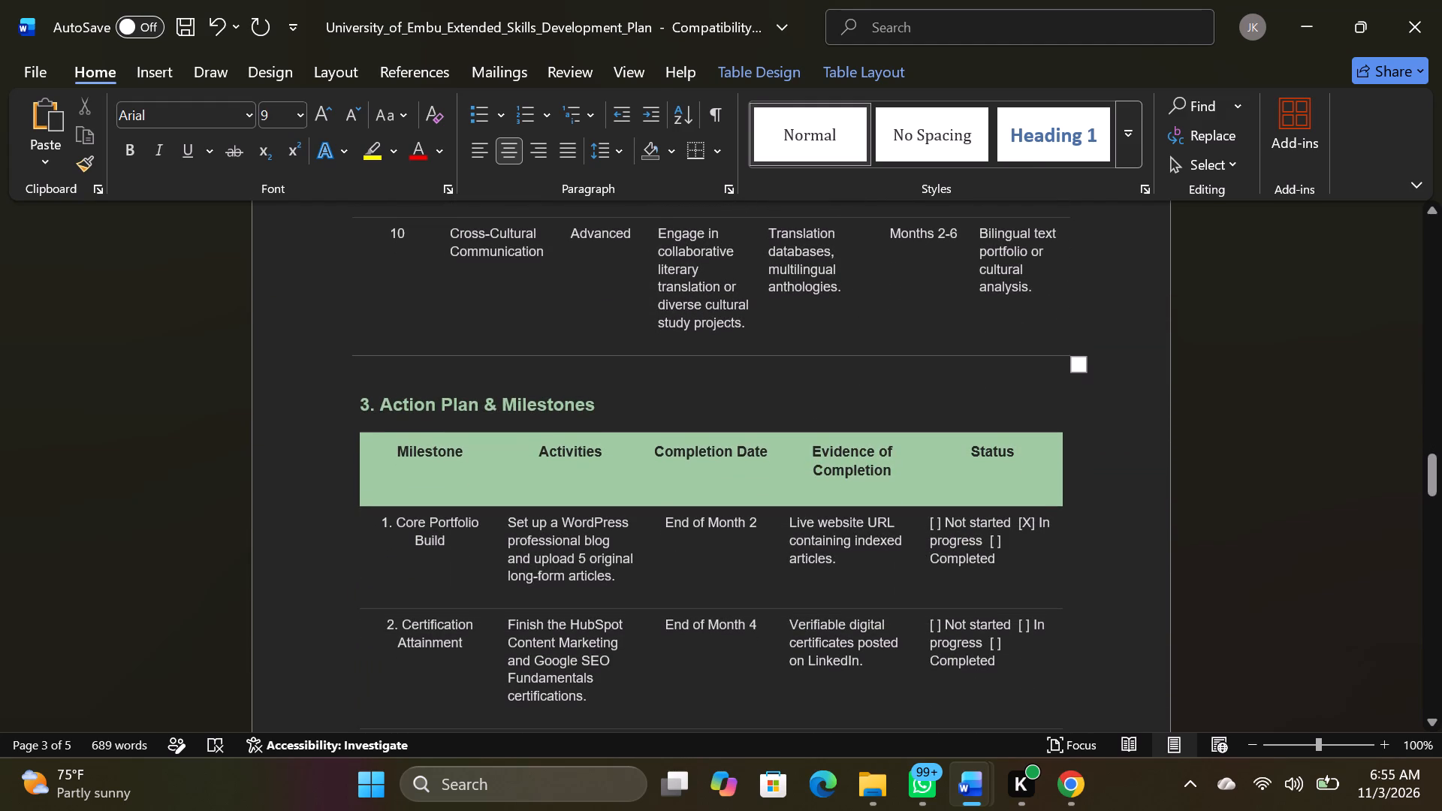
pyautogui.click(1076, 369)
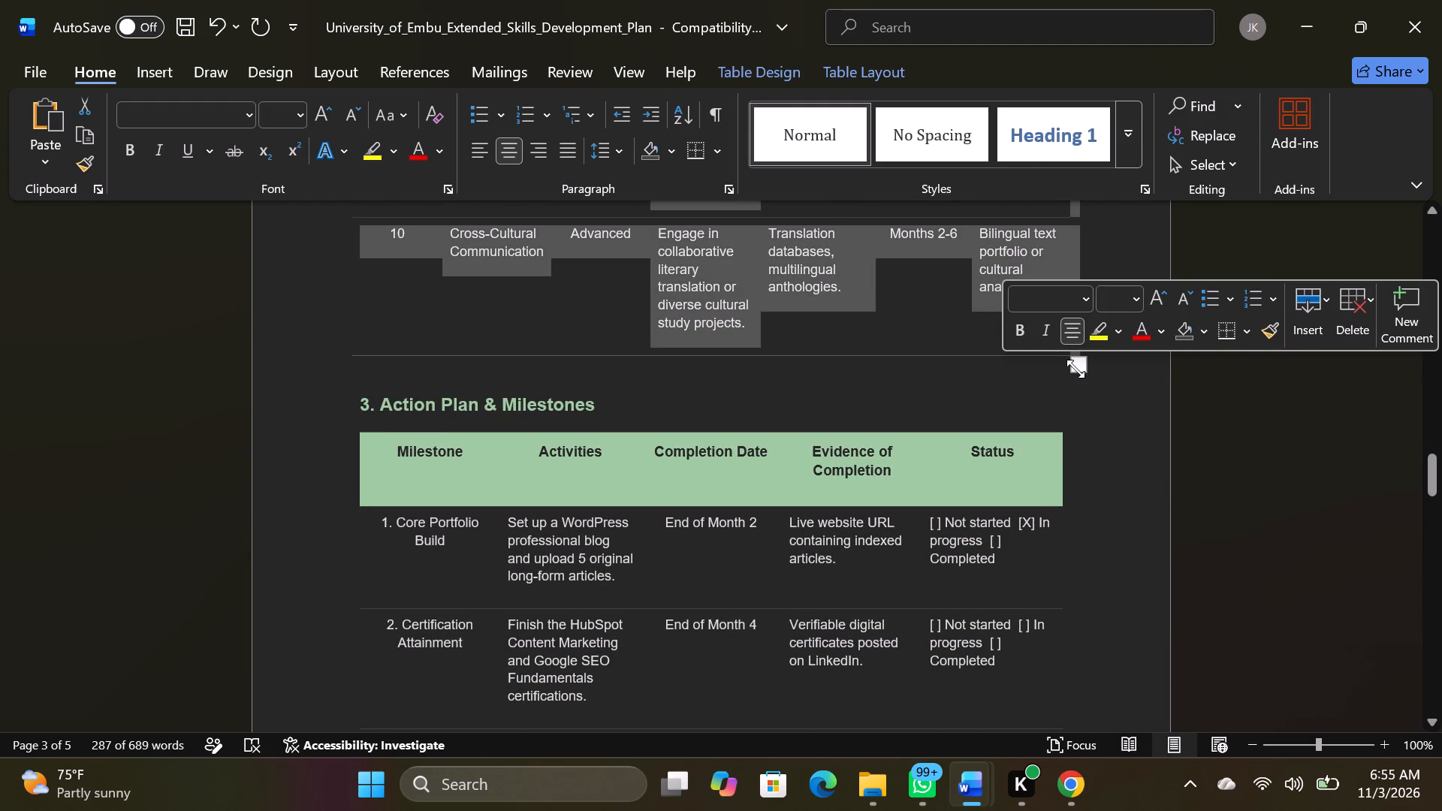
pyautogui.click(1243, 331)
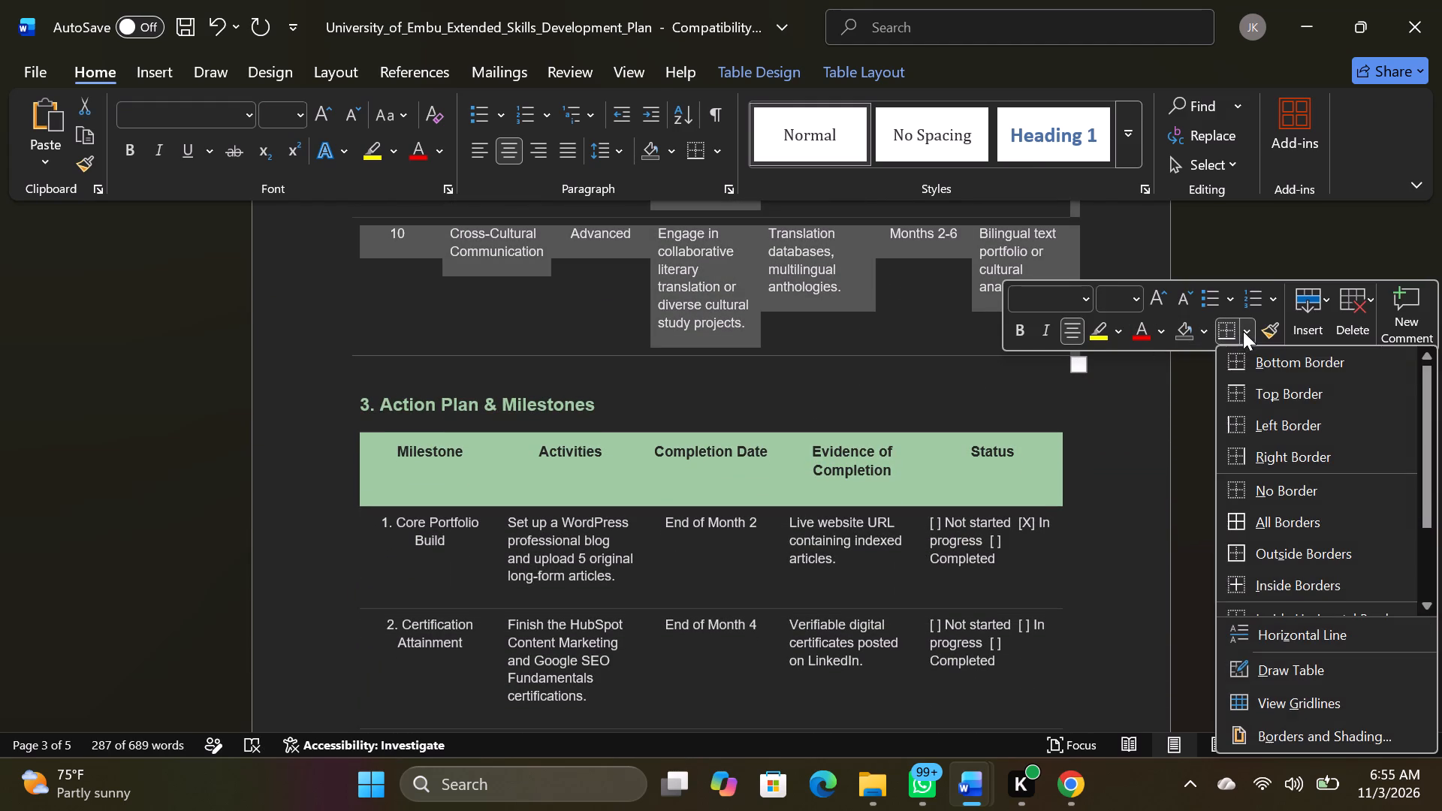
pyautogui.click(1276, 516)
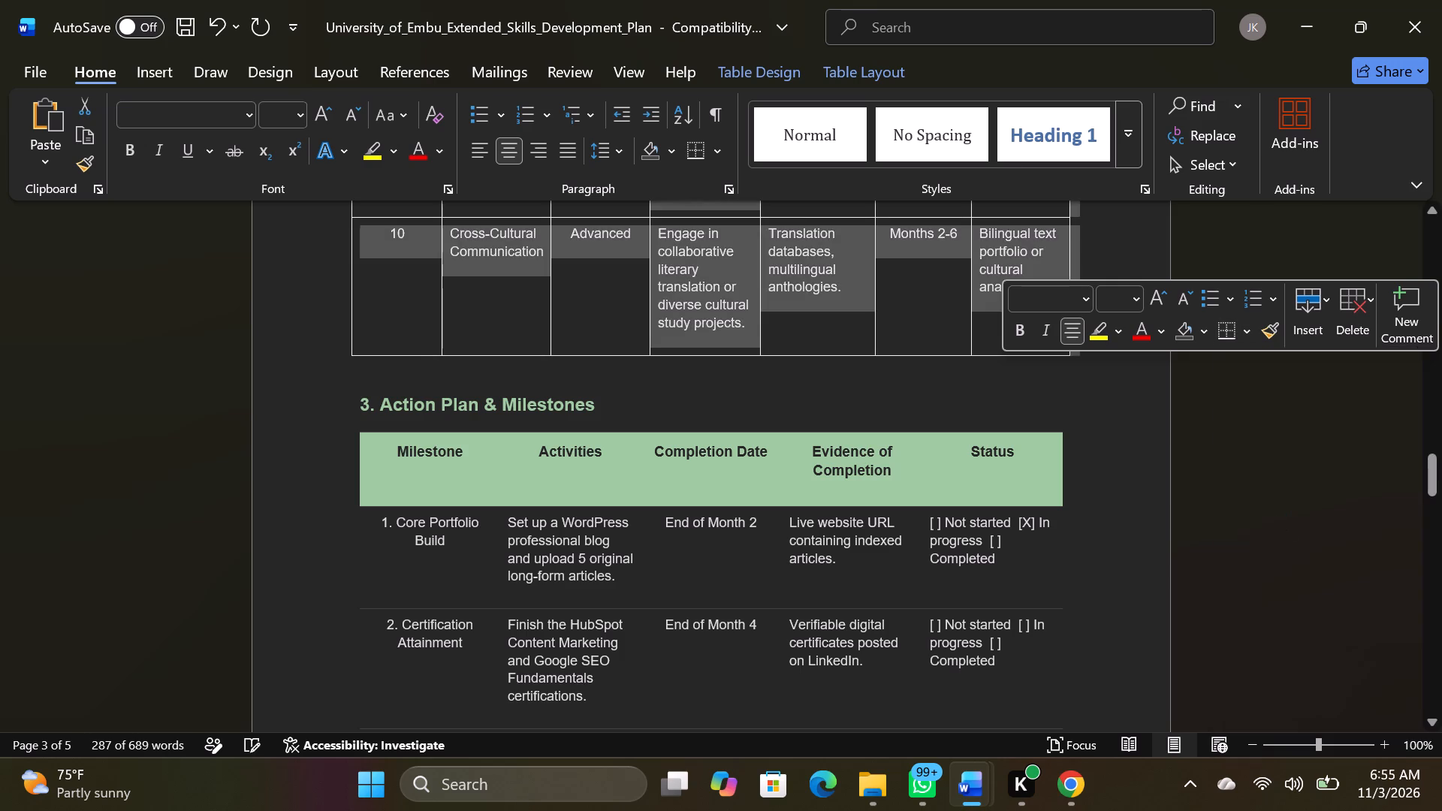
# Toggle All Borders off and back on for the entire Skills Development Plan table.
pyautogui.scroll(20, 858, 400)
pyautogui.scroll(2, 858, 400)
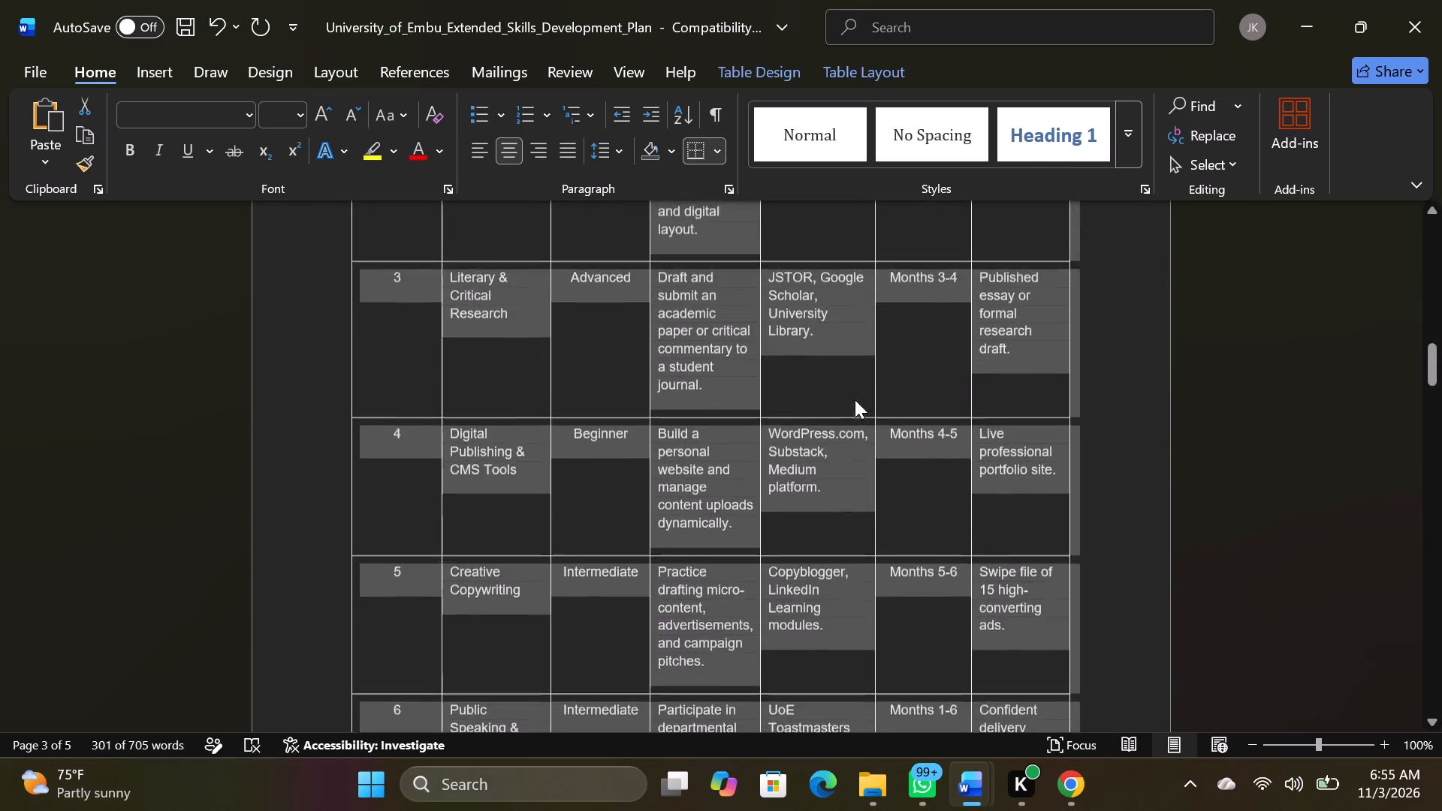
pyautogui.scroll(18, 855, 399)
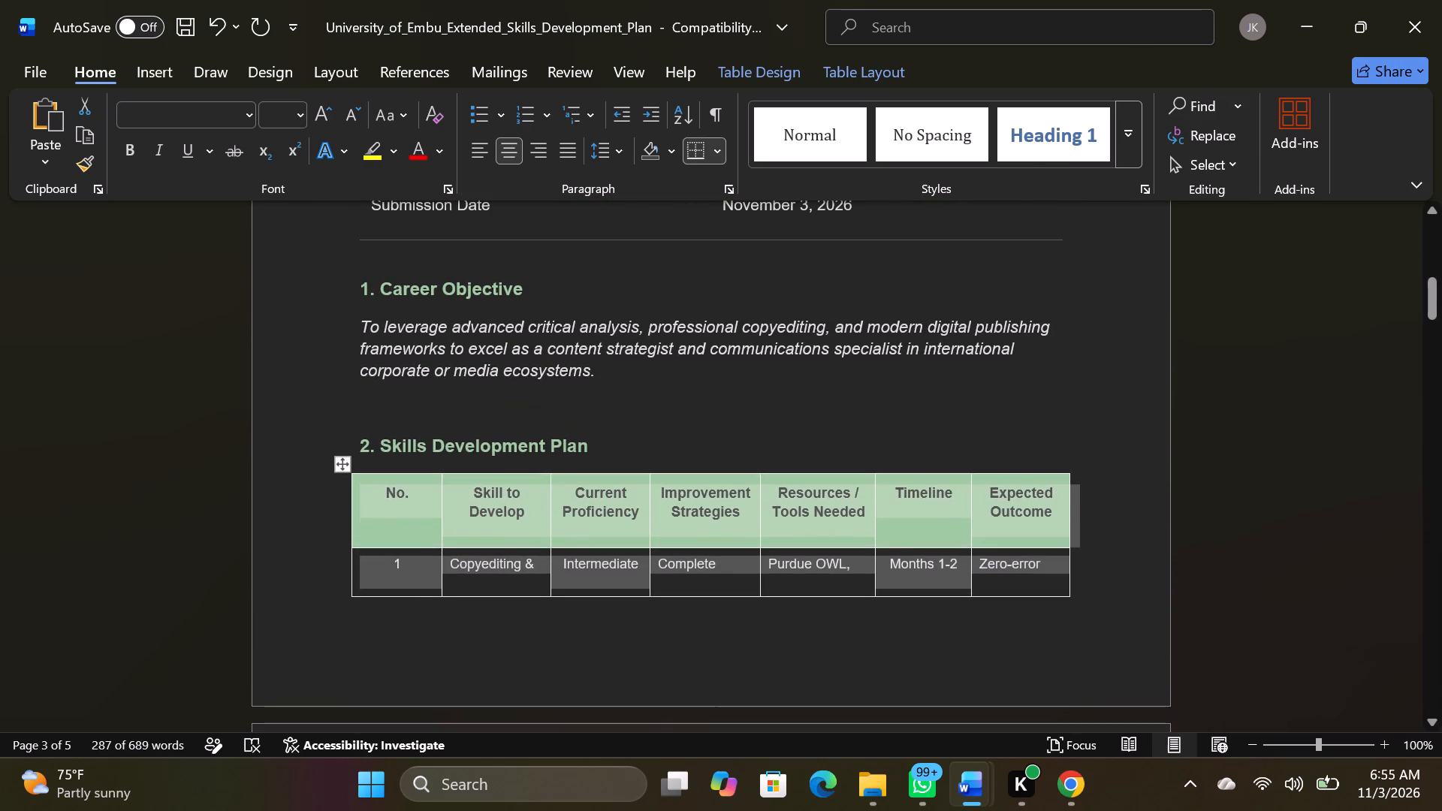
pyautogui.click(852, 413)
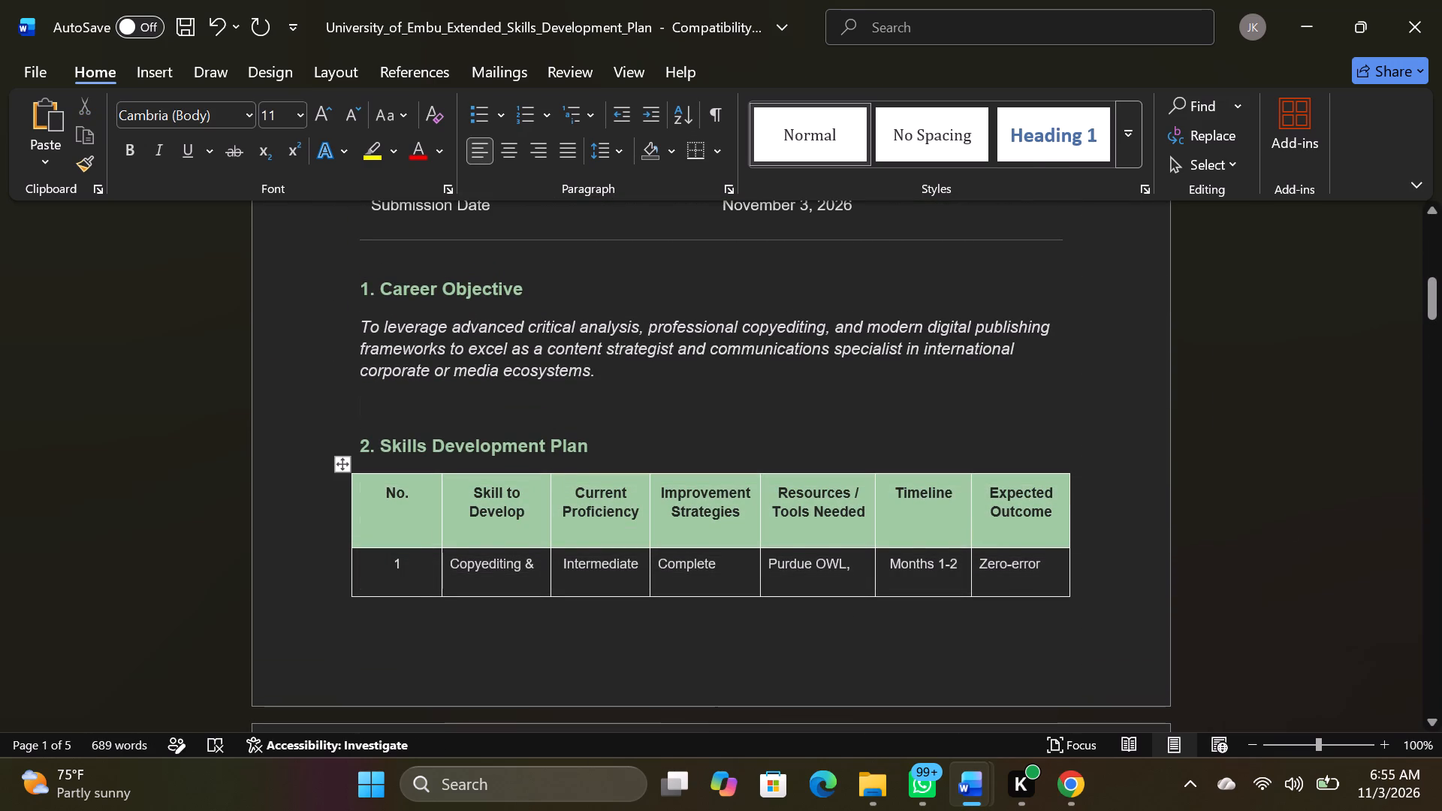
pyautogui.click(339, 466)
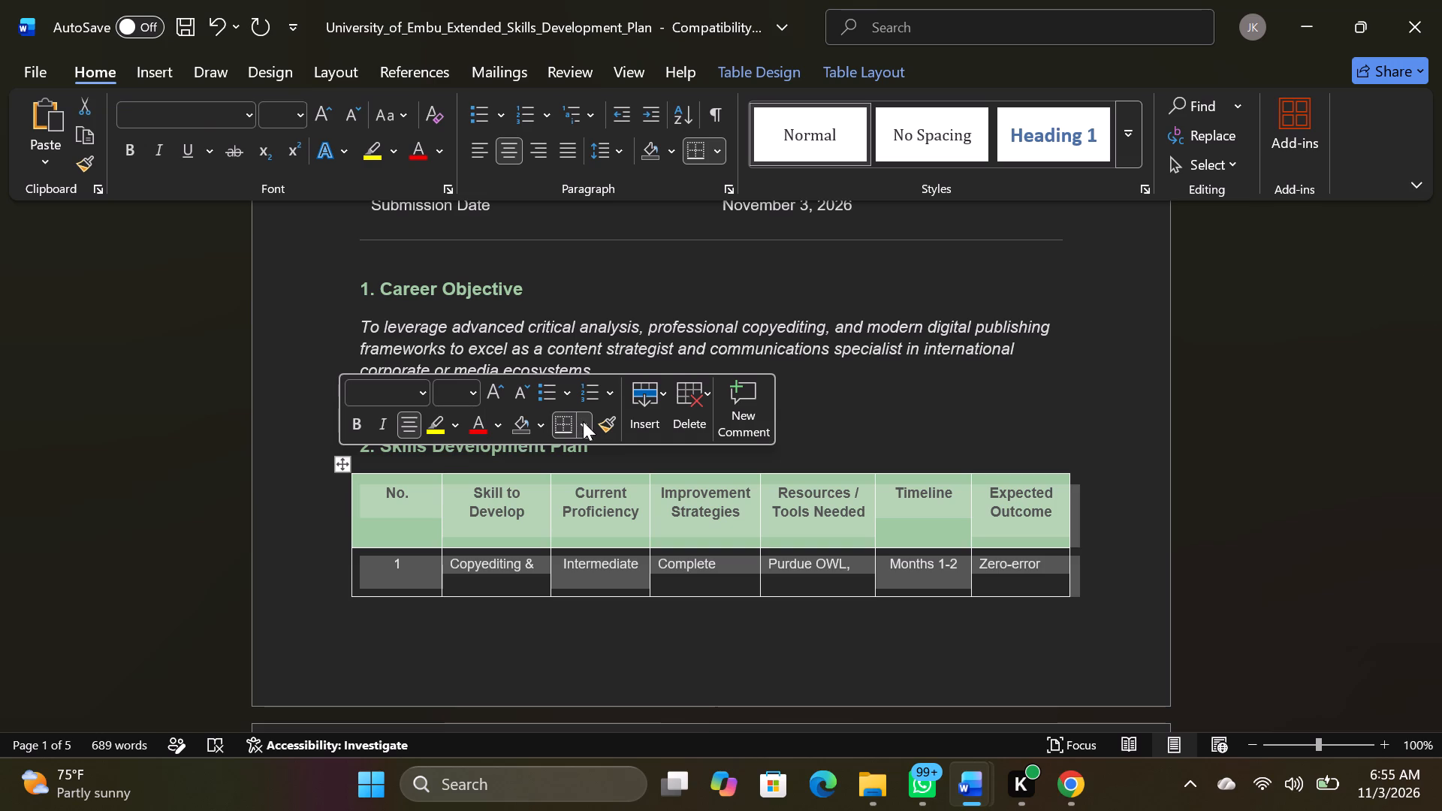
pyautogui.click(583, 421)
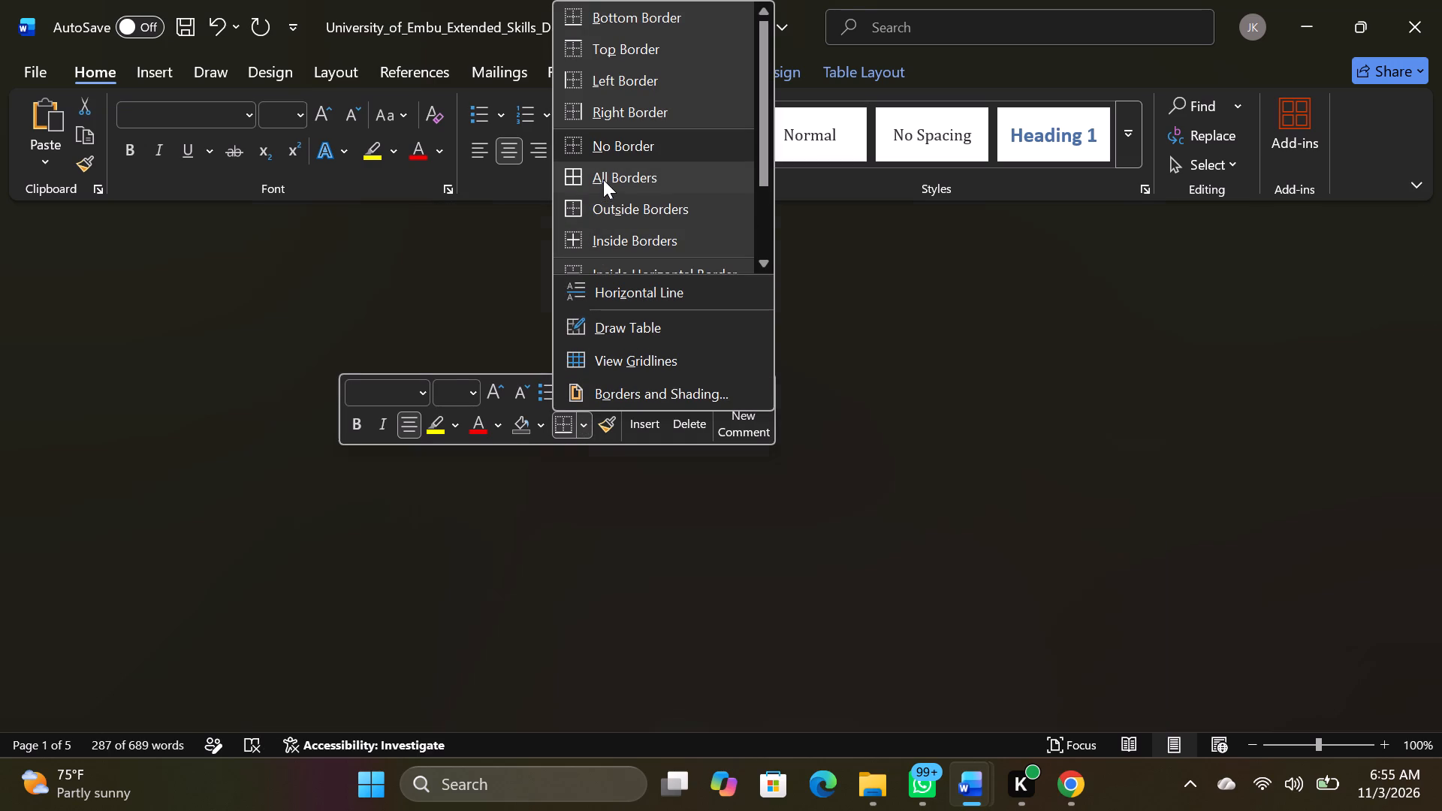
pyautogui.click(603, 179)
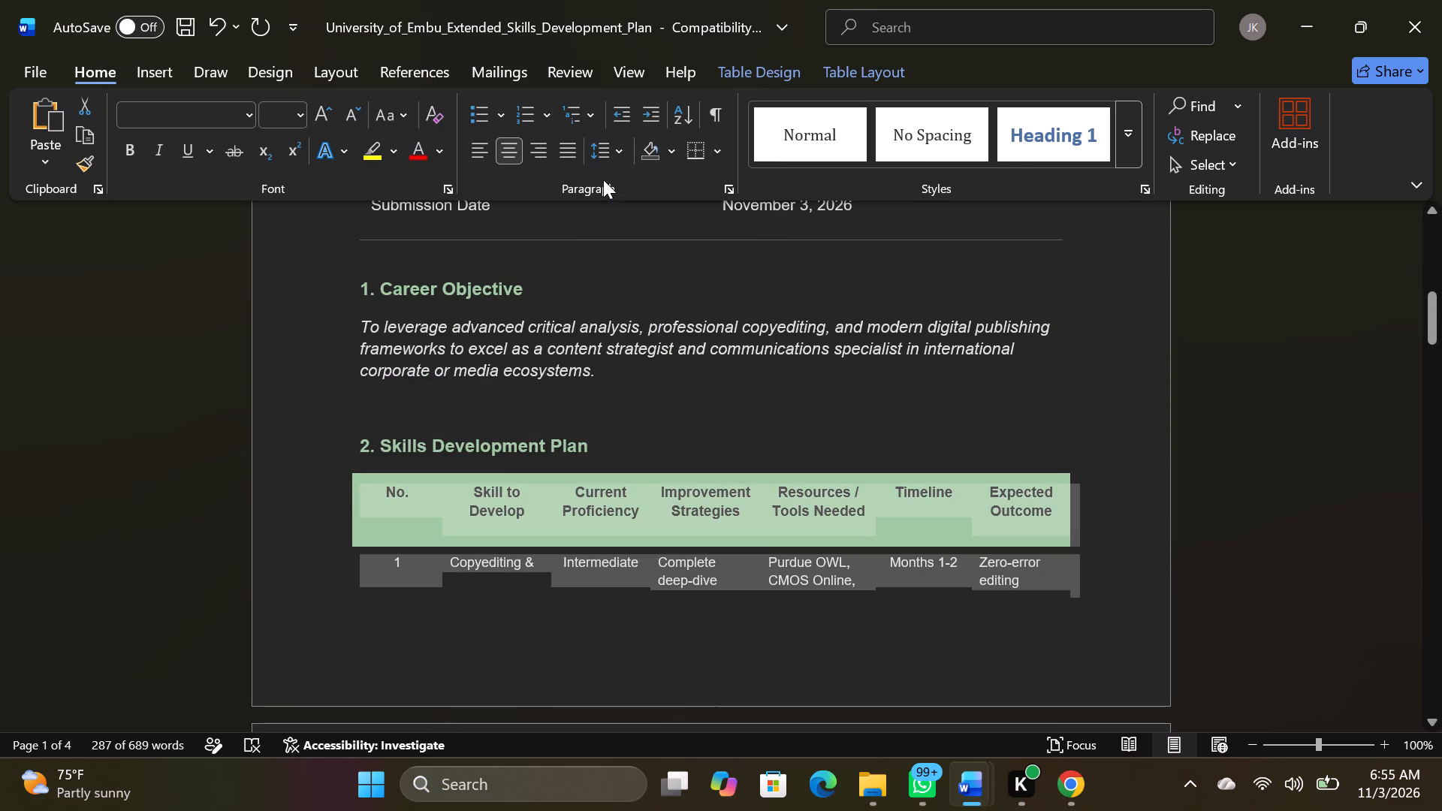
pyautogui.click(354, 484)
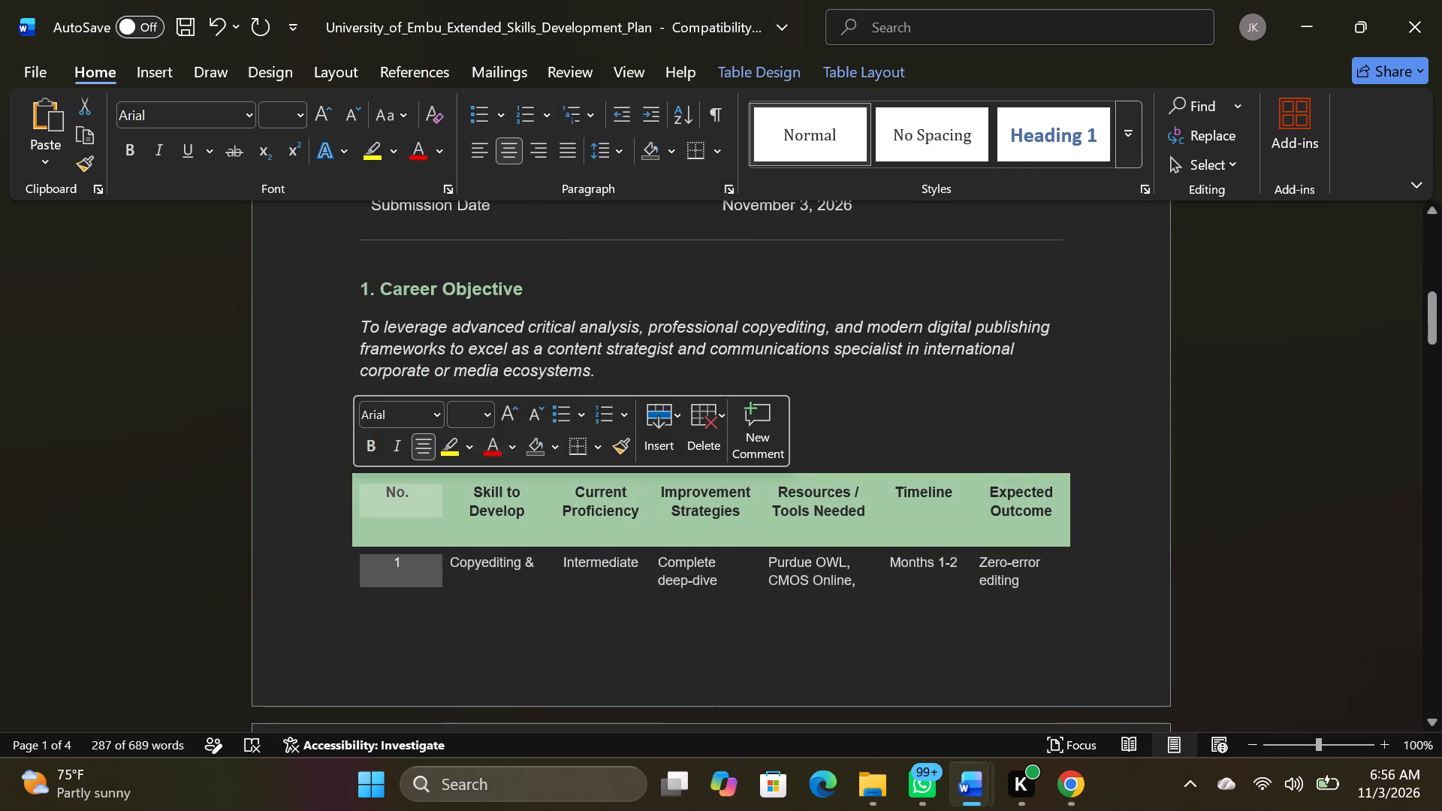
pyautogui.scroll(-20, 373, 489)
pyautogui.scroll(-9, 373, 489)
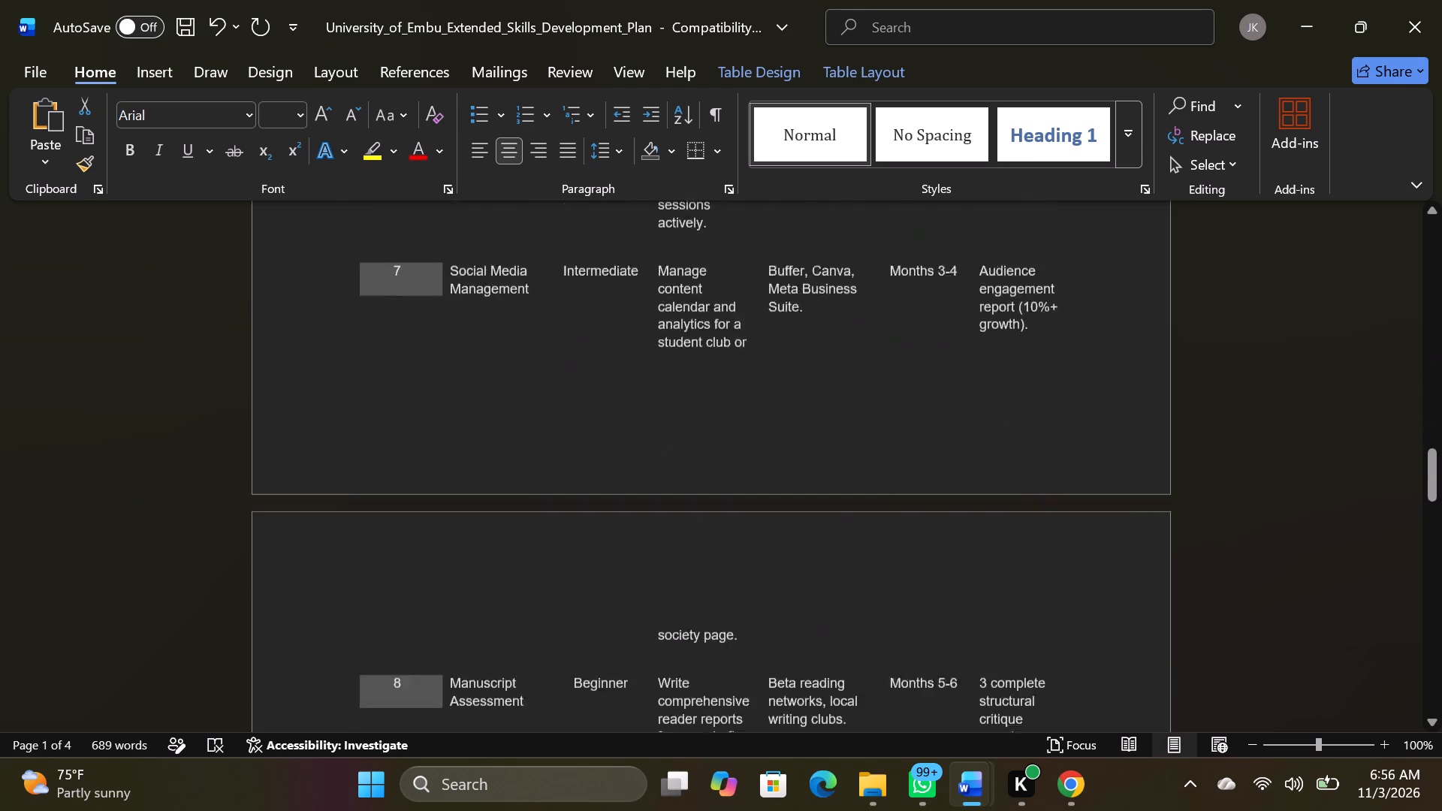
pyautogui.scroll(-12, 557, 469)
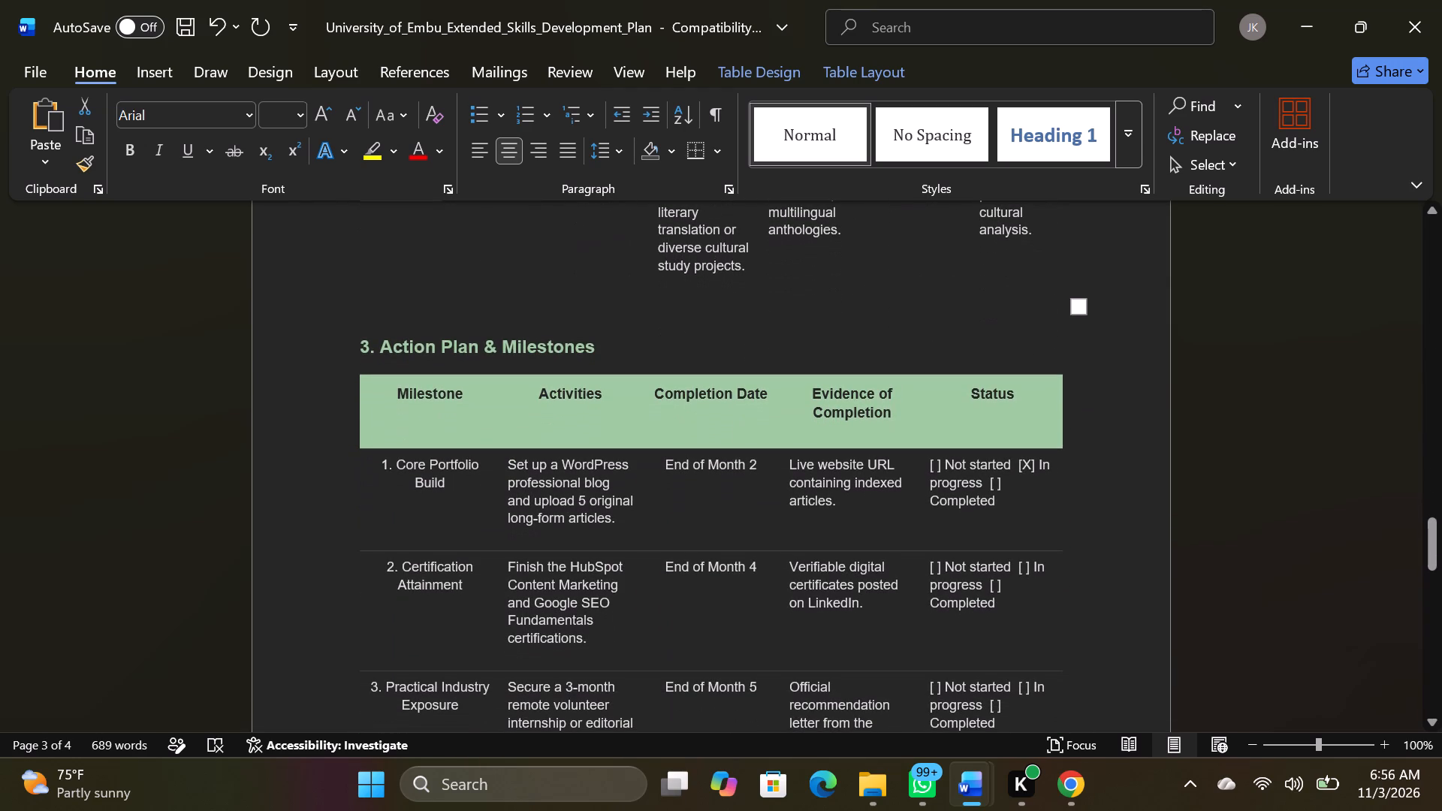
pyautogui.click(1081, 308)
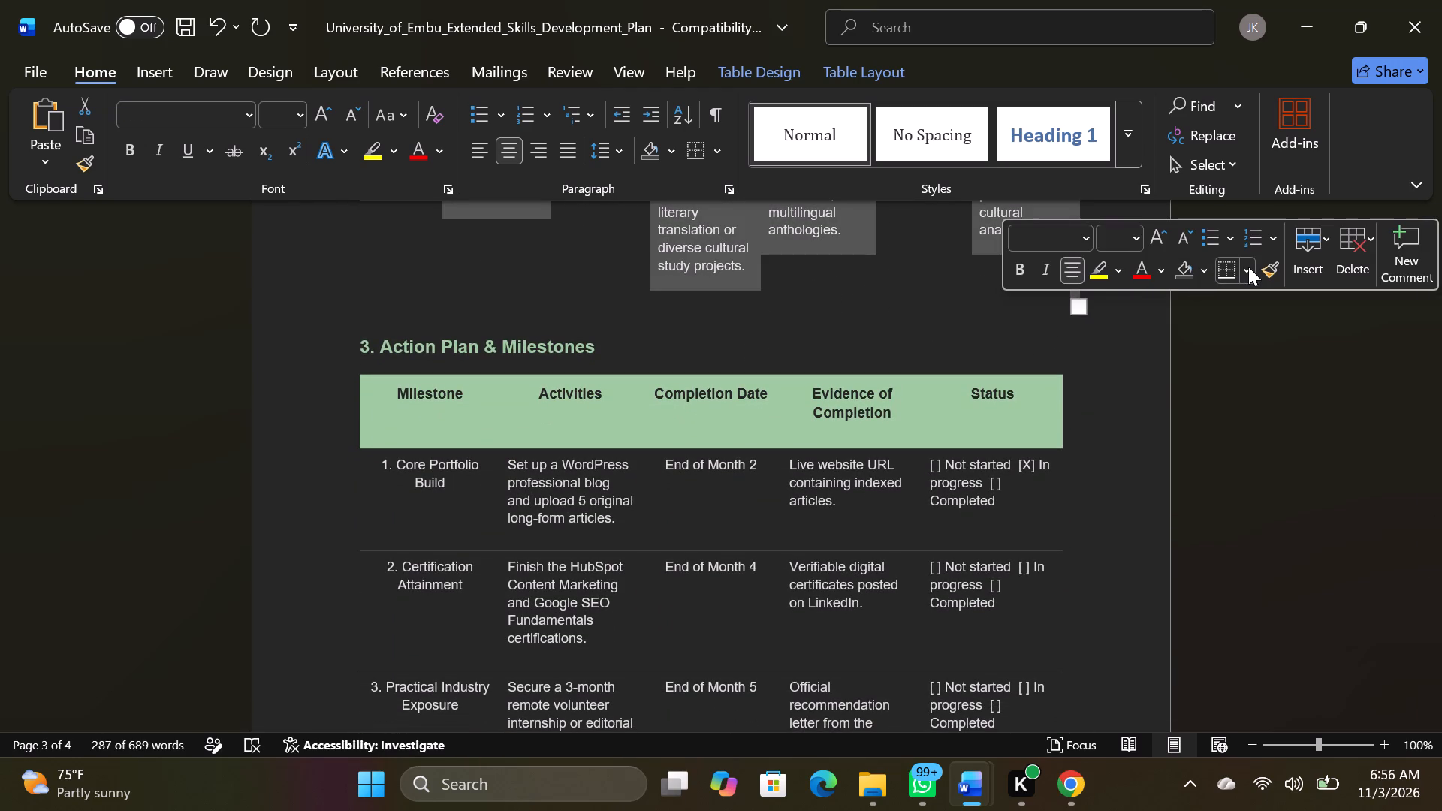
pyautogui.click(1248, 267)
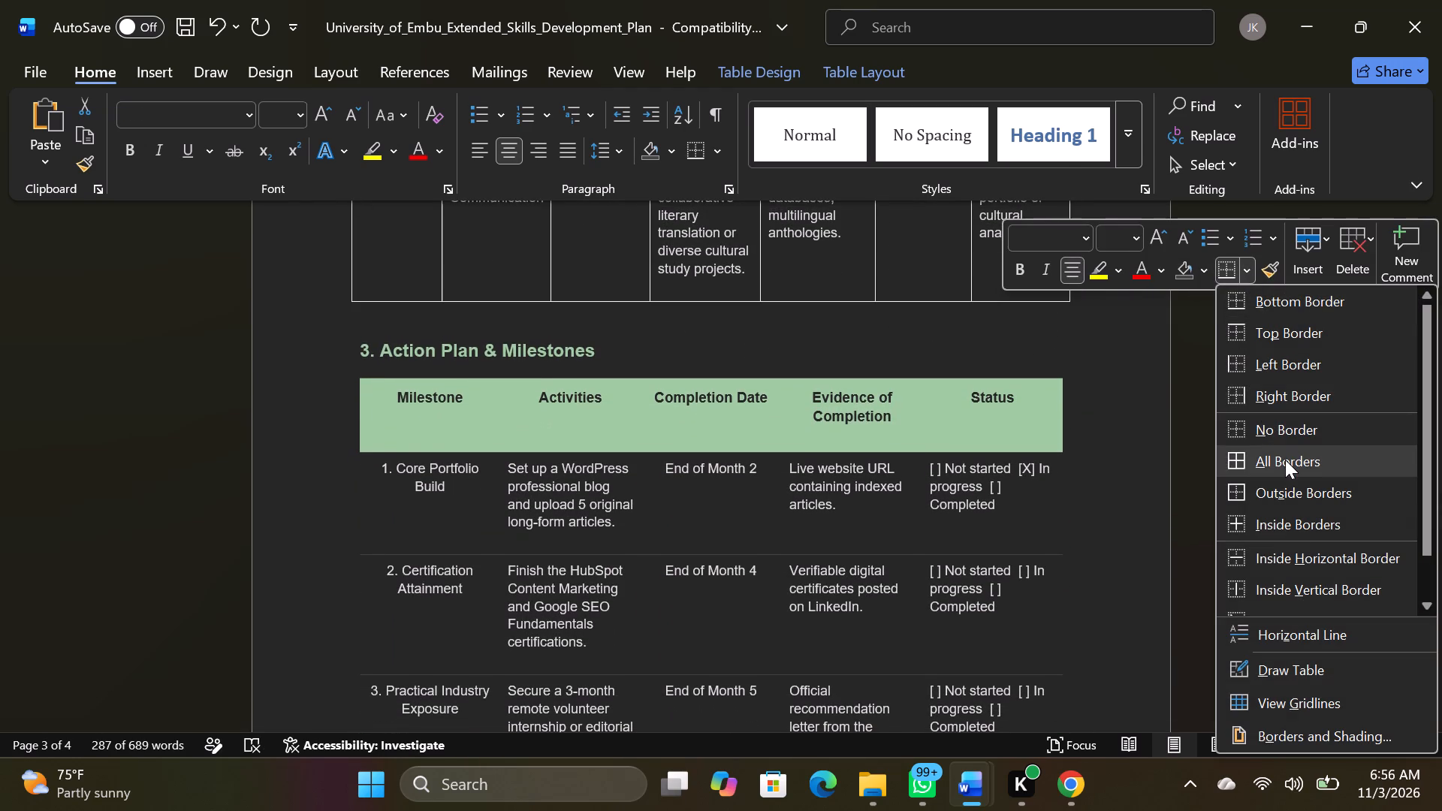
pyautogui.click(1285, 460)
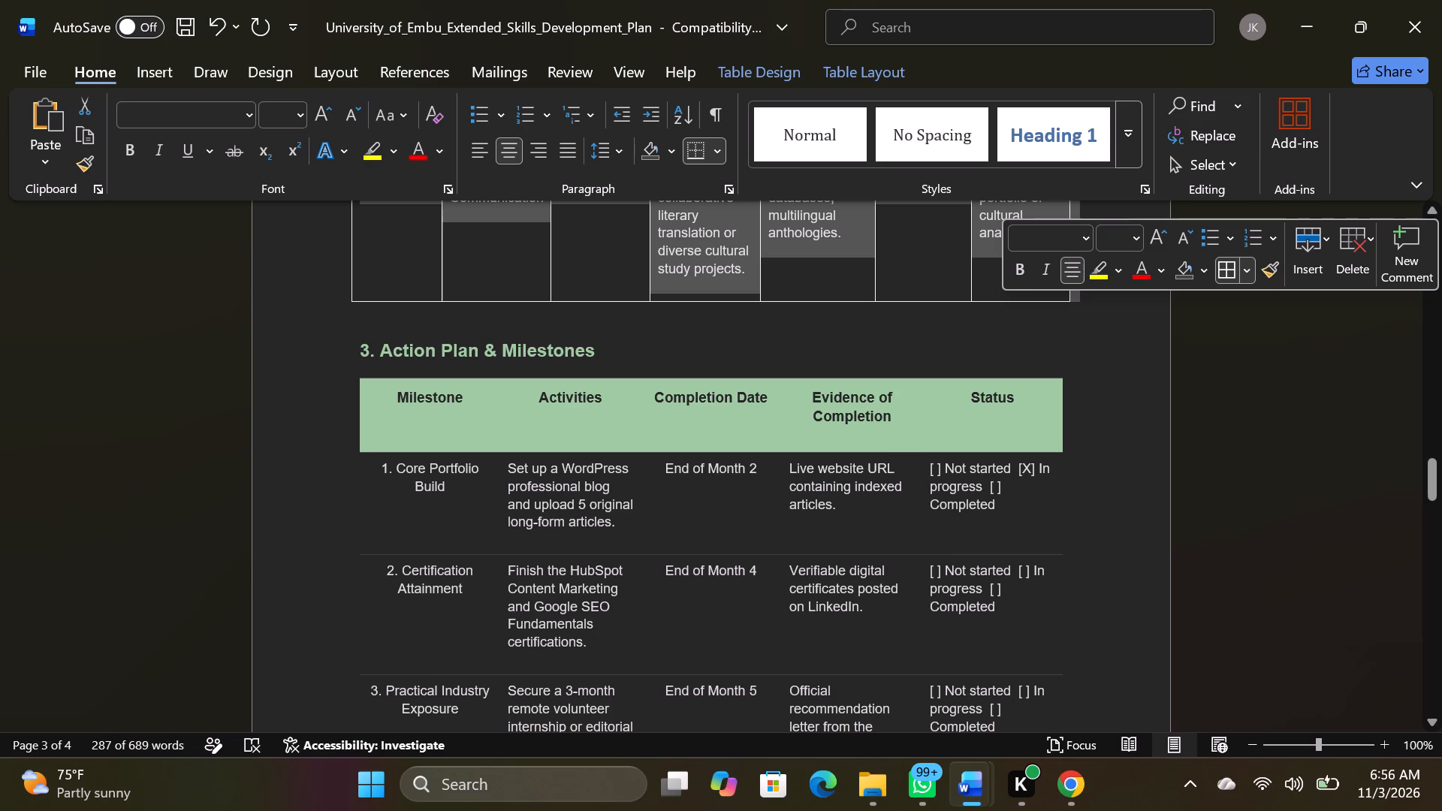
# Make all text in the Skills Development Plan table bold and deselect the table.
pyautogui.click(1021, 277)
pyautogui.click(1021, 277)
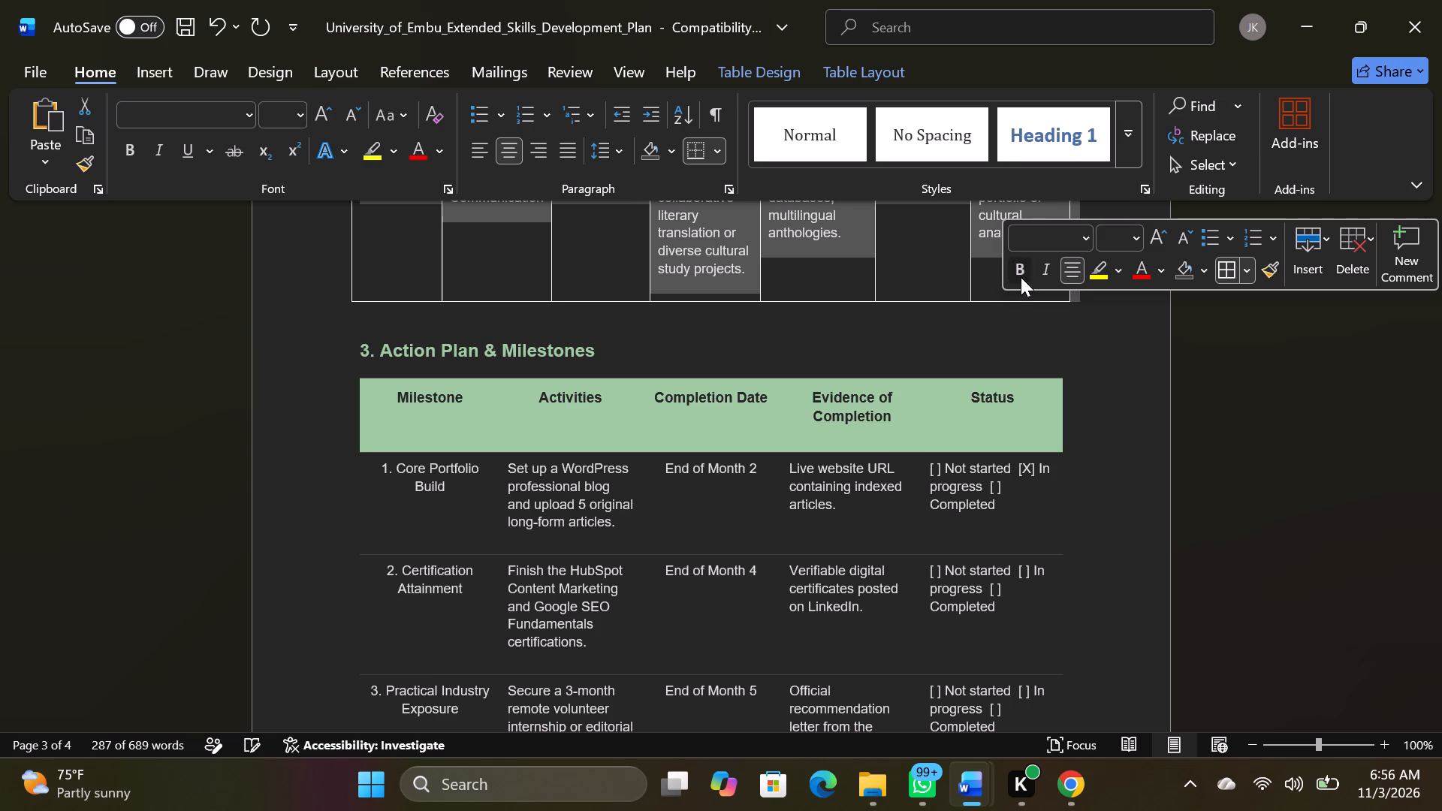
pyautogui.scroll(-2, 1002, 353)
pyautogui.scroll(6, 1002, 356)
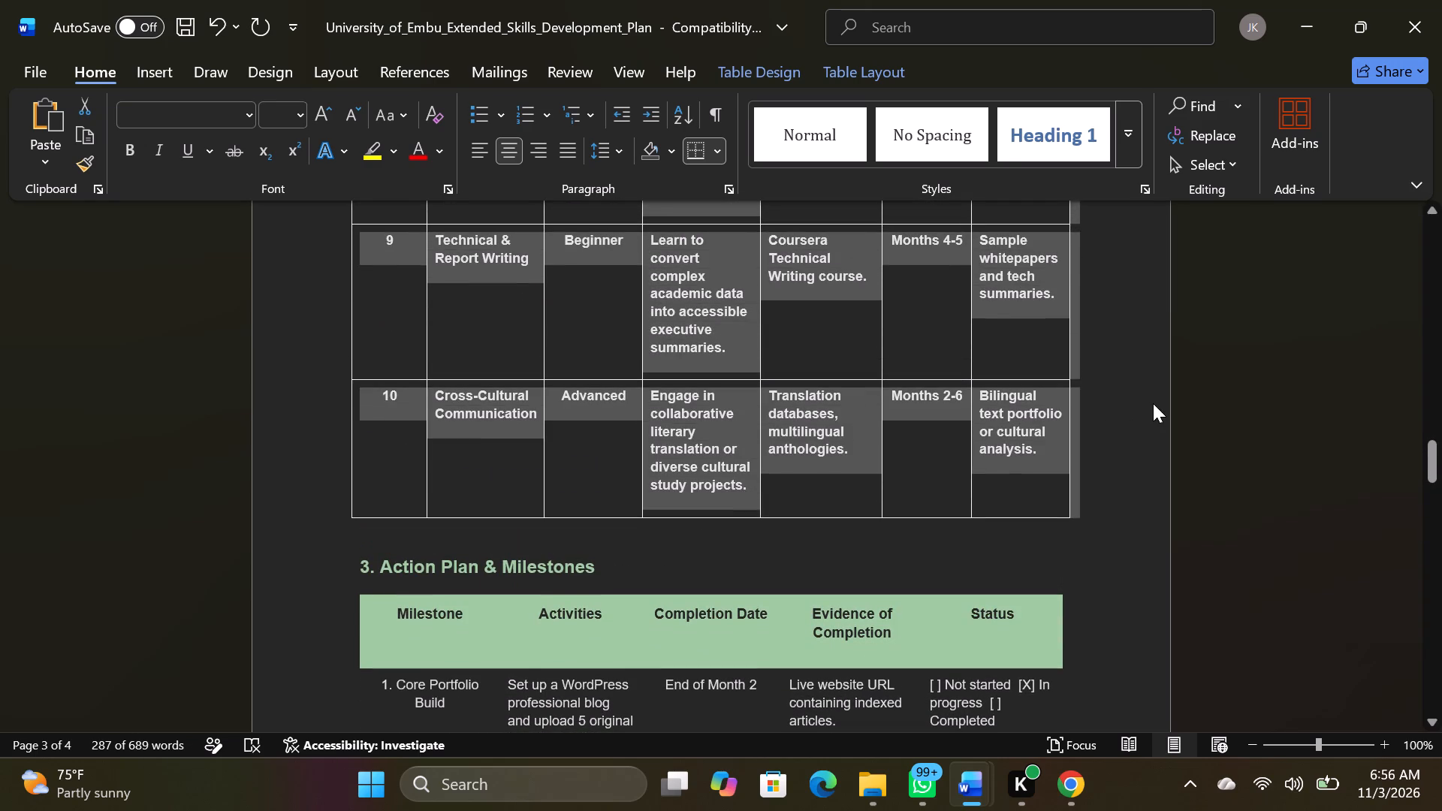
pyautogui.click(1153, 403)
pyautogui.scroll(9, 959, 385)
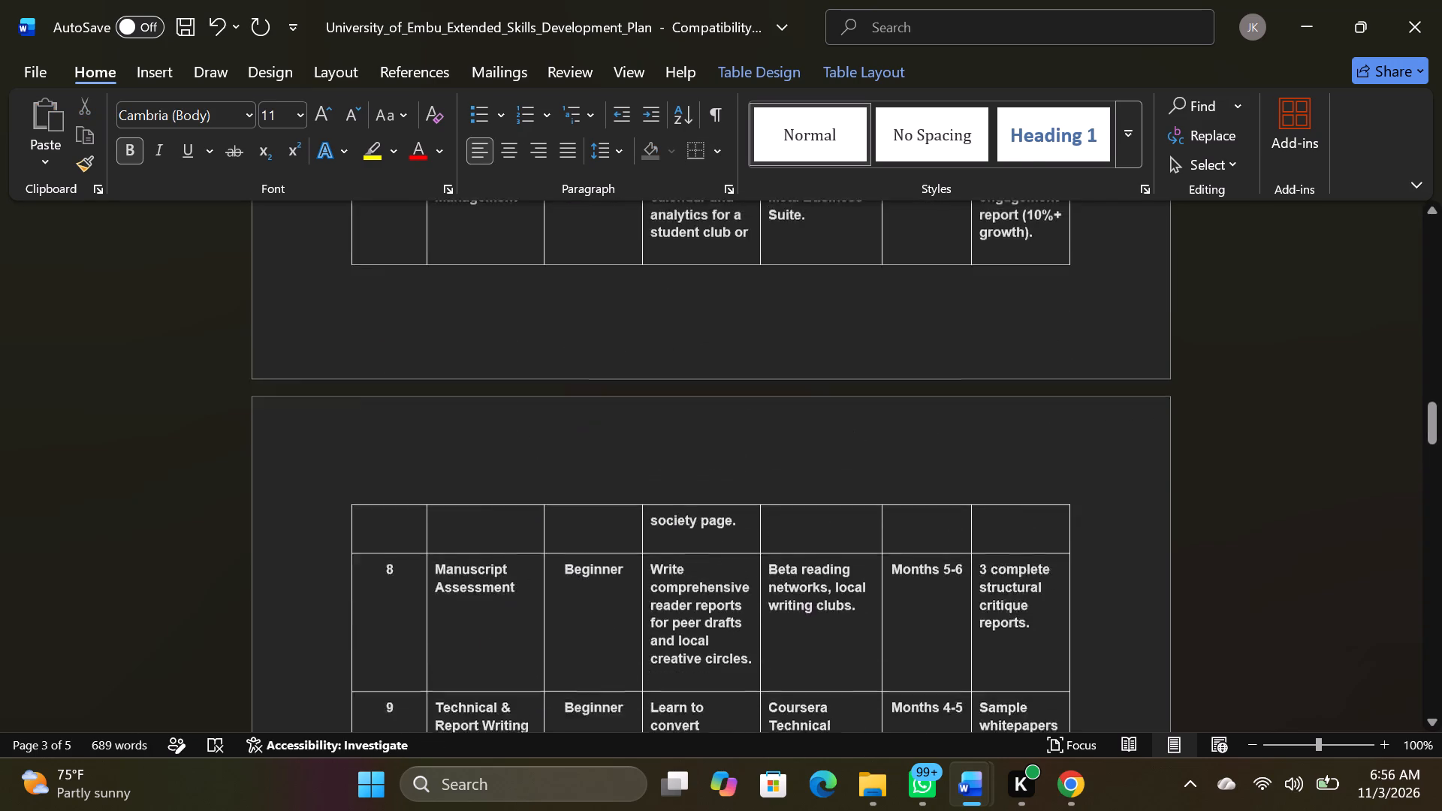
# Review the Skills Development Plan table and the Action Plan & Milestones and Potential Support & Mentorship Needed sections after it.
pyautogui.scroll(20, 958, 384)
pyautogui.scroll(7, 958, 384)
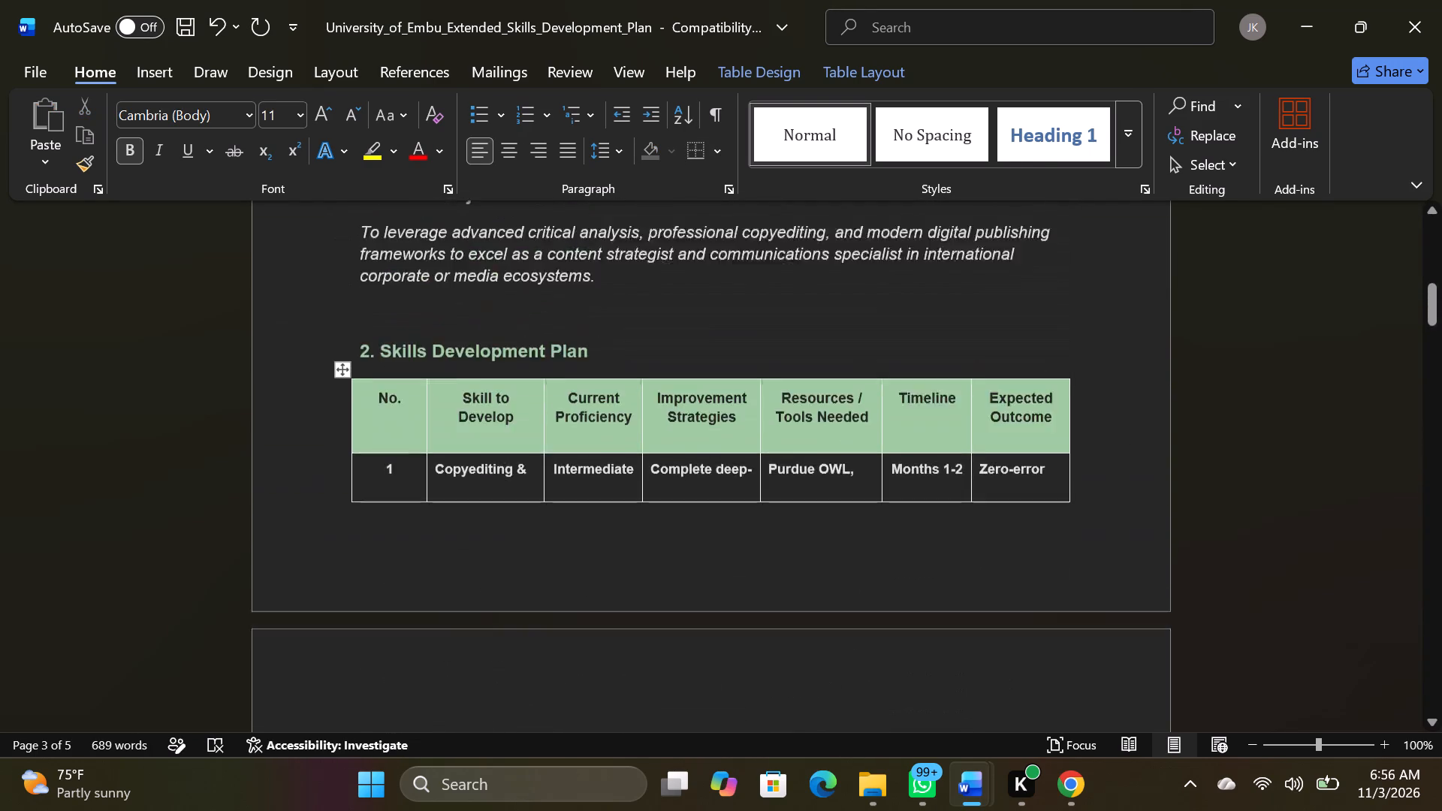
pyautogui.scroll(5, 952, 376)
pyautogui.scroll(-7, 952, 376)
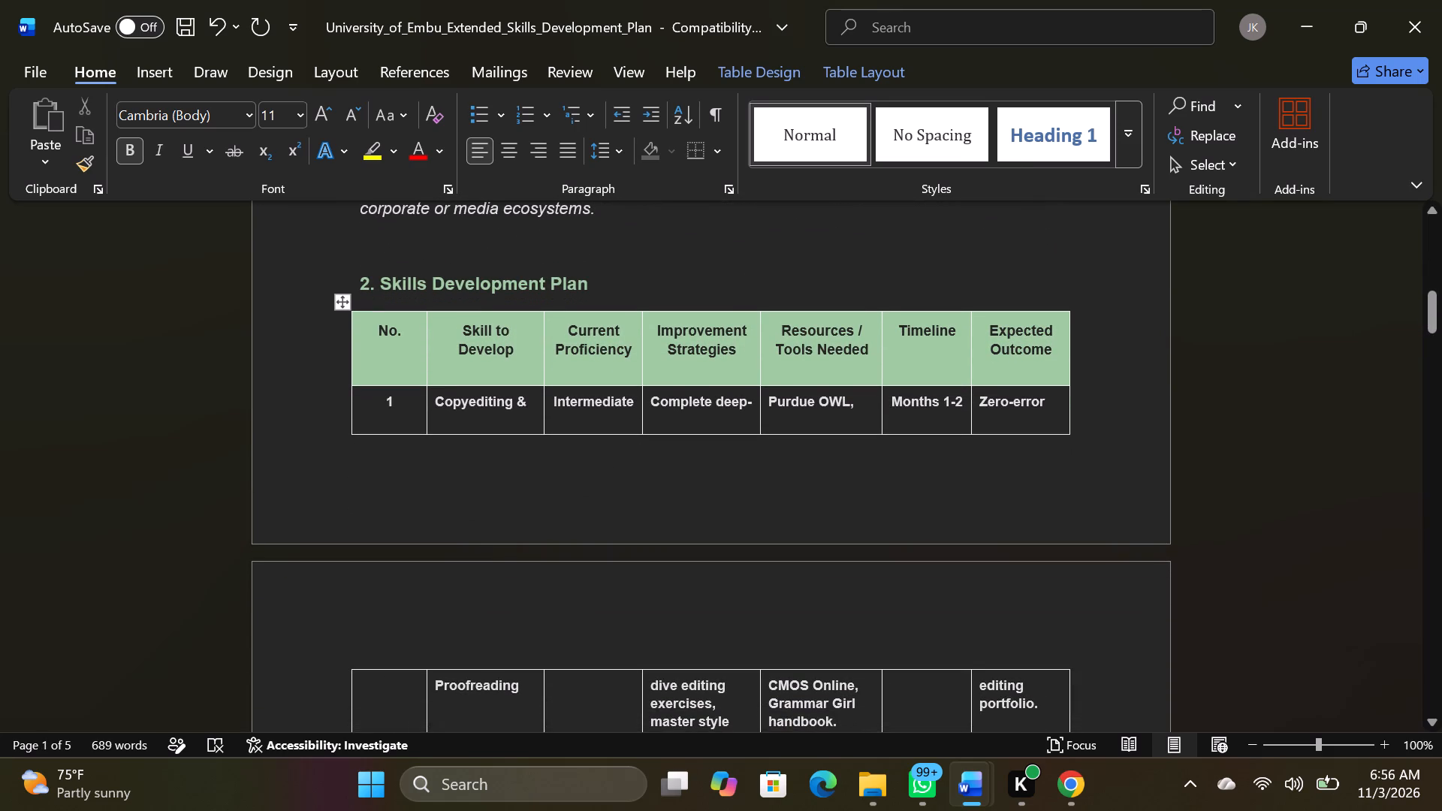
pyautogui.scroll(-2, 411, 321)
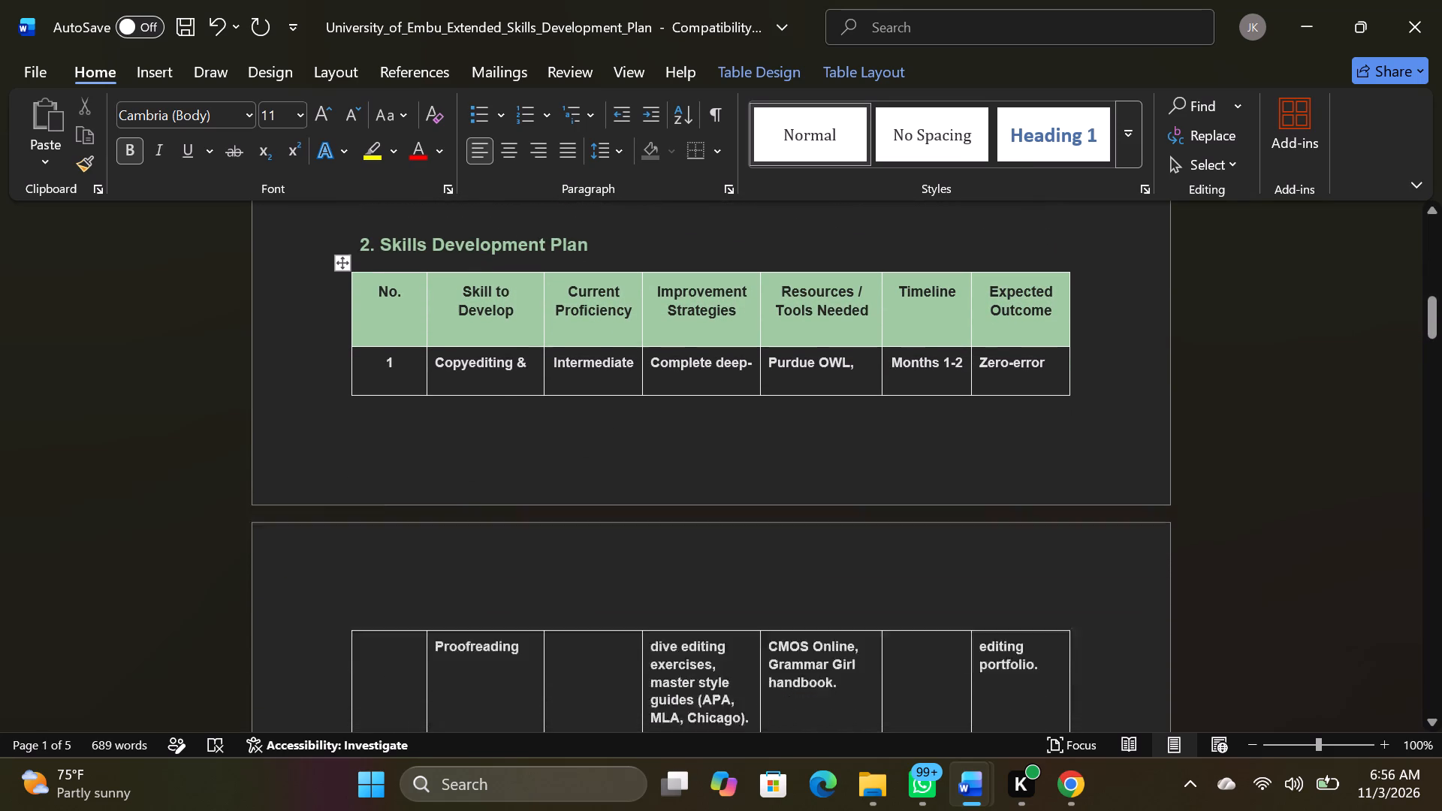
pyautogui.scroll(-13, 412, 324)
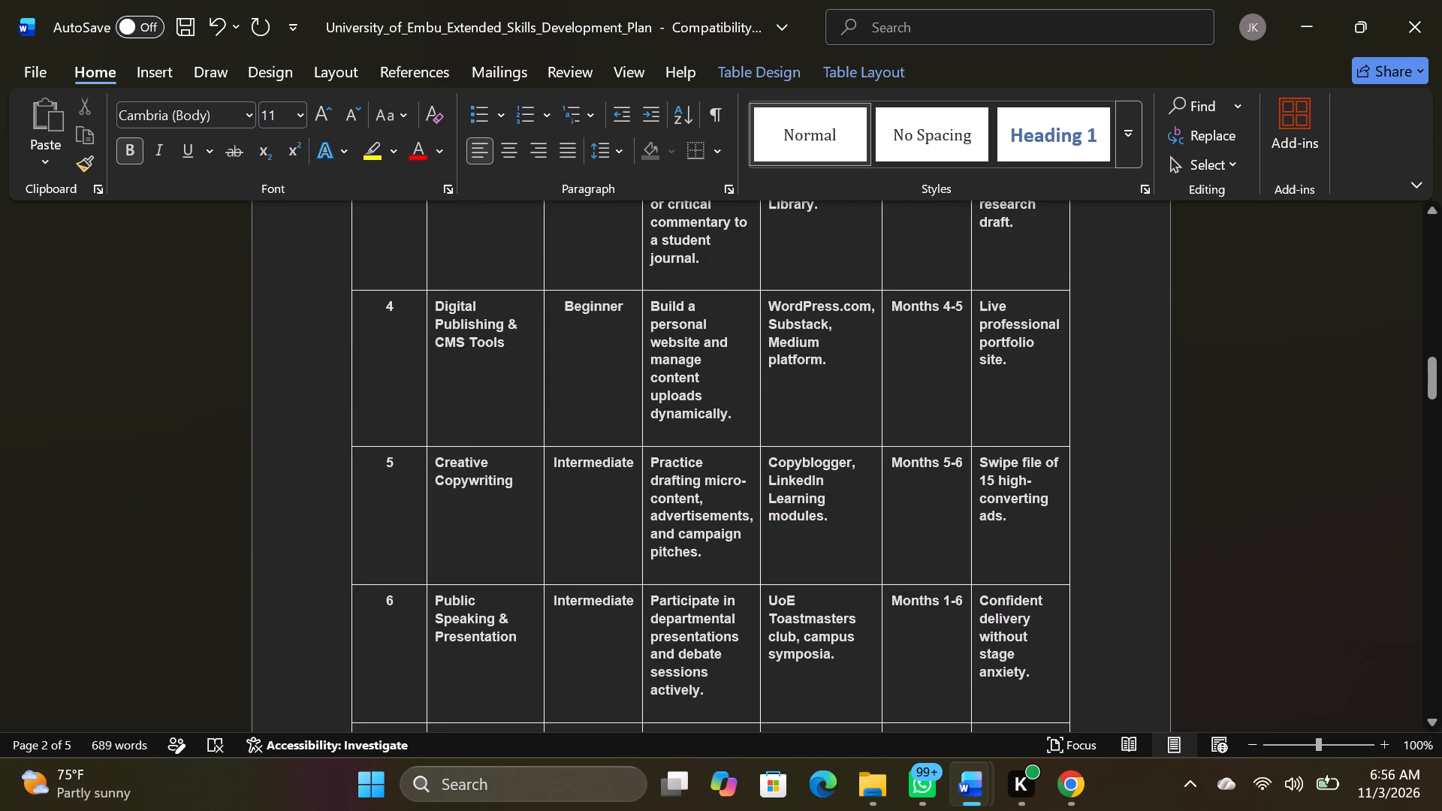
pyautogui.scroll(-3, 530, 463)
pyautogui.scroll(-19, 520, 529)
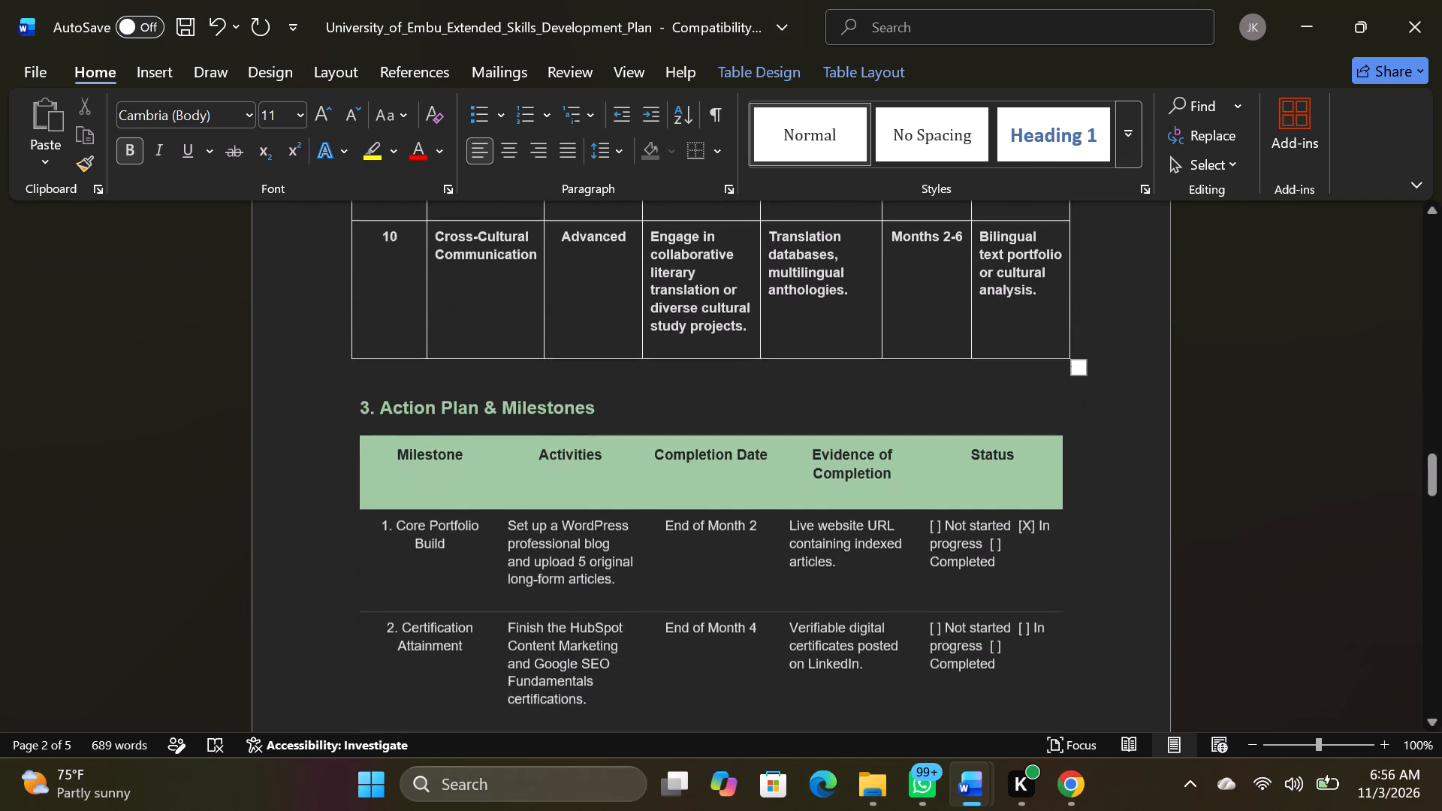
pyautogui.scroll(-17, 533, 538)
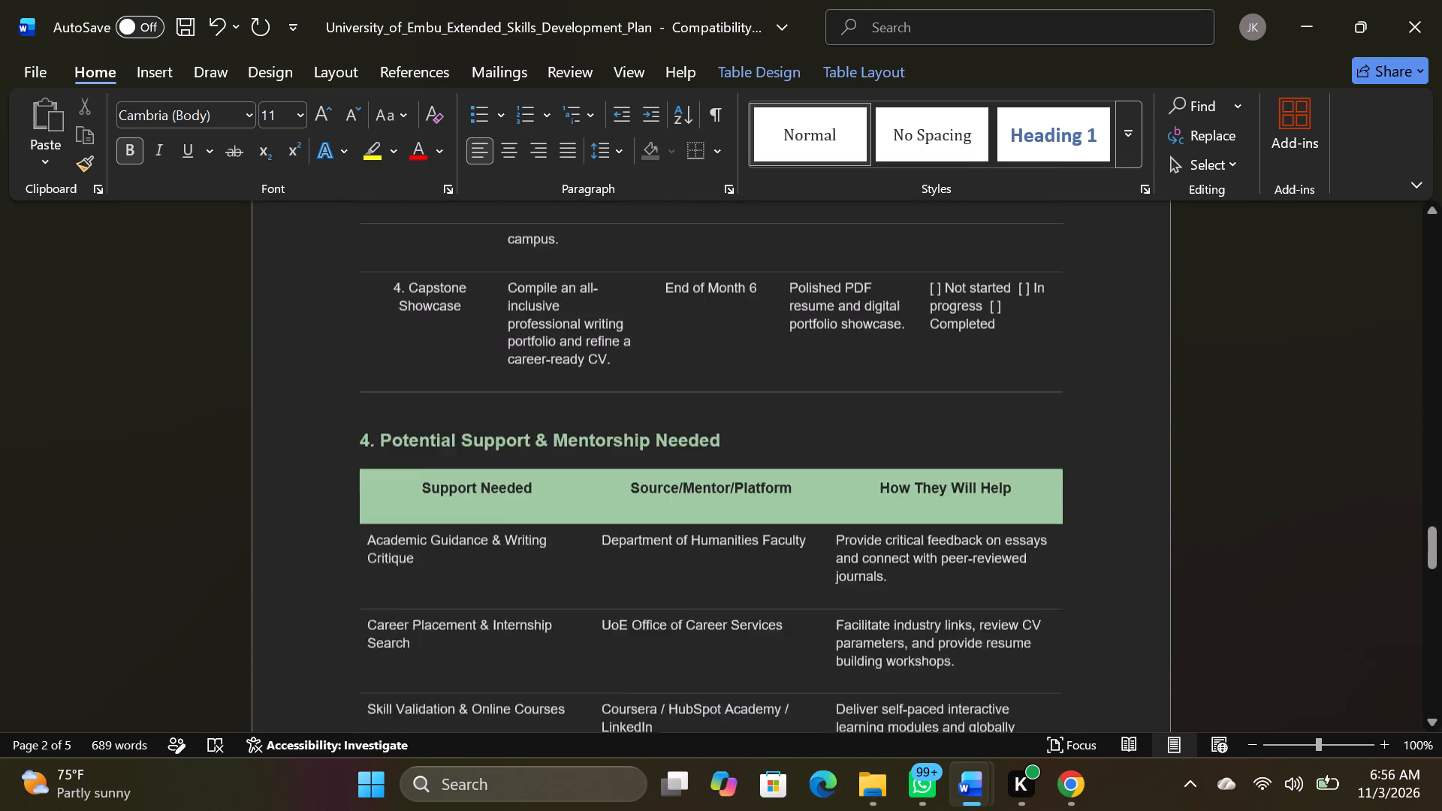
pyautogui.scroll(3, 546, 535)
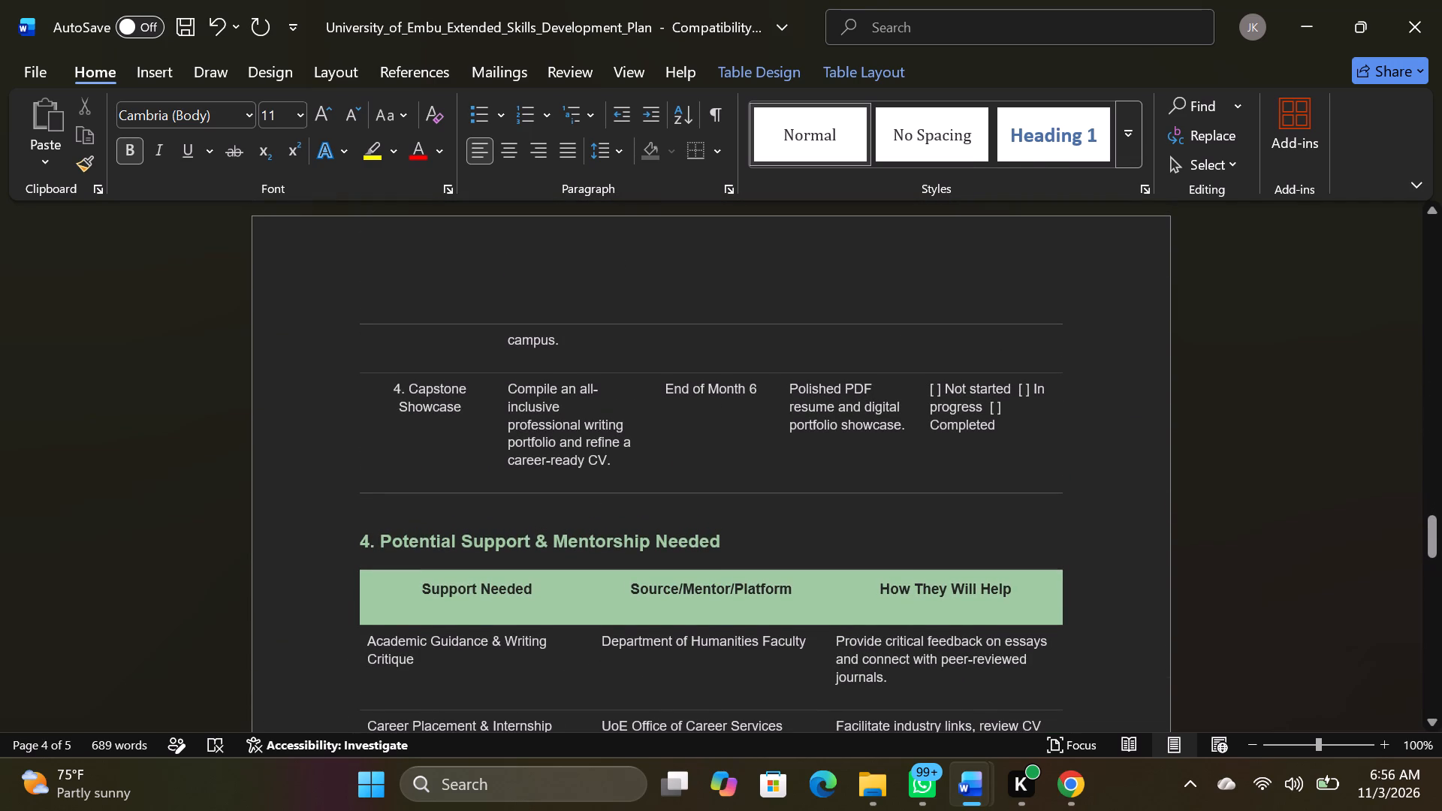
pyautogui.click(1075, 490)
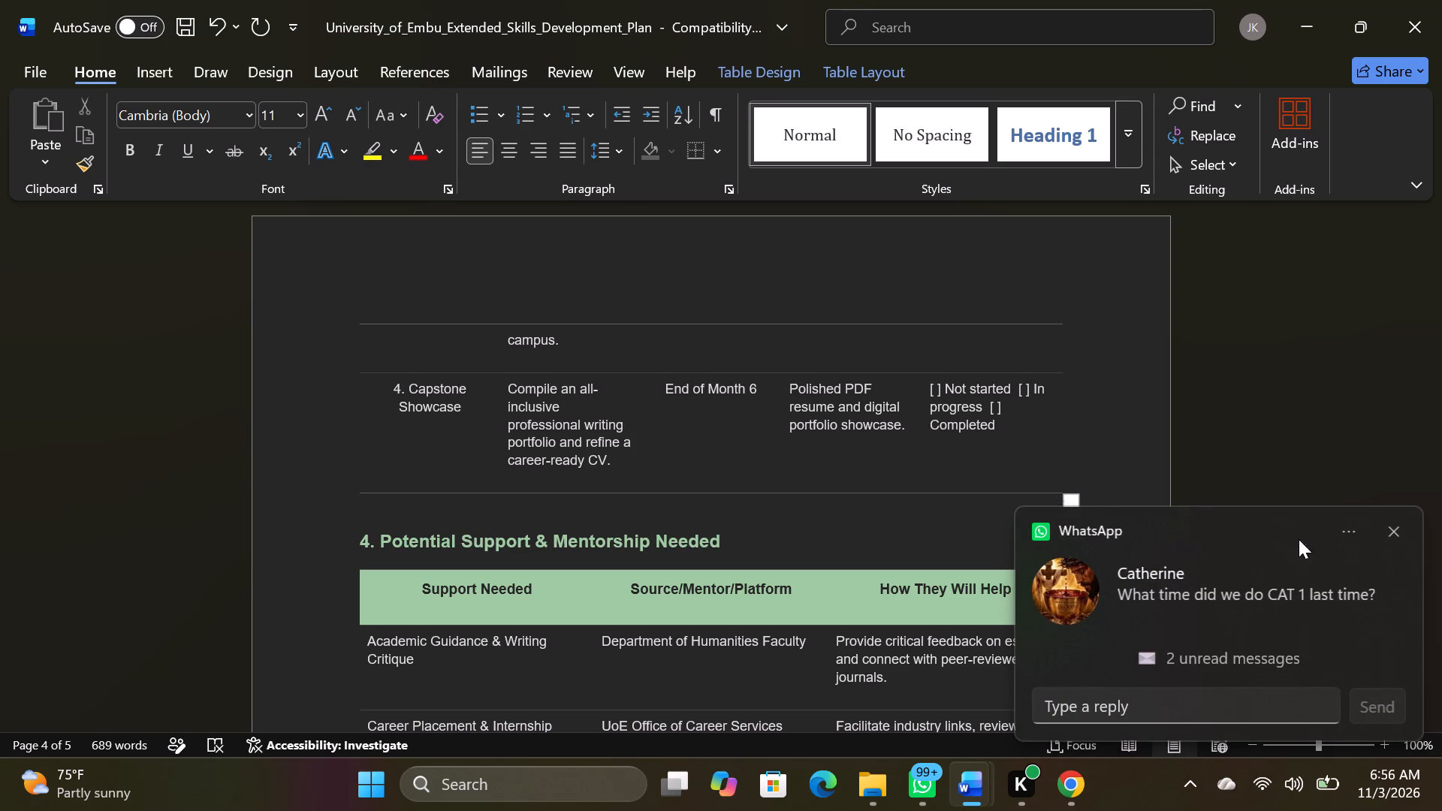
pyautogui.click(1091, 708)
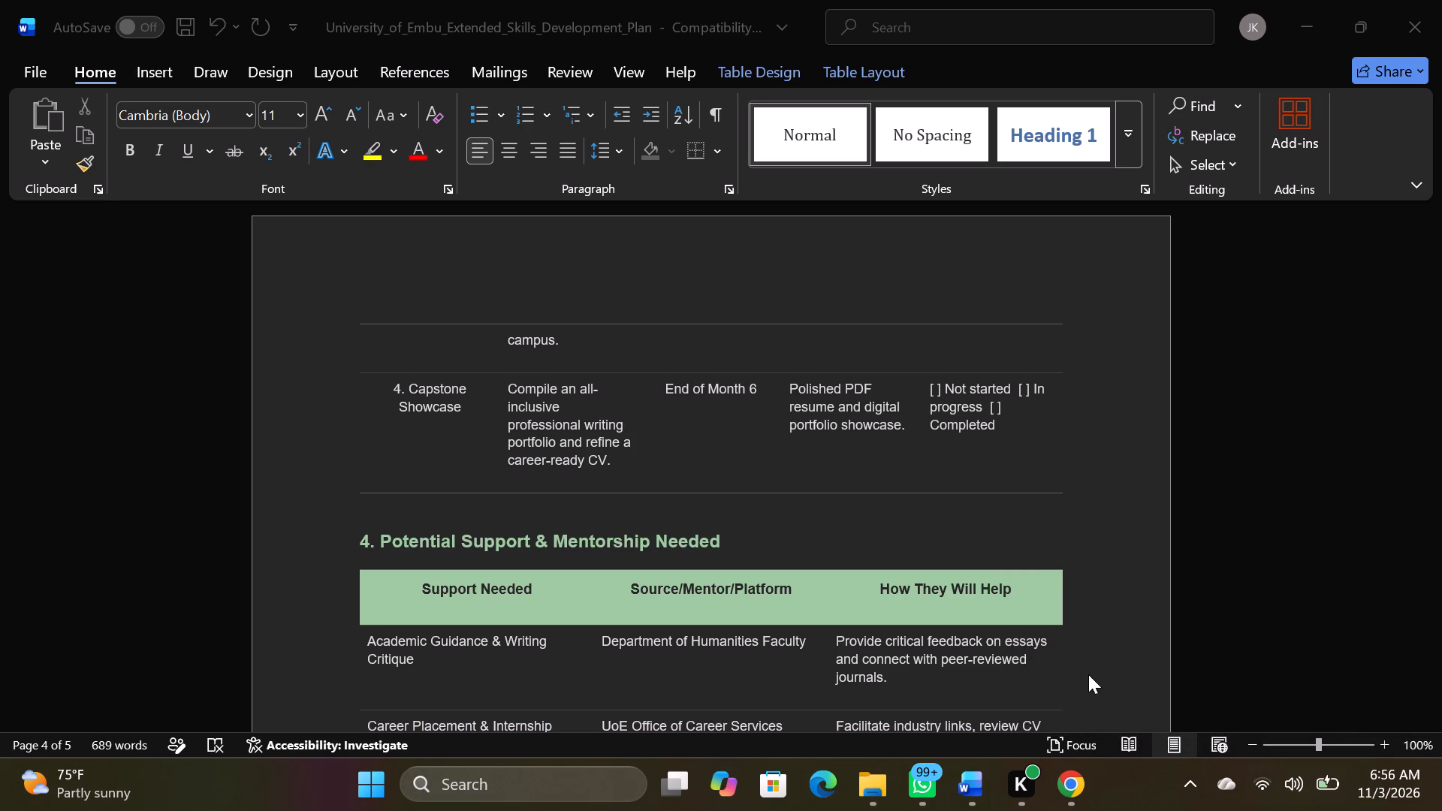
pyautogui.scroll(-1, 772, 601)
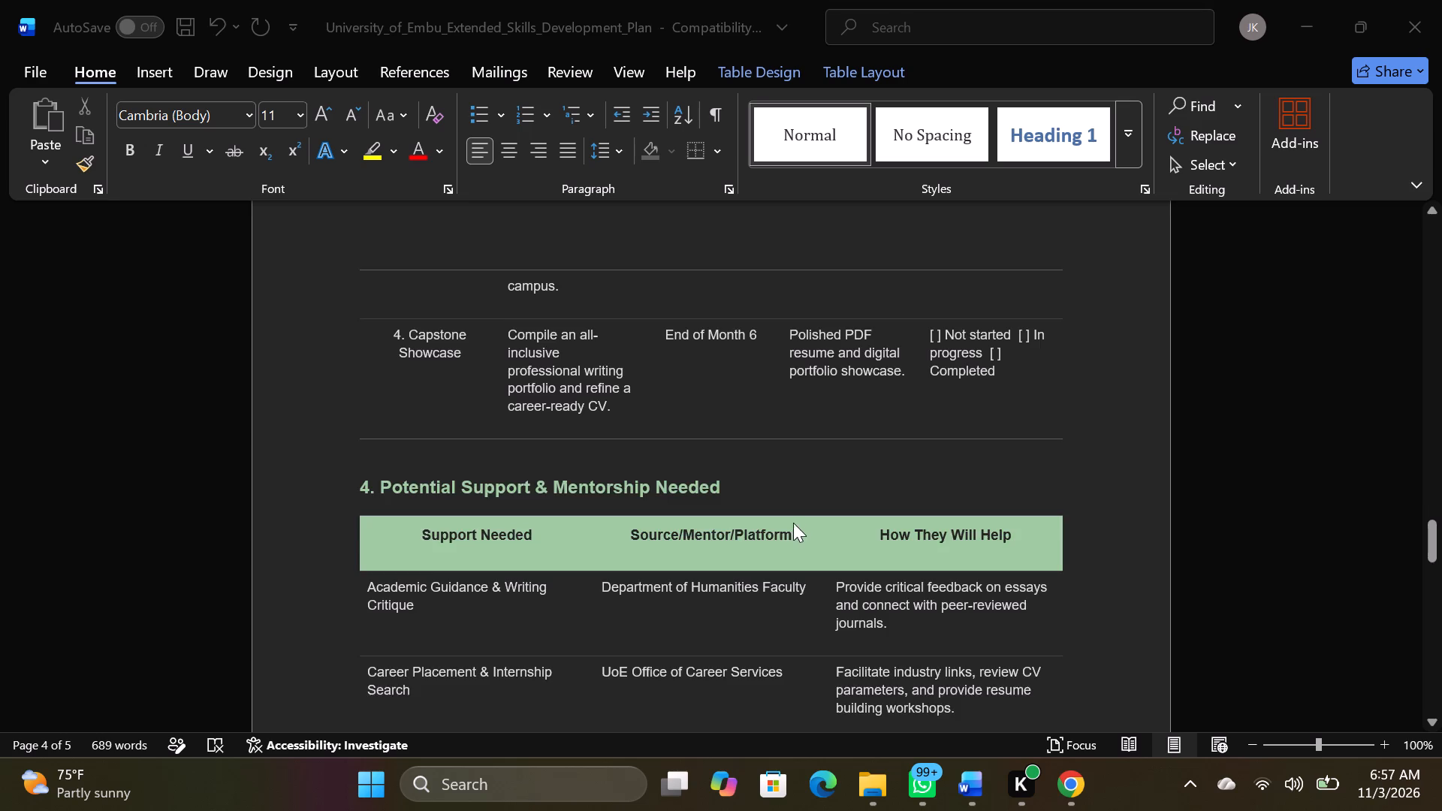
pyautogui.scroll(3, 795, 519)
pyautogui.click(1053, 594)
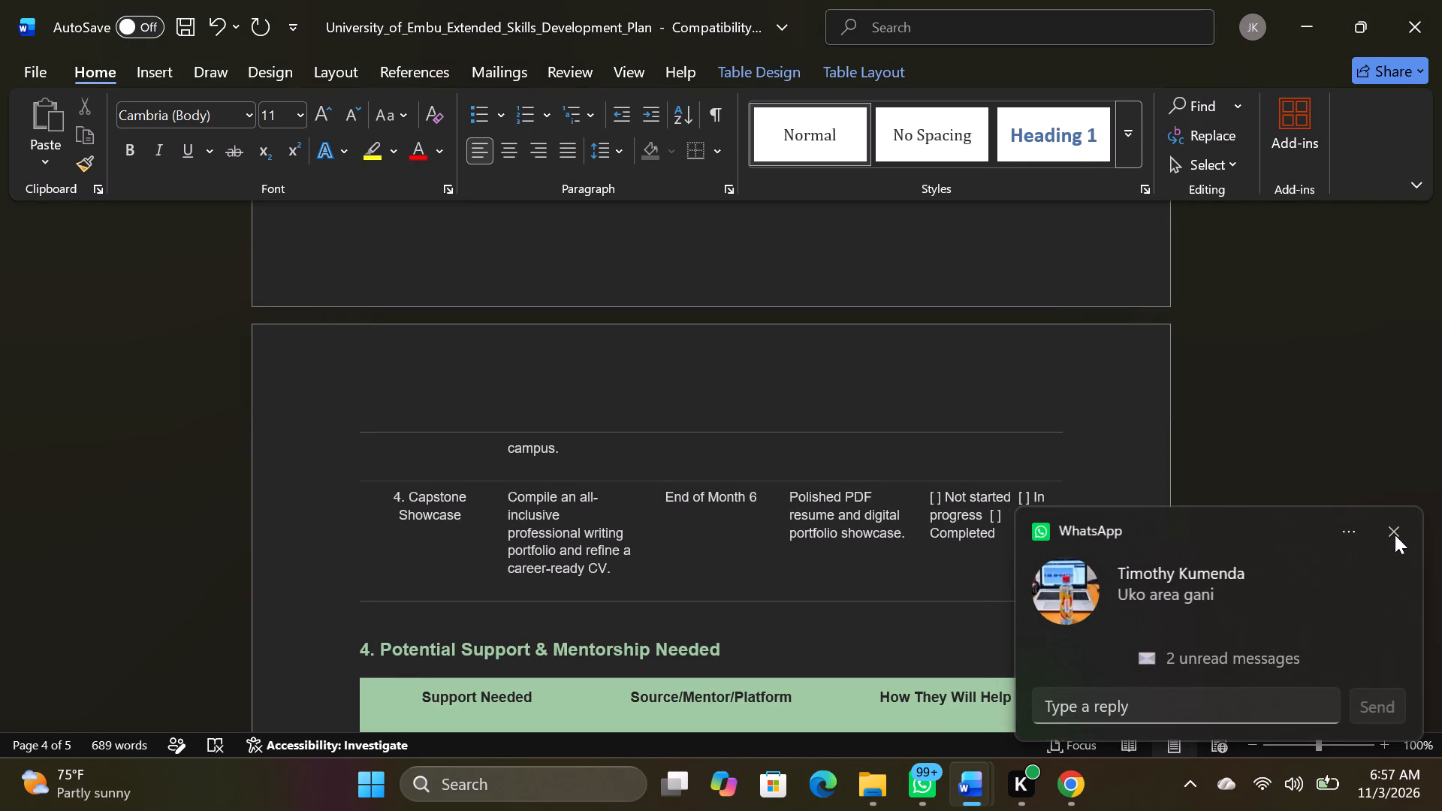
# Reply "Niko TB 309" to the incoming WhatsApp message asking about the current location.
pyautogui.click(1075, 716)
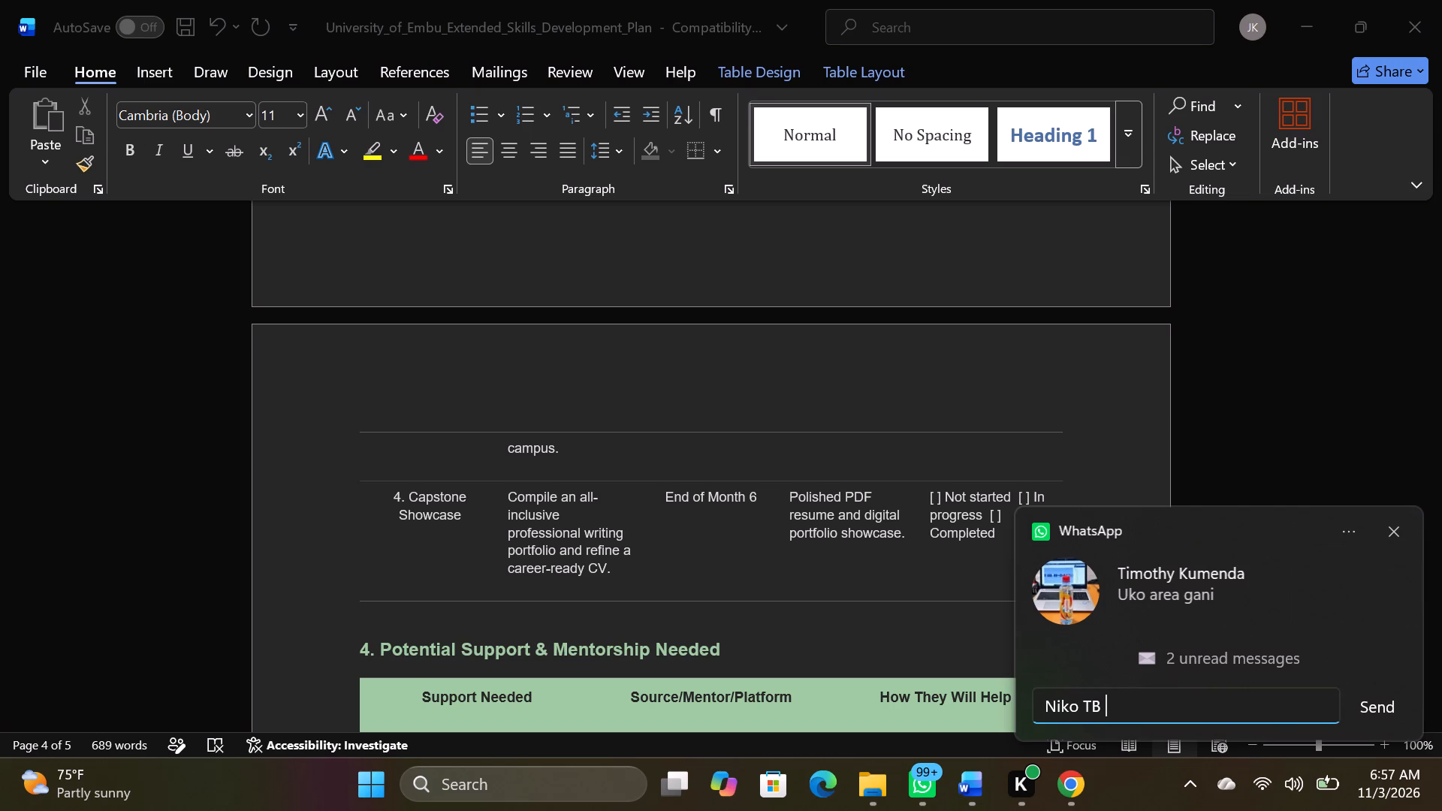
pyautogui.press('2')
pyautogui.press('BackSpace')
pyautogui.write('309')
pyautogui.click(1368, 712)
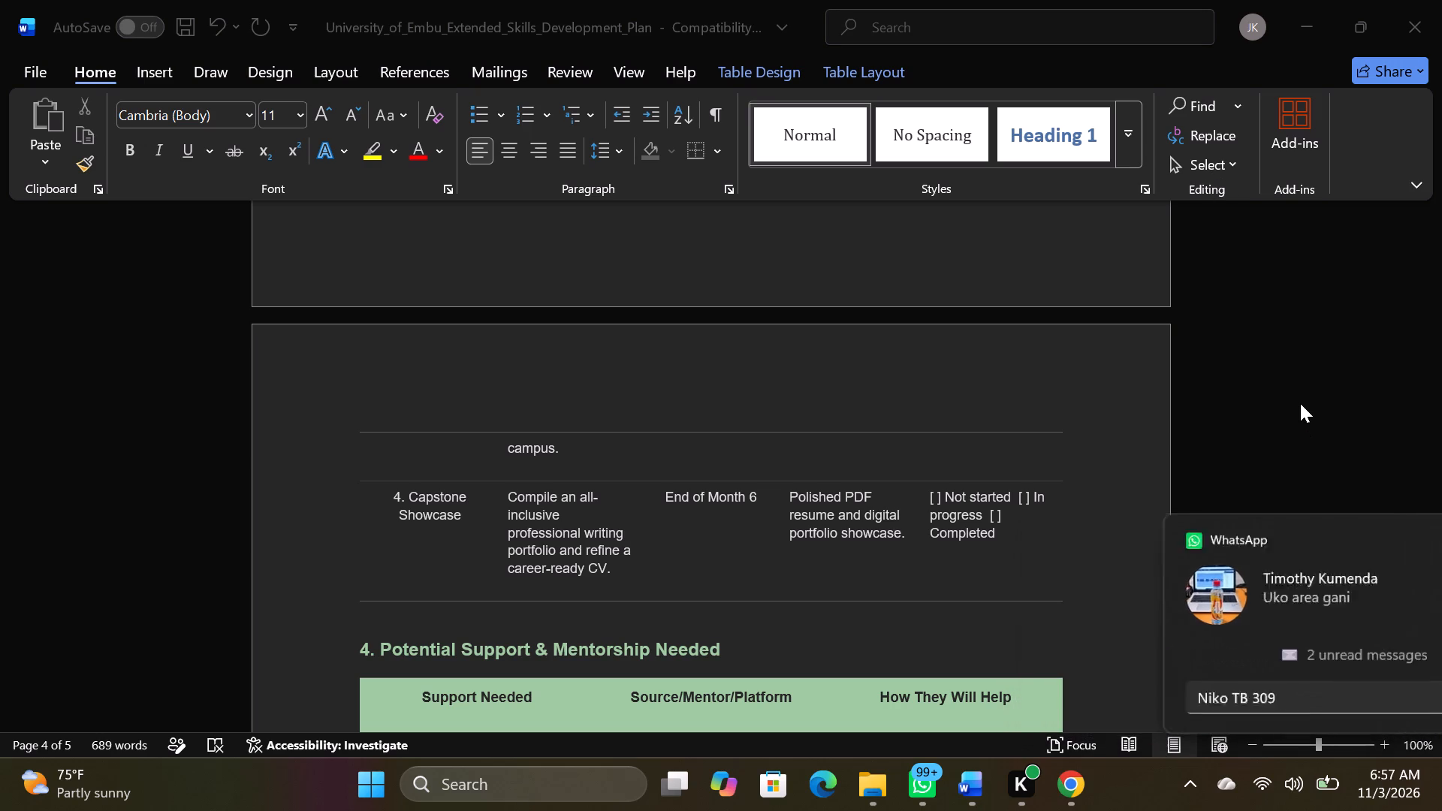
# Select the entire Action Plan & Milestones table, apply All Borders to it, and deselect it.
pyautogui.click(1058, 599)
pyautogui.click(1076, 612)
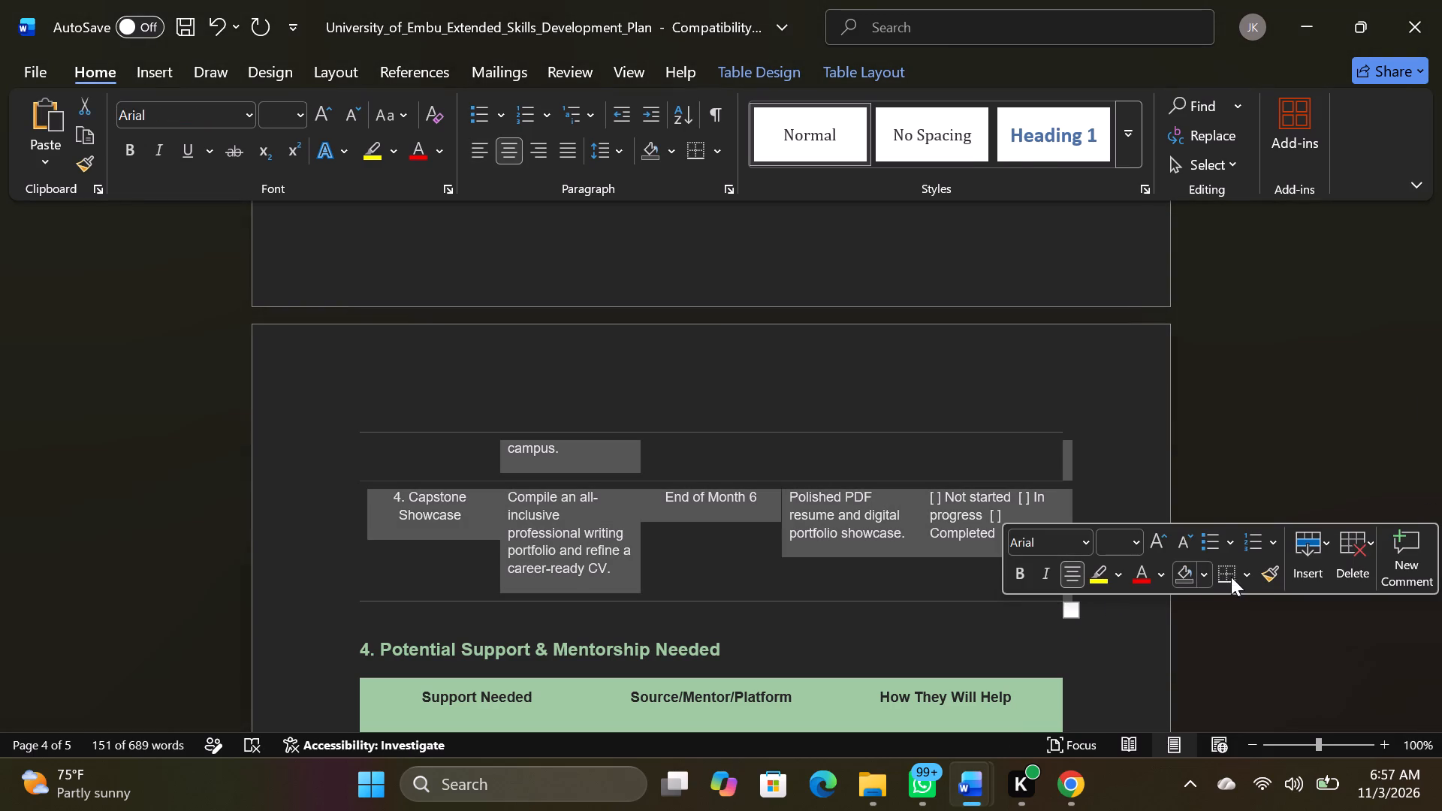
pyautogui.click(1244, 574)
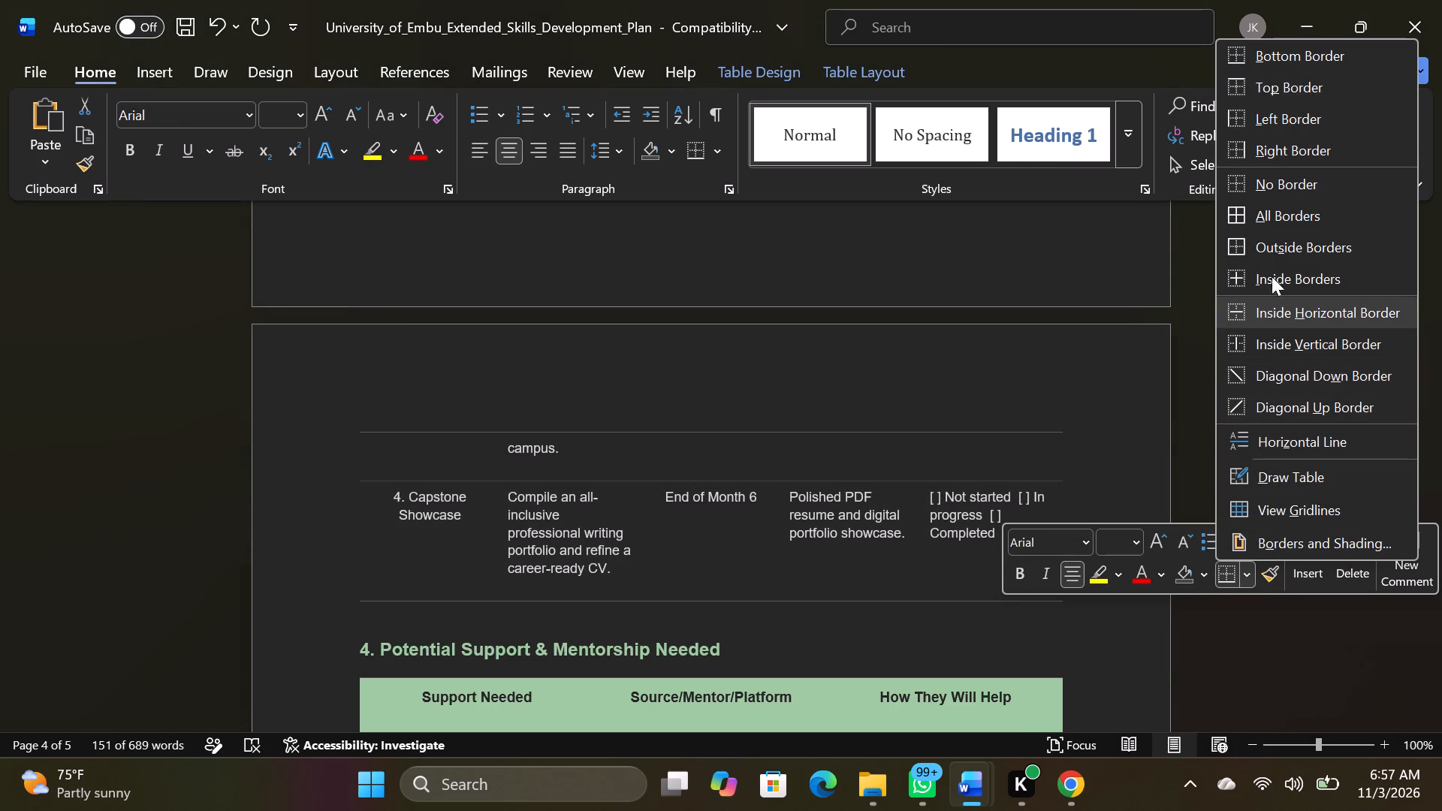
pyautogui.click(1278, 215)
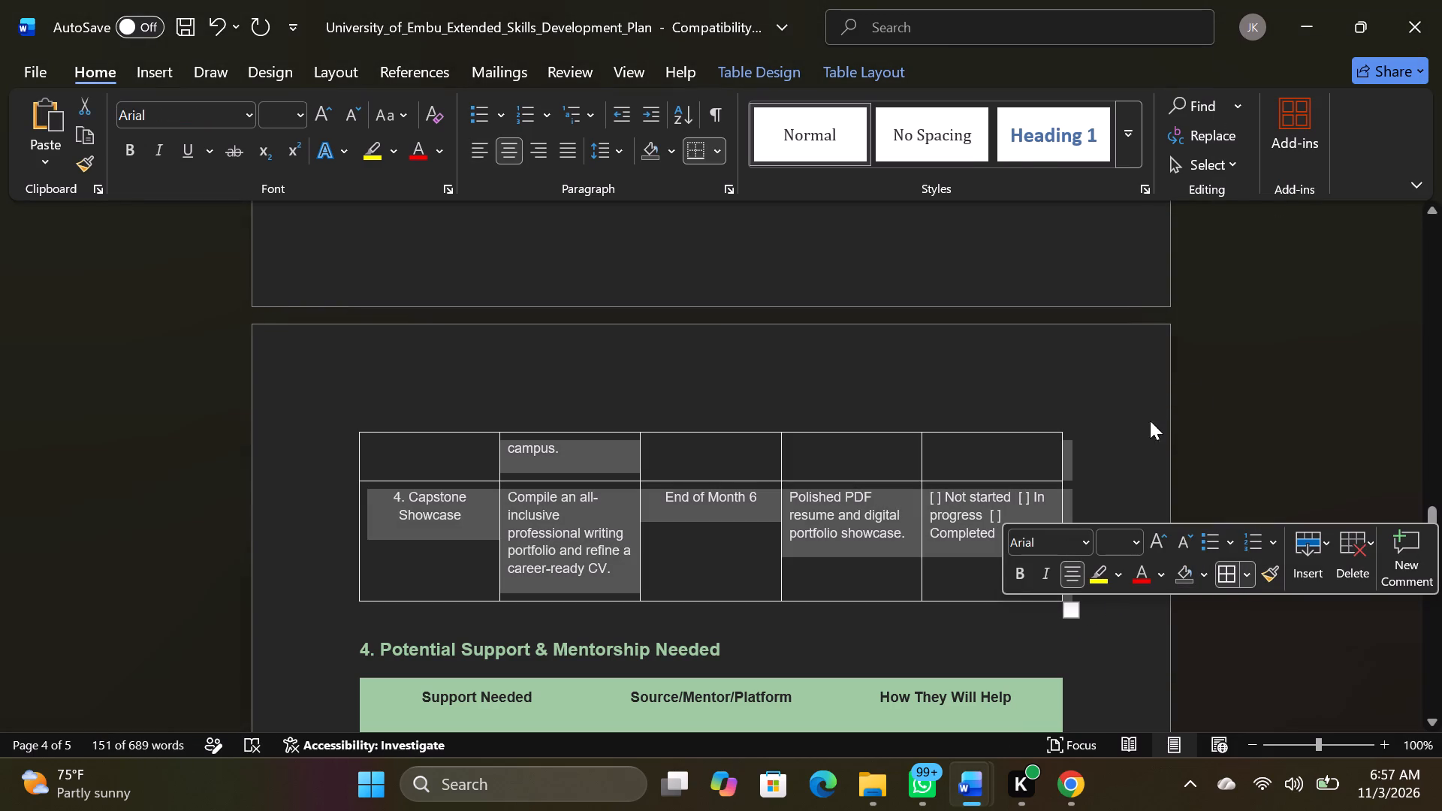
pyautogui.click(1128, 441)
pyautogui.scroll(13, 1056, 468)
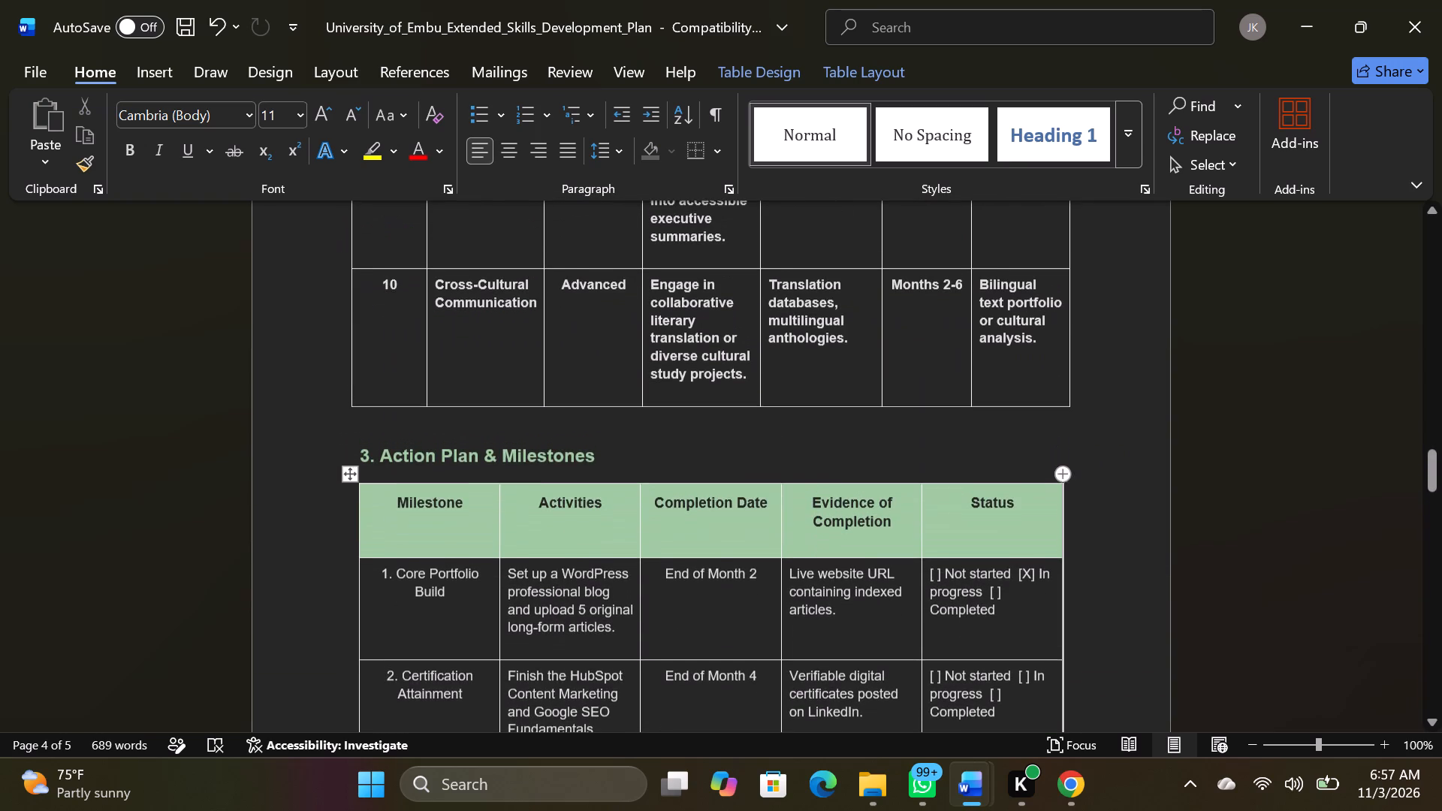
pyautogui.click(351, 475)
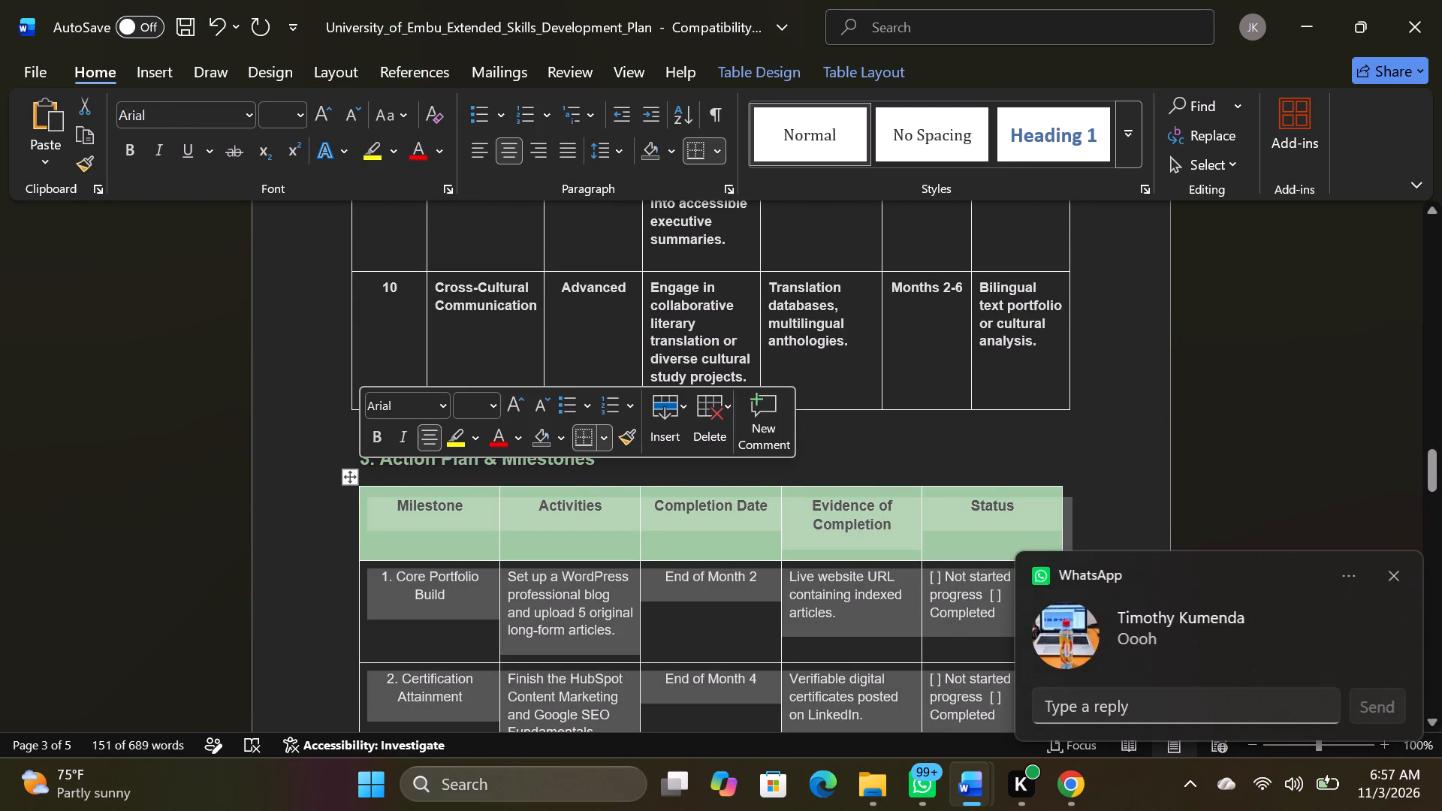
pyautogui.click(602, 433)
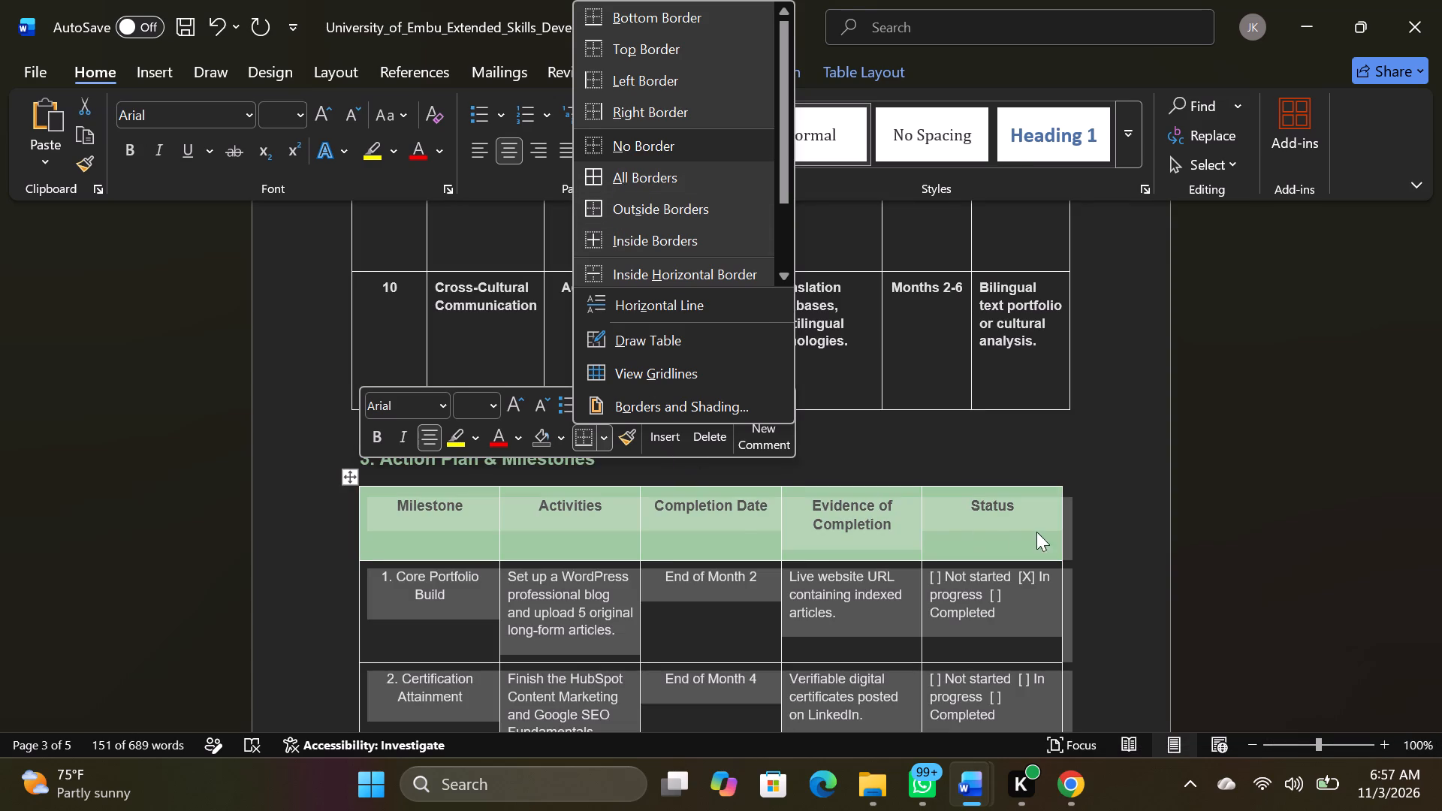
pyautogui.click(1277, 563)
# Send the reply "Sawa" to the follow-up WhatsApp message.
pyautogui.scroll(-13, 858, 571)
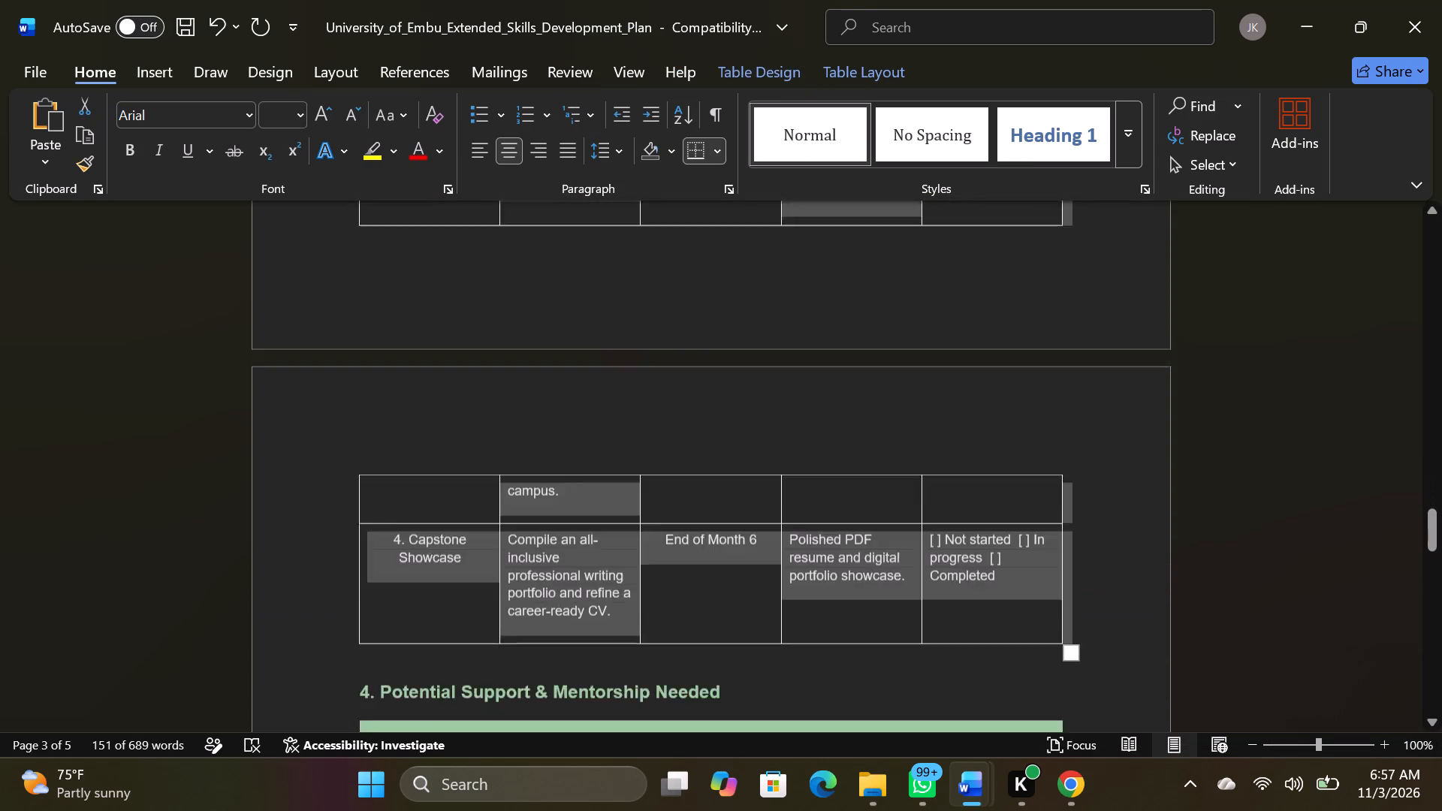
pyautogui.scroll(-6, 858, 580)
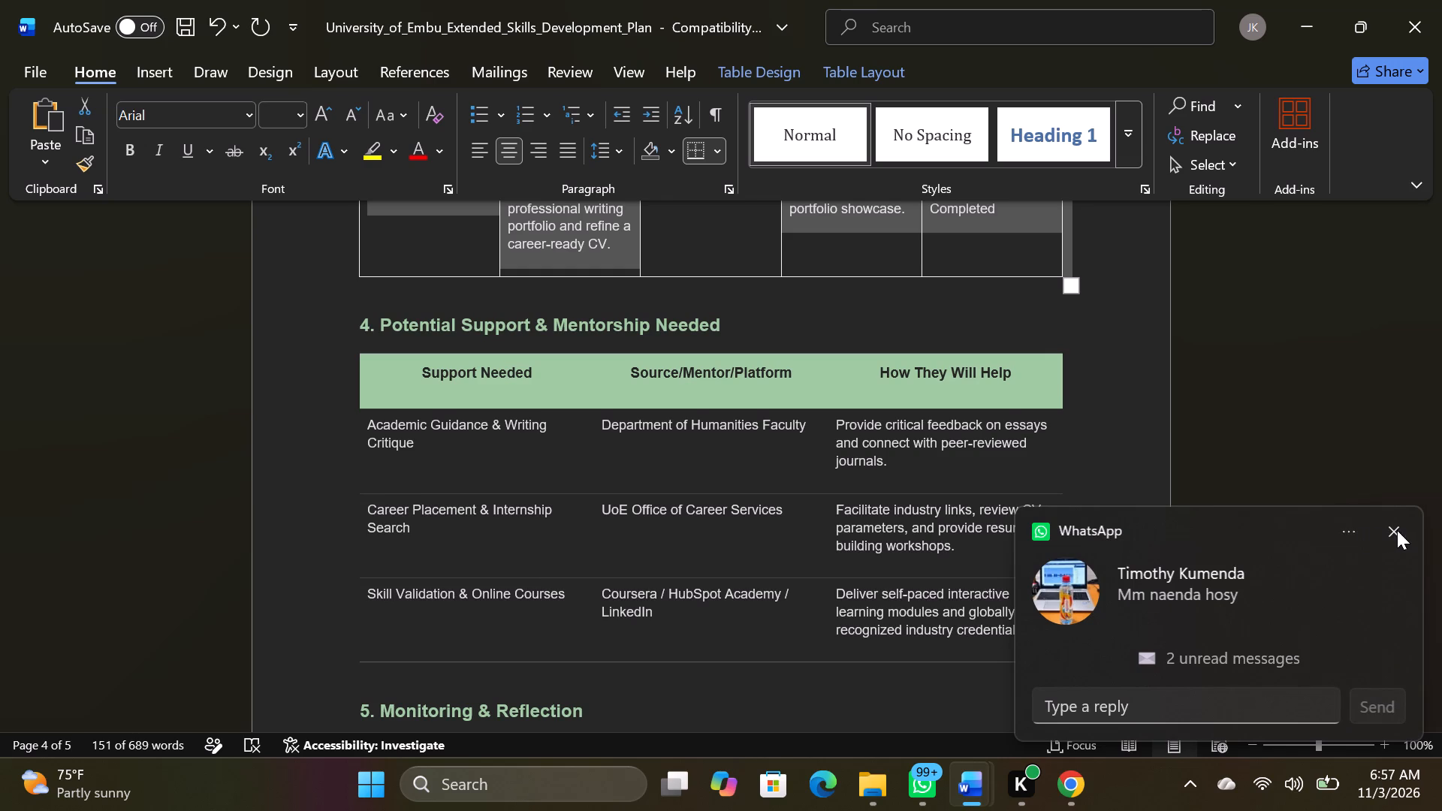
pyautogui.click(1063, 696)
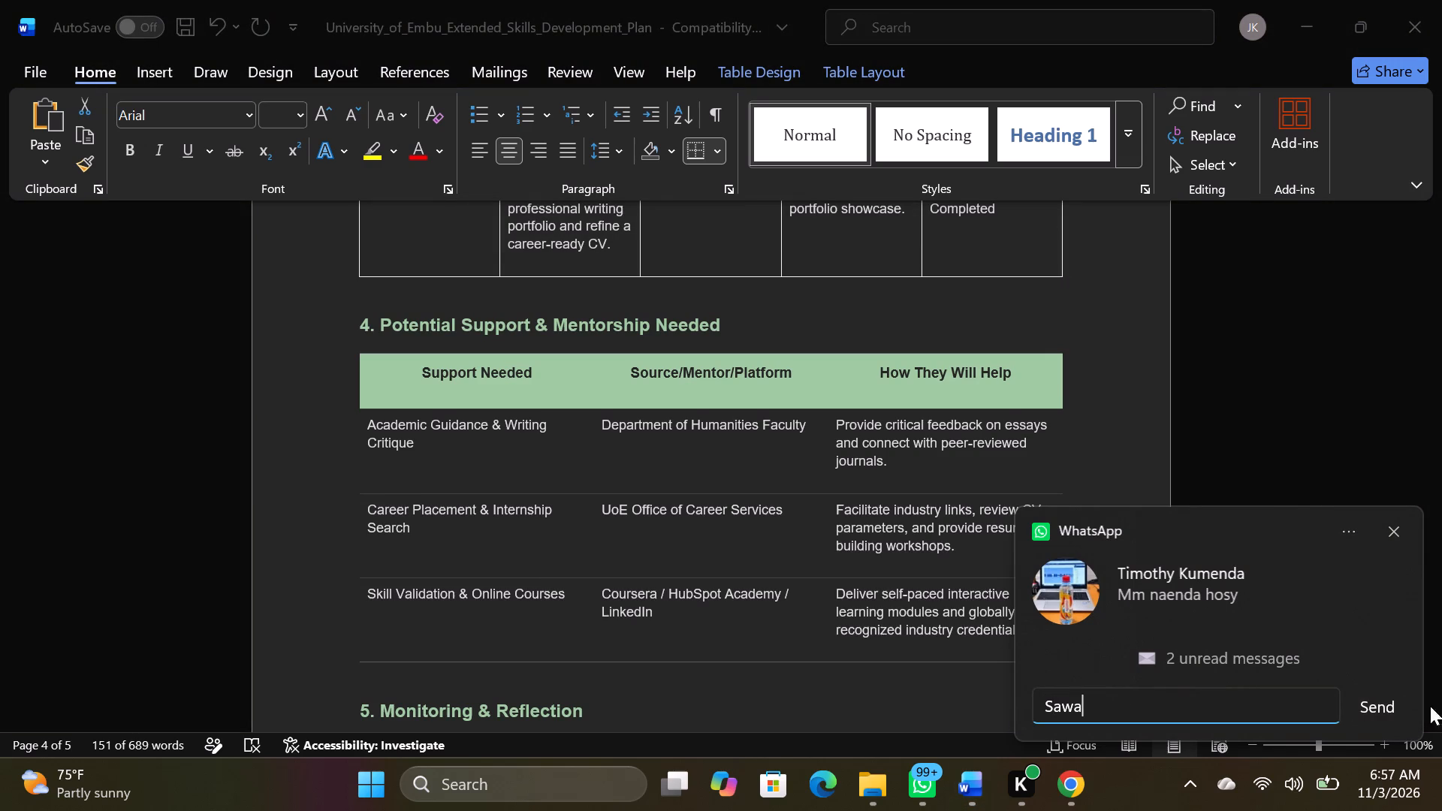
pyautogui.click(1371, 701)
# Select the entire Potential Support & Mentorship Needed table, apply All Borders to it, and deselect it.
pyautogui.scroll(-2, 991, 583)
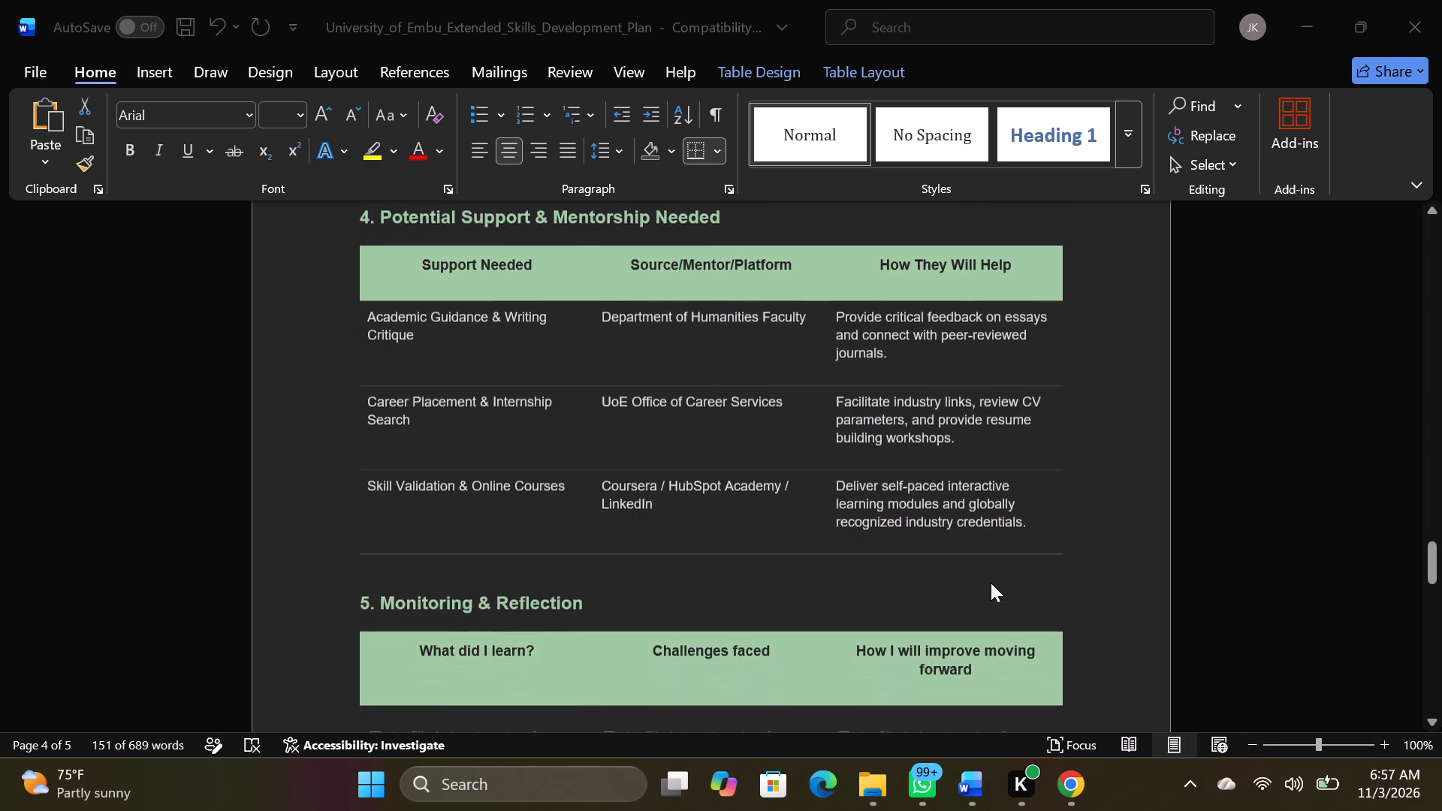
pyautogui.scroll(1, 1001, 547)
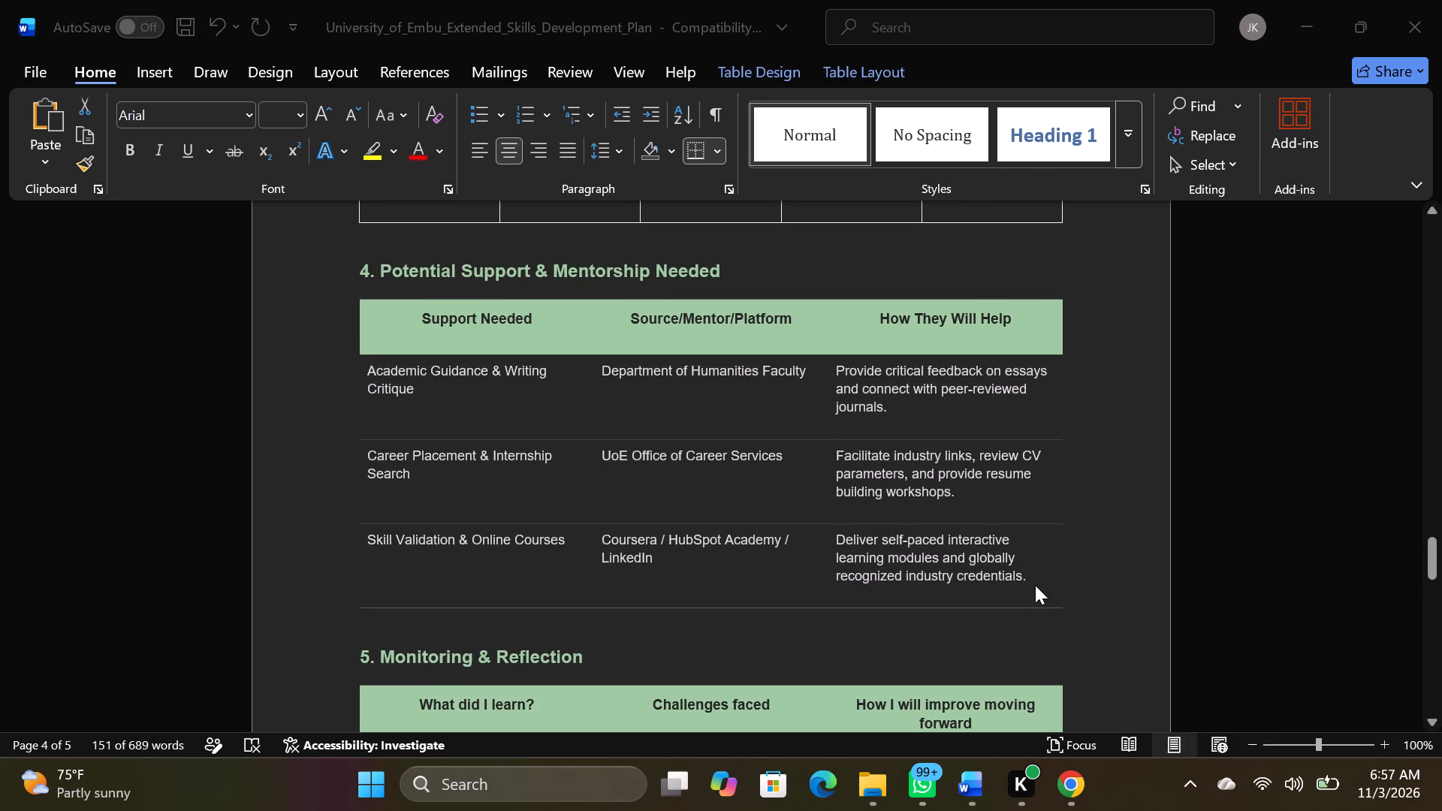
pyautogui.click(1057, 607)
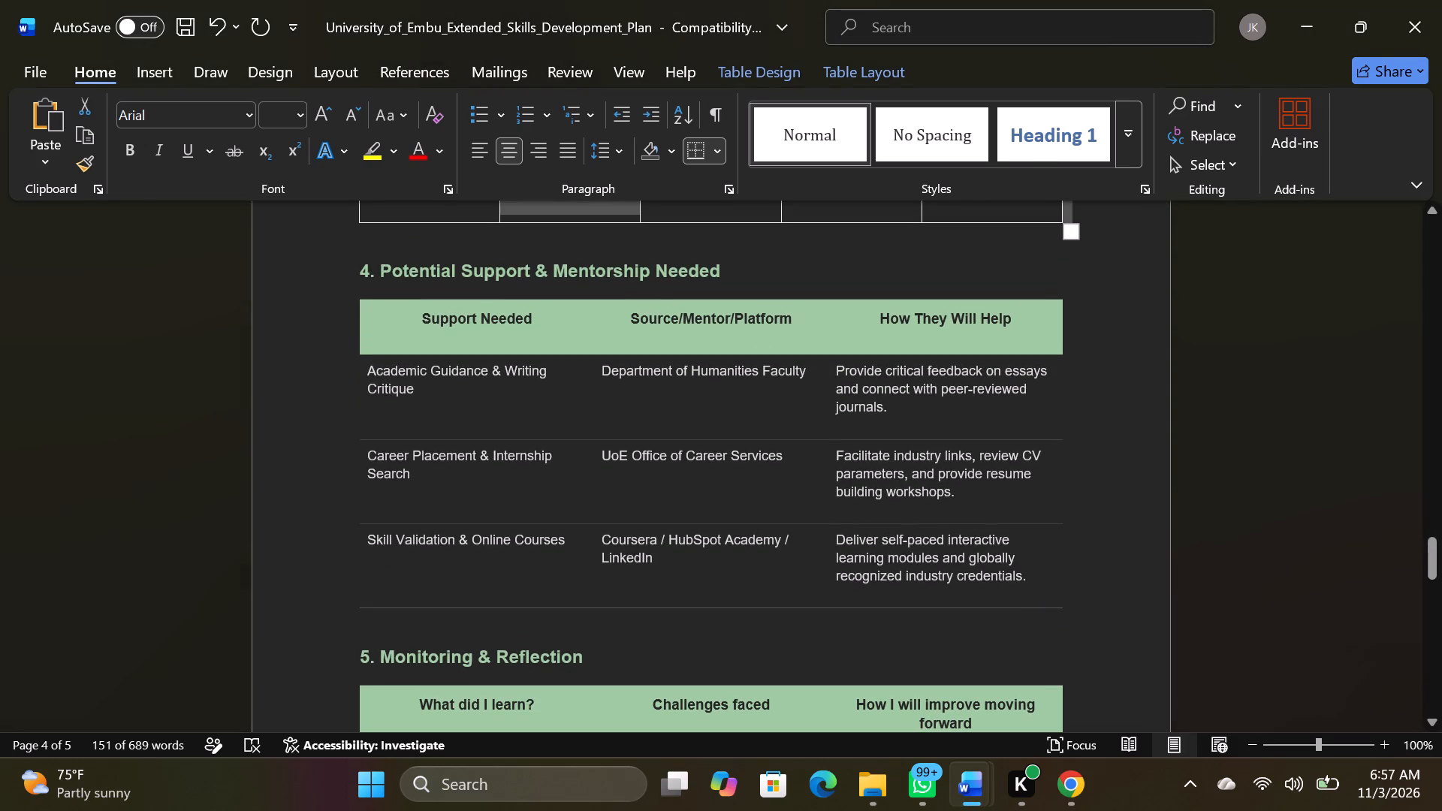
pyautogui.click(1065, 606)
pyautogui.click(1395, 575)
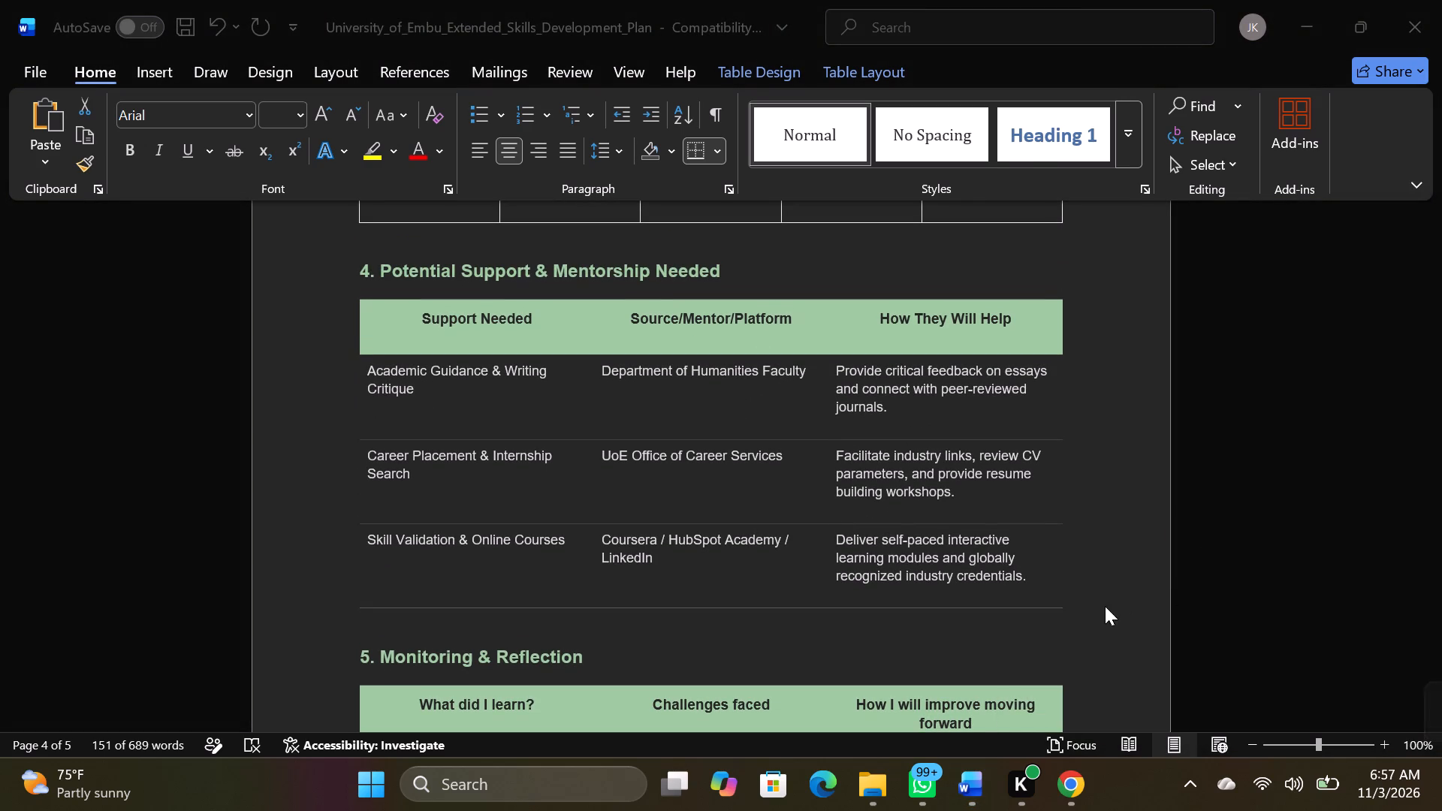
pyautogui.click(1070, 614)
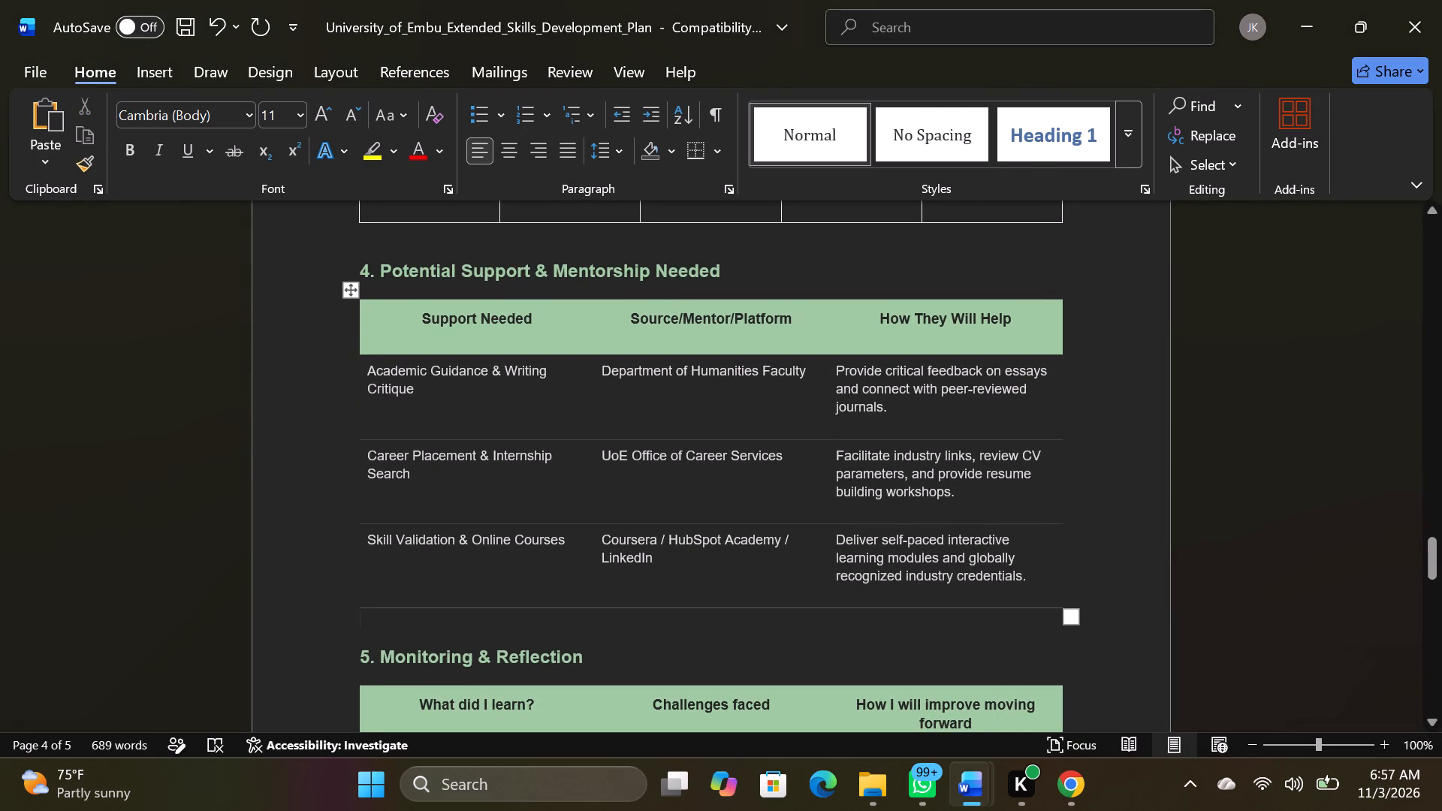
pyautogui.click(353, 291)
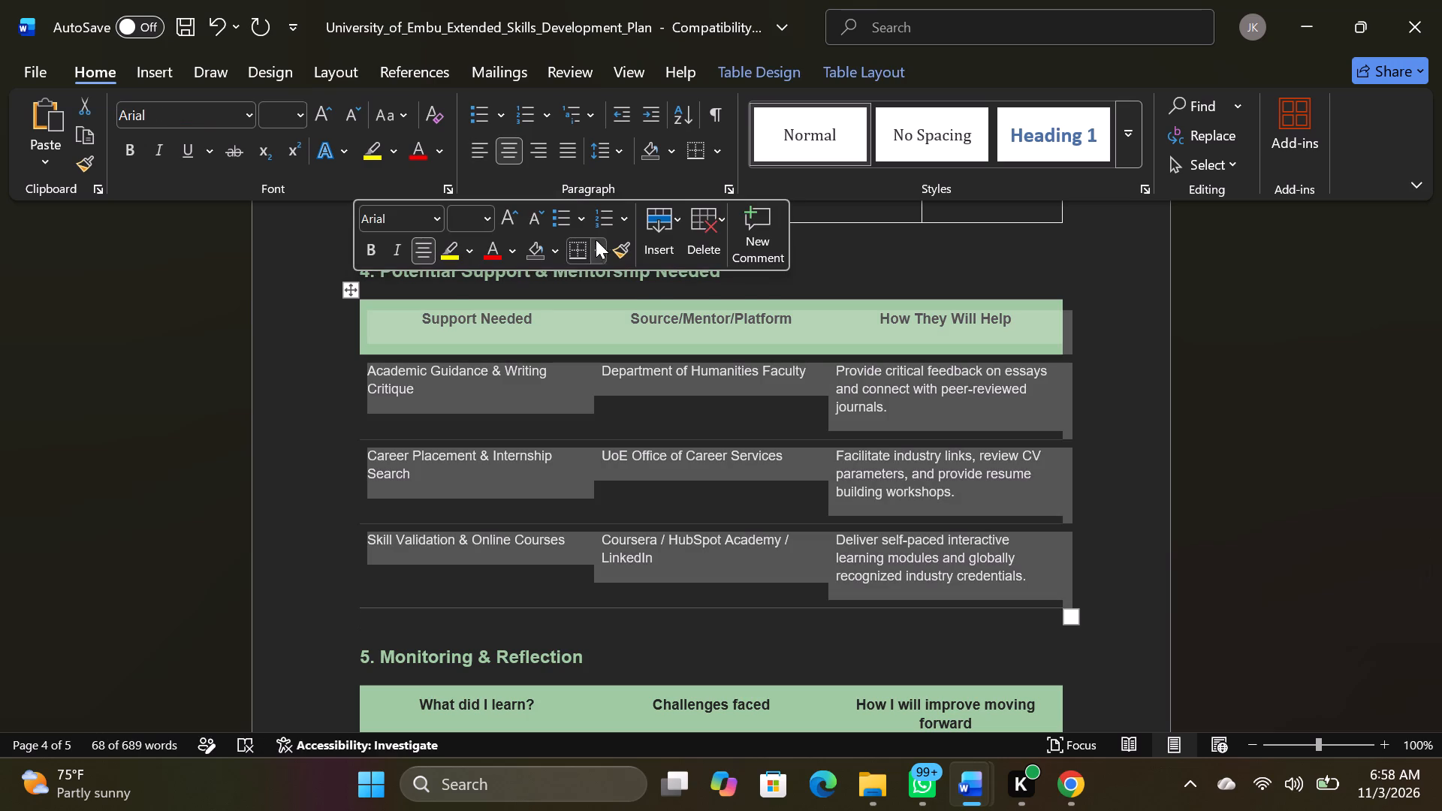
pyautogui.click(596, 248)
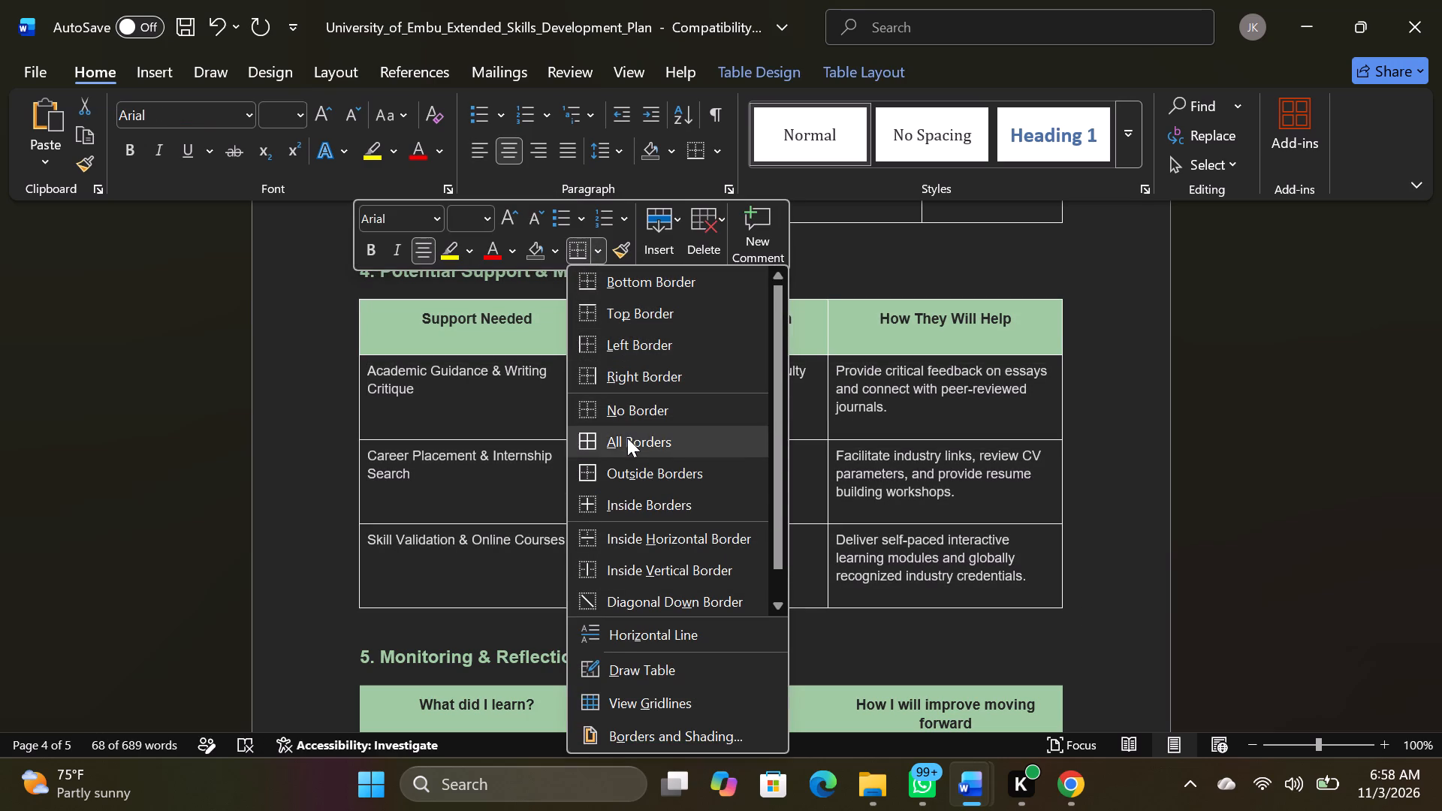
pyautogui.click(627, 438)
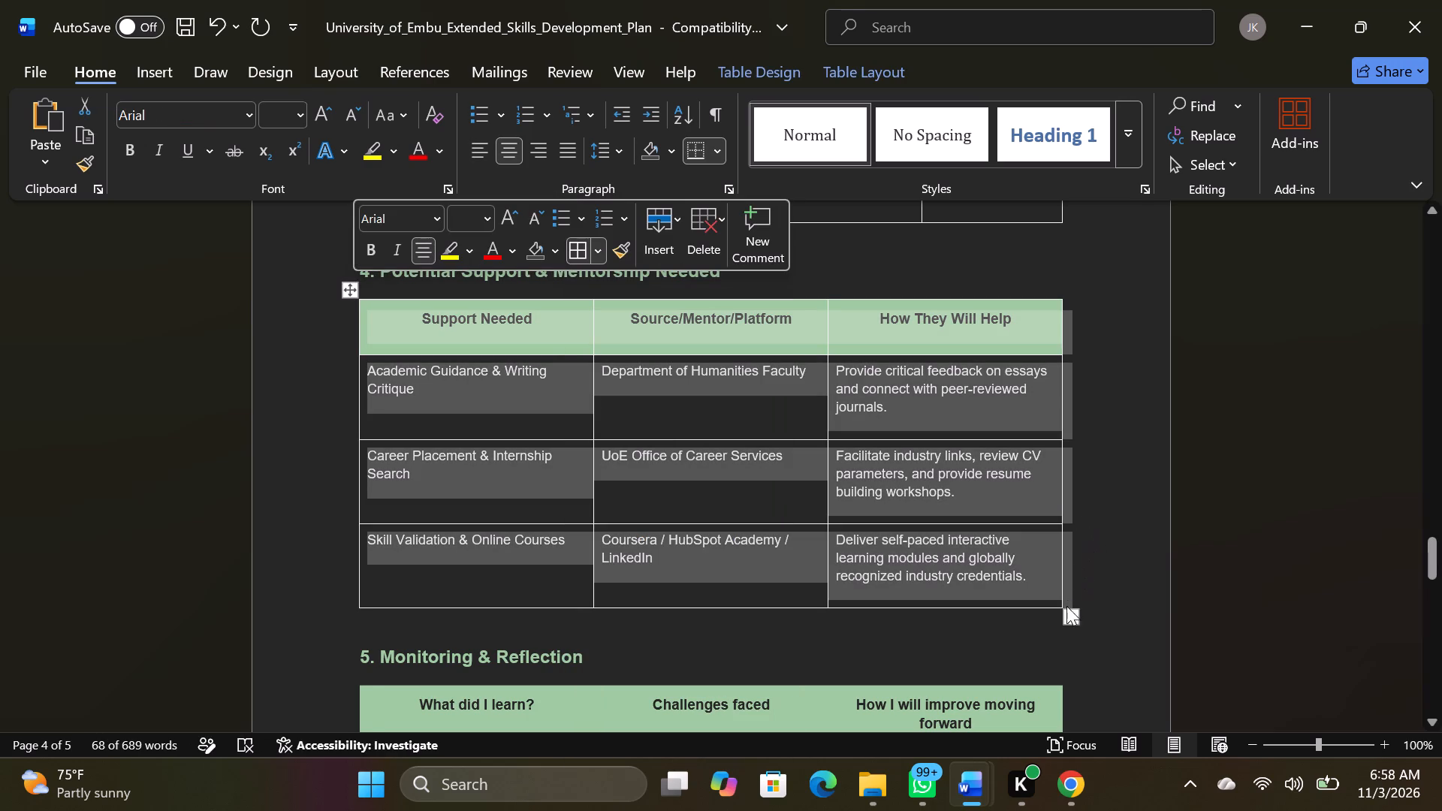
pyautogui.click(1069, 619)
pyautogui.click(1069, 619)
pyautogui.click(1139, 615)
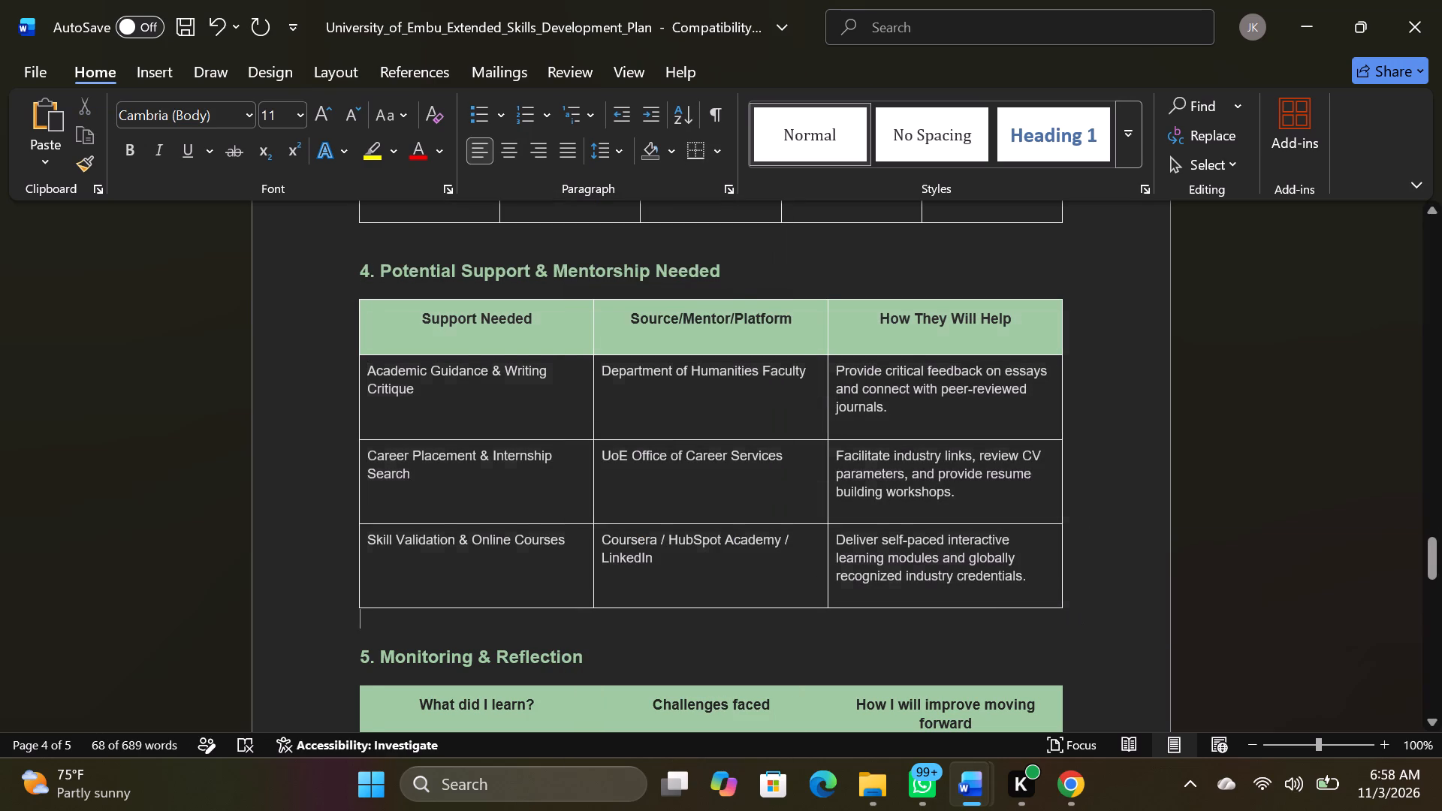
# Examine the Monitoring & Reflection table and the Submission Checklist through to the last page, dismissing the chat notification.
pyautogui.scroll(-4, 1072, 572)
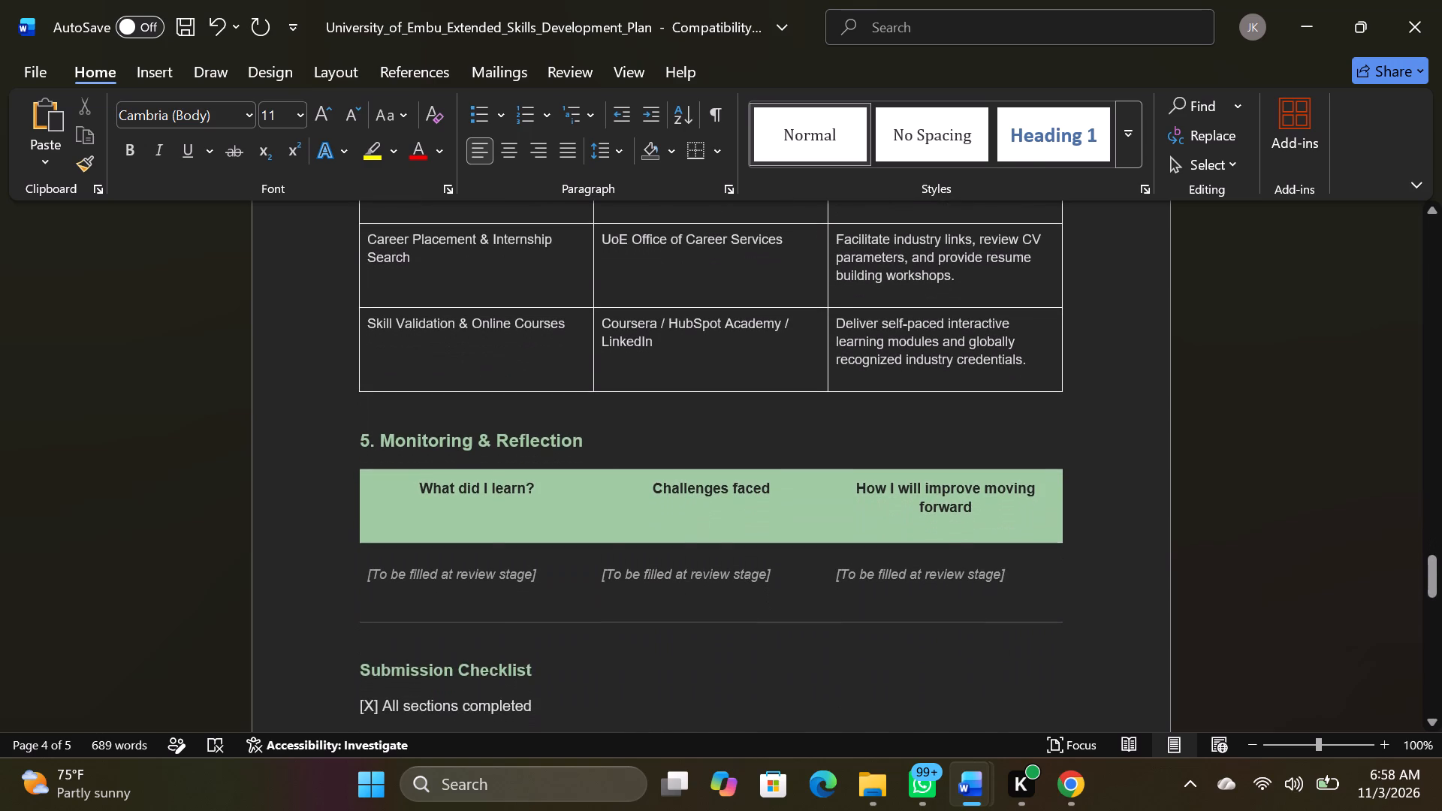
pyautogui.scroll(-1, 1072, 572)
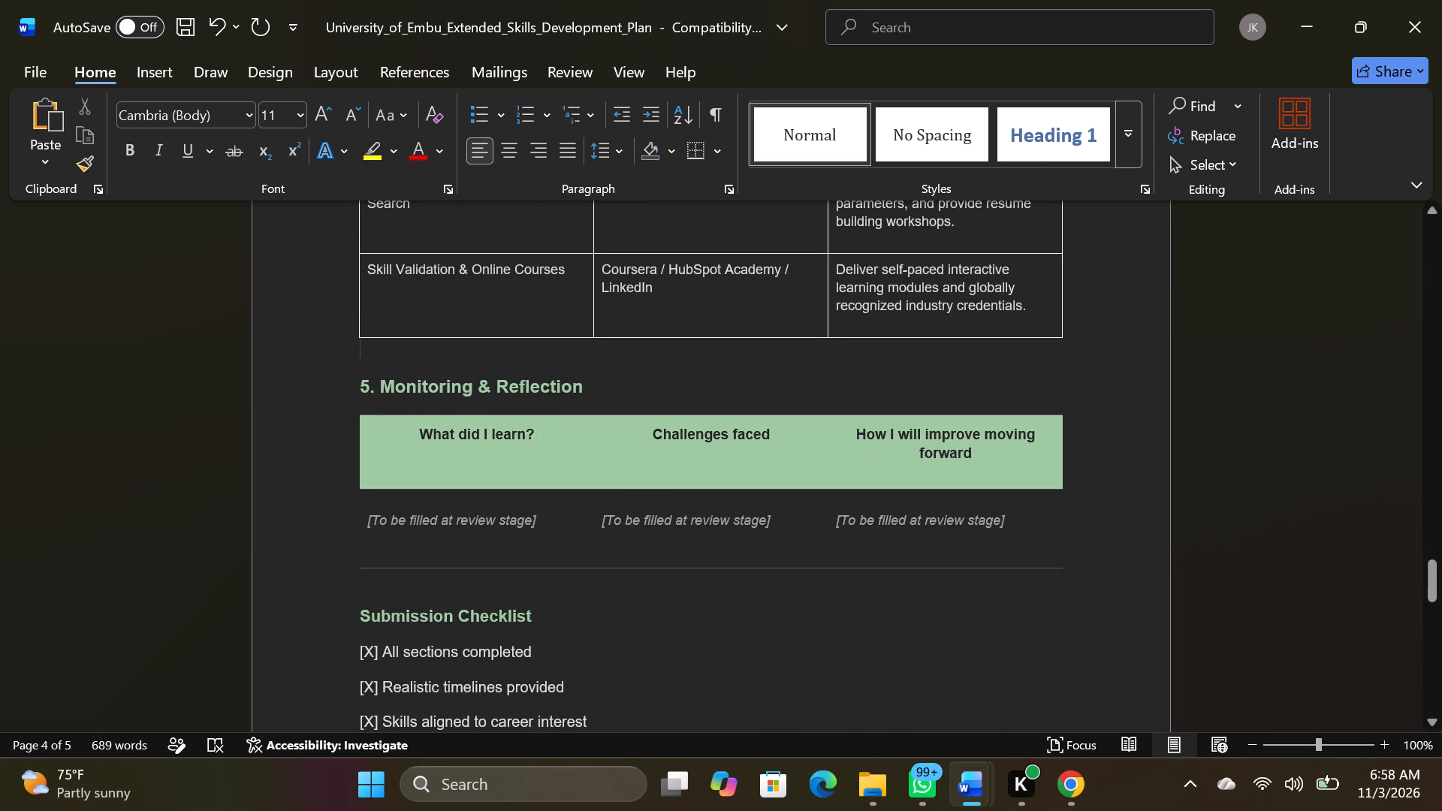
pyautogui.scroll(-2, 750, 536)
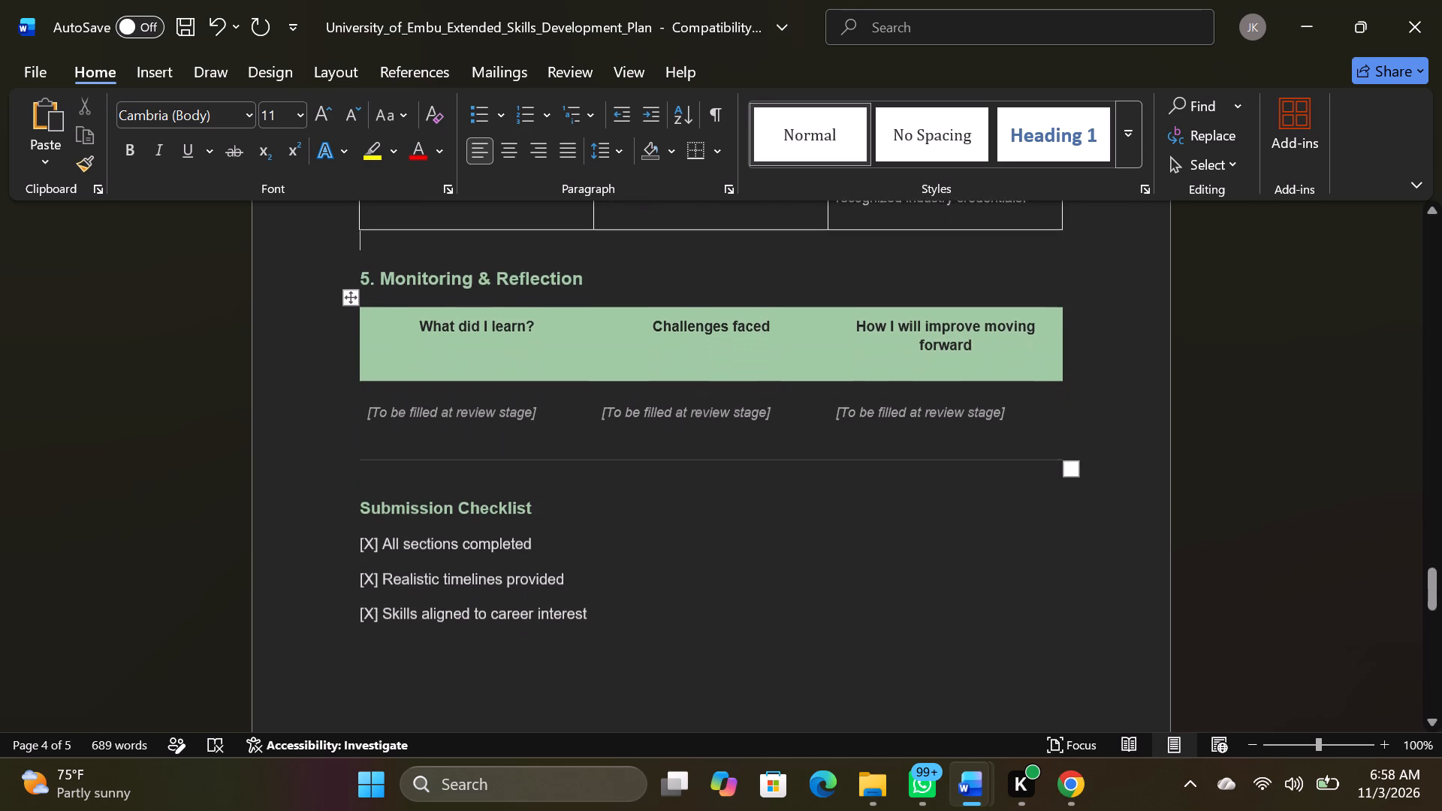
pyautogui.scroll(-16, 749, 546)
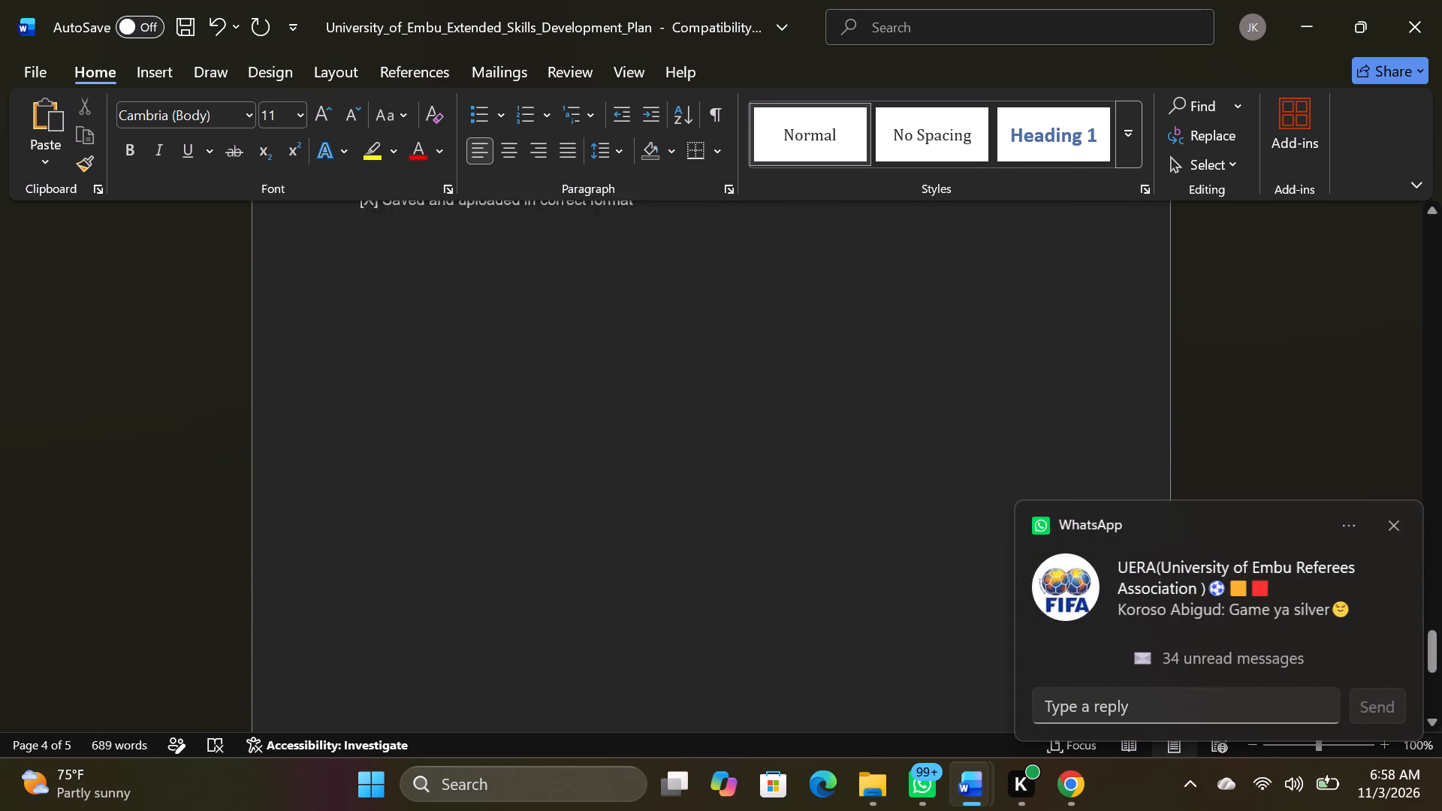
pyautogui.scroll(-5, 742, 536)
pyautogui.scroll(12, 740, 535)
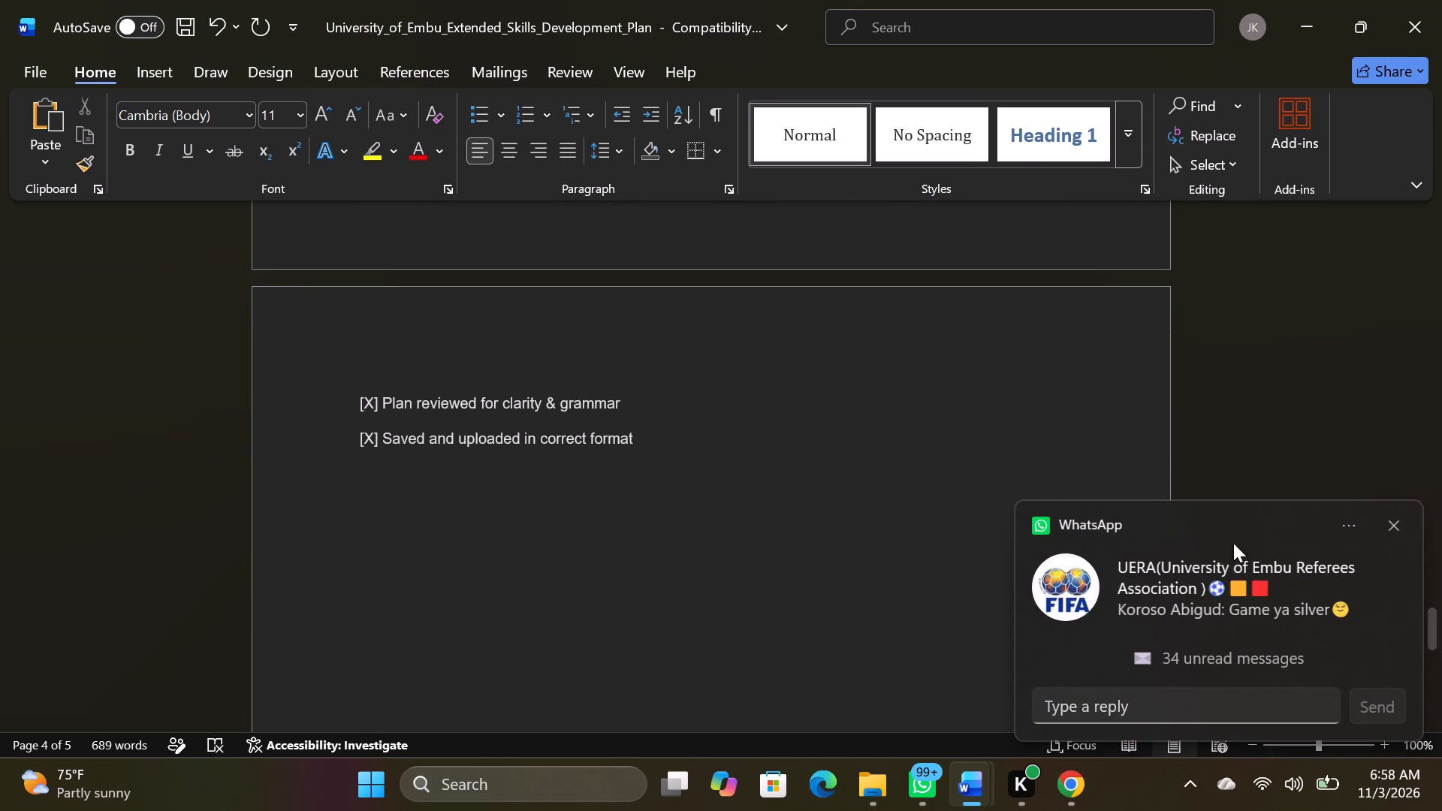
pyautogui.click(1402, 526)
pyautogui.scroll(-9, 942, 489)
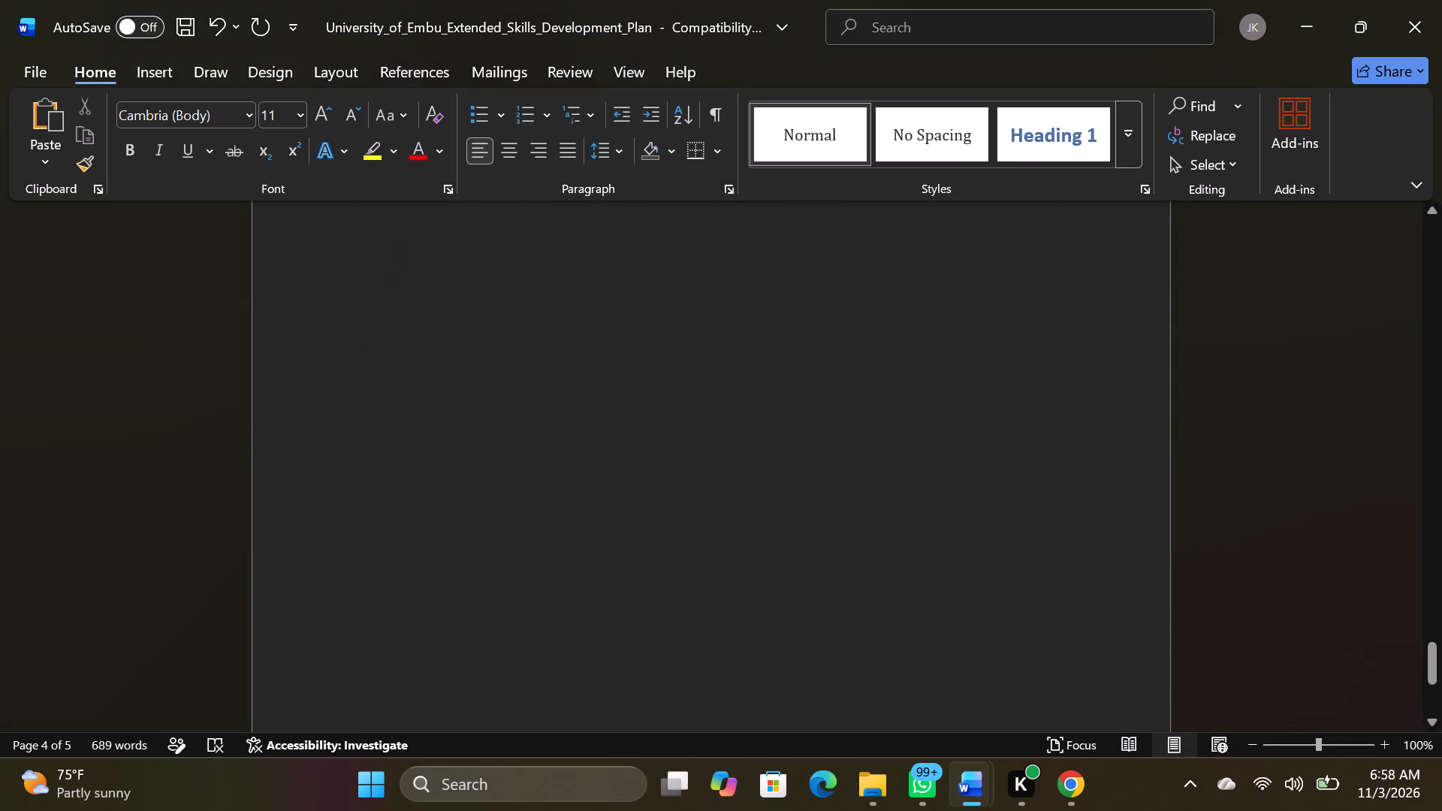
pyautogui.scroll(-17, 940, 498)
pyautogui.scroll(13, 940, 497)
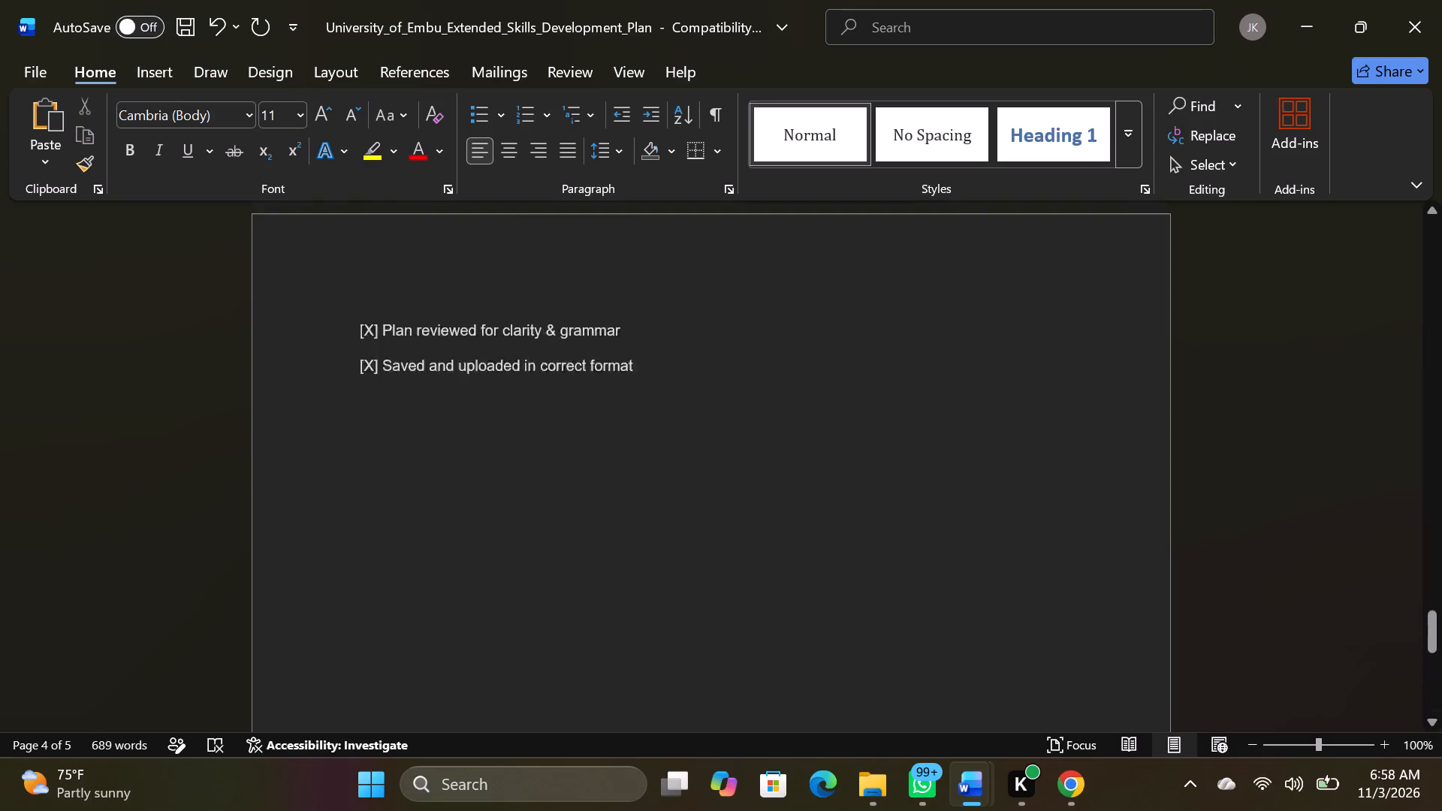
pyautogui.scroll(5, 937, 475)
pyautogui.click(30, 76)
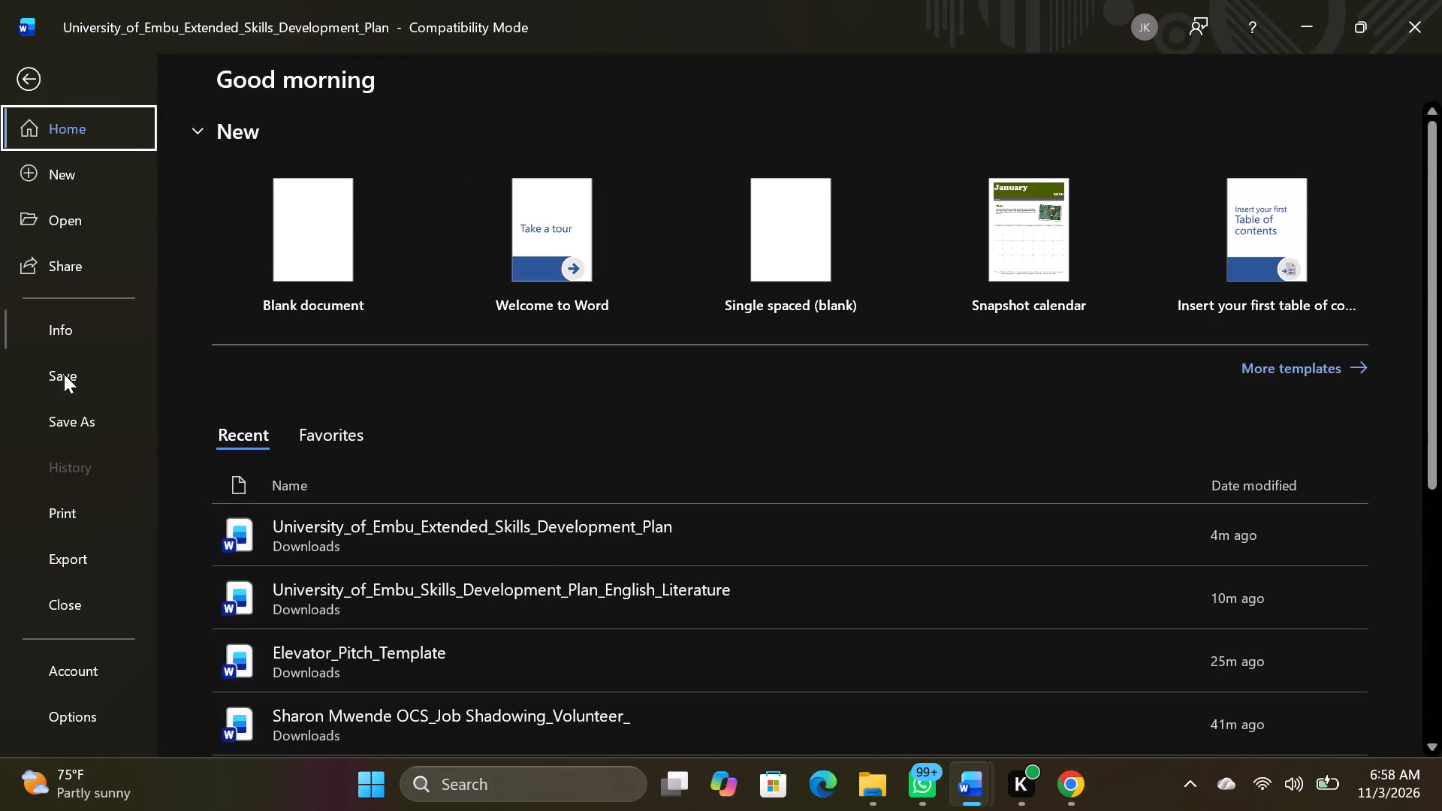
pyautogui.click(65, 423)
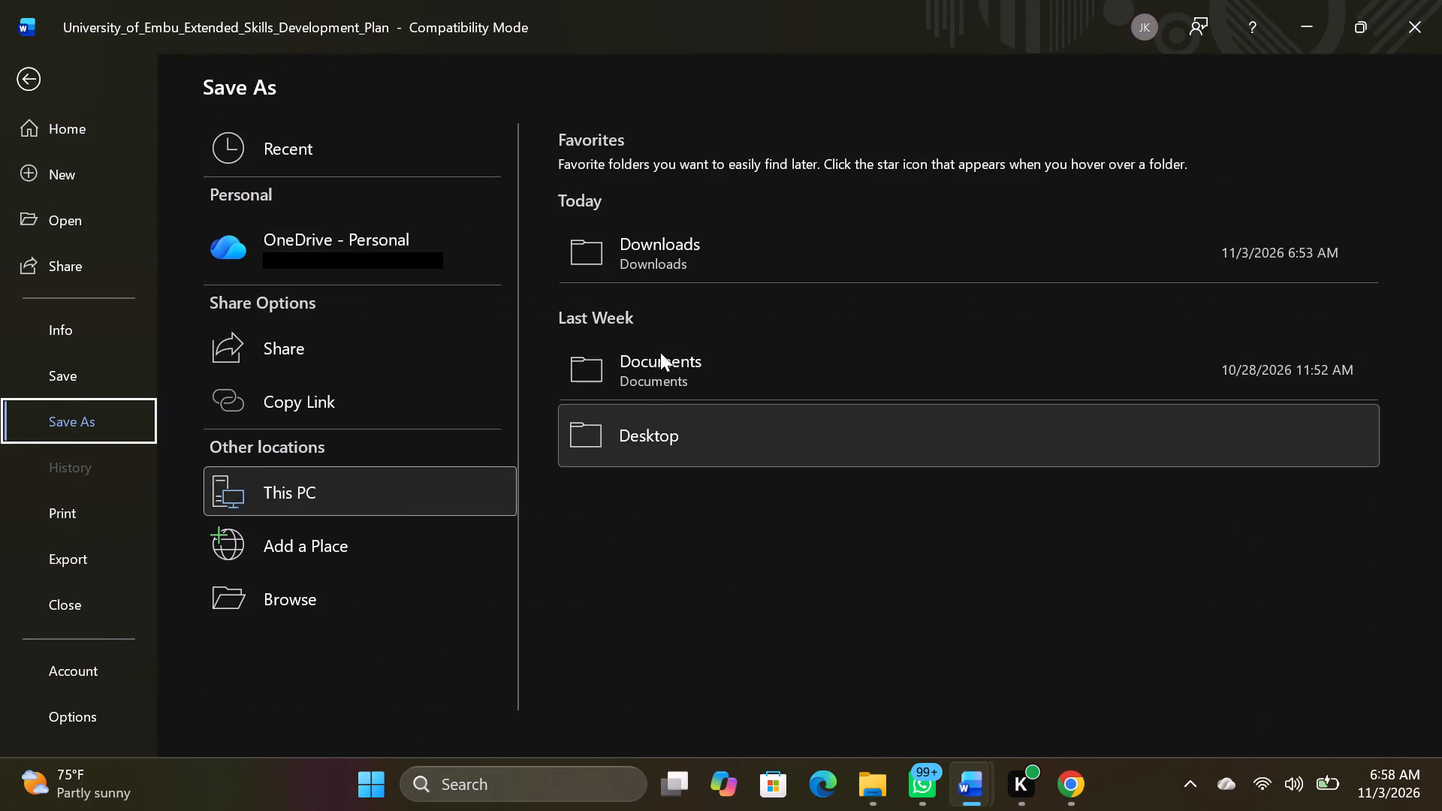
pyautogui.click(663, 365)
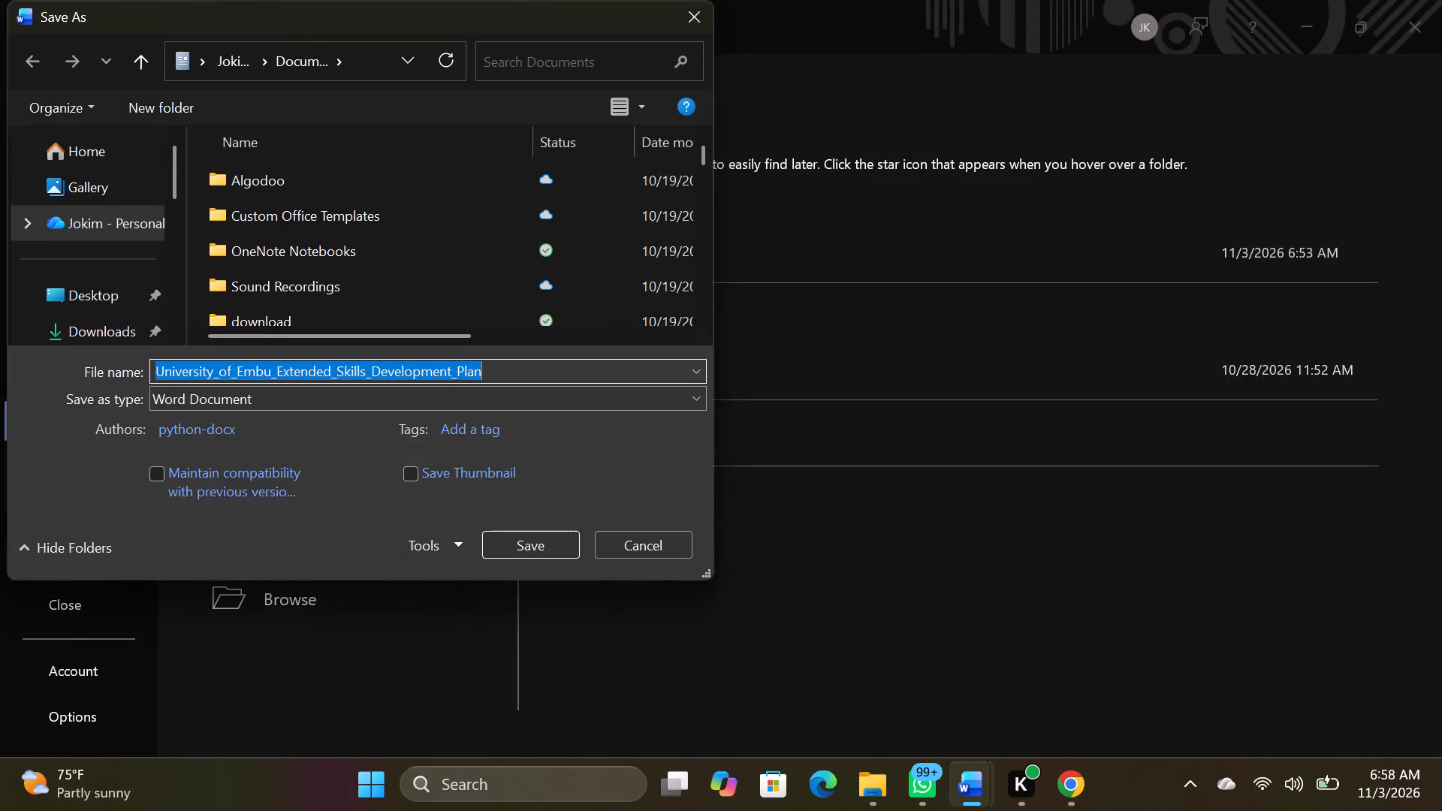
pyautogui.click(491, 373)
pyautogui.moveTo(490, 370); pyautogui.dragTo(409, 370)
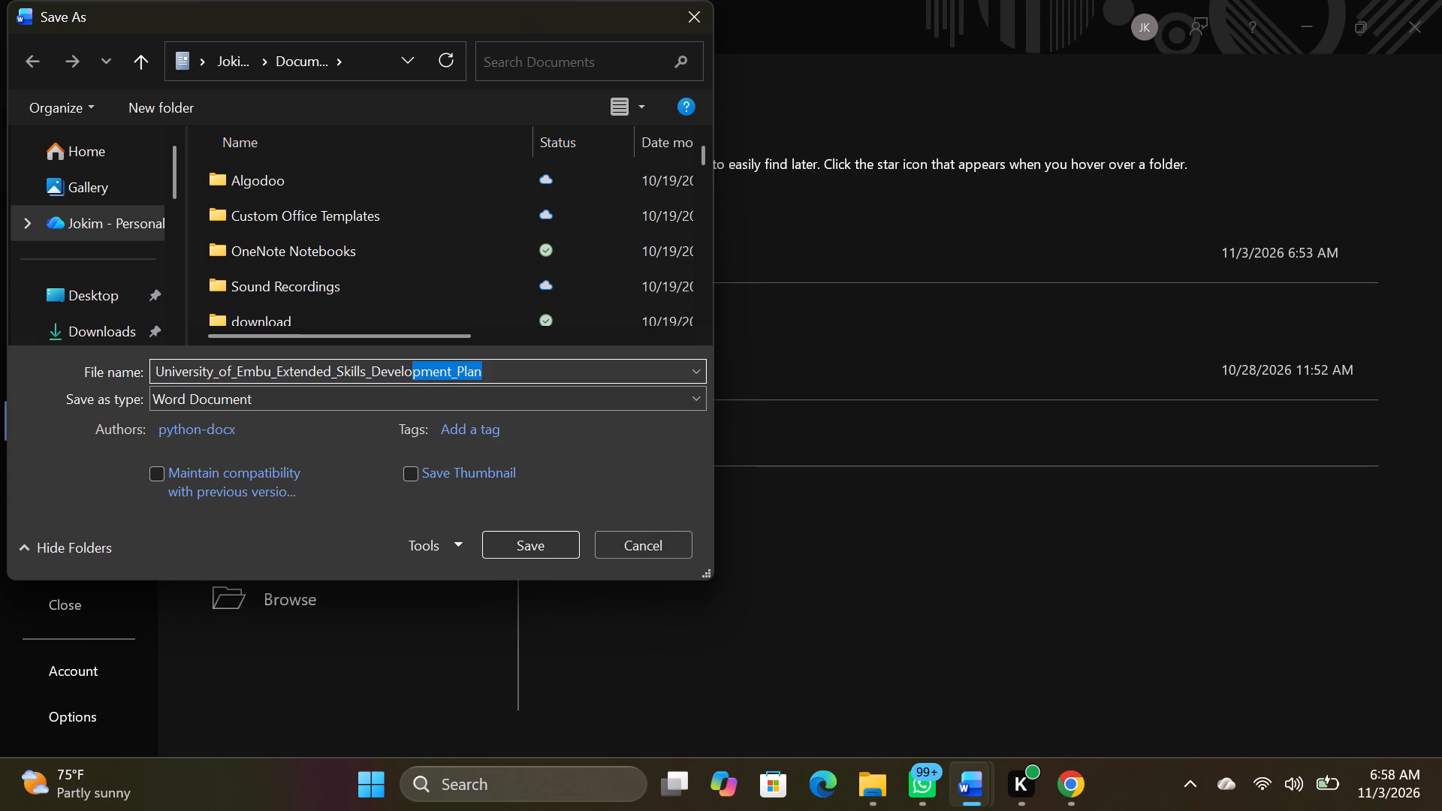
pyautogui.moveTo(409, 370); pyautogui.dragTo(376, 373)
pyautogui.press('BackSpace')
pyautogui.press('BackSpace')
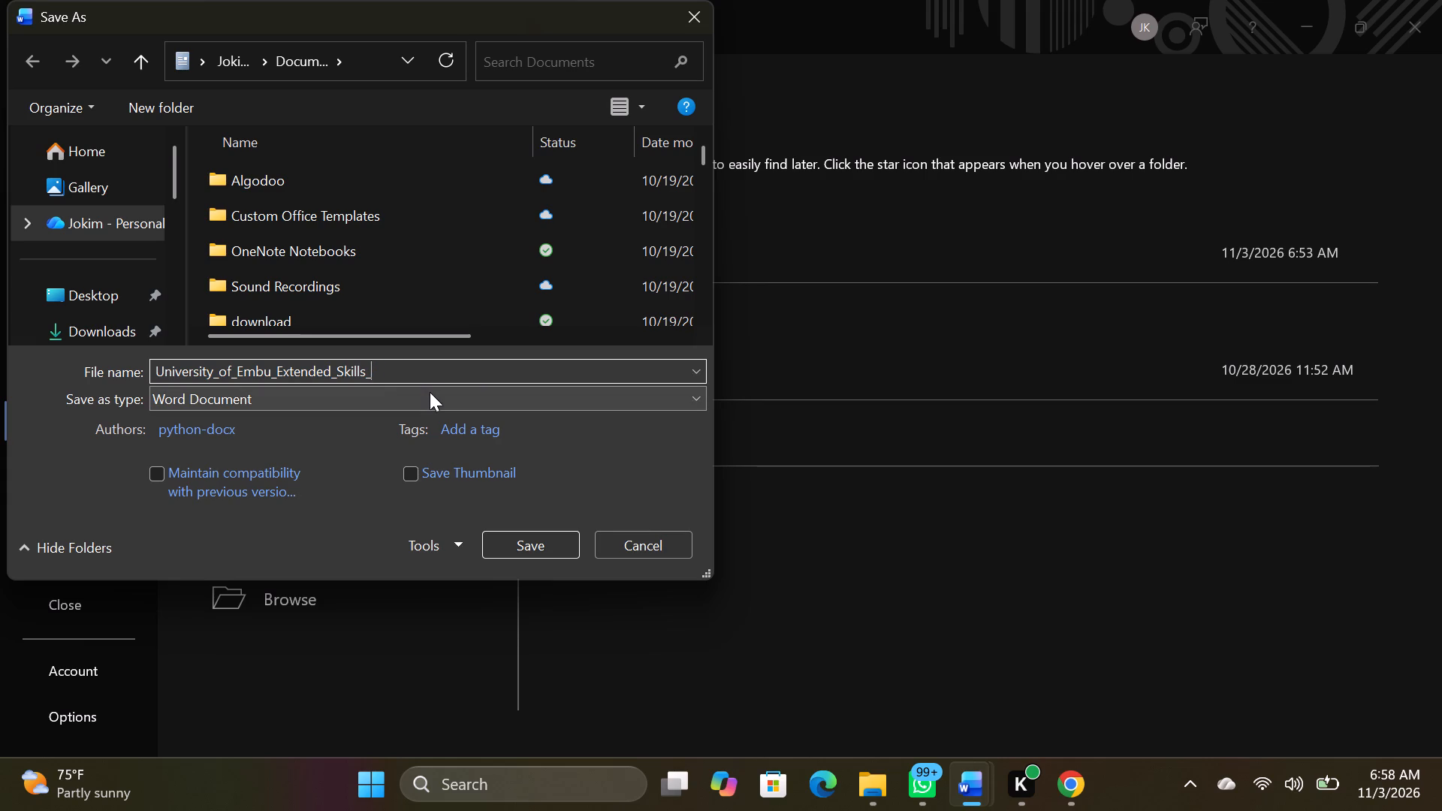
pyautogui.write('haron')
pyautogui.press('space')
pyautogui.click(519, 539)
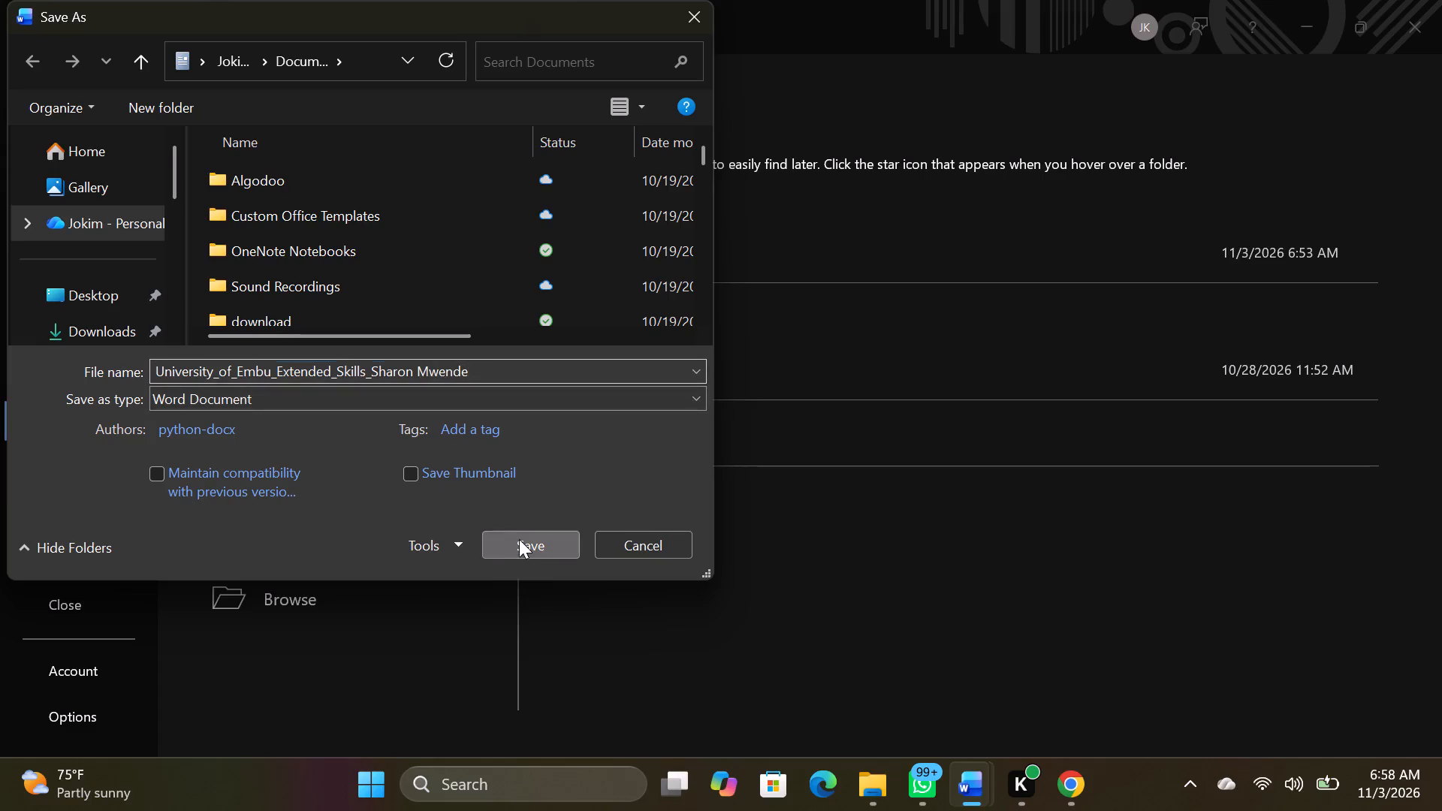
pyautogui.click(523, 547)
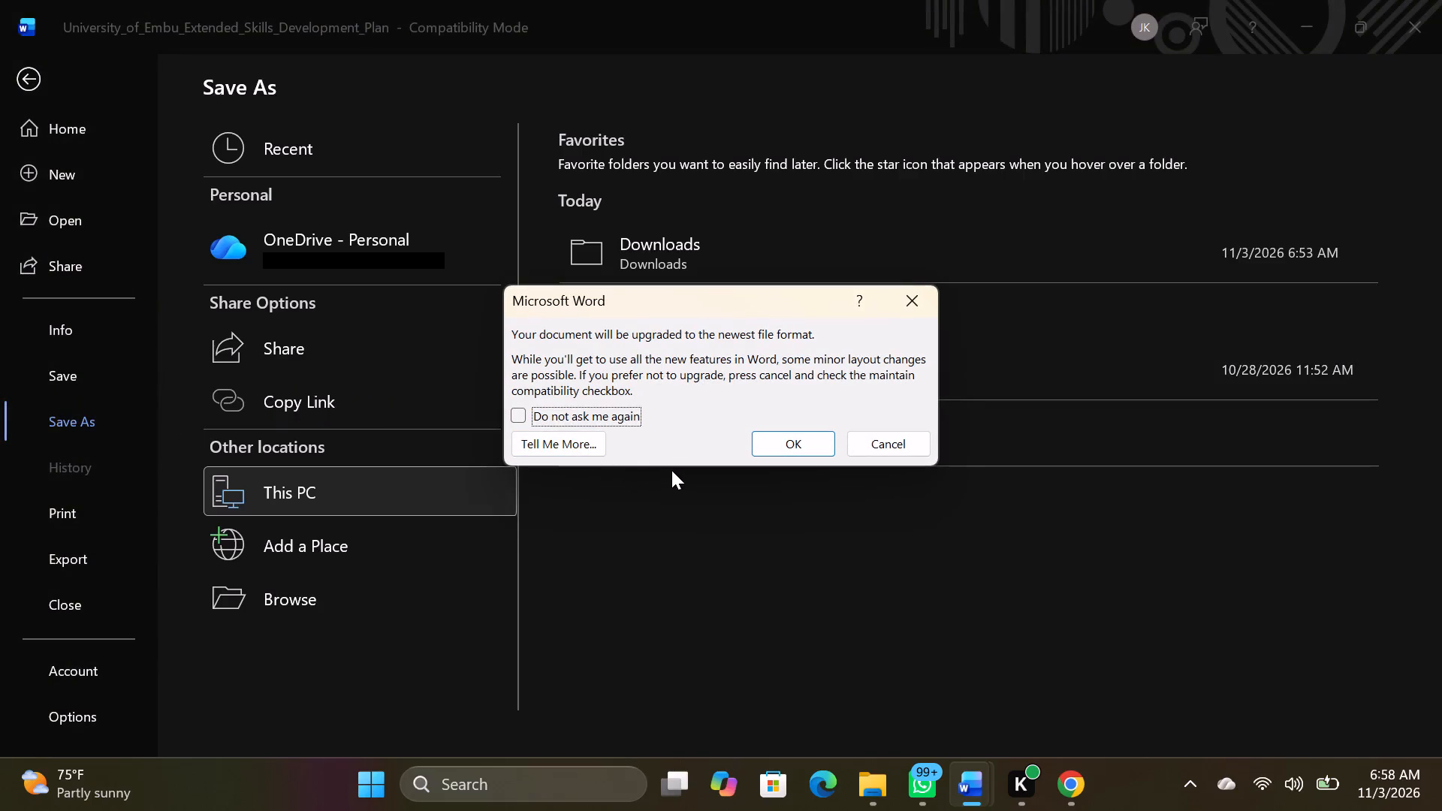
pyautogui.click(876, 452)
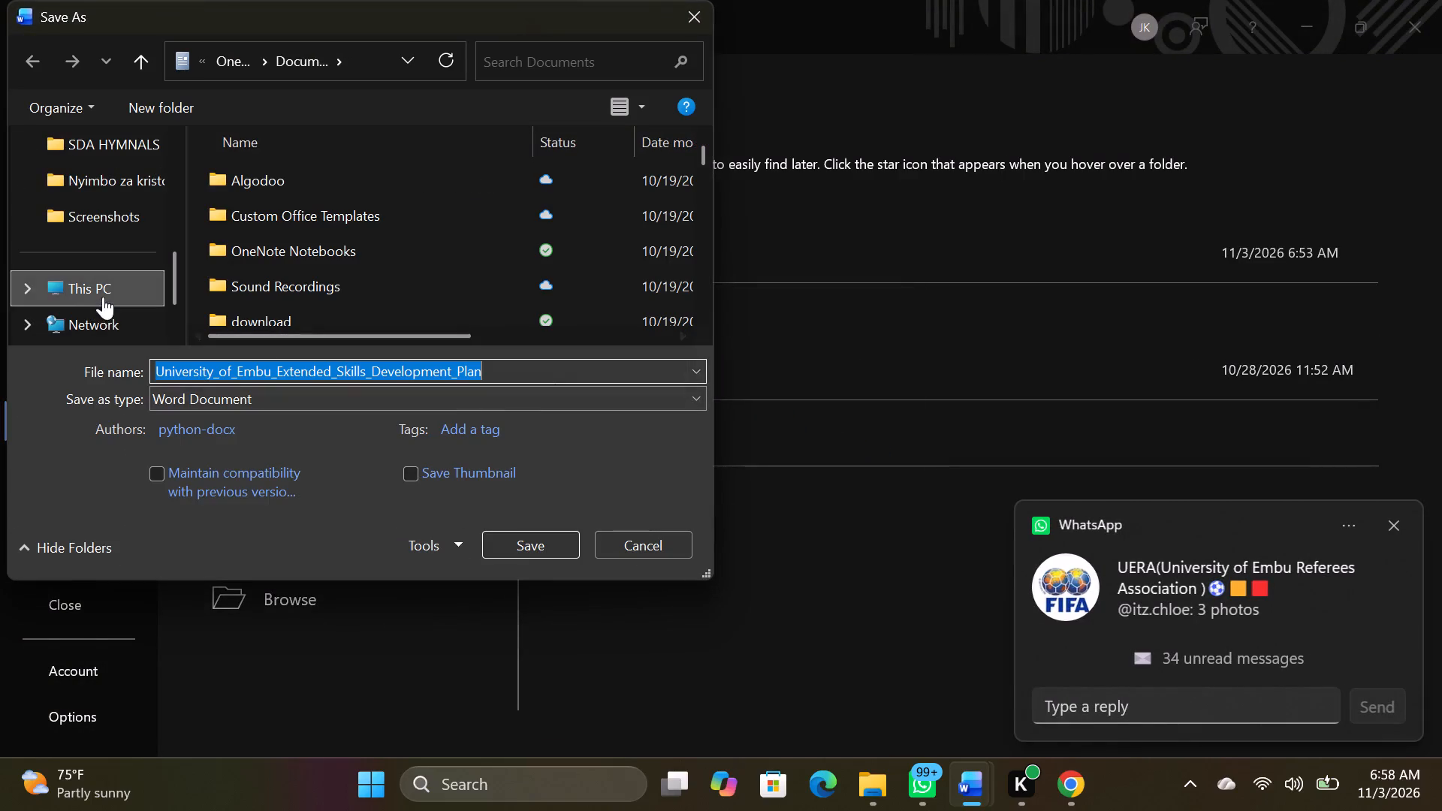
# Save the document to the Downloads folder as University_of_Embu_Extended_Skills_Development_Plan, upgraded to the newest Word file format.
pyautogui.scroll(3, 111, 293)
pyautogui.scroll(-1, 116, 291)
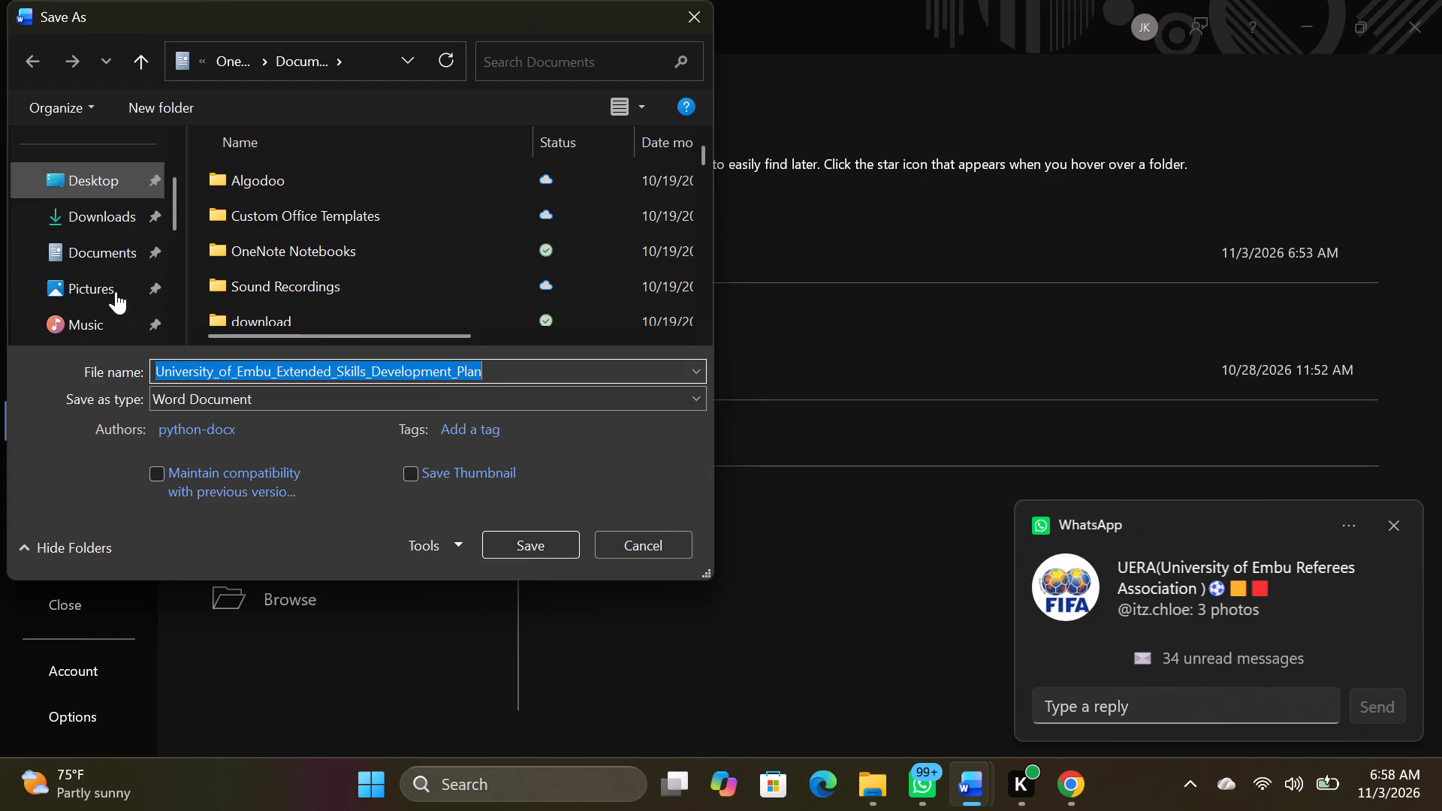
pyautogui.click(108, 218)
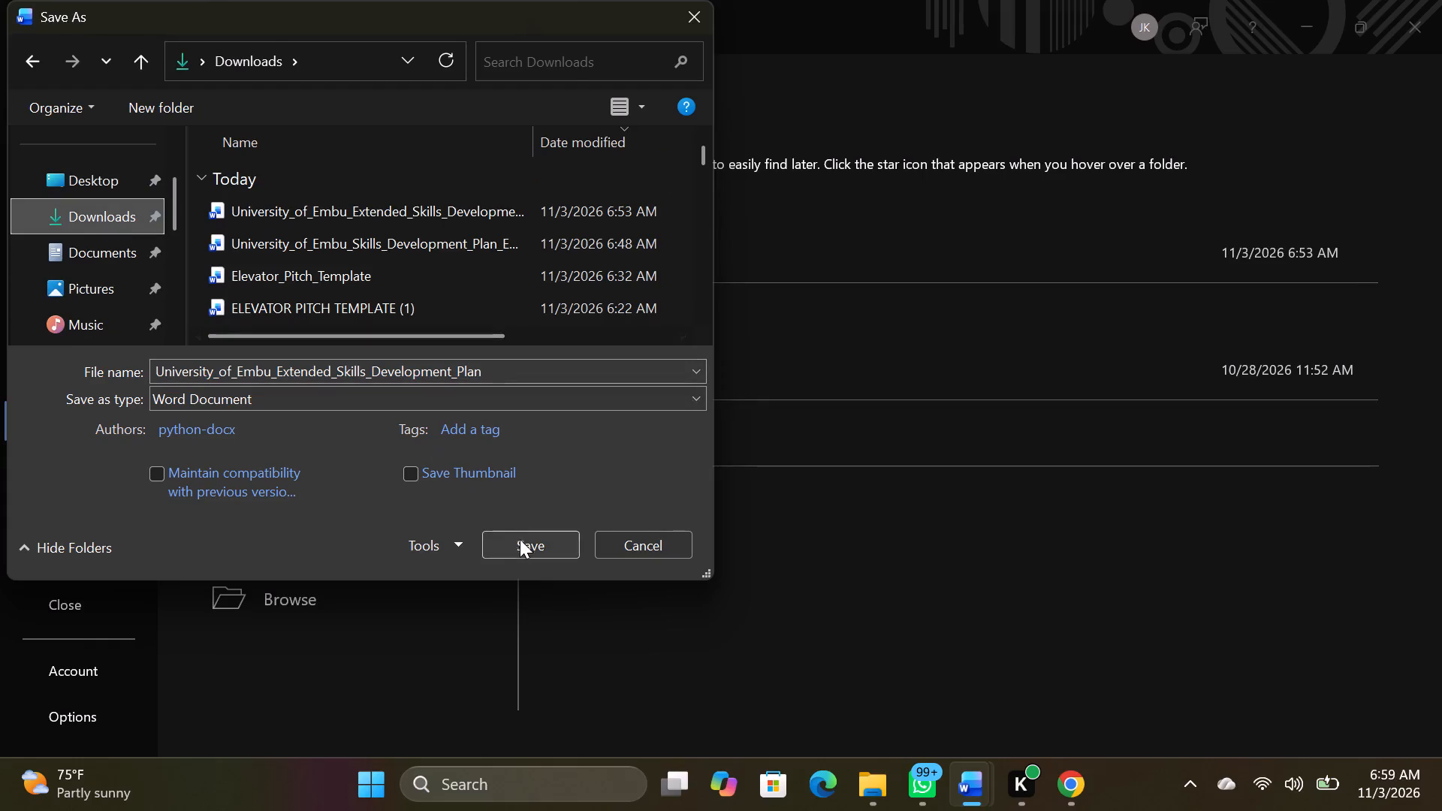
pyautogui.click(523, 540)
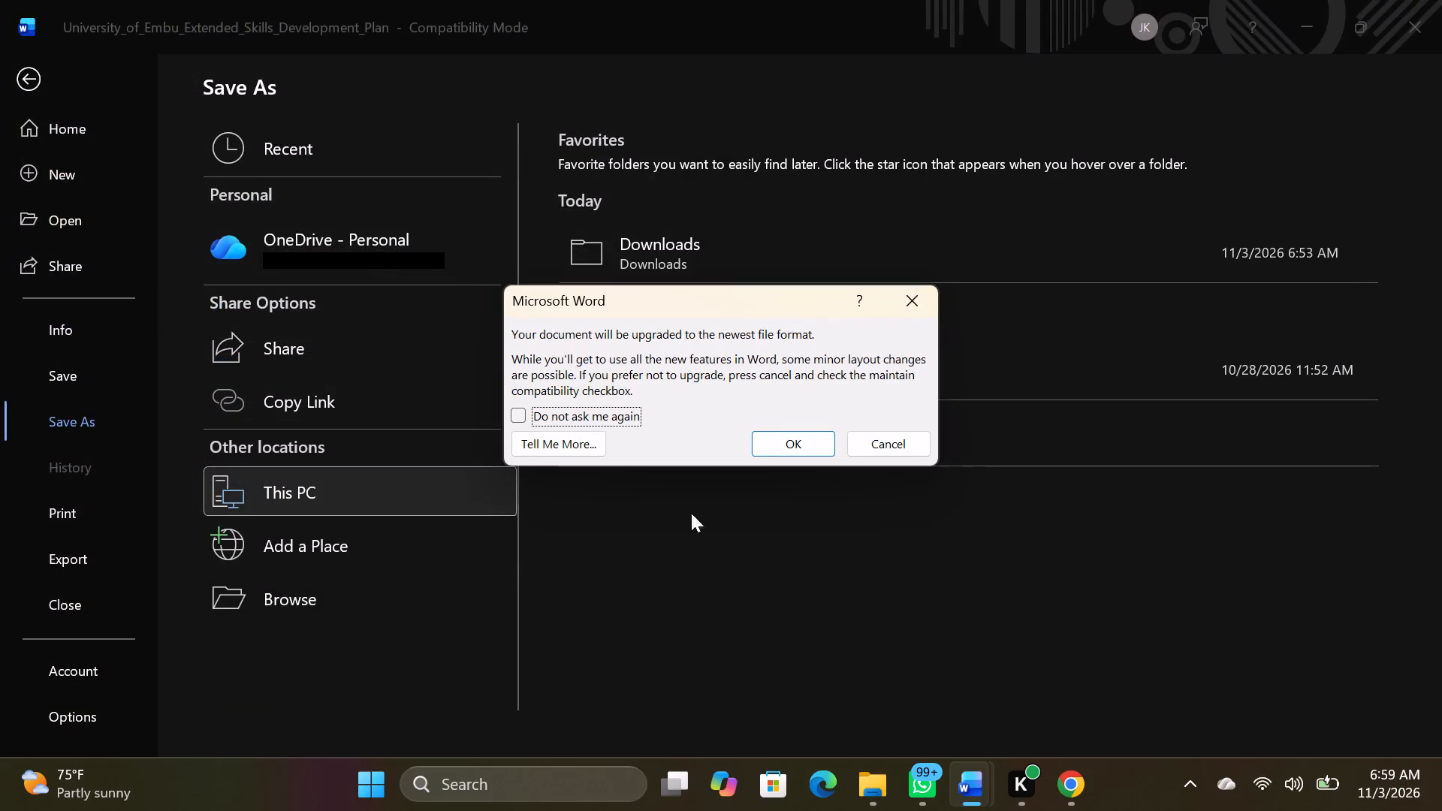
pyautogui.click(790, 438)
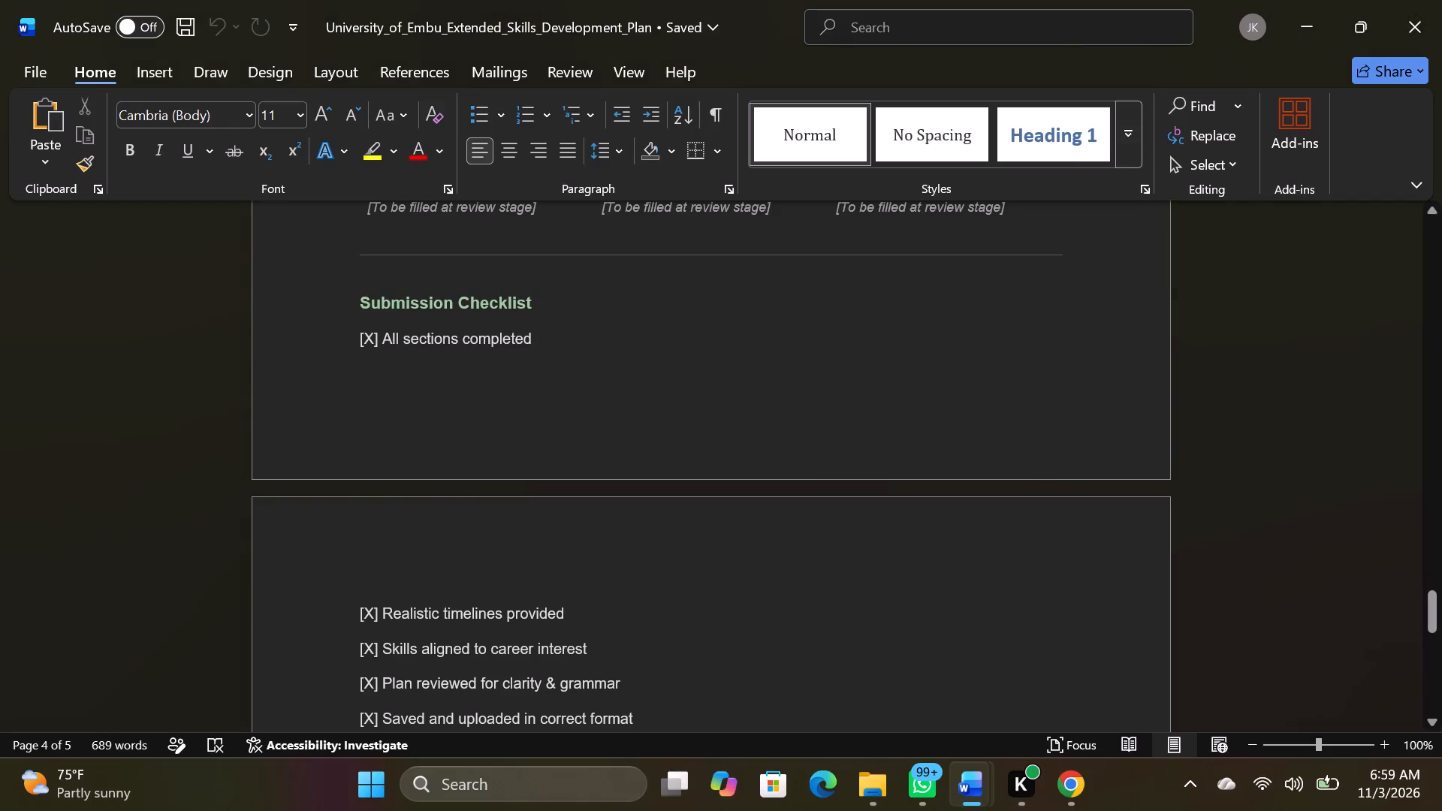
# Export the document as a PDF named University_of_Embu_Extended_Skills_Development_Plan in the Downloads folder.
pyautogui.scroll(8, 834, 468)
pyautogui.scroll(-4, 836, 464)
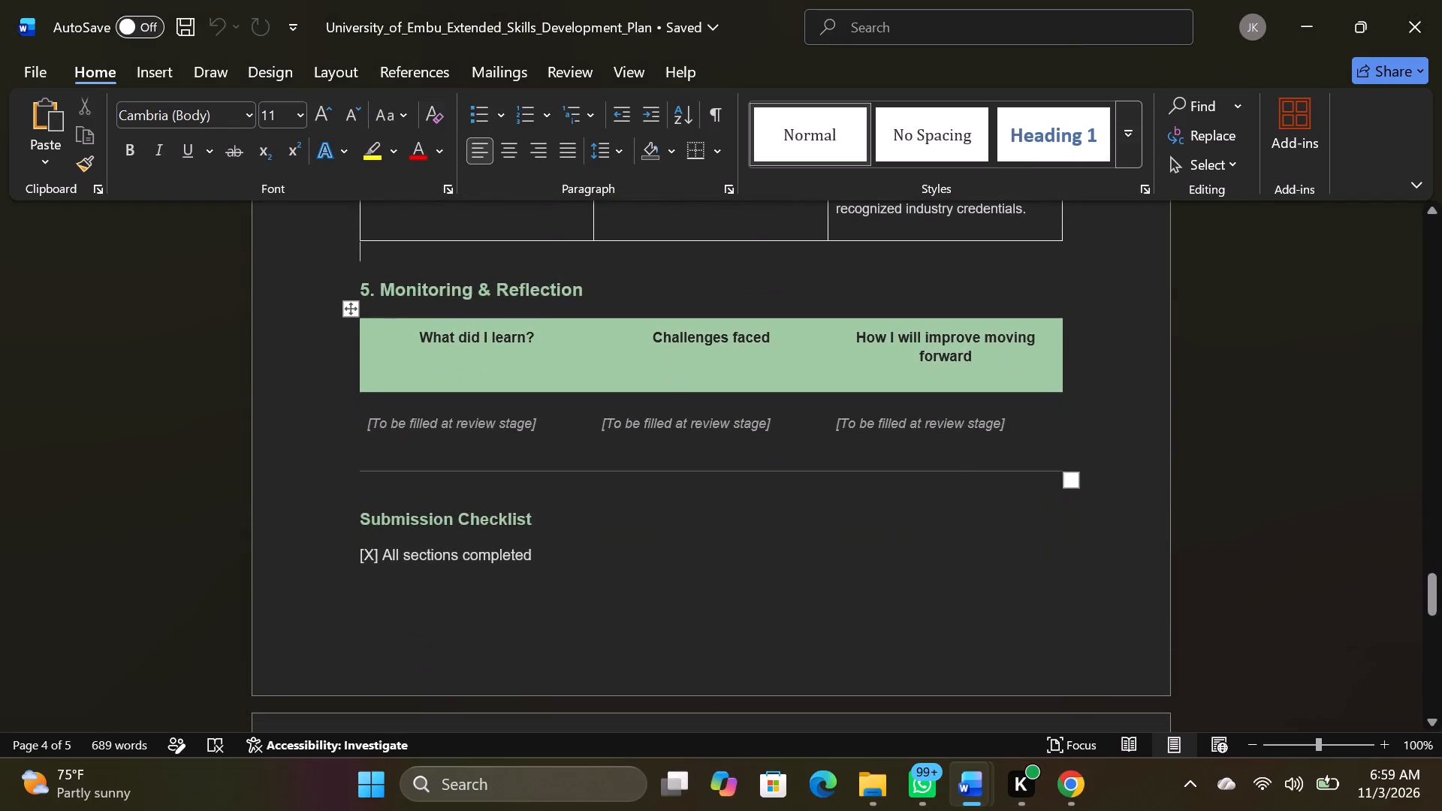
pyautogui.click(42, 73)
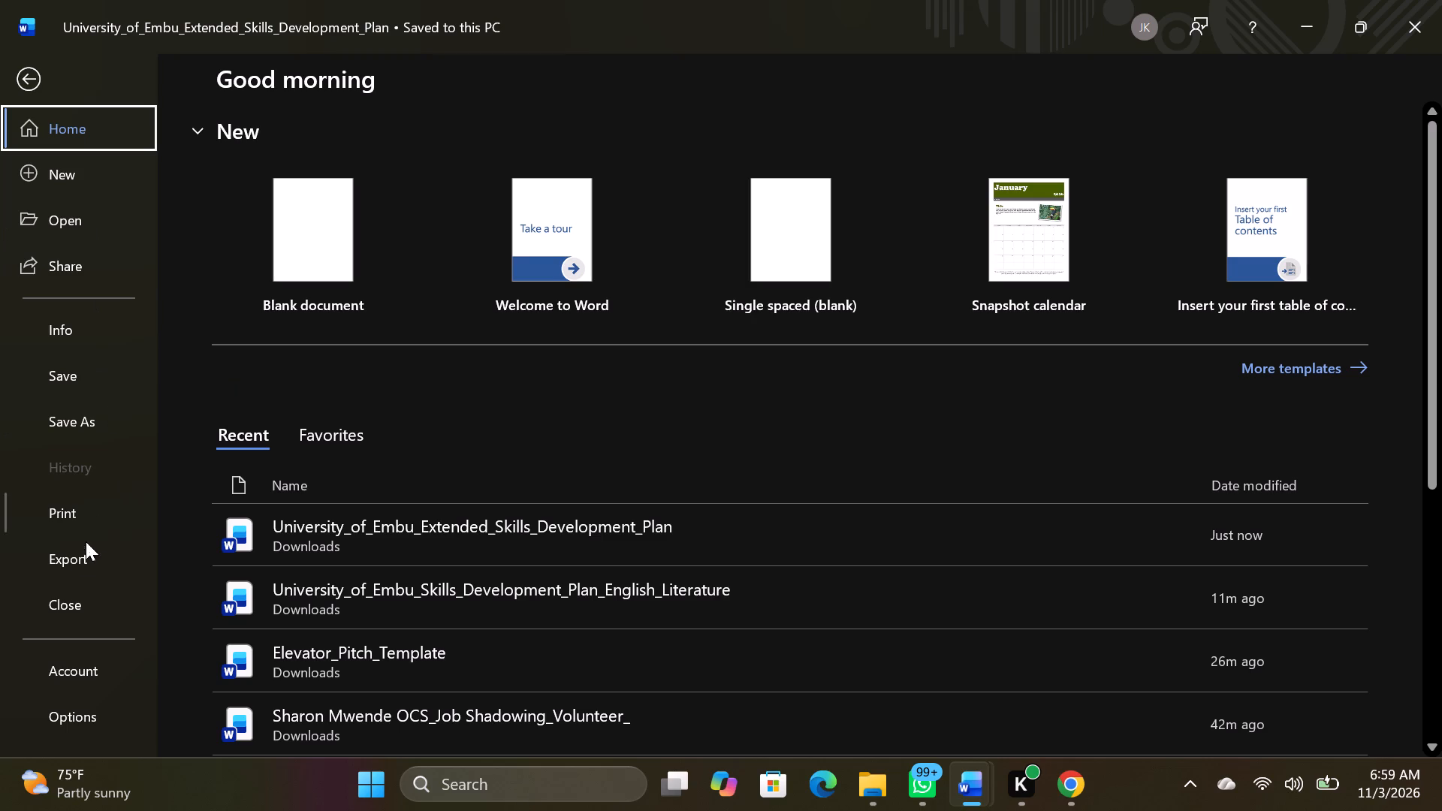
pyautogui.click(80, 562)
pyautogui.click(658, 315)
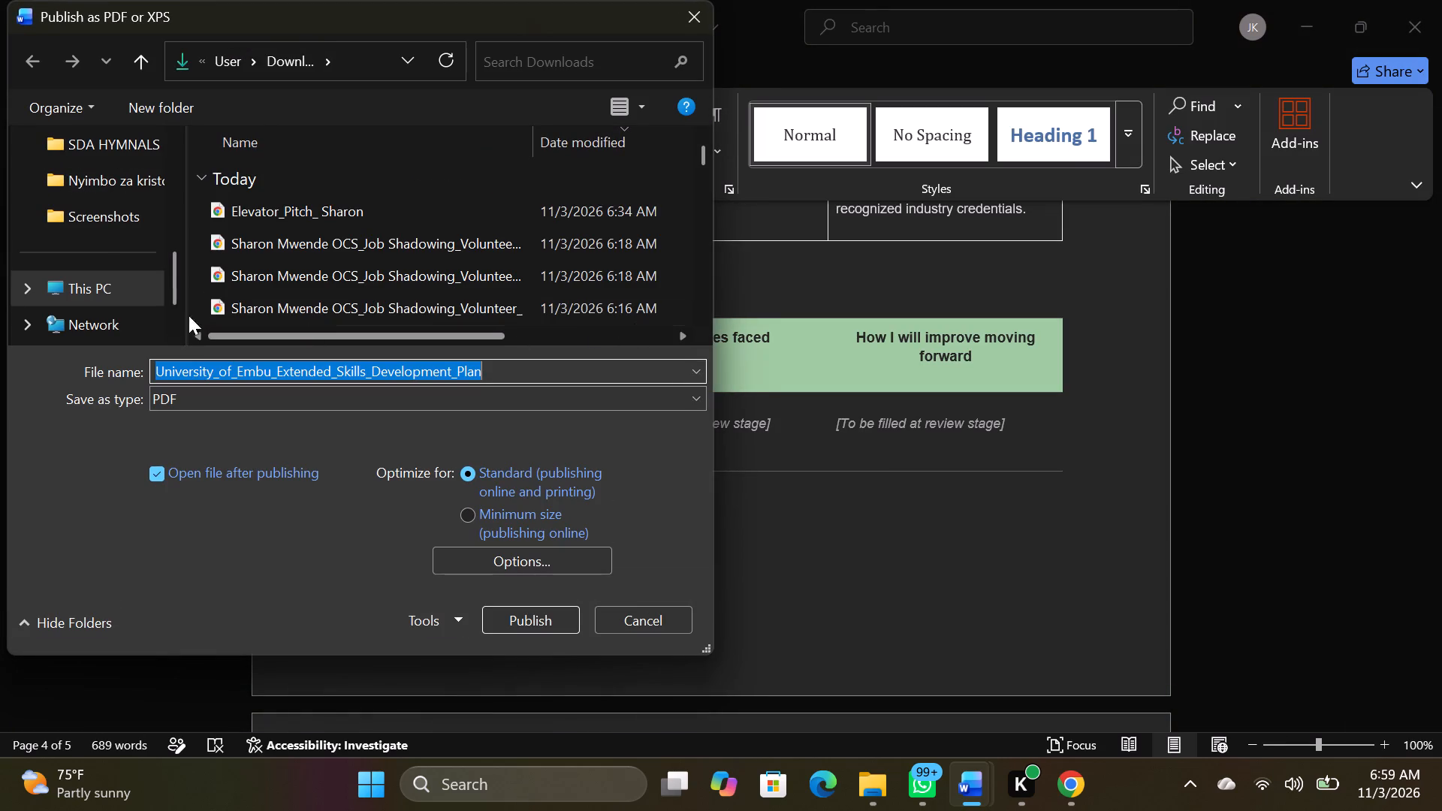
pyautogui.scroll(3, 97, 243)
pyautogui.scroll(-1, 99, 241)
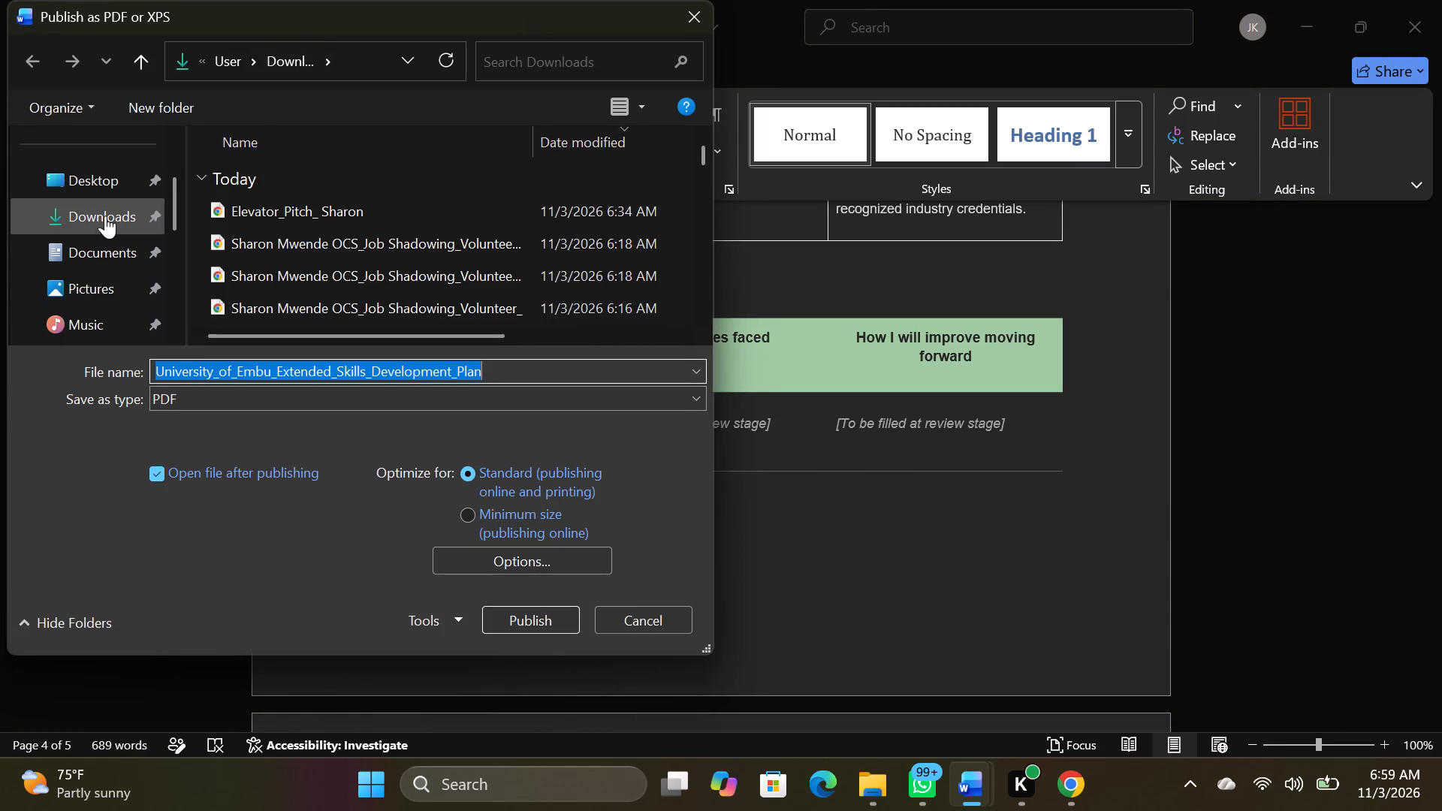
pyautogui.click(105, 216)
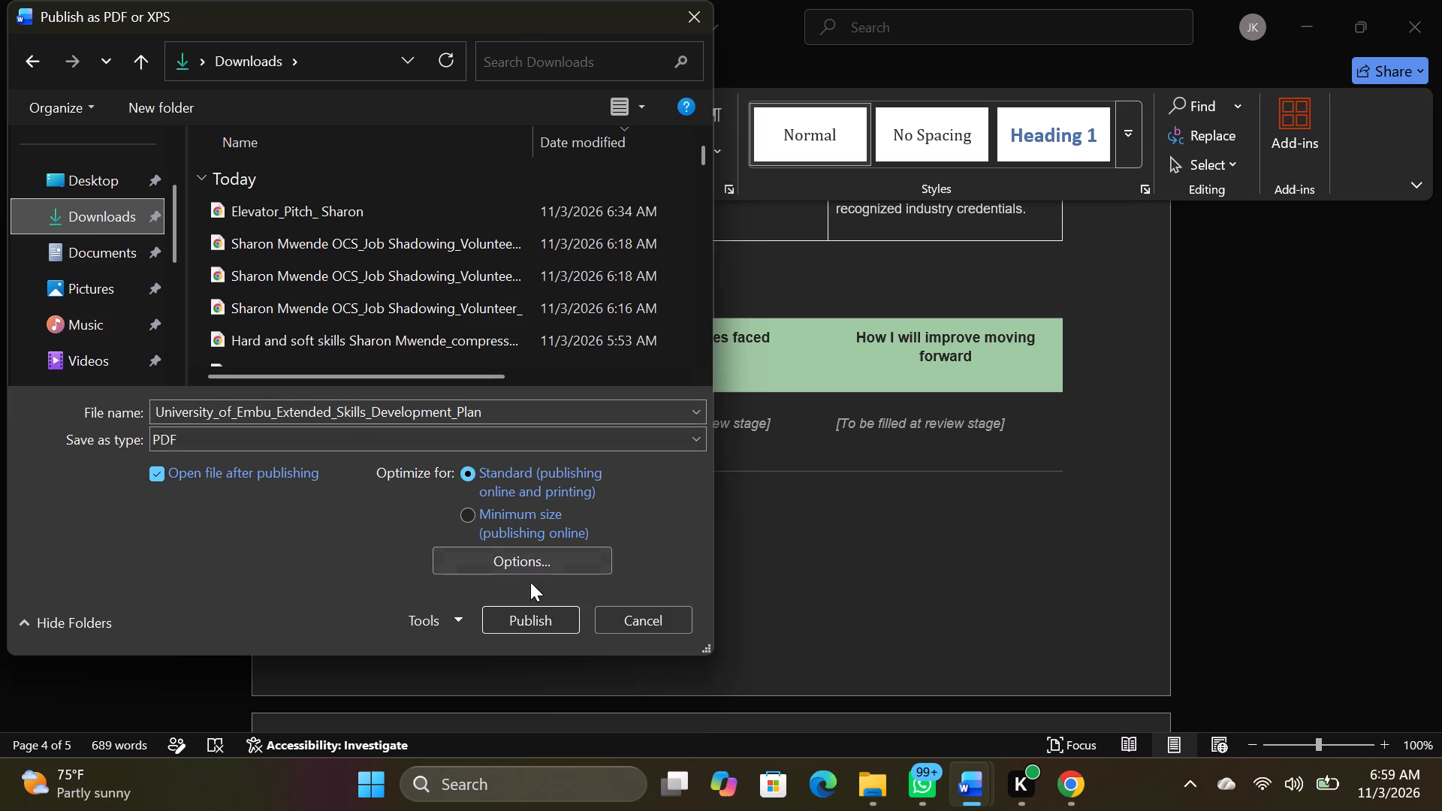
pyautogui.click(536, 617)
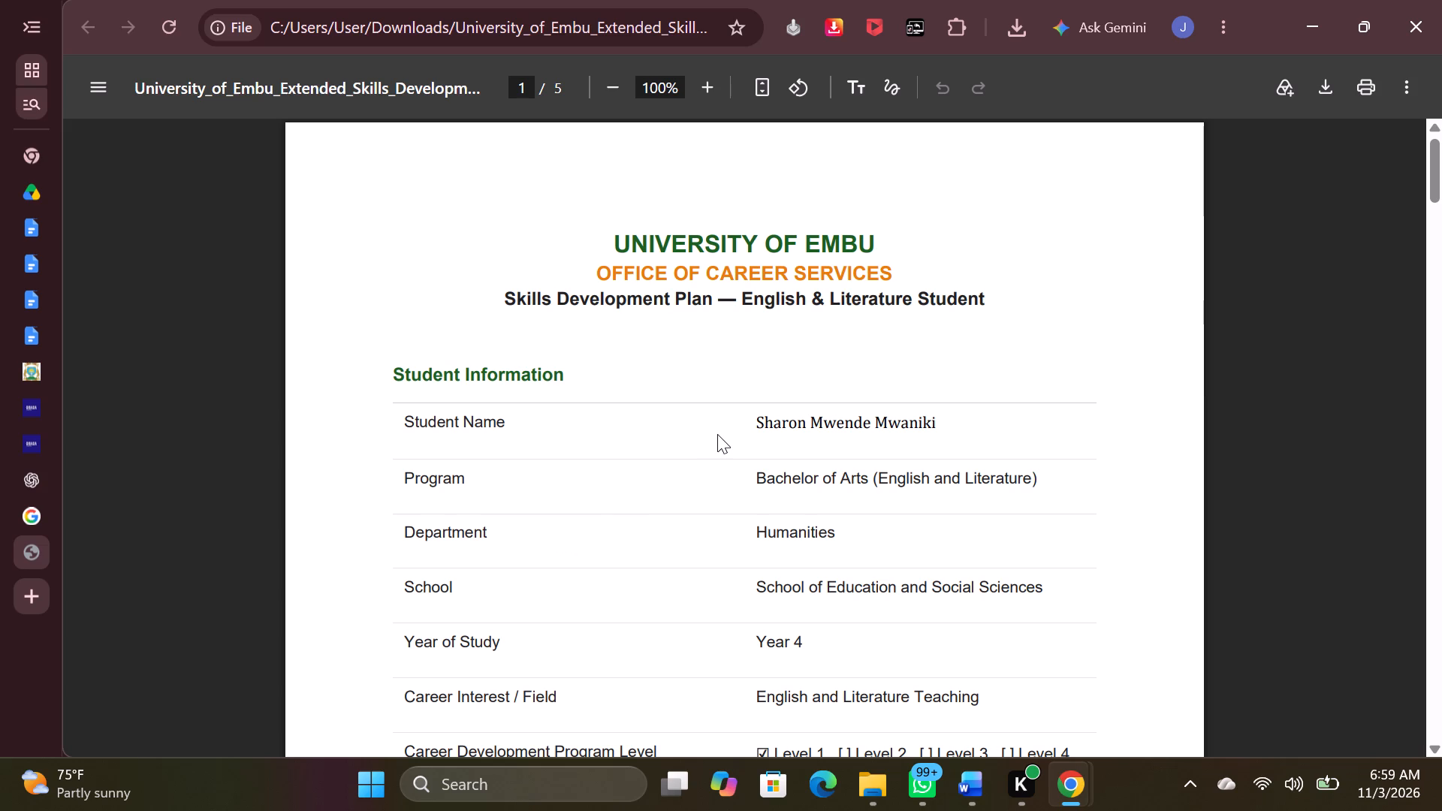
# Return to the extended plan in Word and delete "— English & Literature Student" from the Skills Development Plan title line.
pyautogui.click(969, 784)
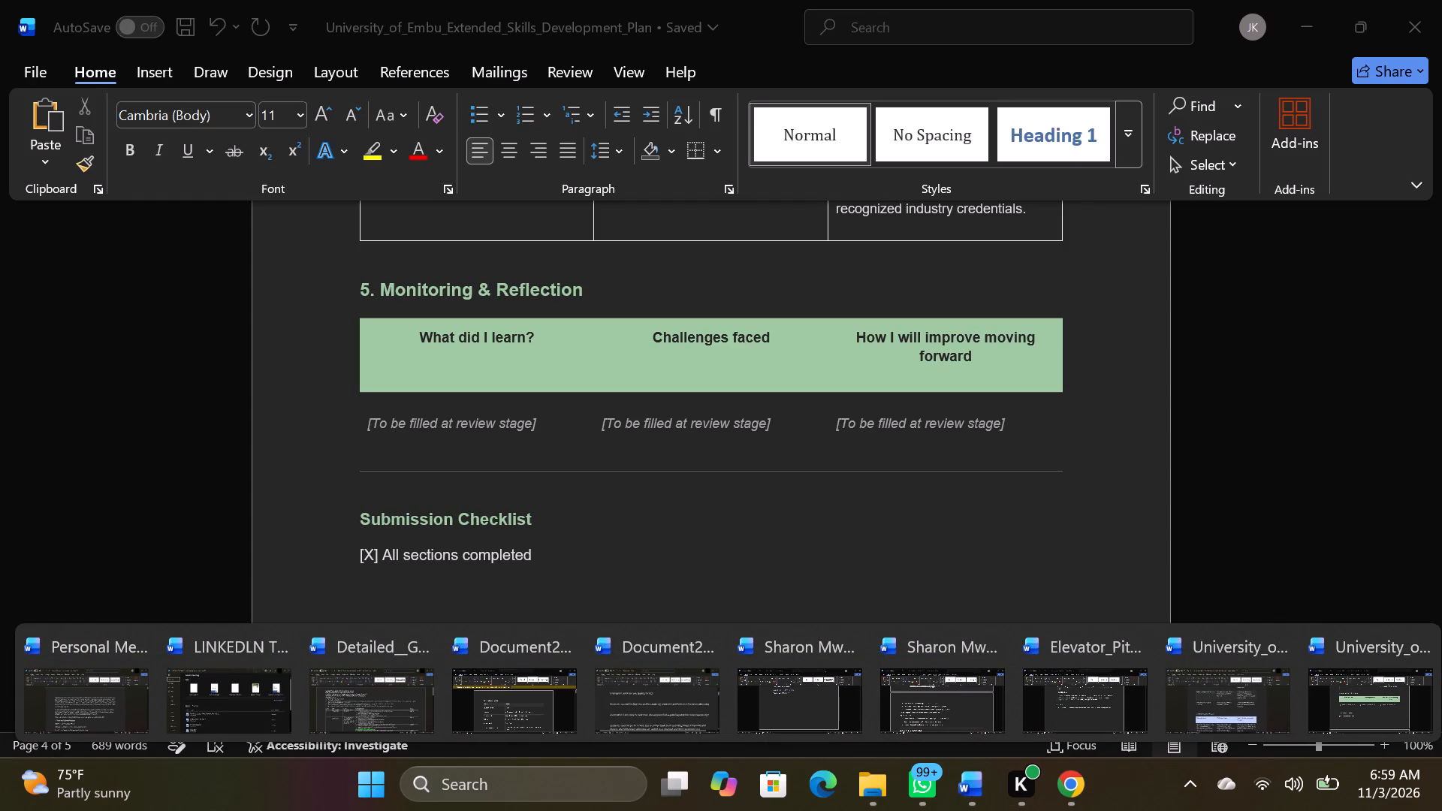
pyautogui.scroll(5, 867, 437)
pyautogui.click(1371, 707)
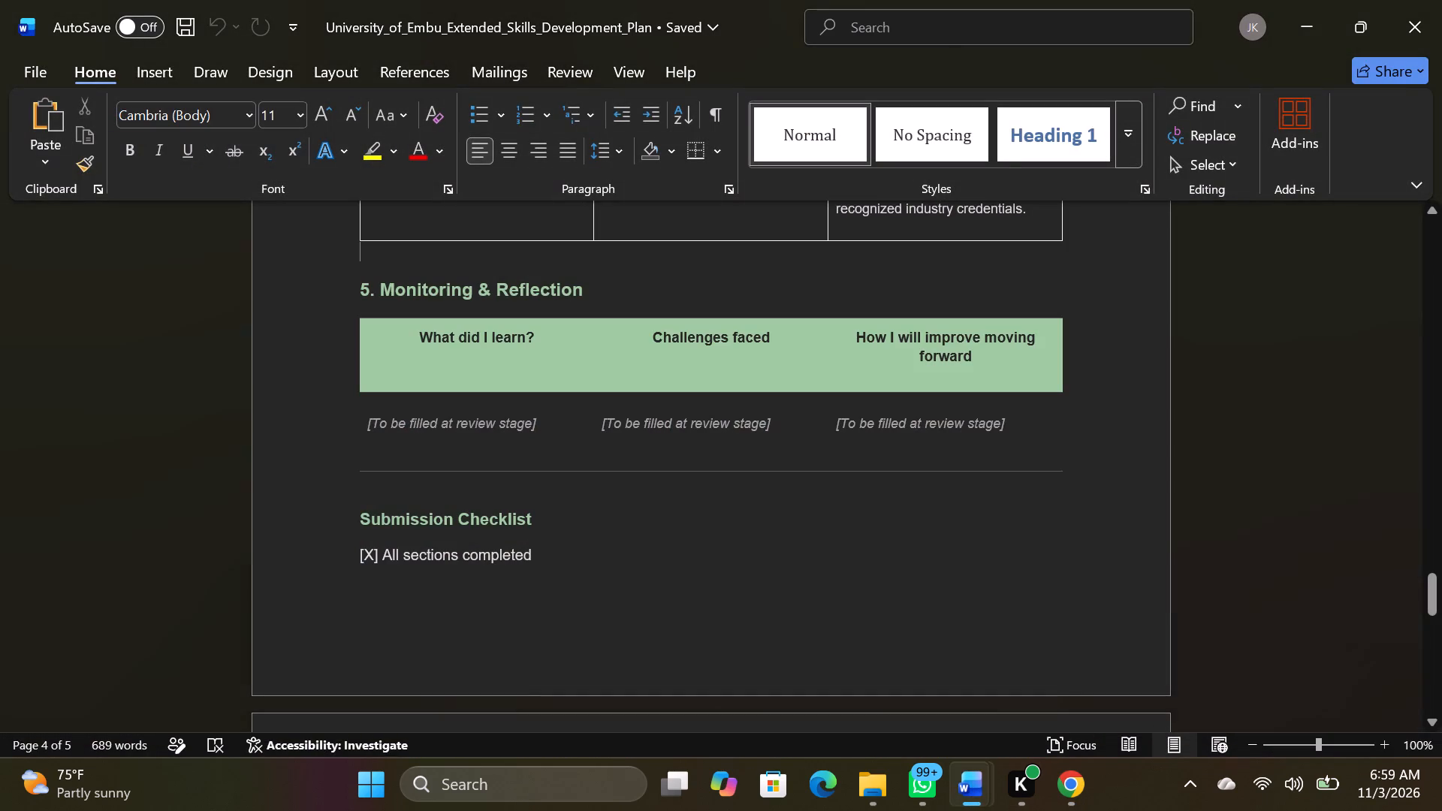
pyautogui.scroll(20, 858, 486)
pyautogui.scroll(14, 858, 486)
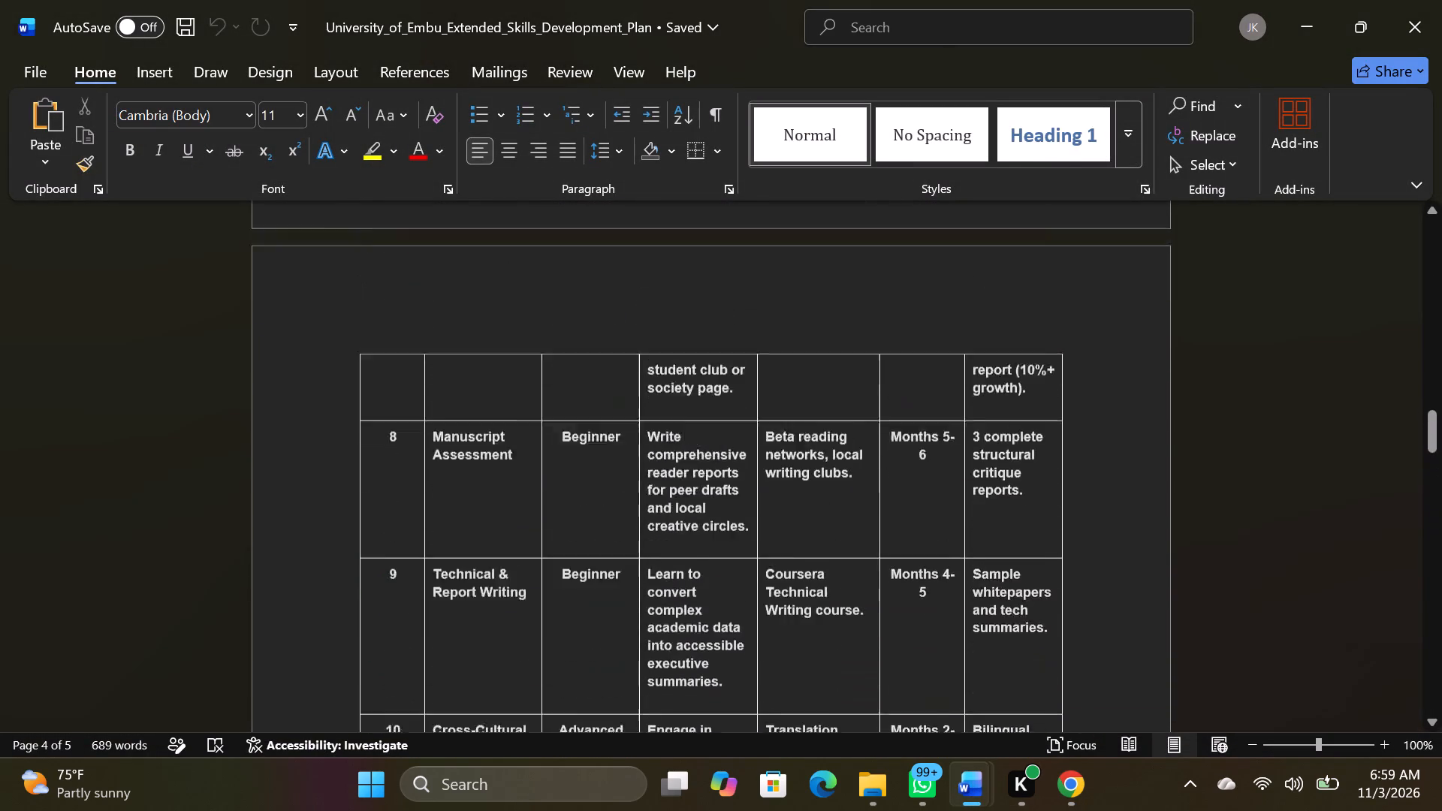
pyautogui.scroll(20, 858, 455)
pyautogui.scroll(15, 858, 455)
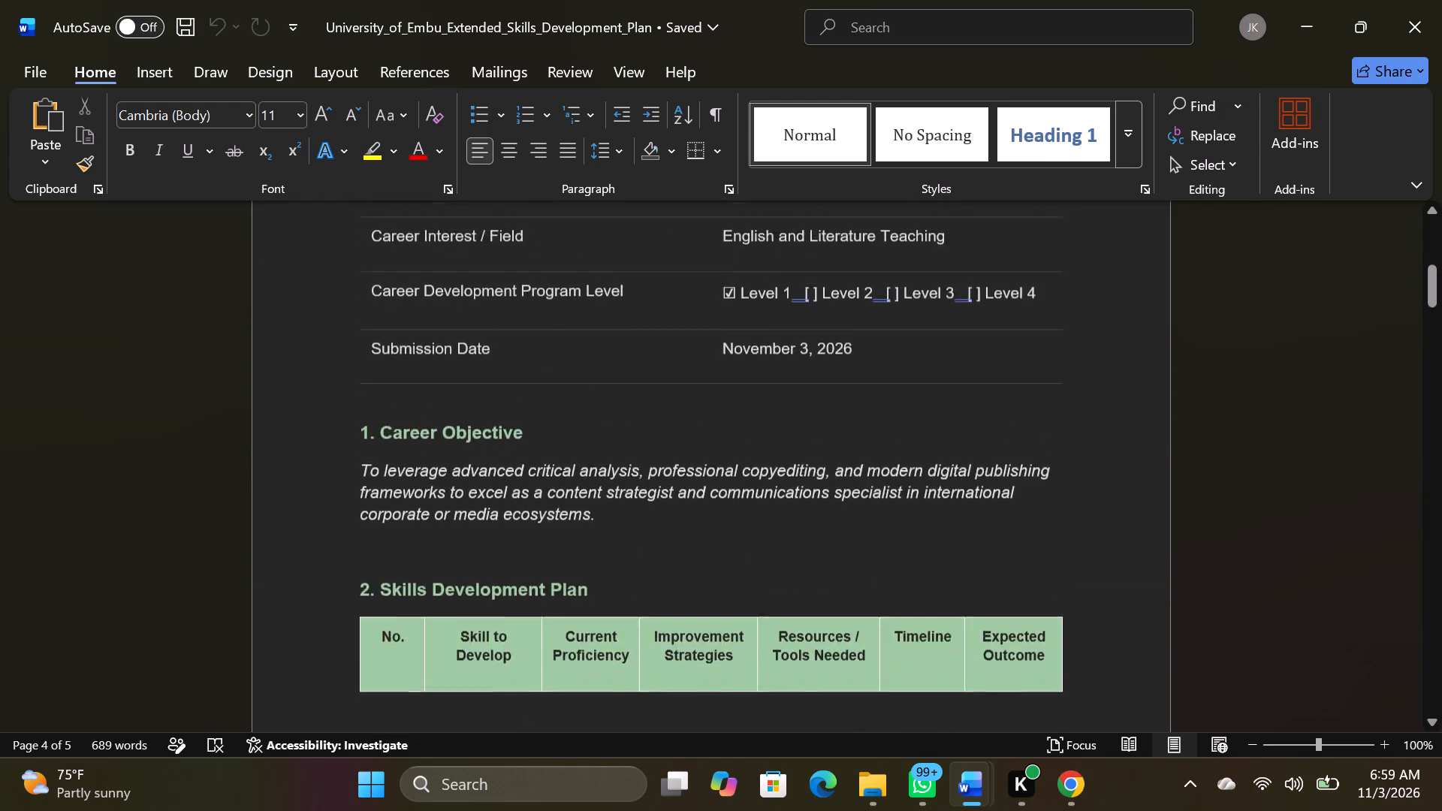
pyautogui.scroll(10, 855, 468)
pyautogui.scroll(-6, 855, 466)
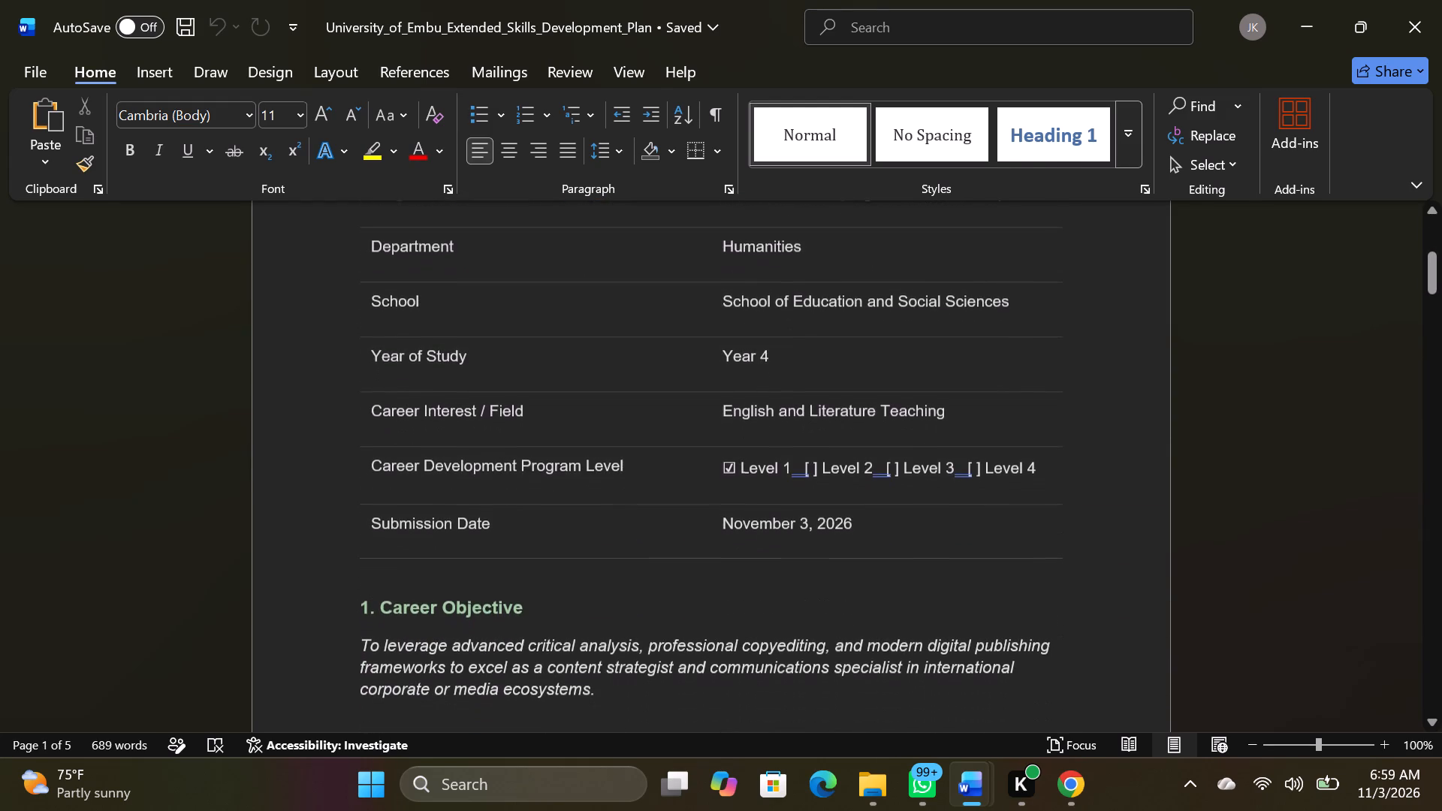
pyautogui.scroll(5, 855, 466)
pyautogui.moveTo(704, 282); pyautogui.dragTo(705, 291)
pyautogui.press('BackSpace')
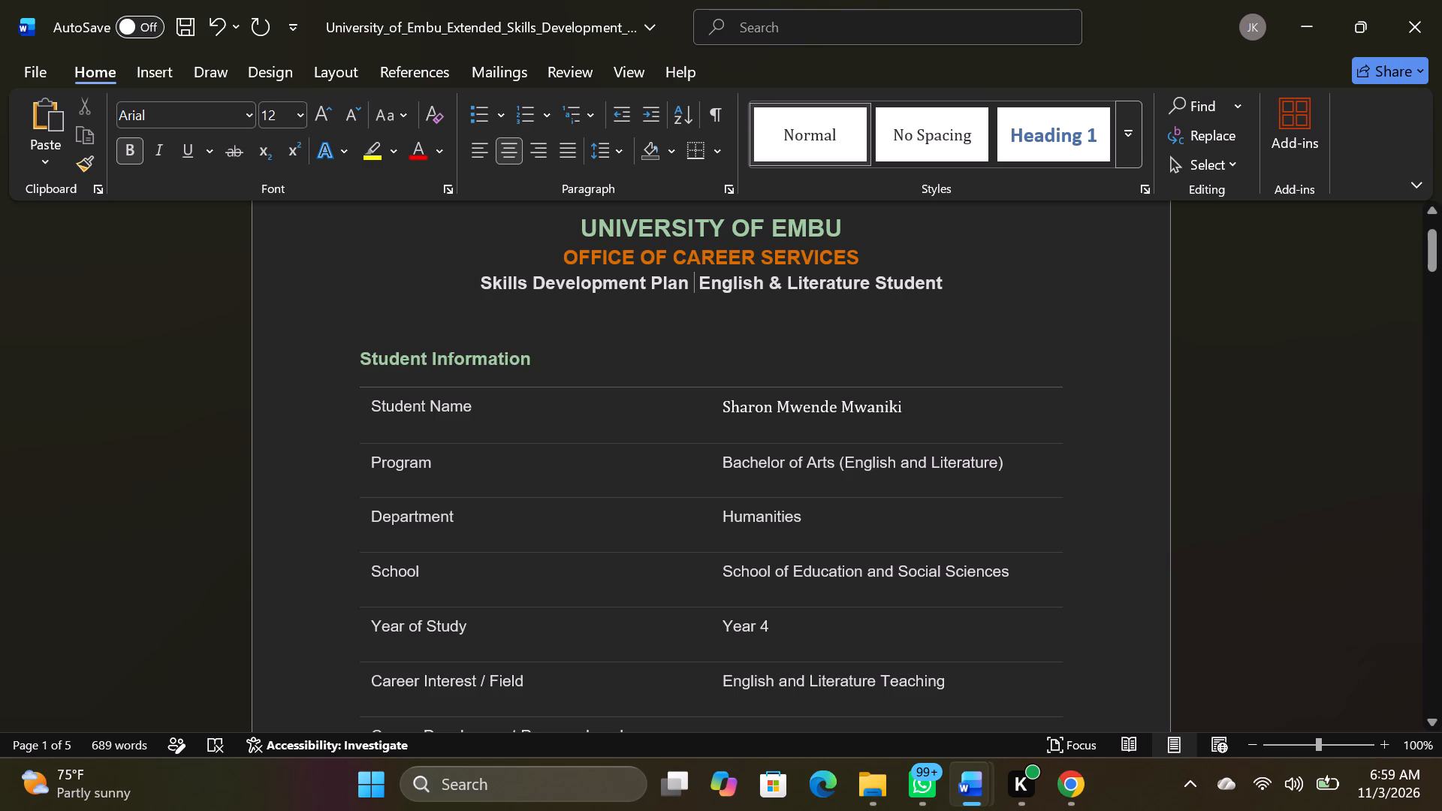
pyautogui.moveTo(697, 278); pyautogui.dragTo(939, 291)
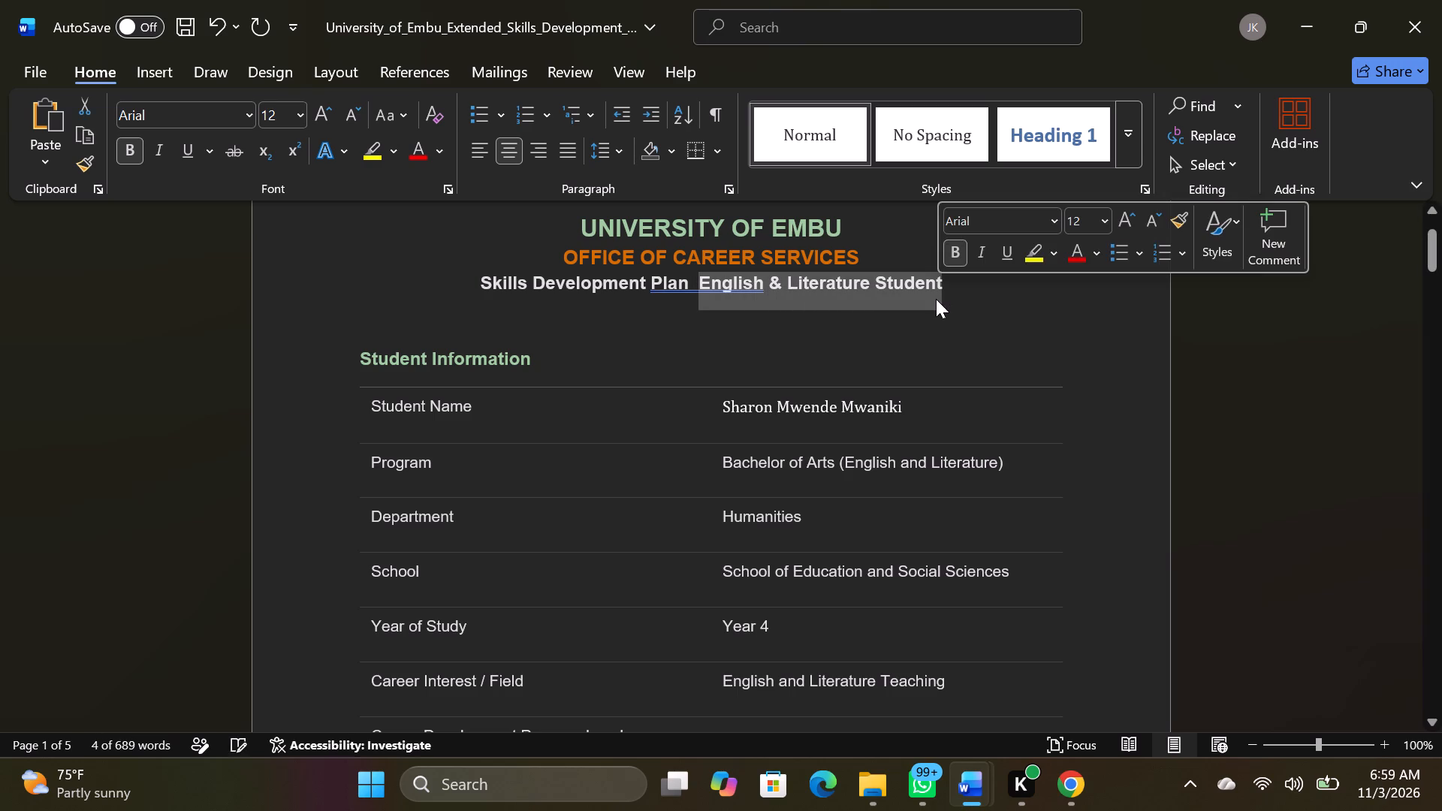
pyautogui.press('BackSpace')
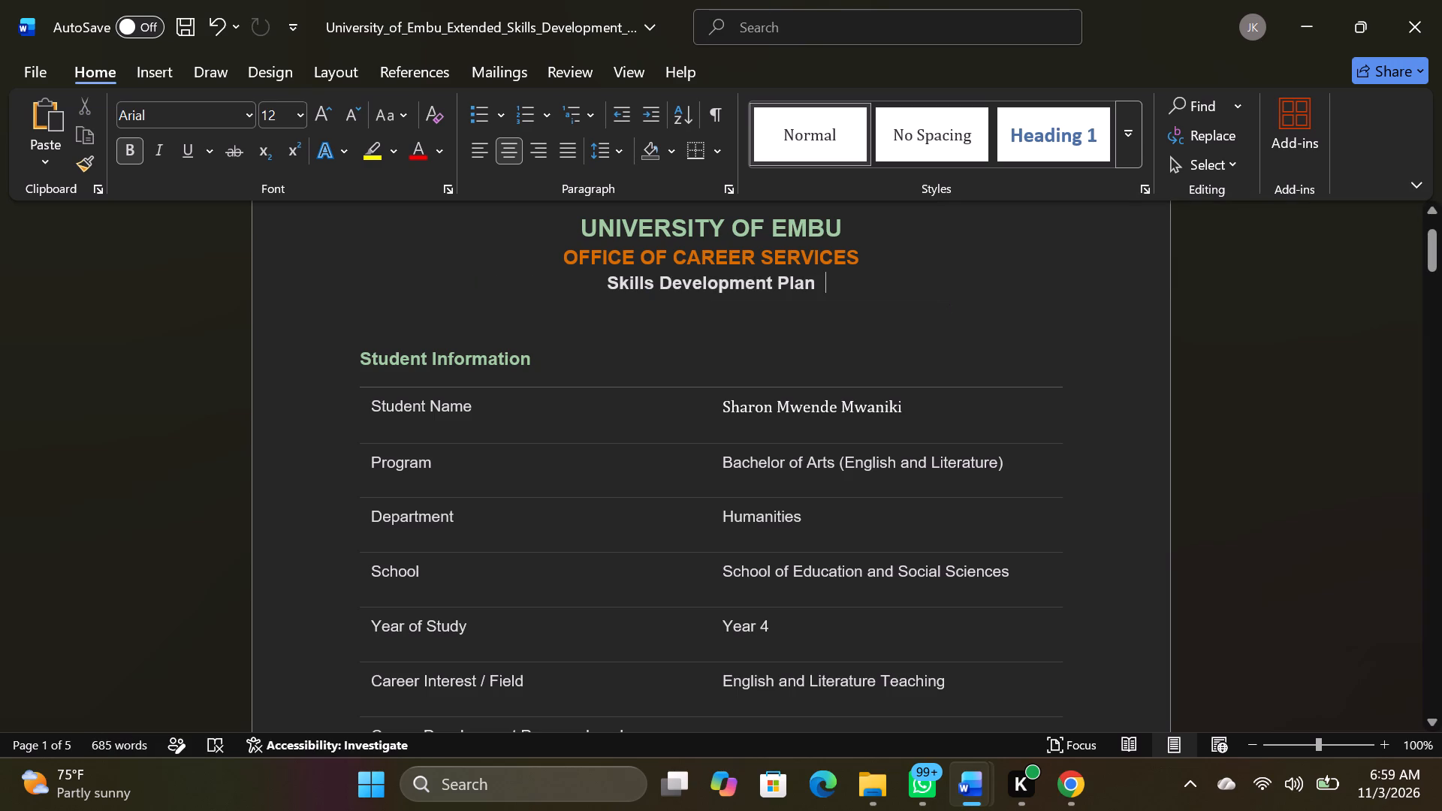
# Save the Word document with the shortened title.
pyautogui.scroll(2, 876, 283)
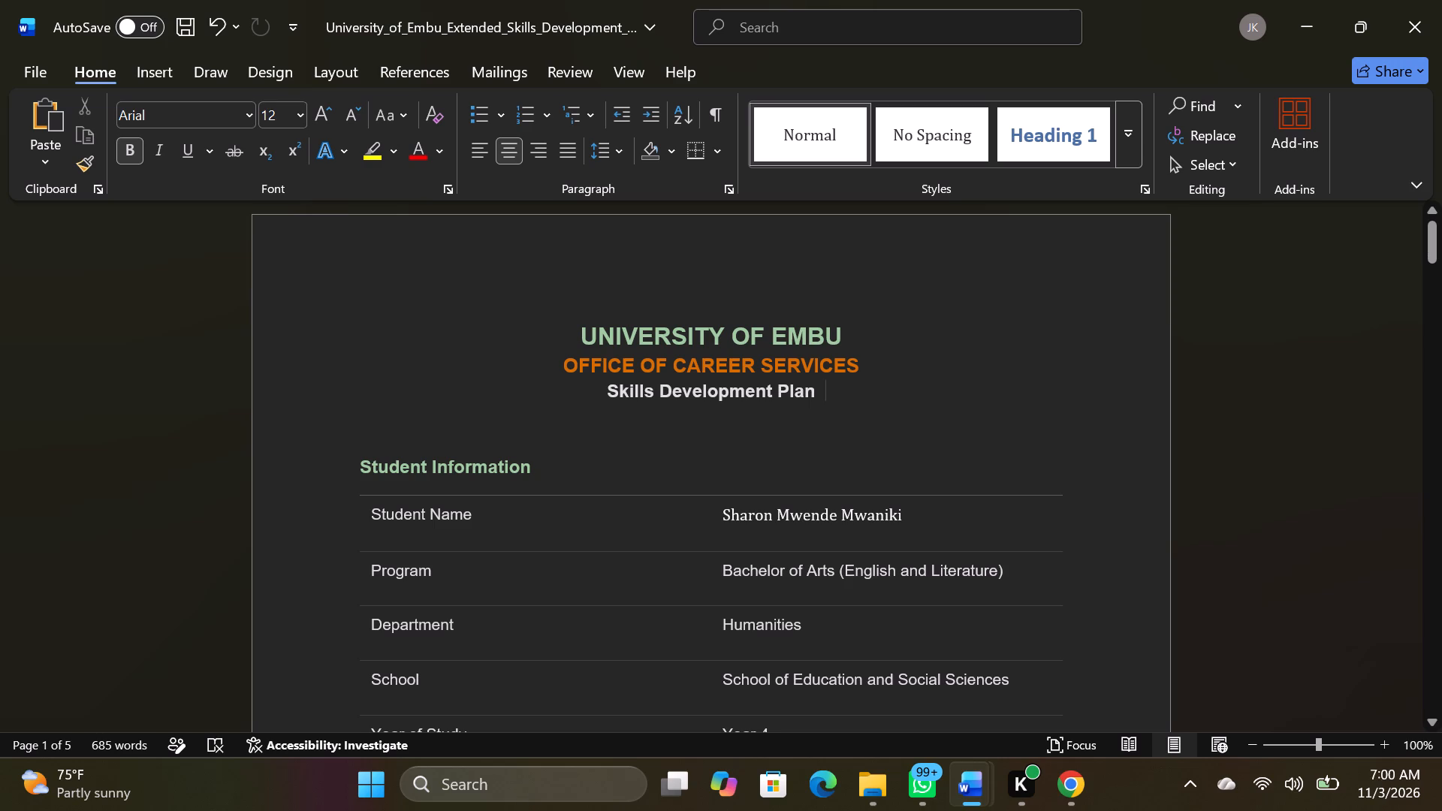
pyautogui.click(24, 71)
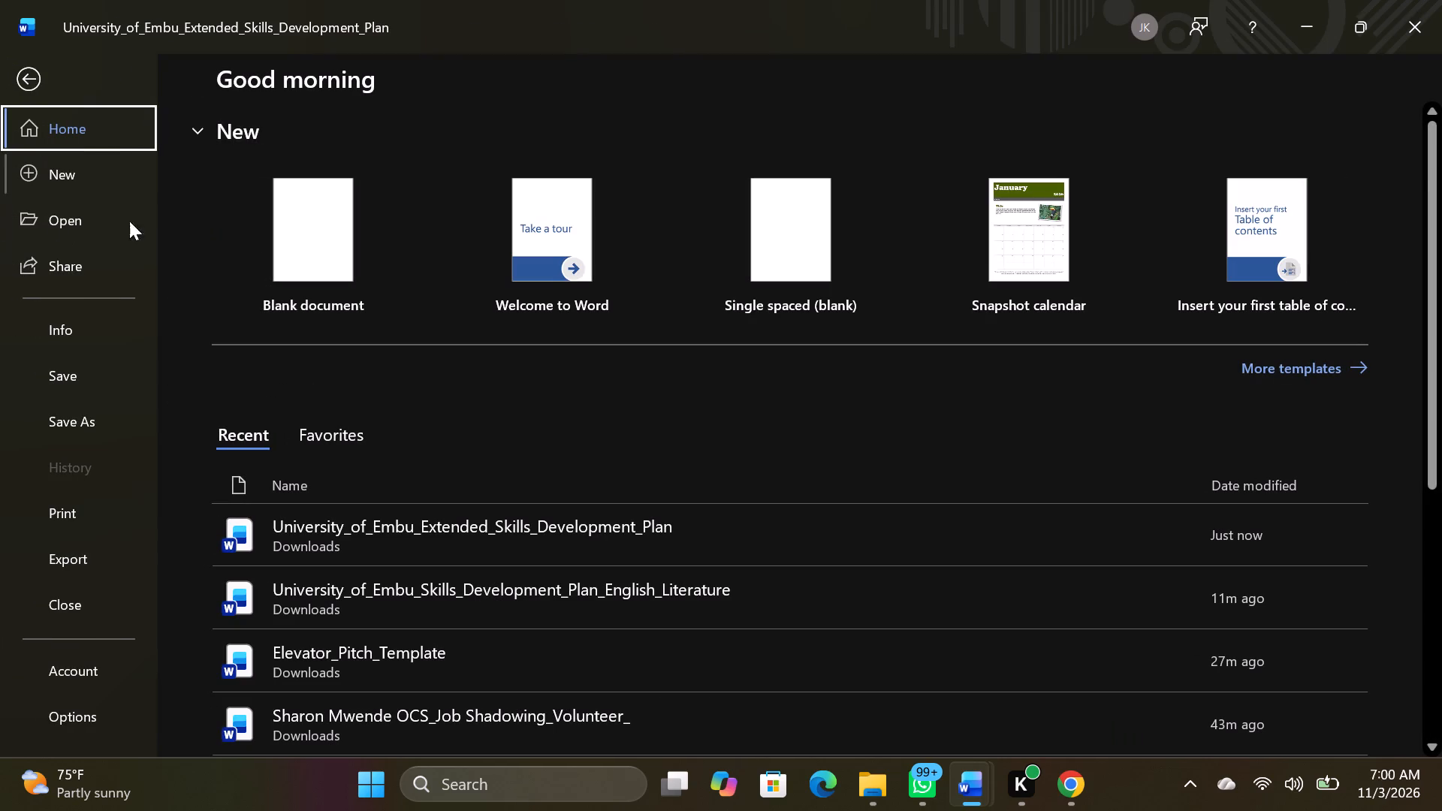
pyautogui.click(23, 71)
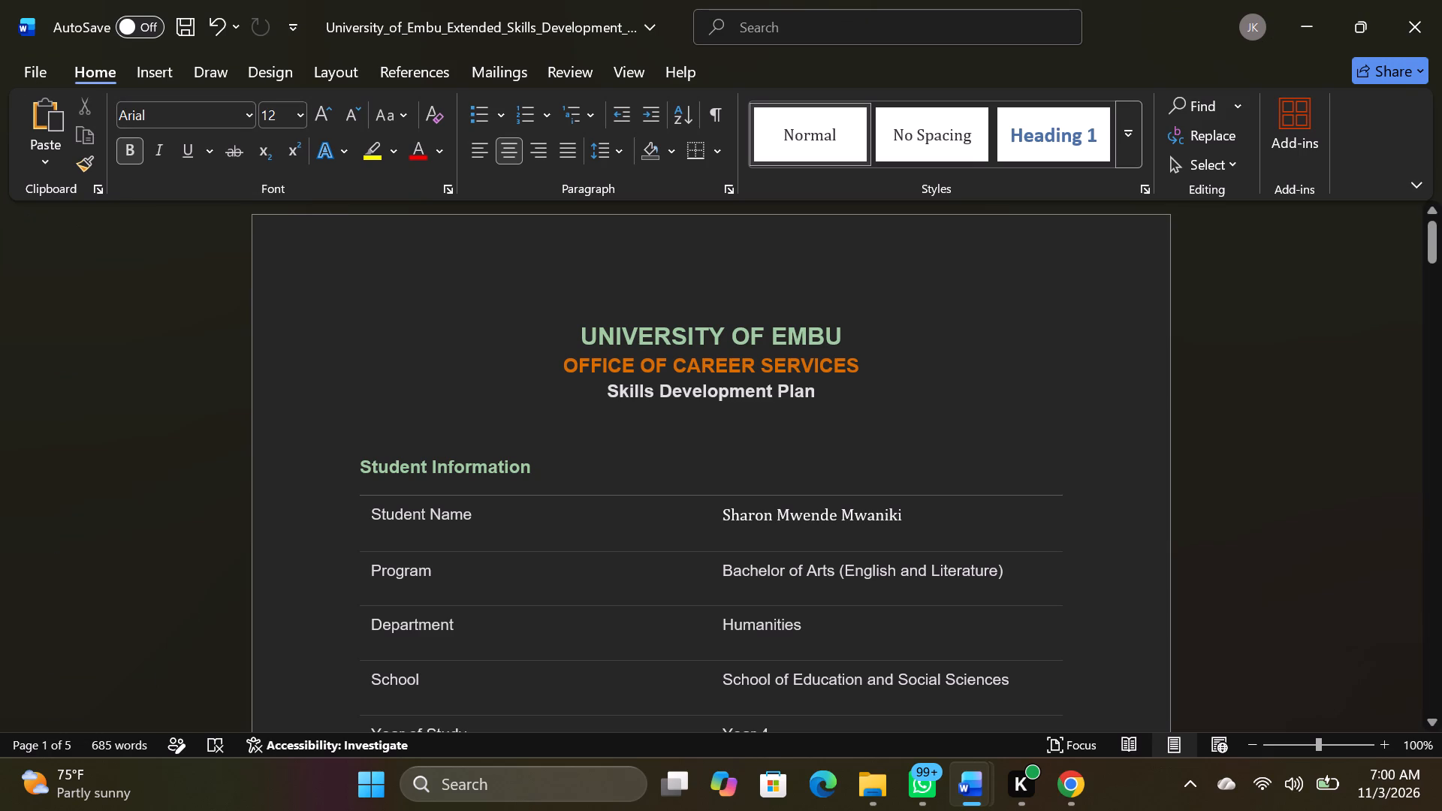
pyautogui.hotkey('ctrl', 's')
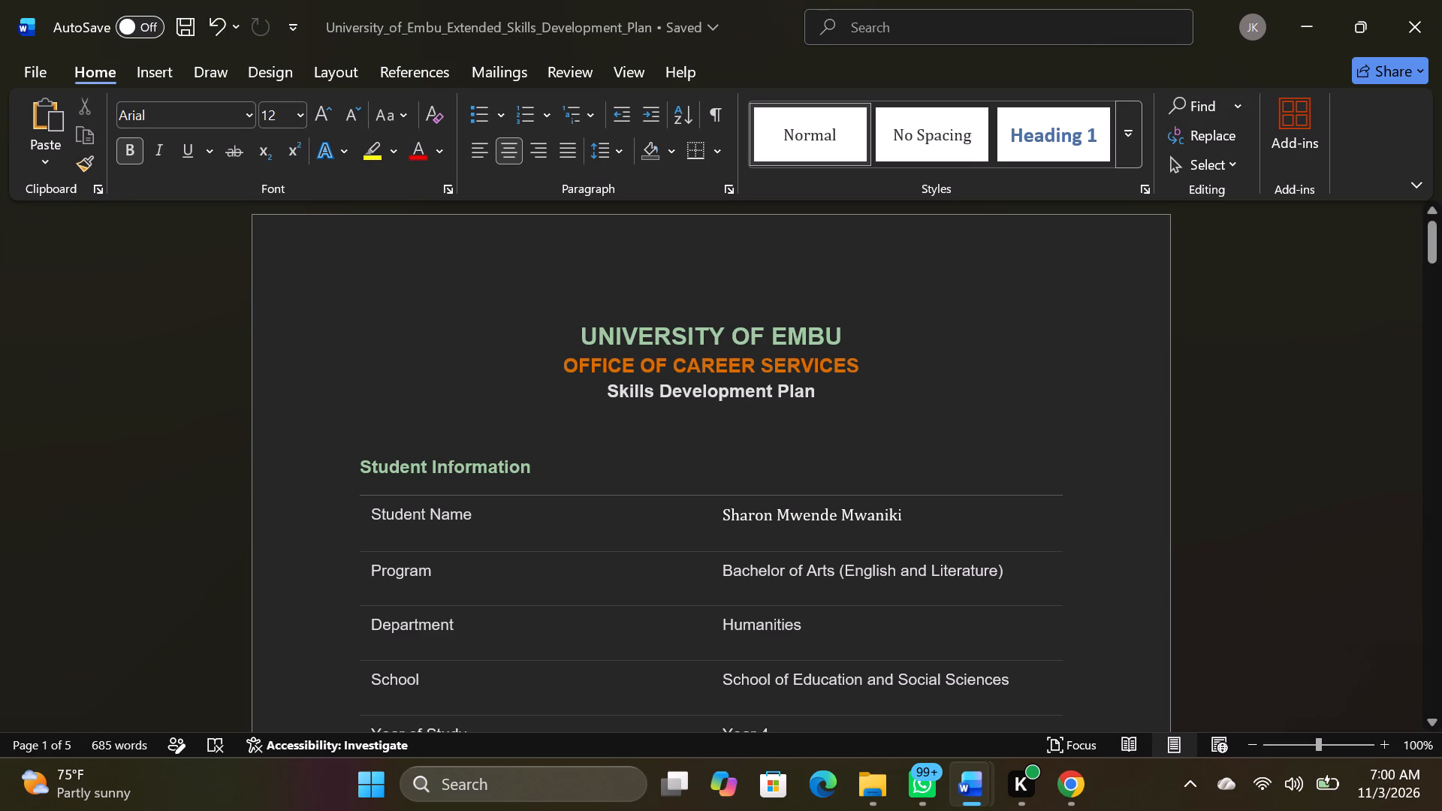
# Export the updated Skills Development Plan as a PDF in the Downloads folder.
pyautogui.click(20, 62)
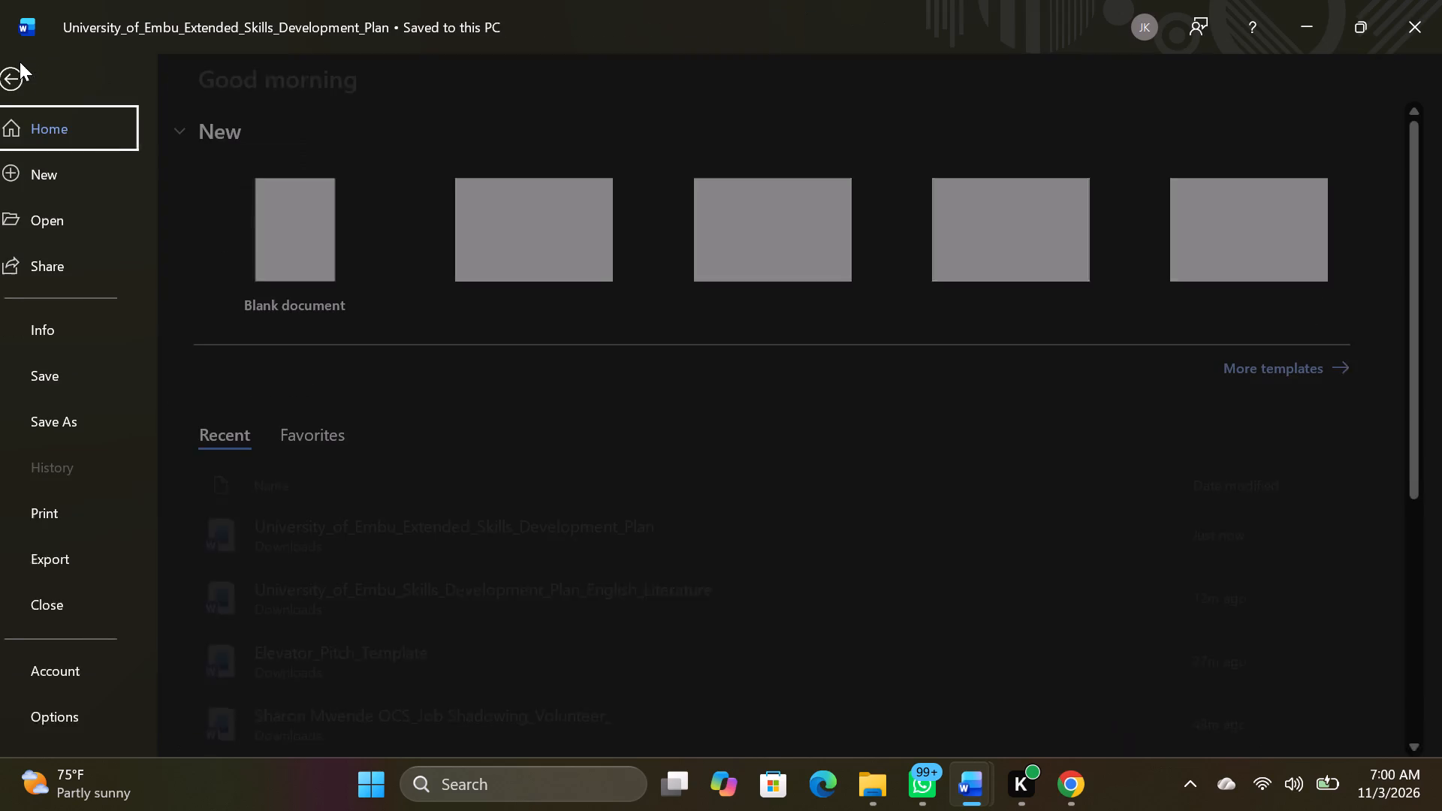
pyautogui.click(81, 556)
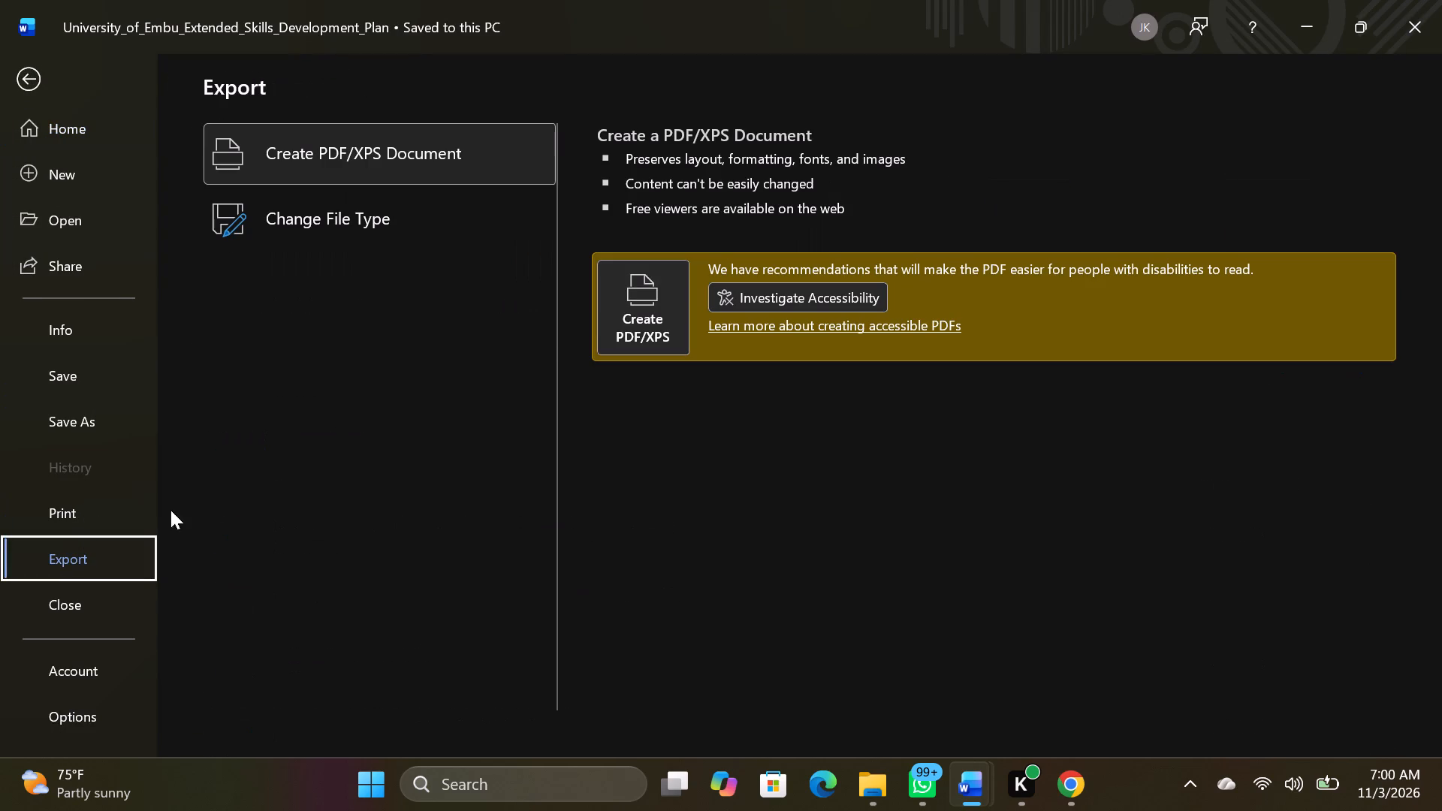
pyautogui.click(635, 316)
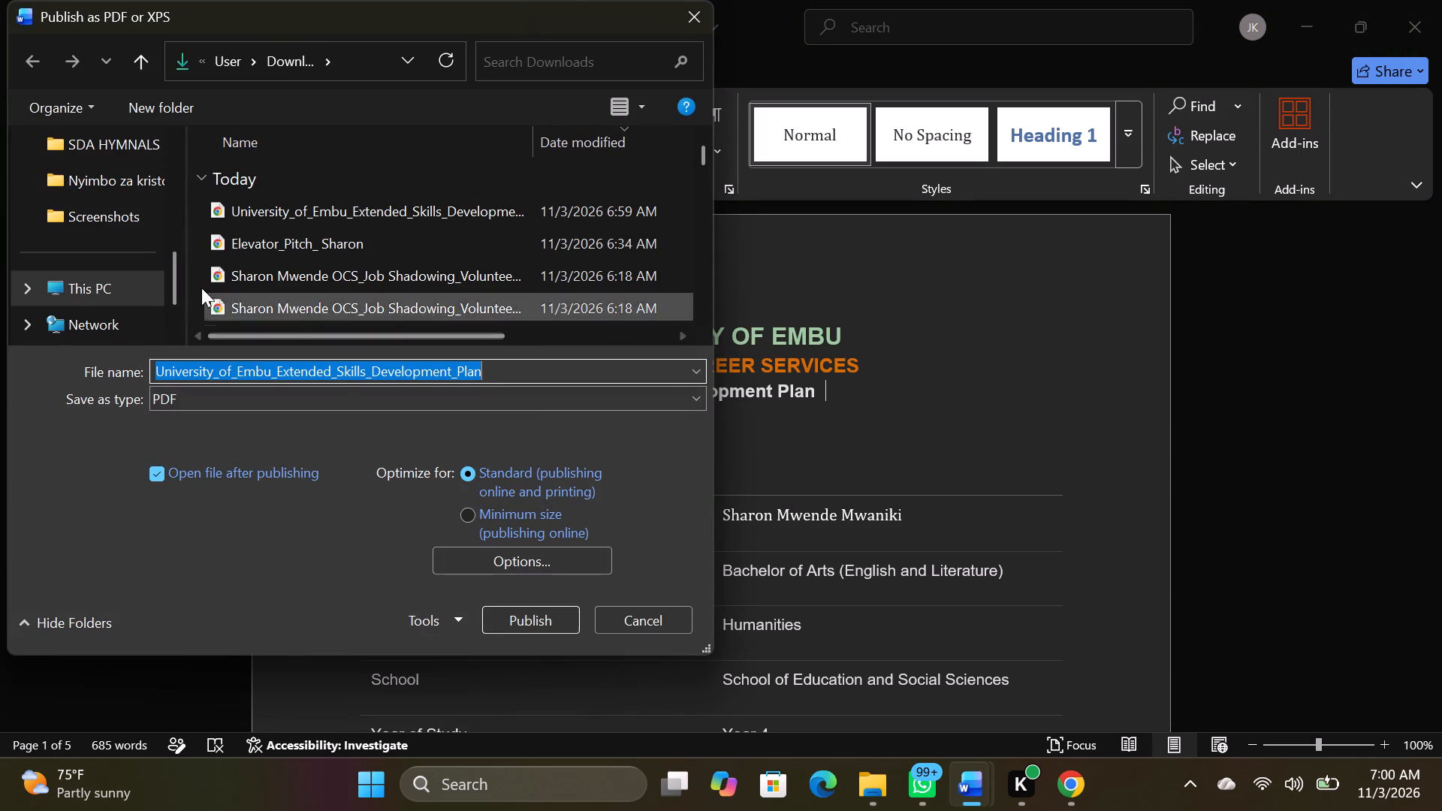
# Publish the Skills Development Plan PDF to the Downloads folder under the same name, replacing the existing University_of_Embu_Extended_Skills_Development_Plan file.
pyautogui.scroll(3, 145, 239)
pyautogui.scroll(-1, 135, 251)
pyautogui.click(117, 223)
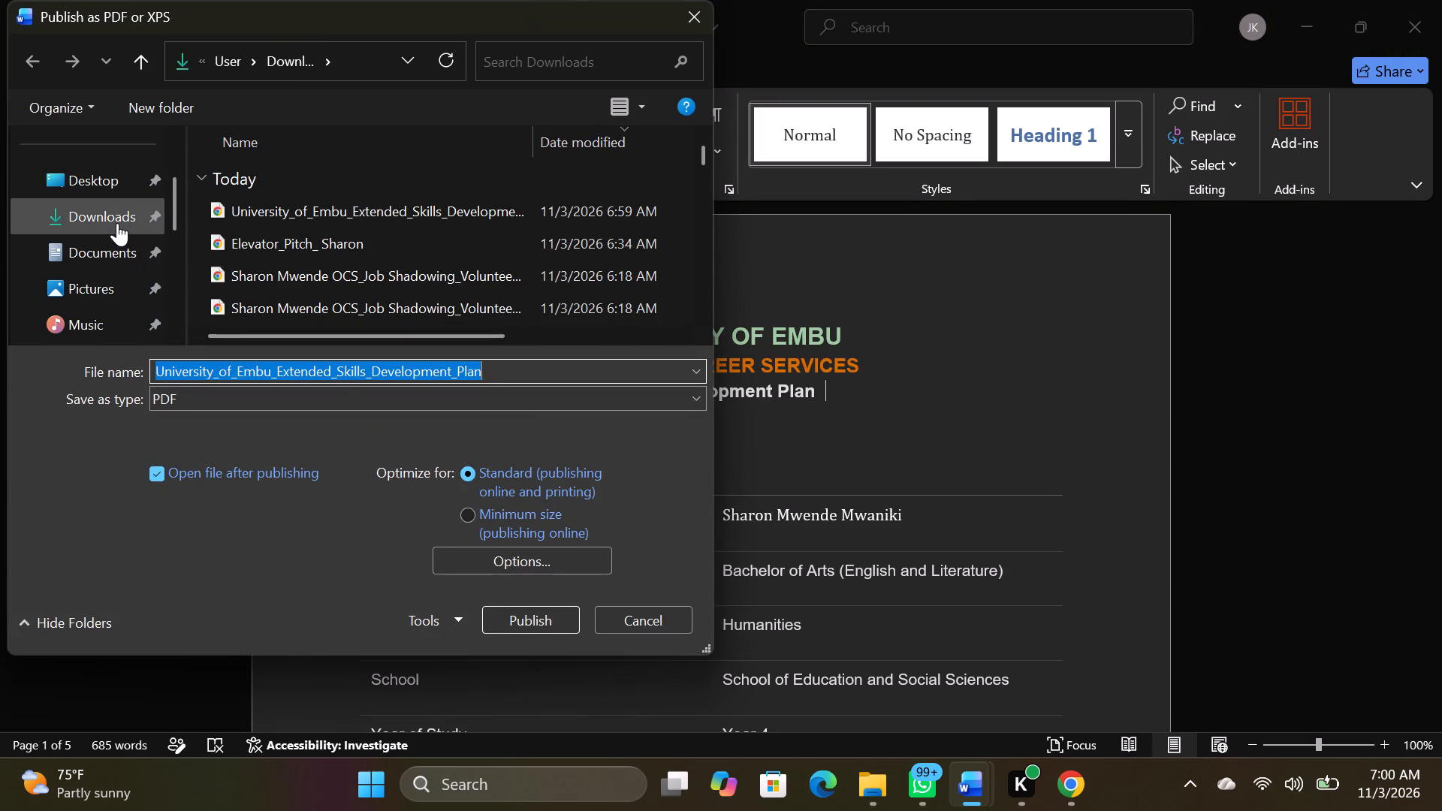
pyautogui.click(510, 615)
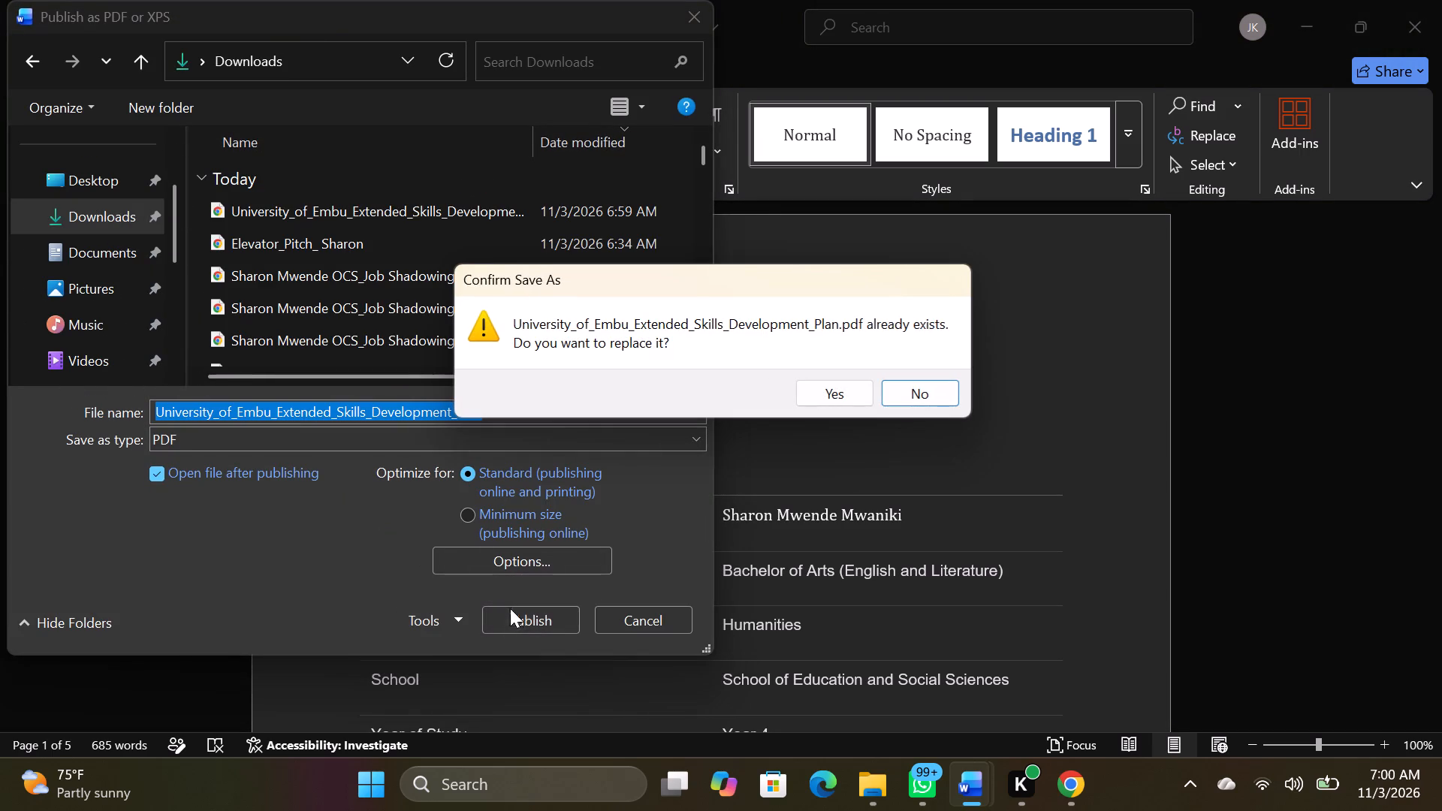
pyautogui.click(843, 390)
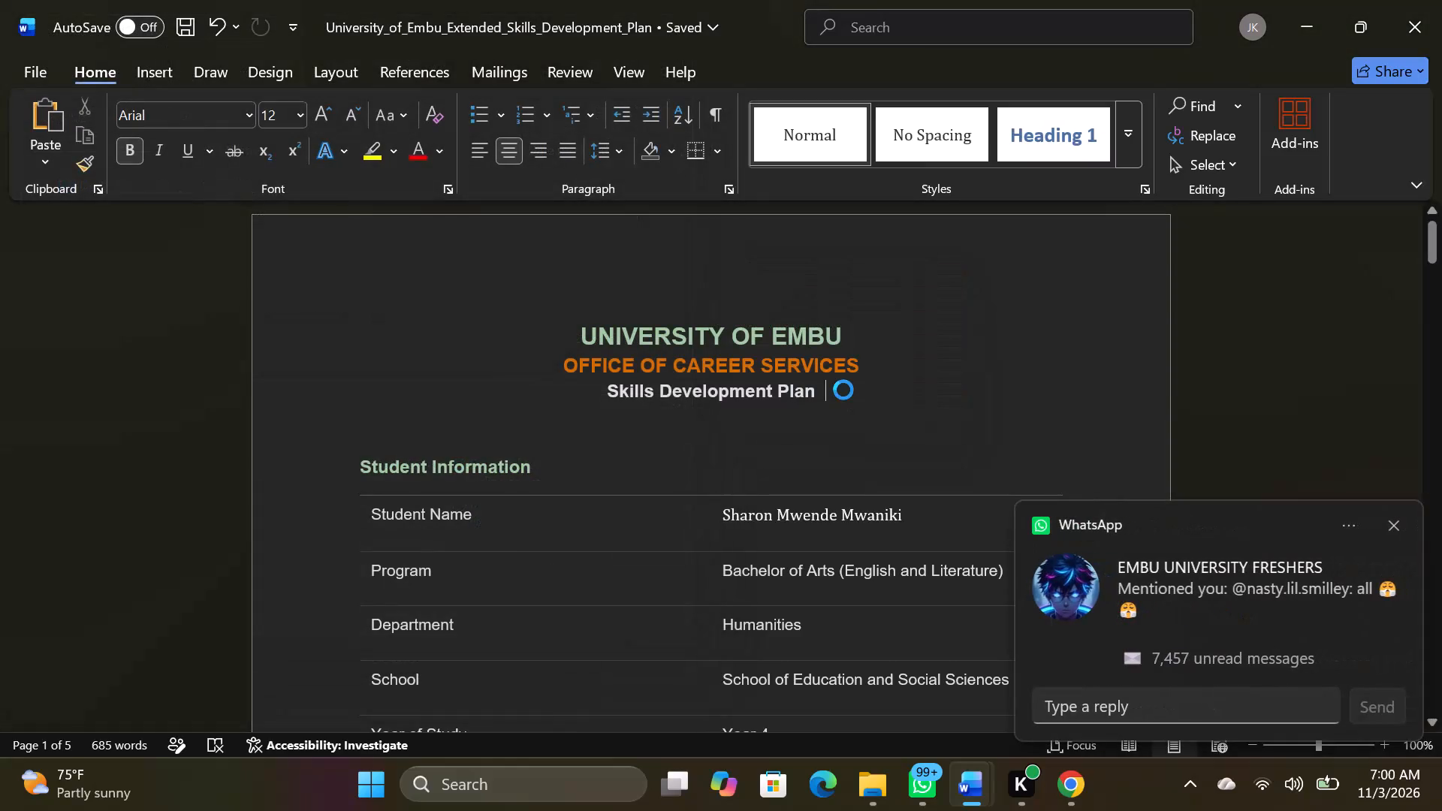
# Dismiss the chat notification and review the exported PDF's title, student information, and the tables of its numbered sections.
pyautogui.click(1389, 521)
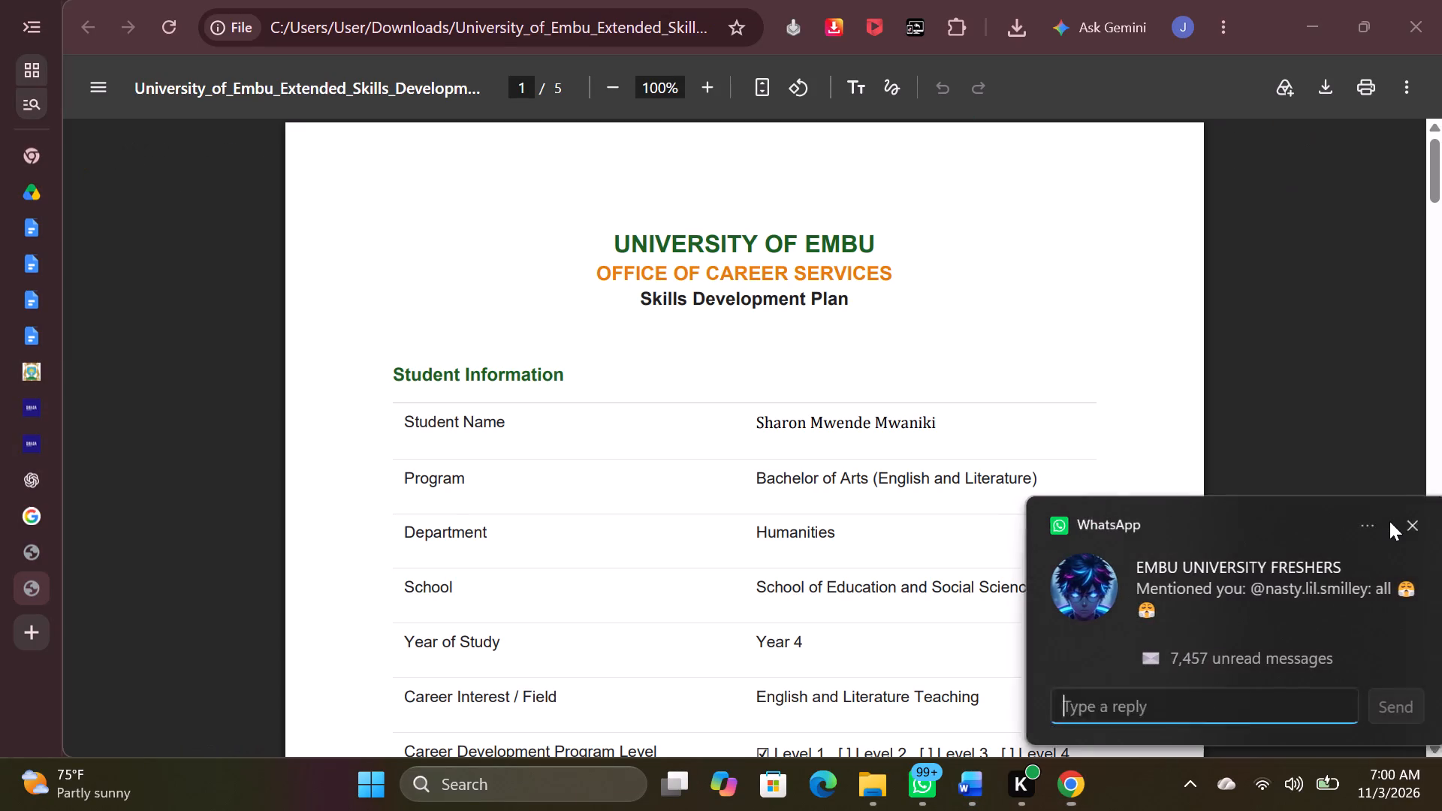
pyautogui.scroll(-3, 991, 347)
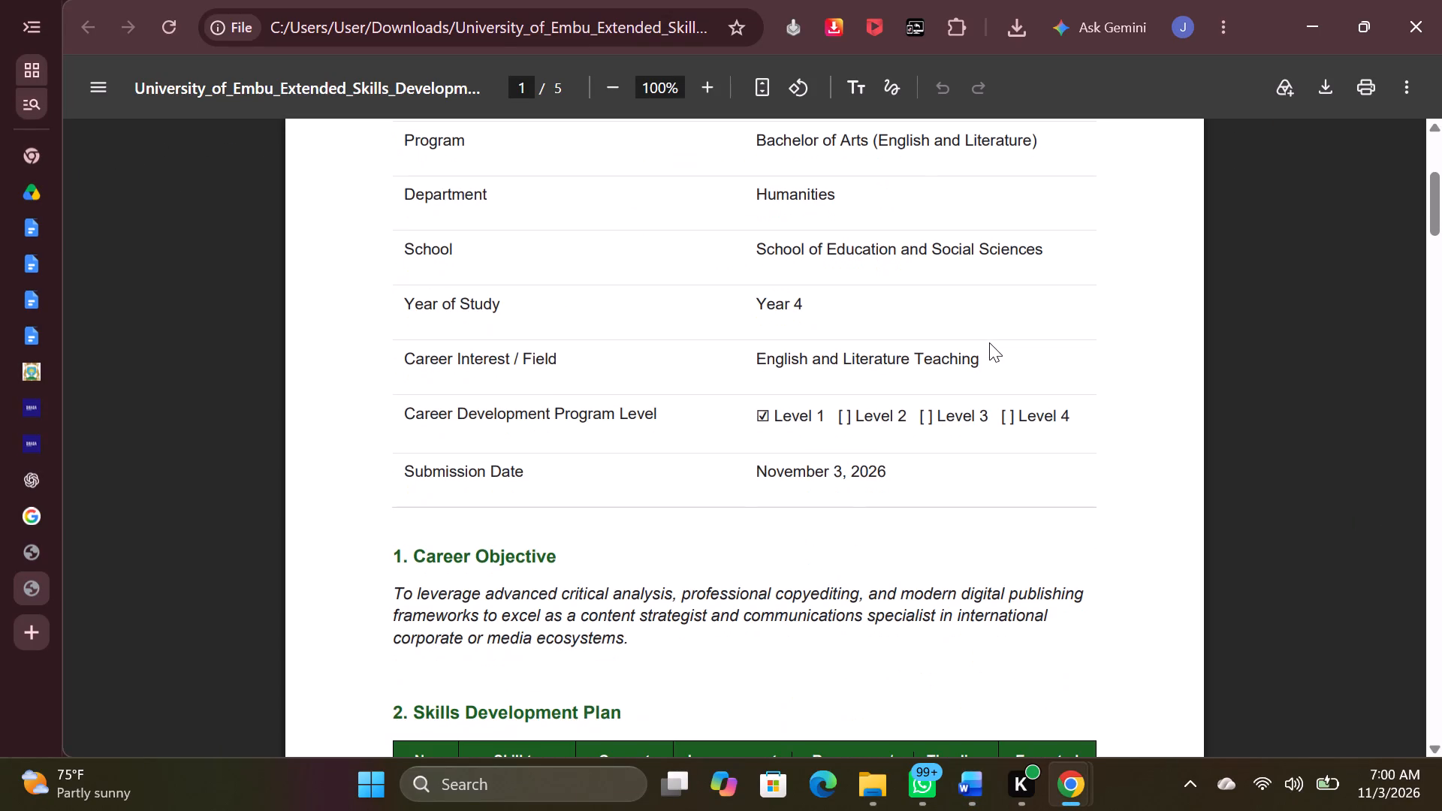
pyautogui.scroll(-6, 989, 342)
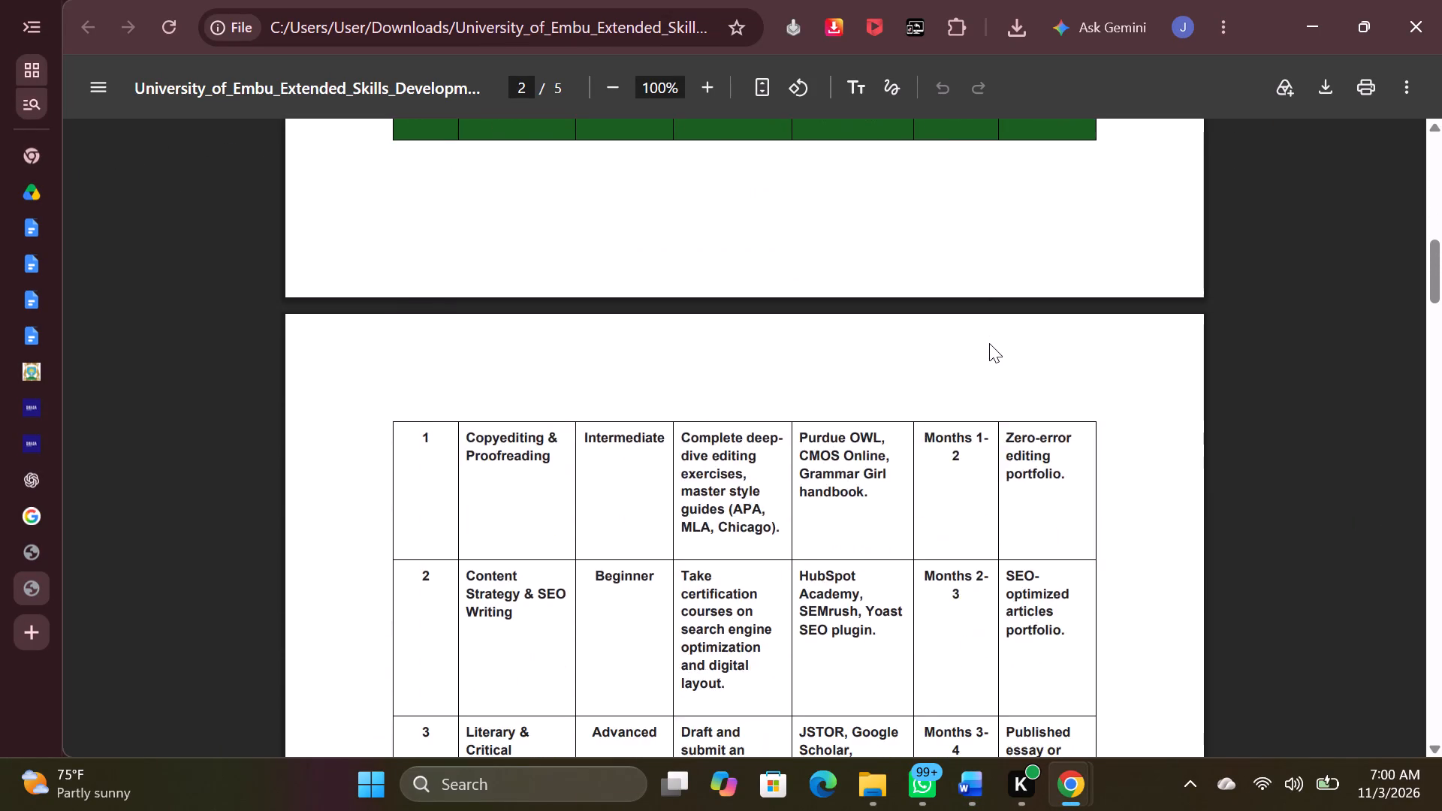
pyautogui.scroll(-14, 989, 343)
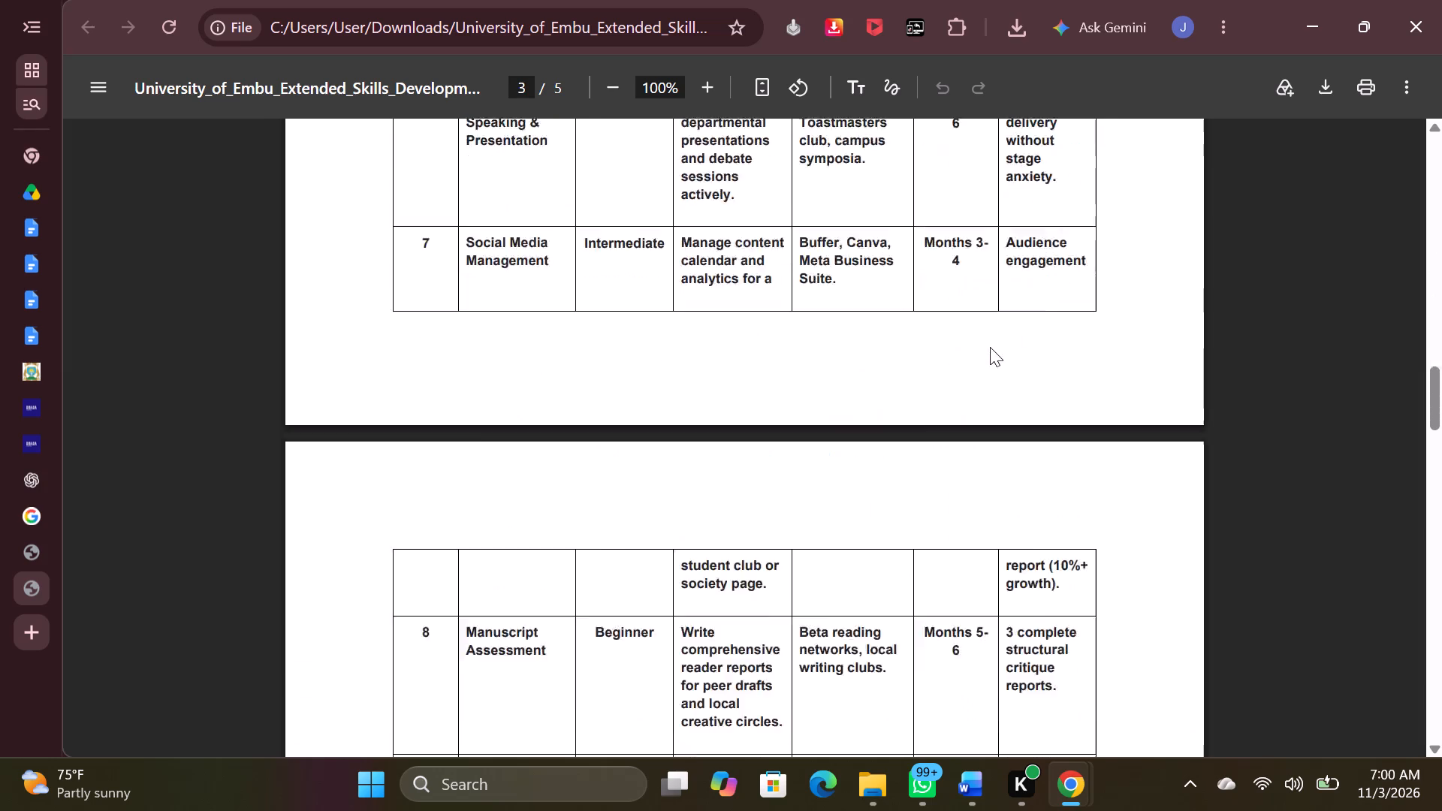
pyautogui.scroll(-11, 990, 341)
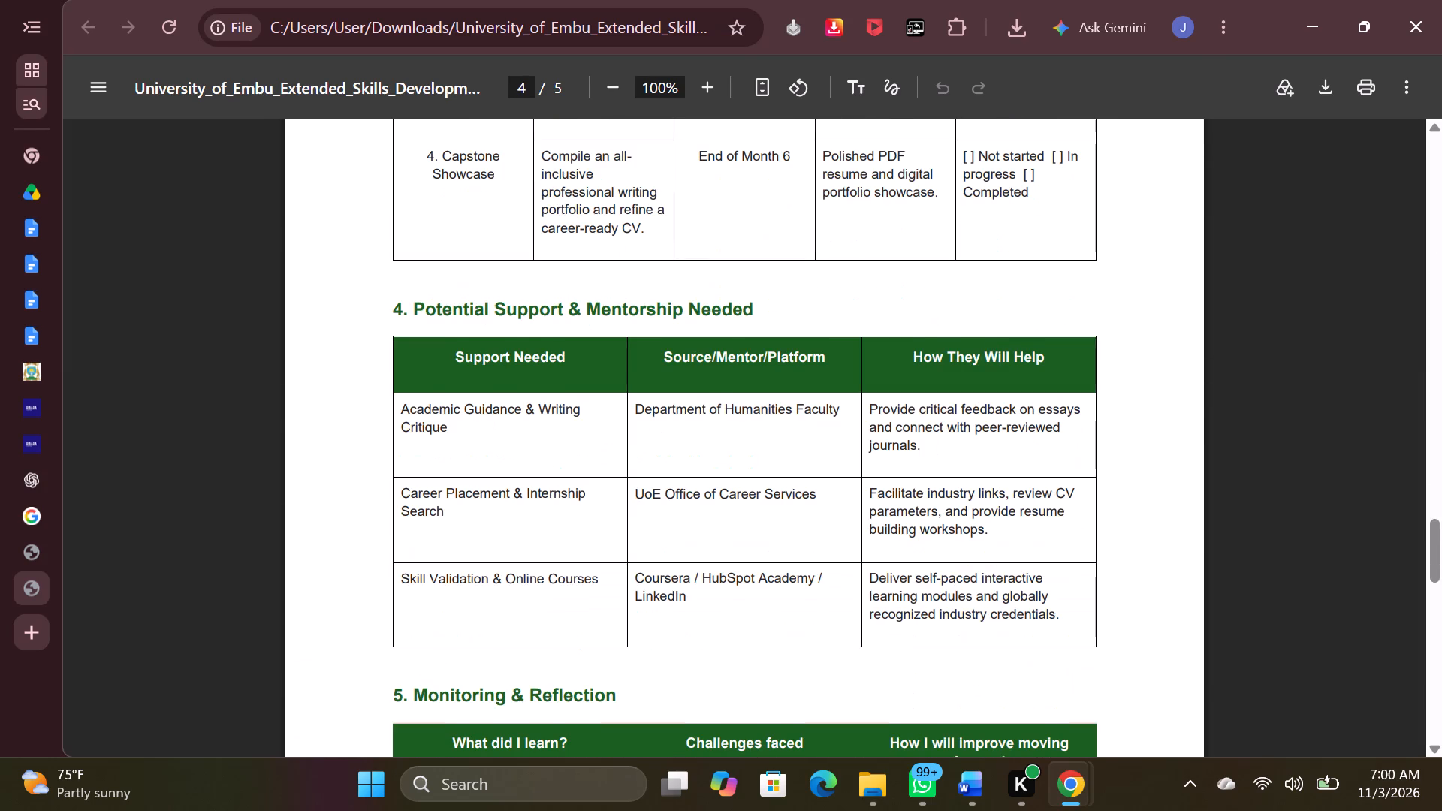
pyautogui.scroll(-1, 991, 343)
pyautogui.scroll(8, 991, 343)
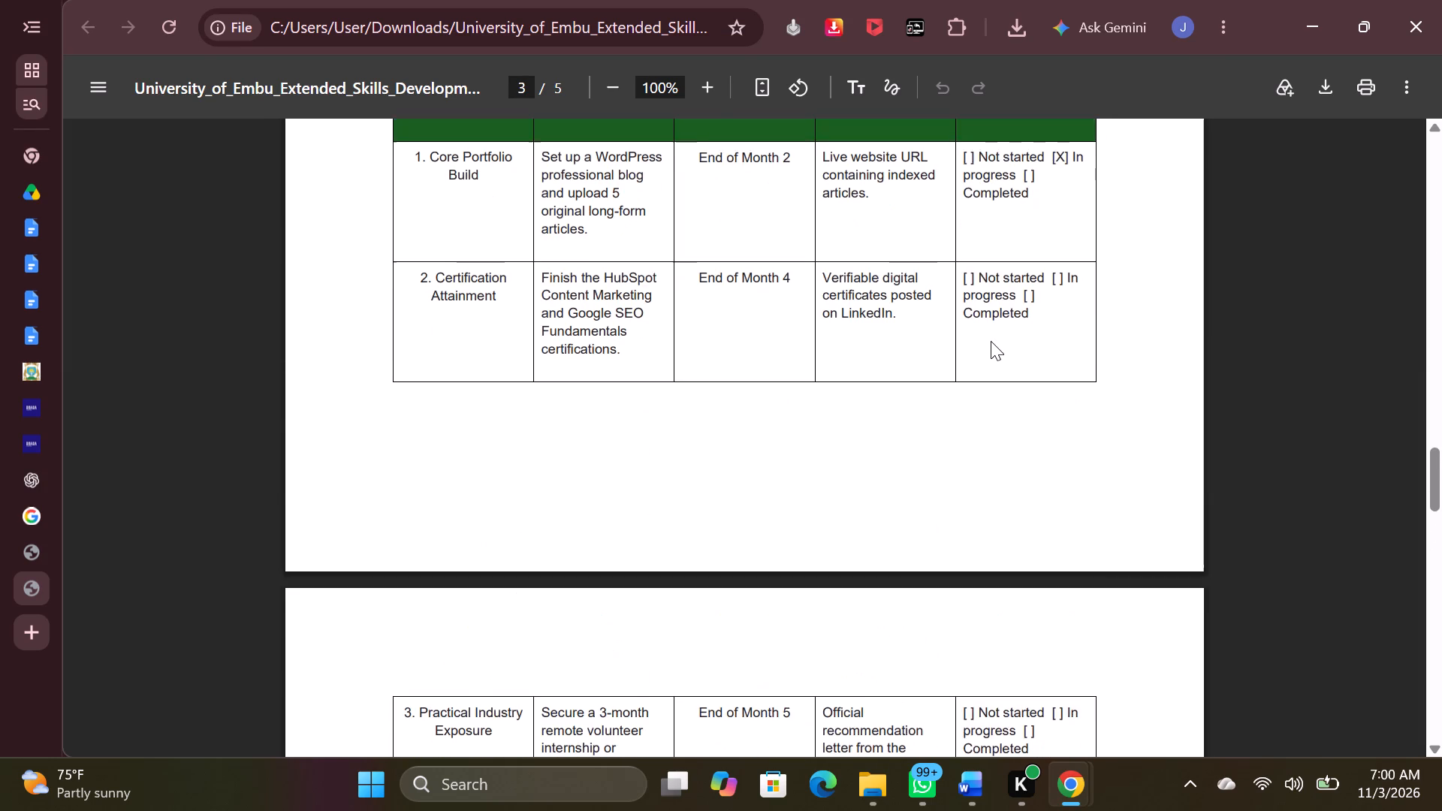
pyautogui.scroll(1, 991, 341)
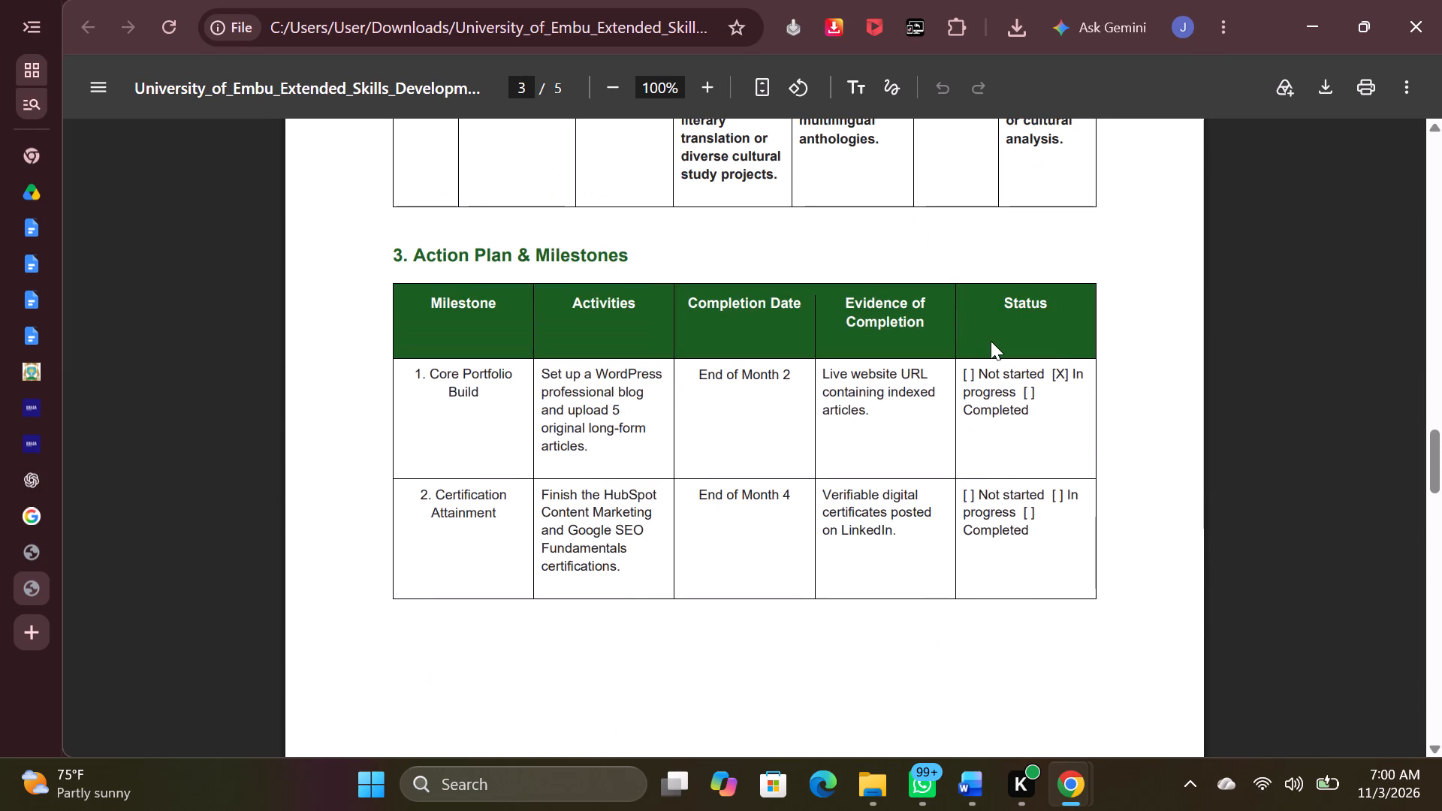
# Review the exported Skills Development Plan PDF from Action Plan & Milestones through to the Submission Checklist.
pyautogui.scroll(-2, 991, 342)
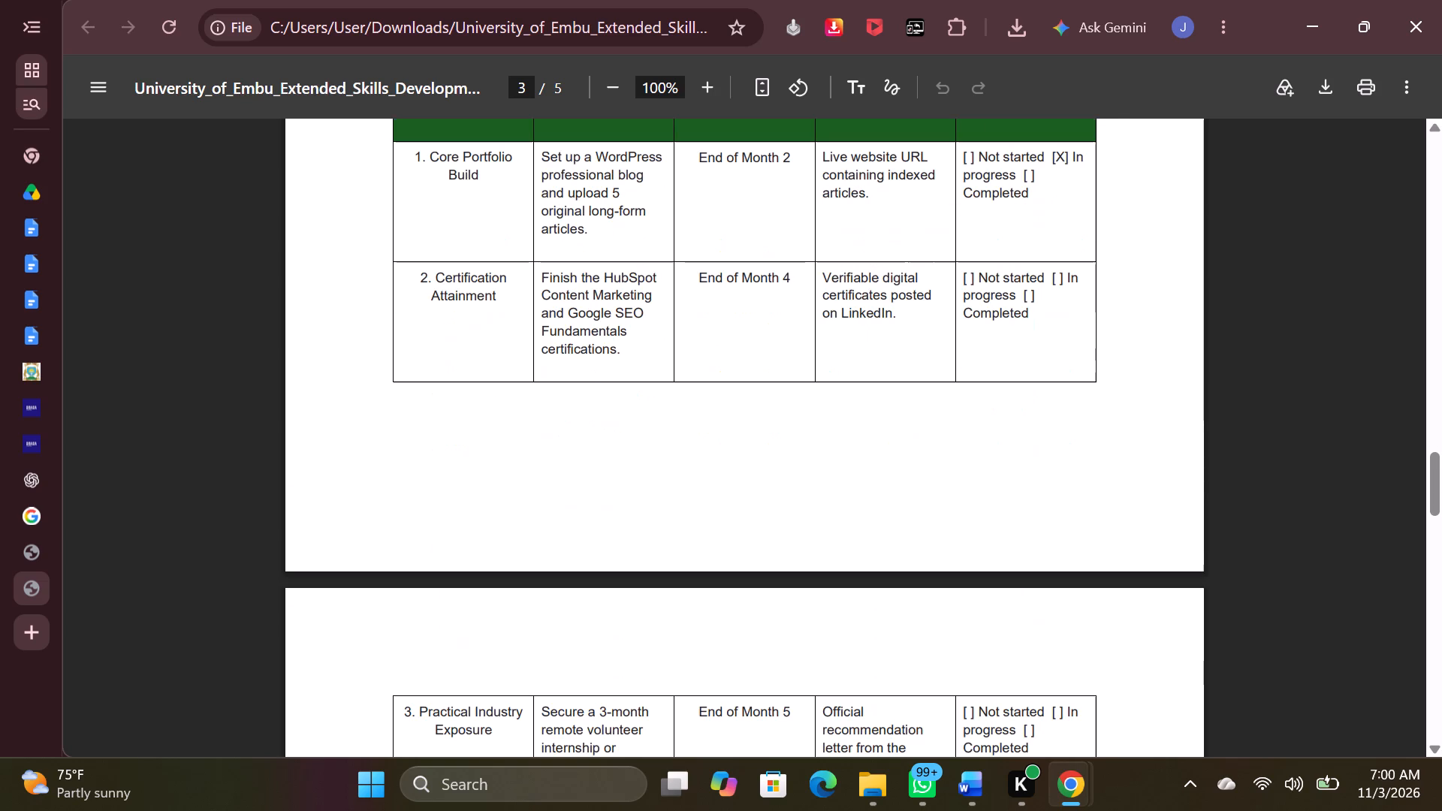
pyautogui.scroll(-9, 990, 345)
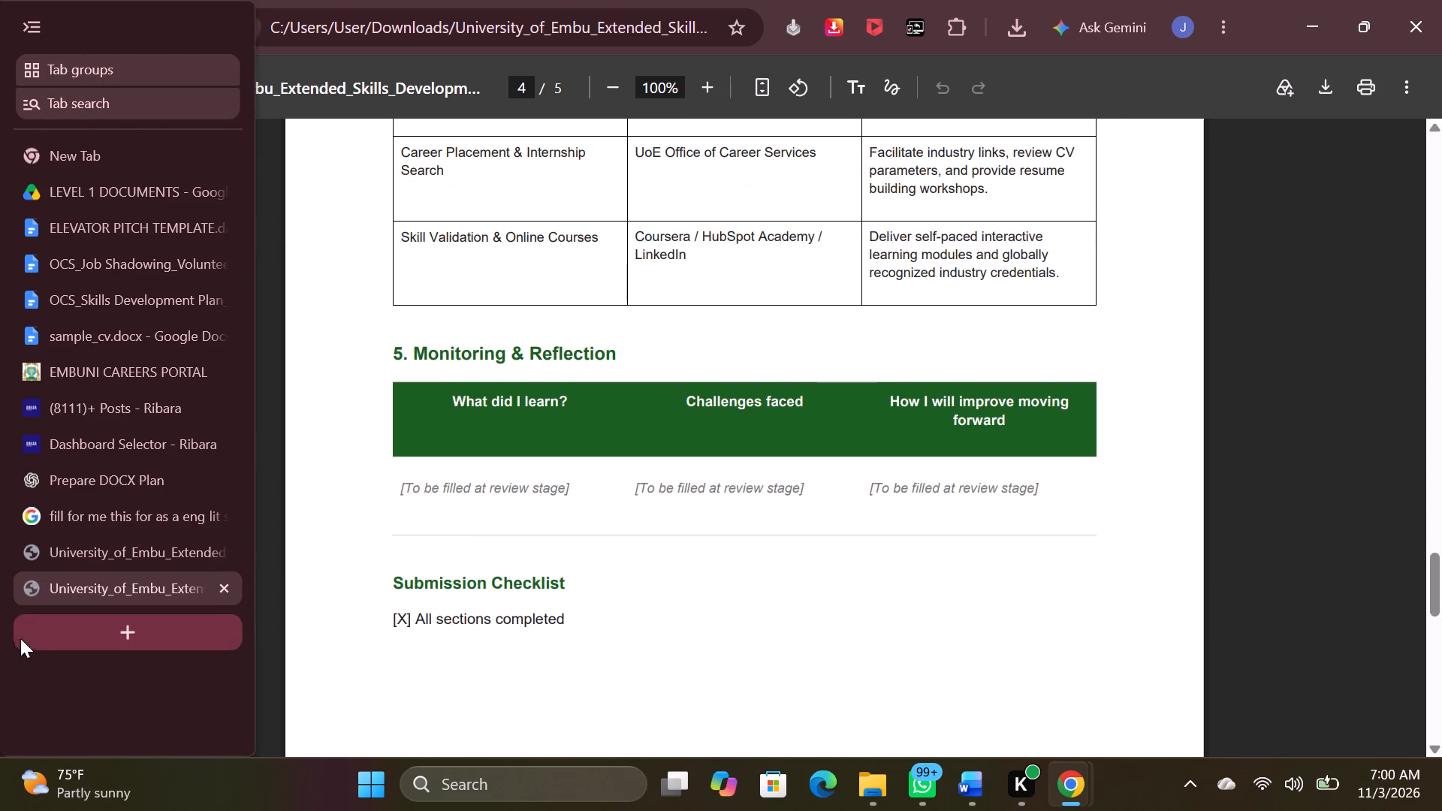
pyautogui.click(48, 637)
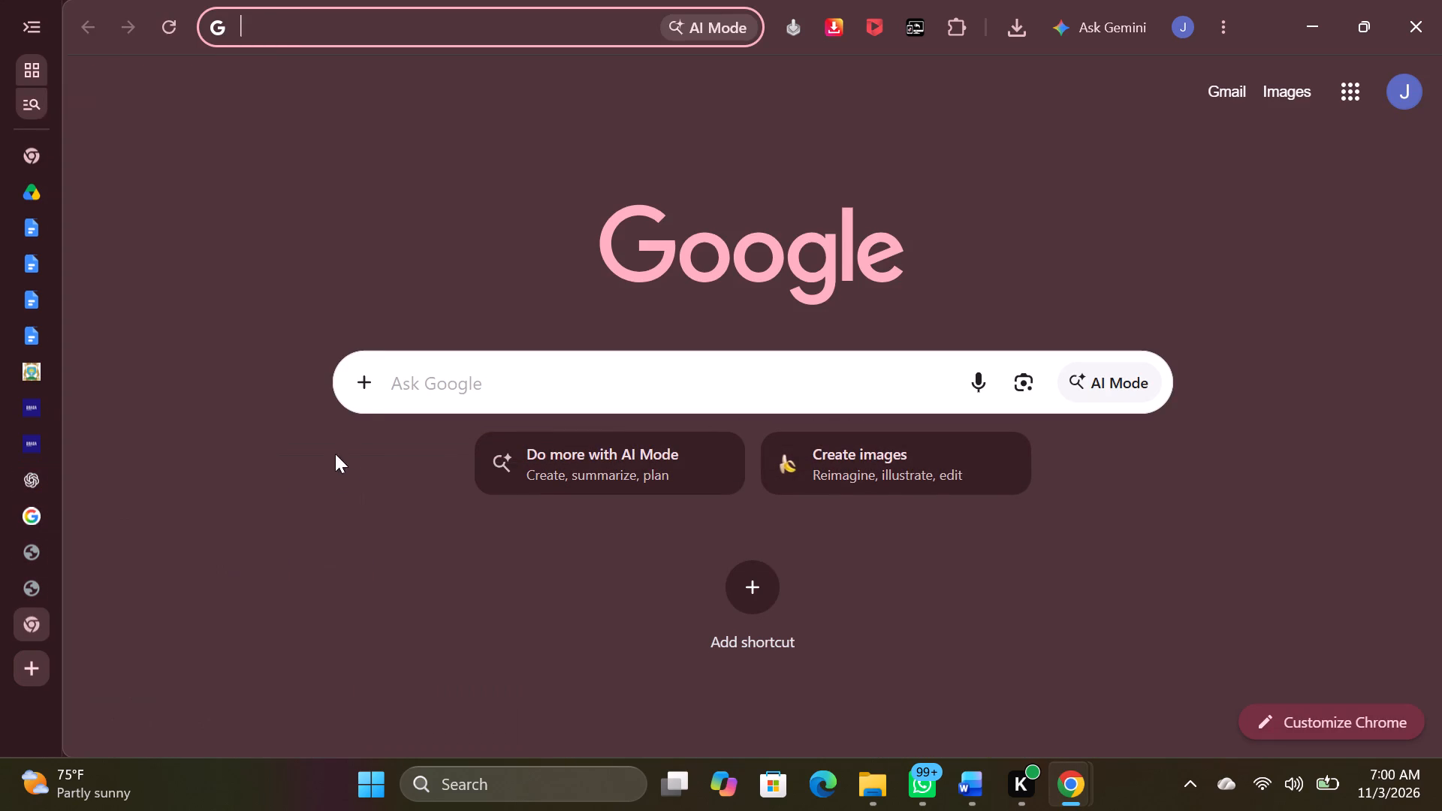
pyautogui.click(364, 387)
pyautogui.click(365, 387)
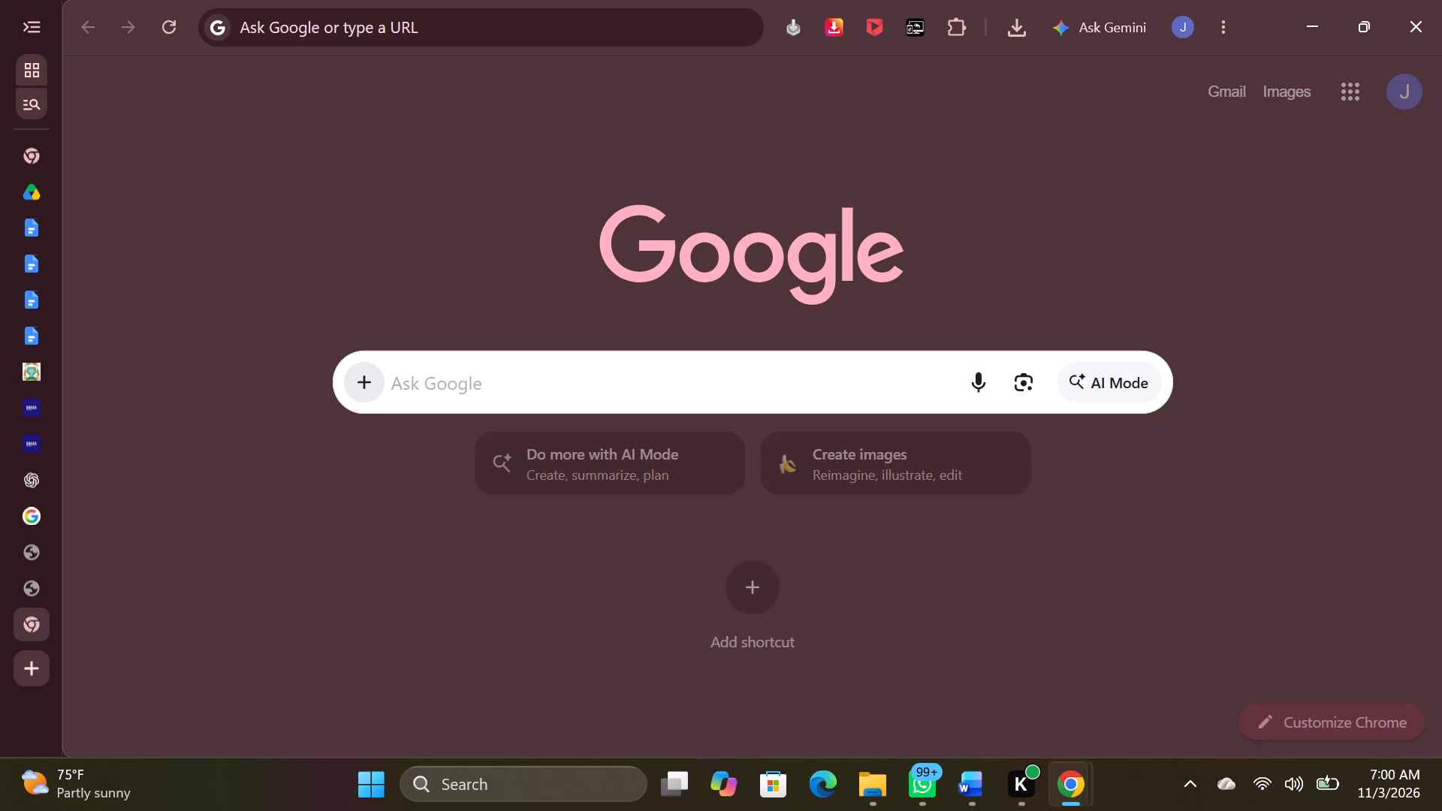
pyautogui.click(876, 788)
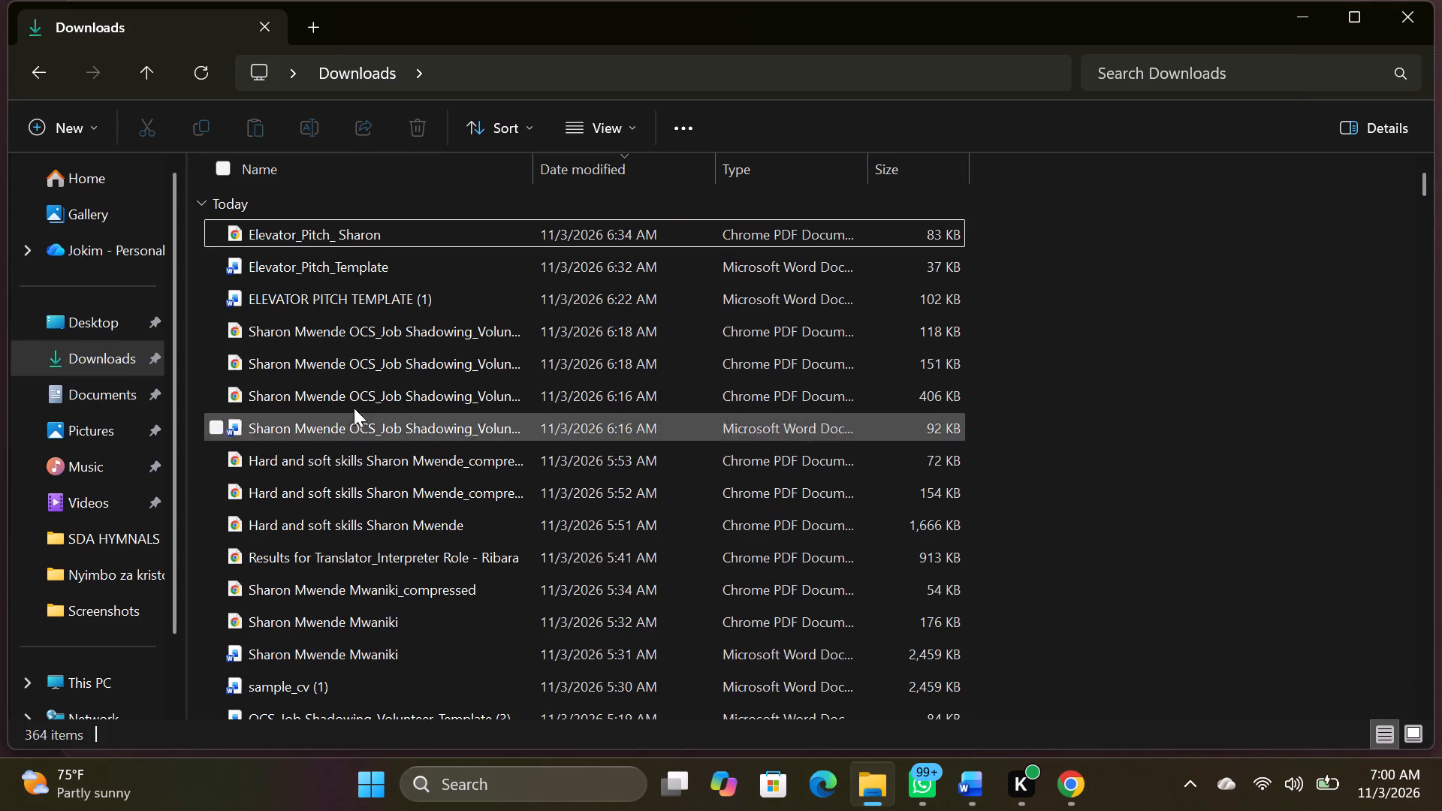
# Open the newly exported University_of_Embu_Extended_Skills_Development_Plan PDF from the Downloads folder and dismiss the chat notification.
pyautogui.scroll(3, 351, 305)
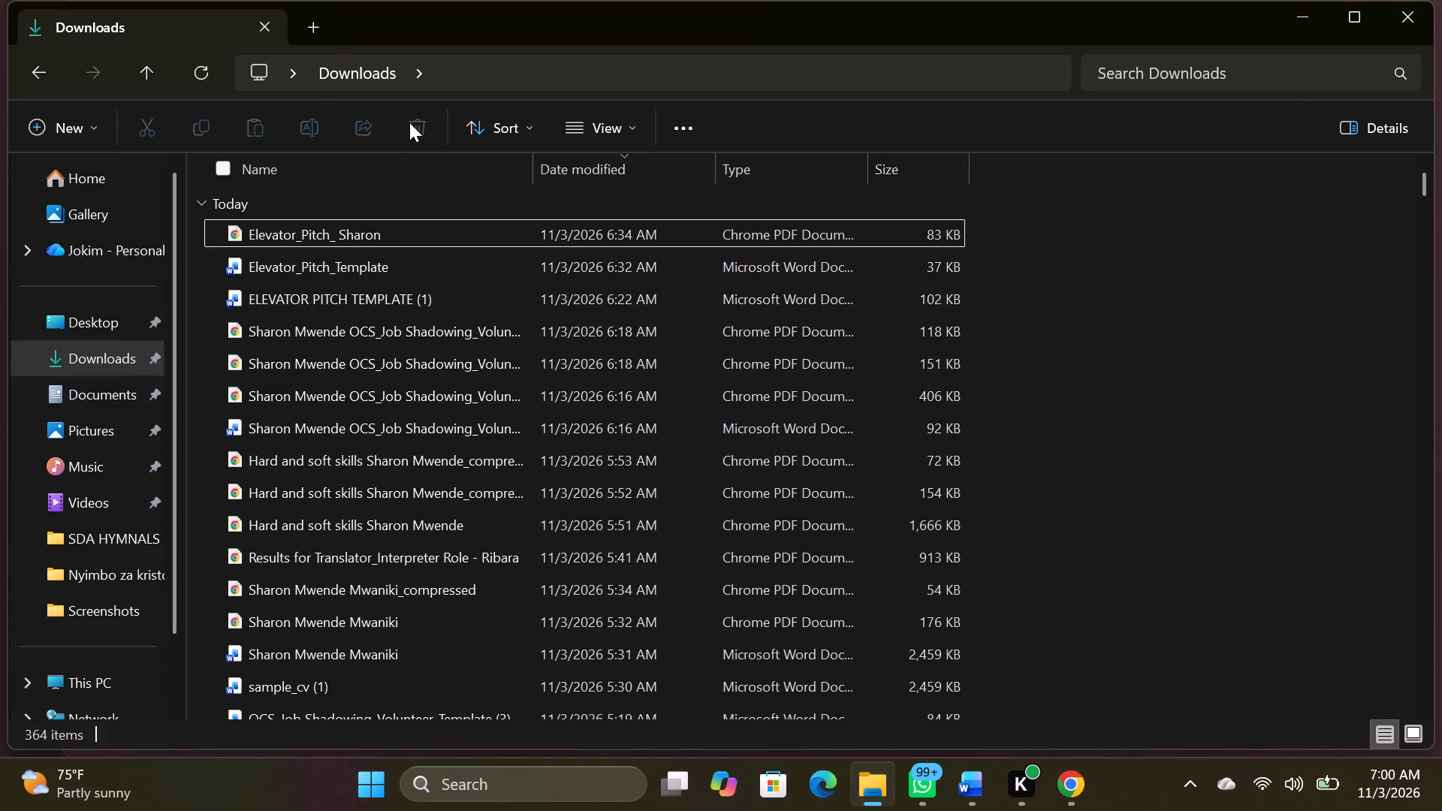
pyautogui.click(114, 355)
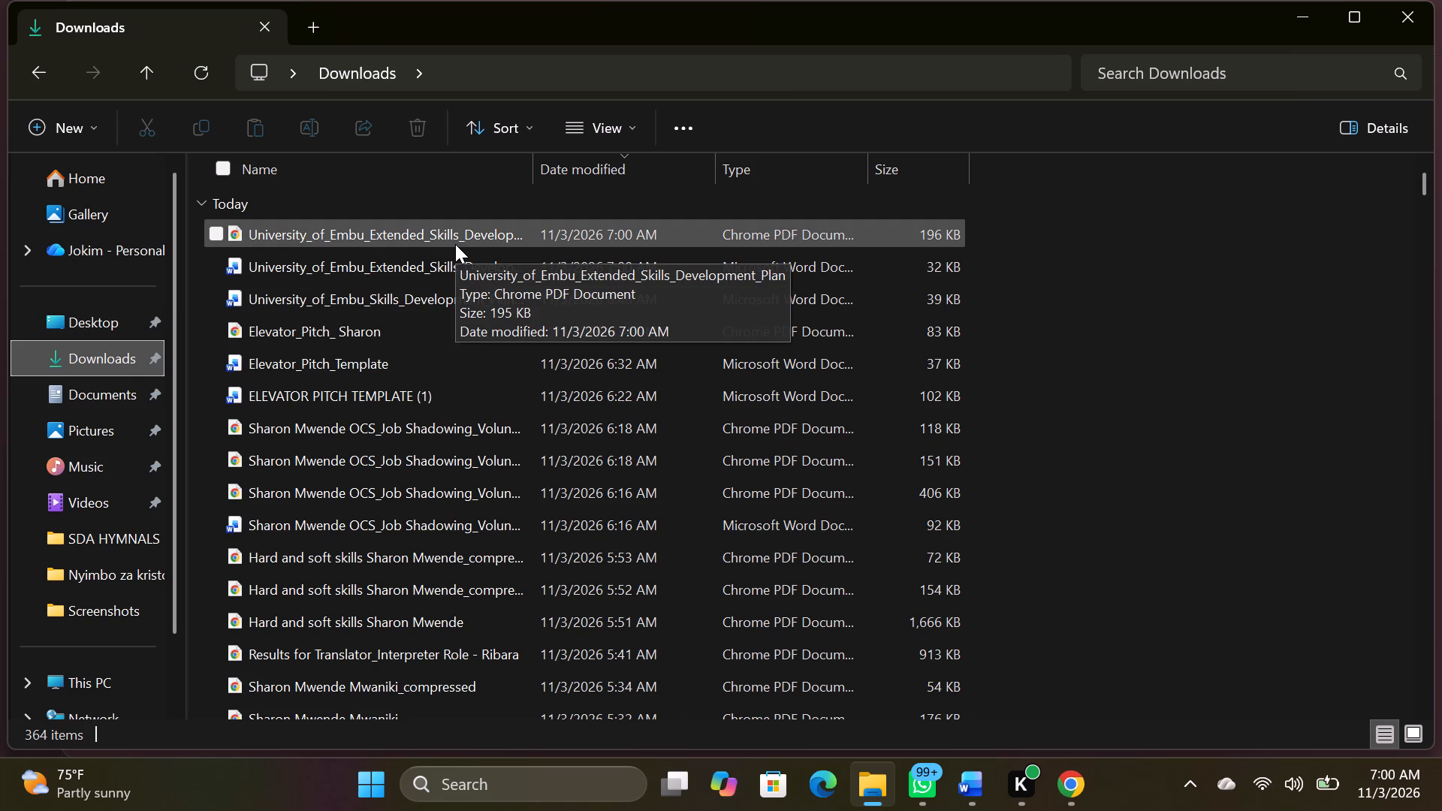
pyautogui.doubleClick(455, 244)
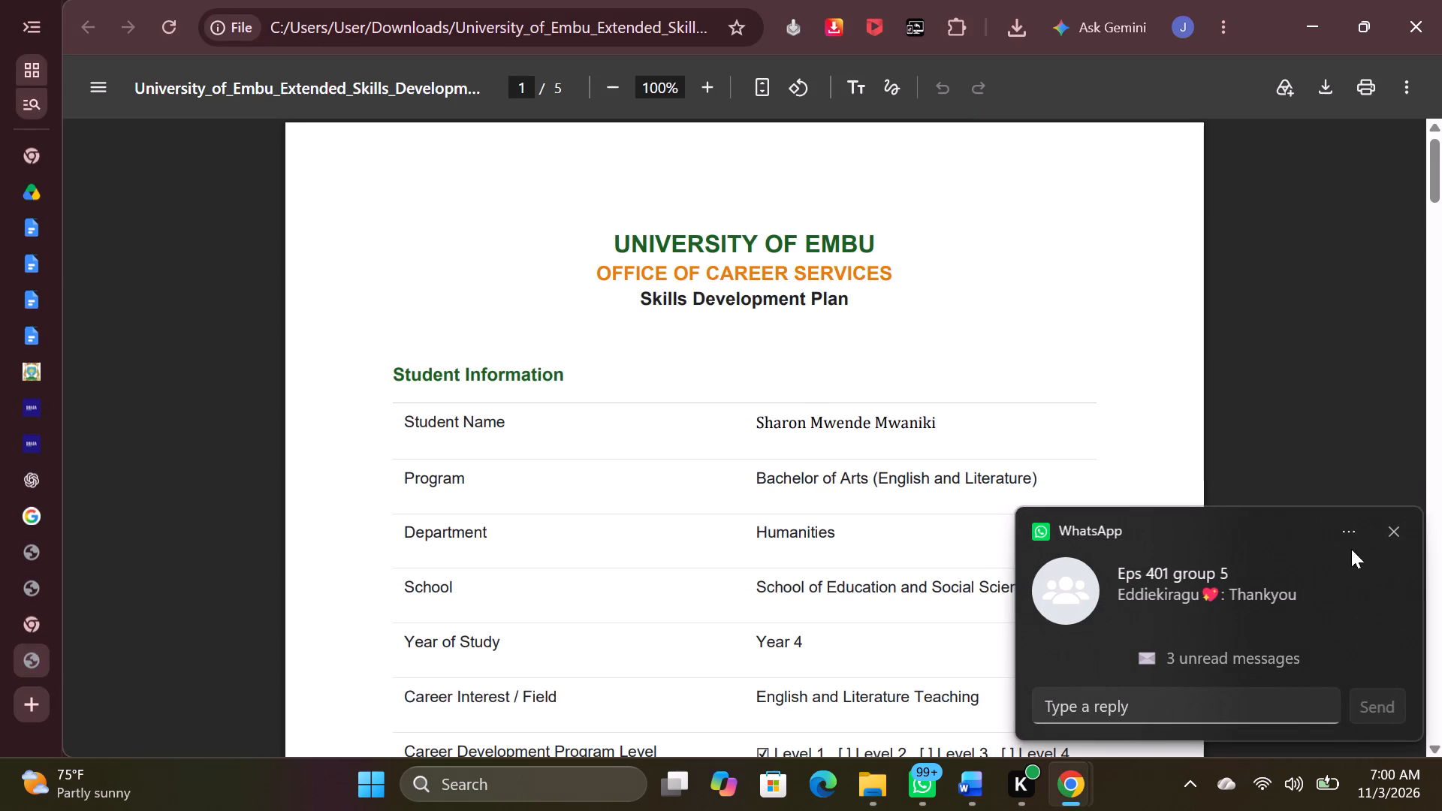
pyautogui.click(1388, 532)
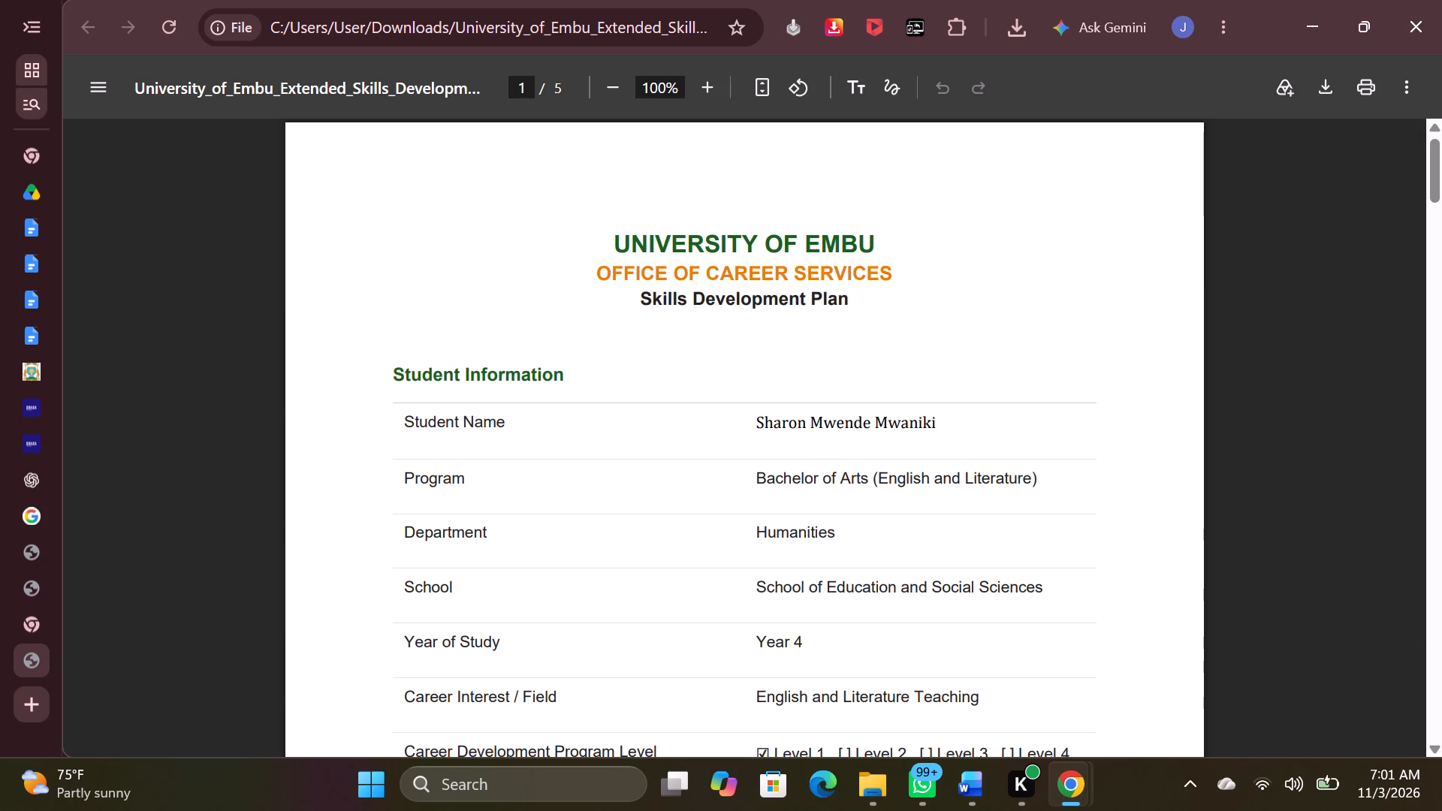
# Start attaching a file to the Google search box in a new browser tab.
pyautogui.click(97, 699)
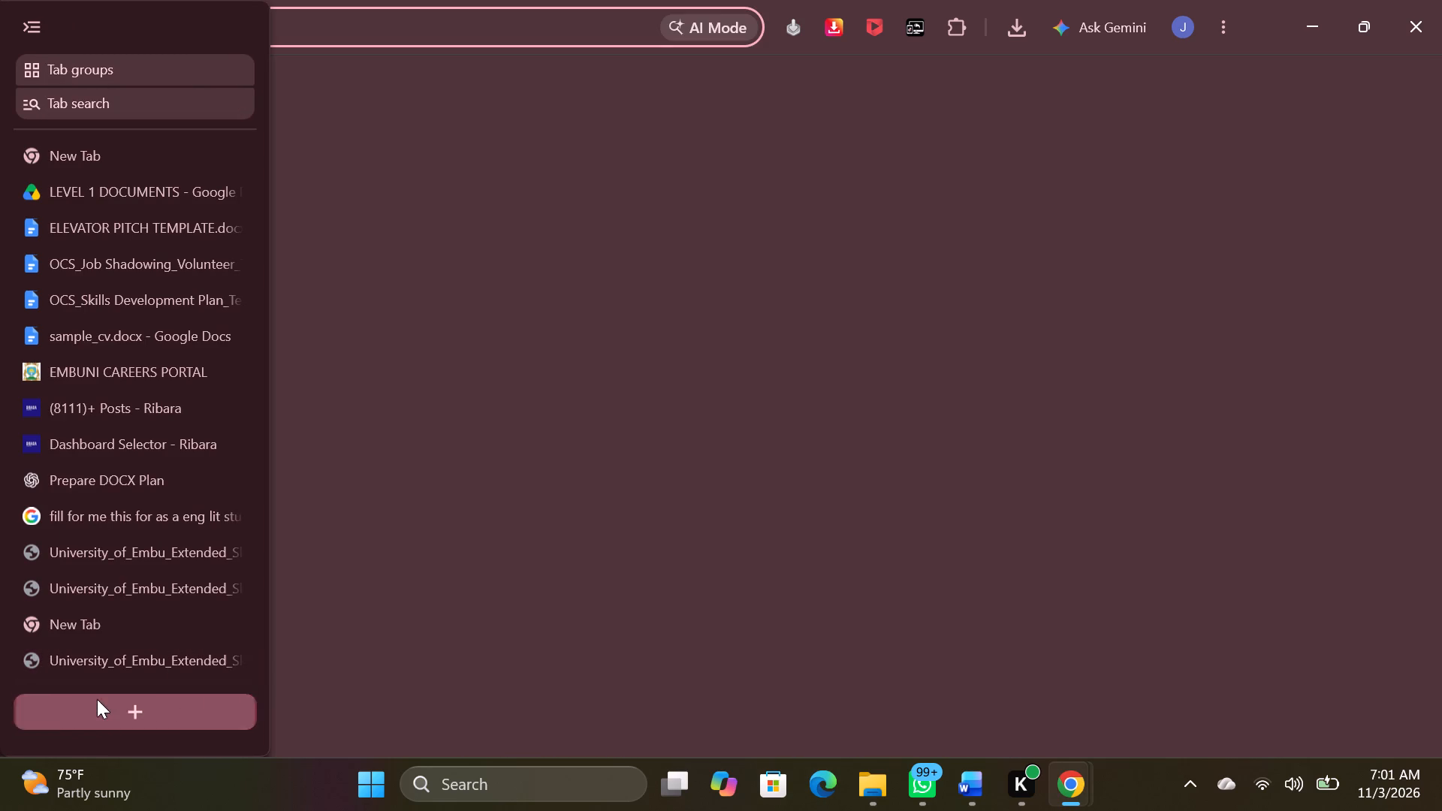
pyautogui.click(359, 383)
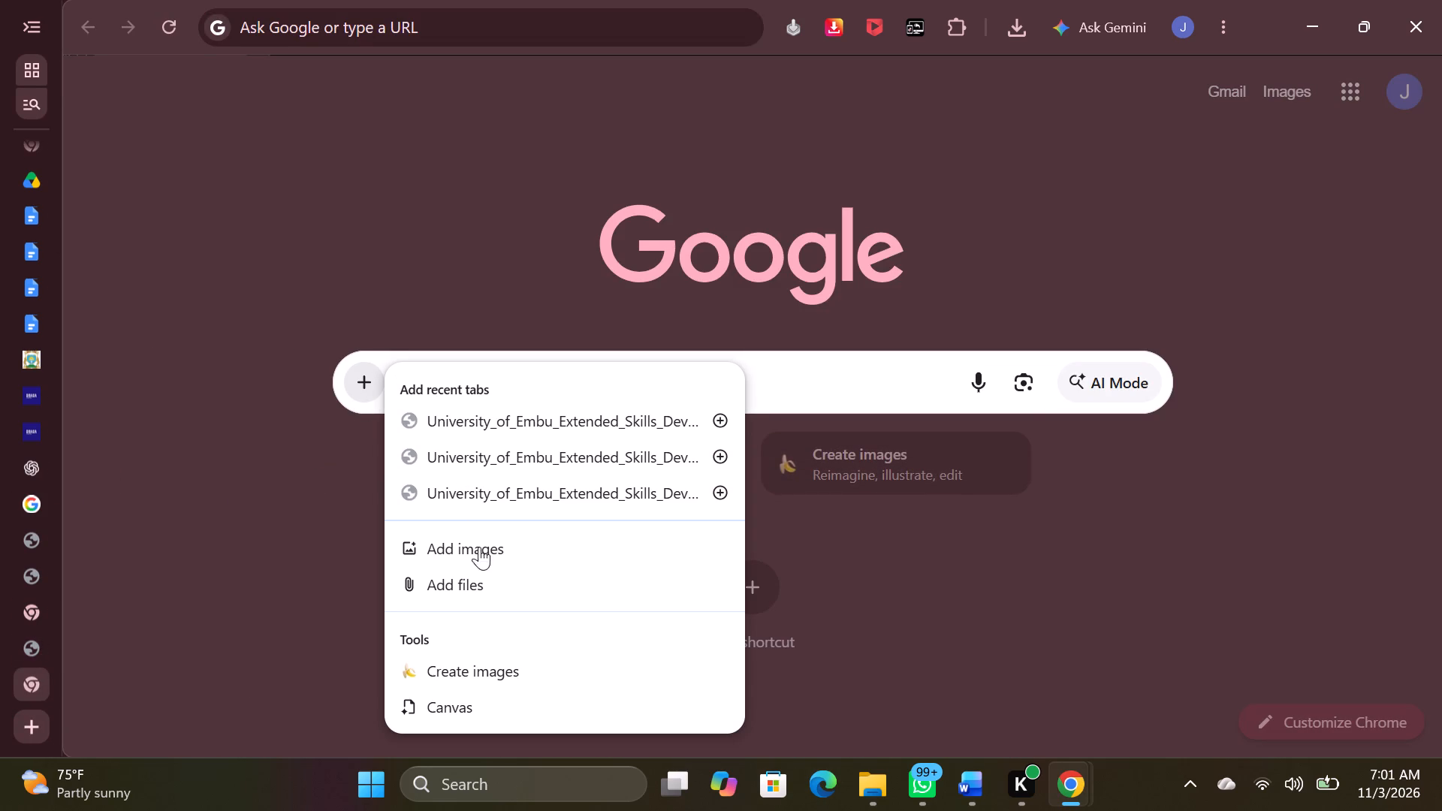
pyautogui.click(460, 587)
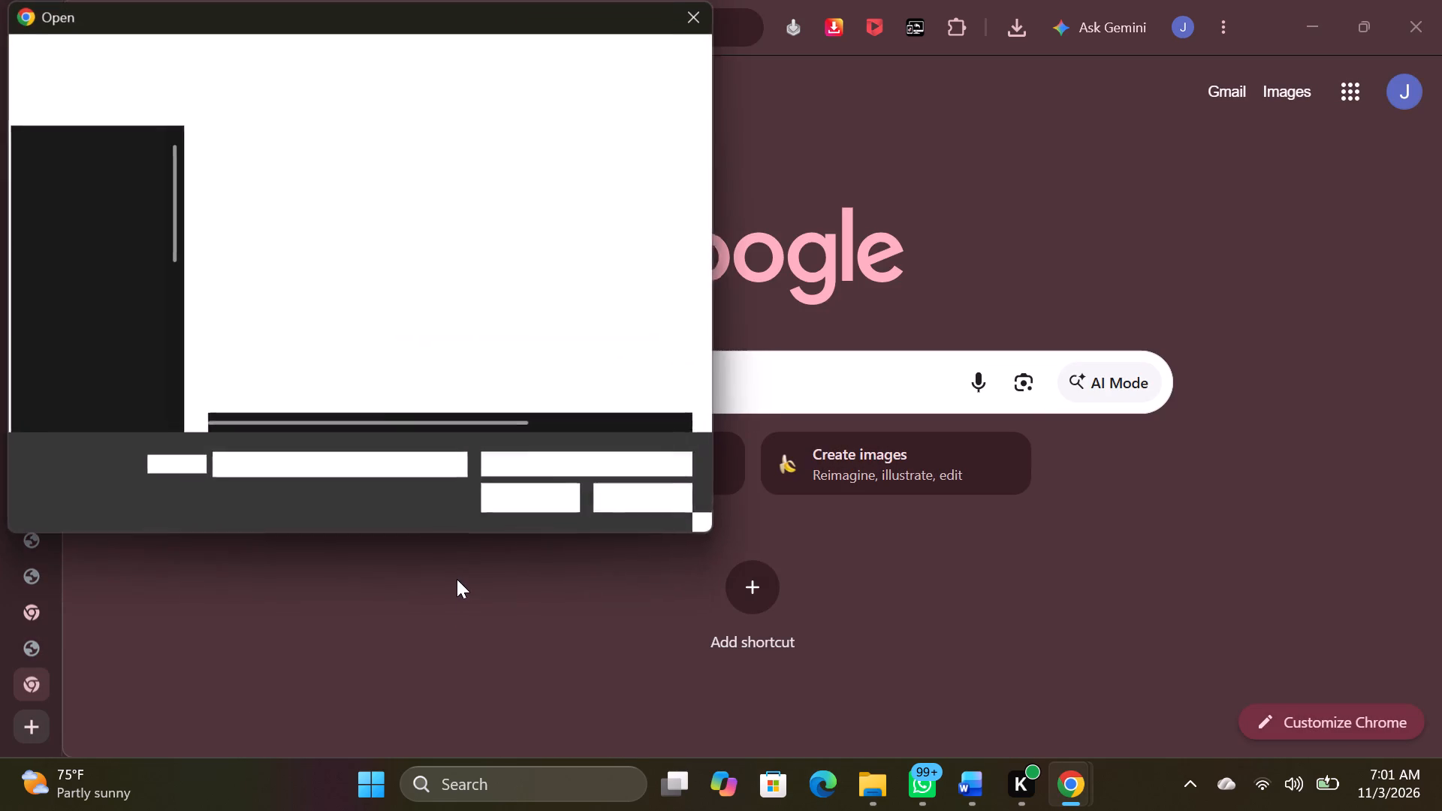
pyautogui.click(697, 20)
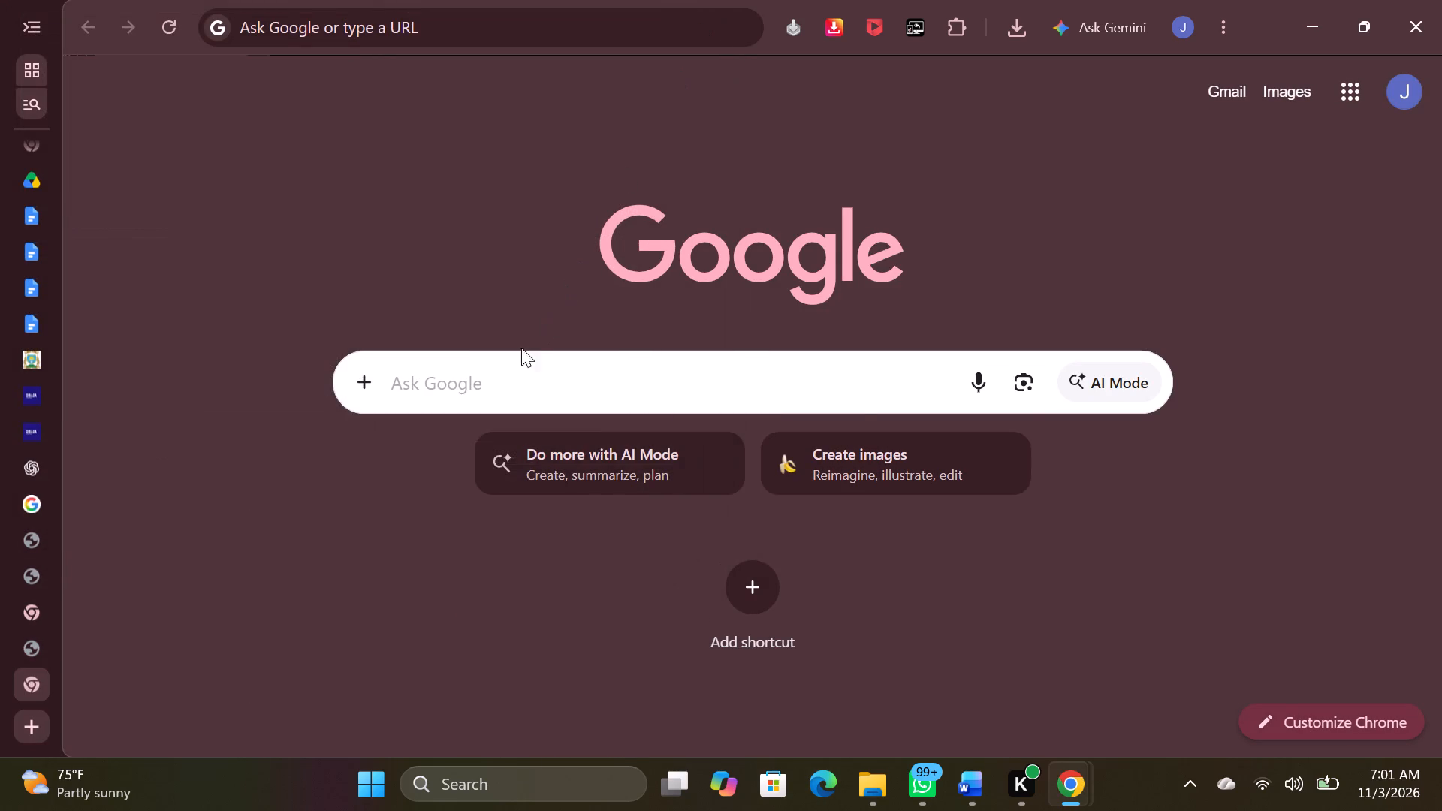
# Search Google for "i love pdf" and open iLovePDF's Compress PDF files tool.
pyautogui.click(502, 374)
pyautogui.write('i love')
pyautogui.press('space')
pyautogui.press('Return')
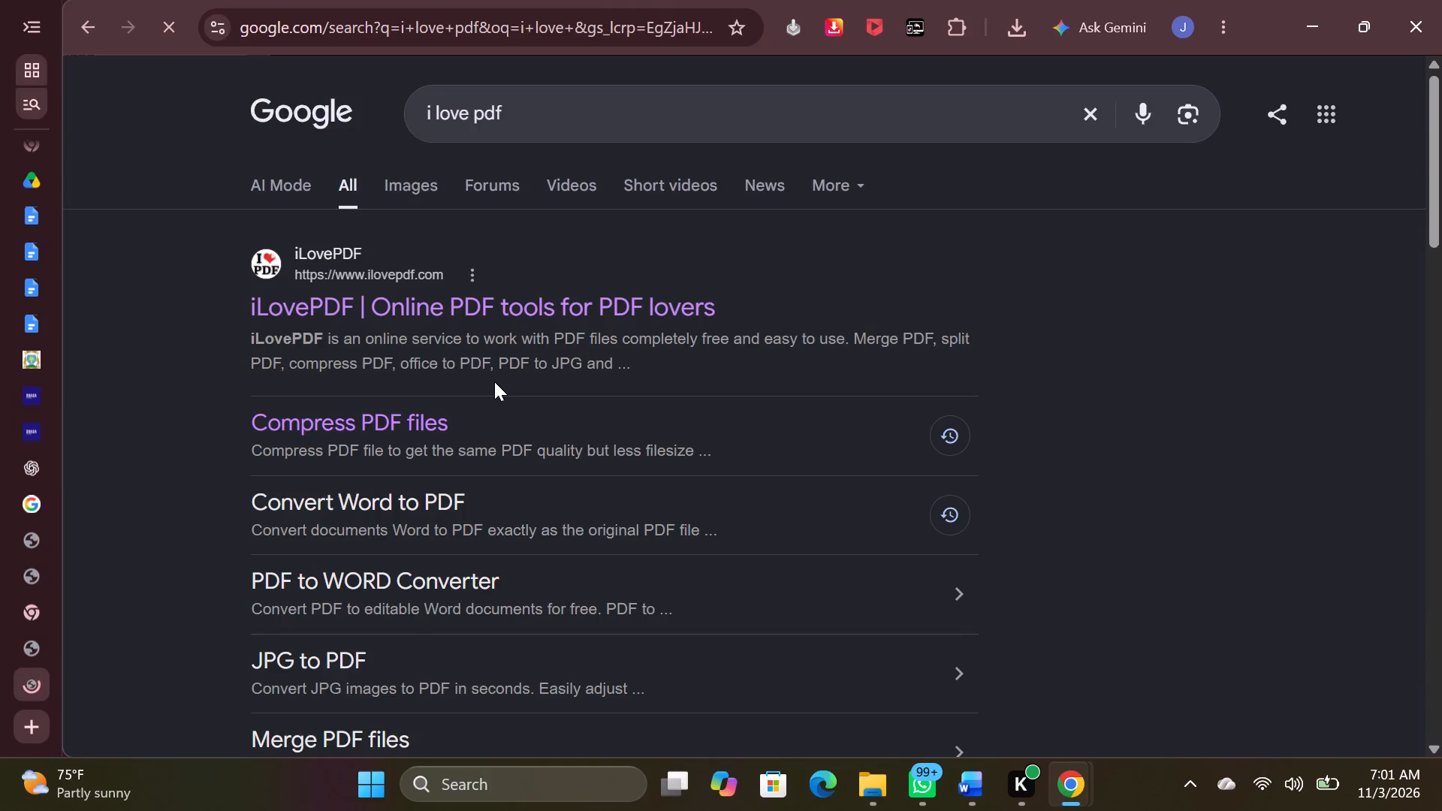
pyautogui.click(397, 420)
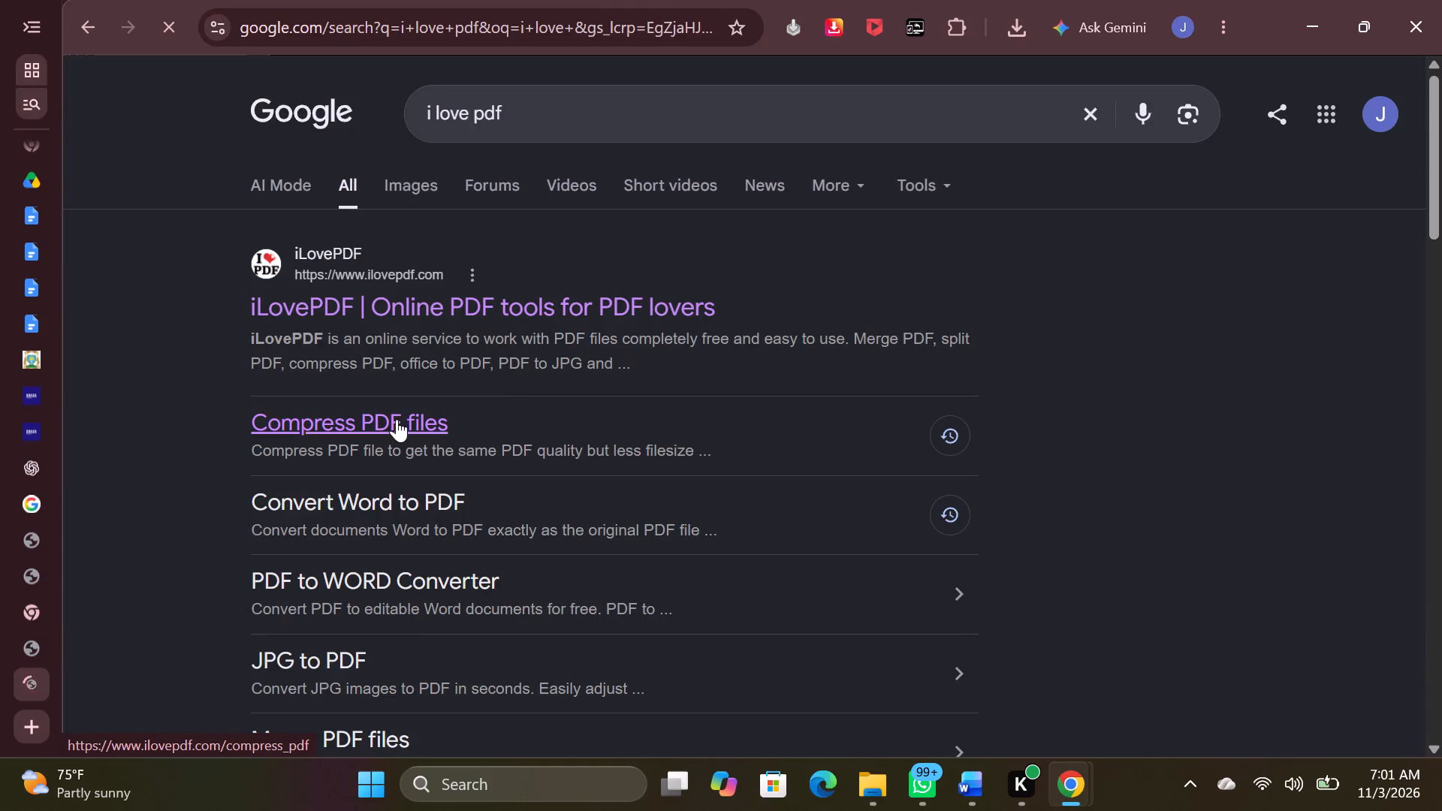
# Compress the newest University_of_Embu_Extended_Skills_Development_Plan PDF from the Downloads folder using Extreme compression.
pyautogui.click(685, 330)
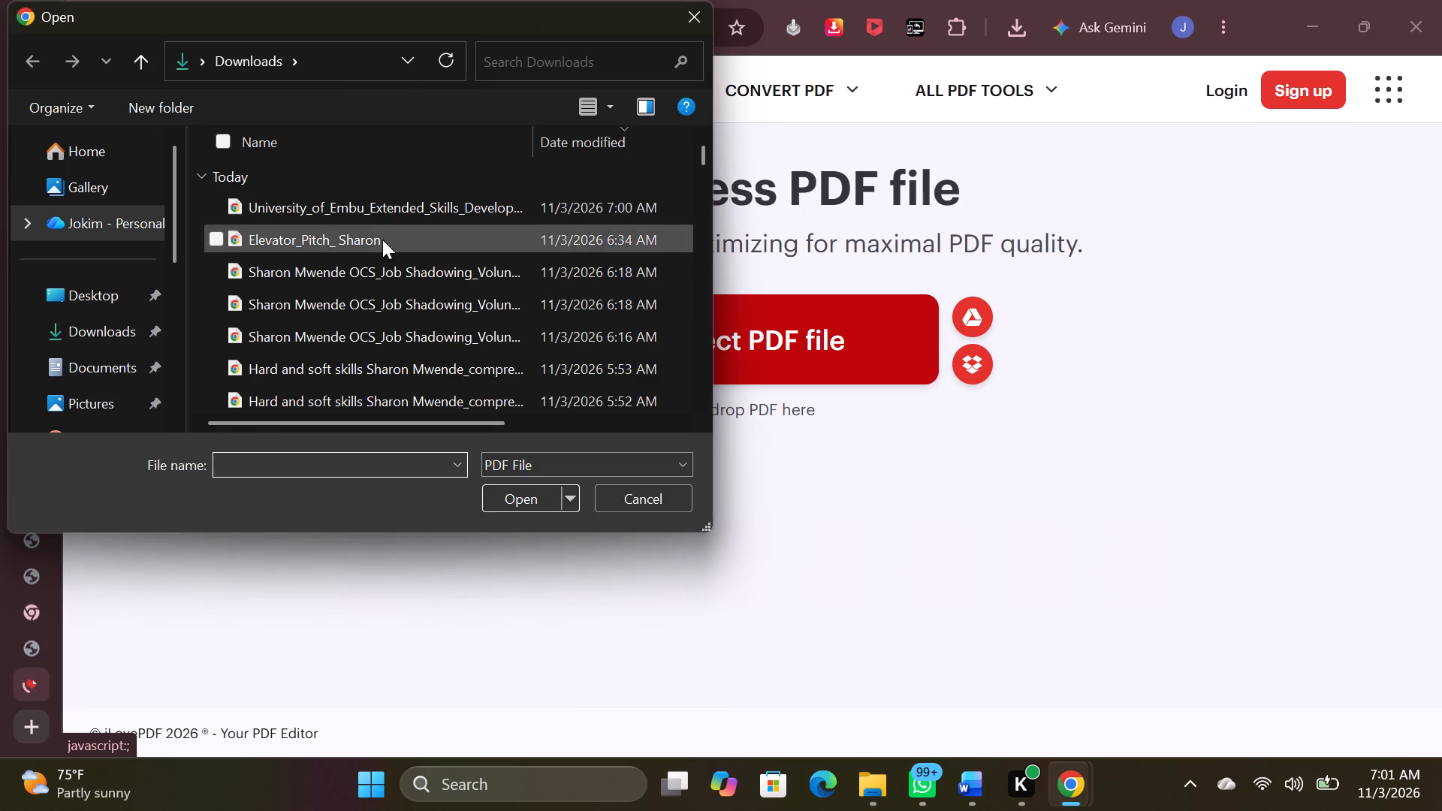
pyautogui.click(421, 210)
pyautogui.click(530, 484)
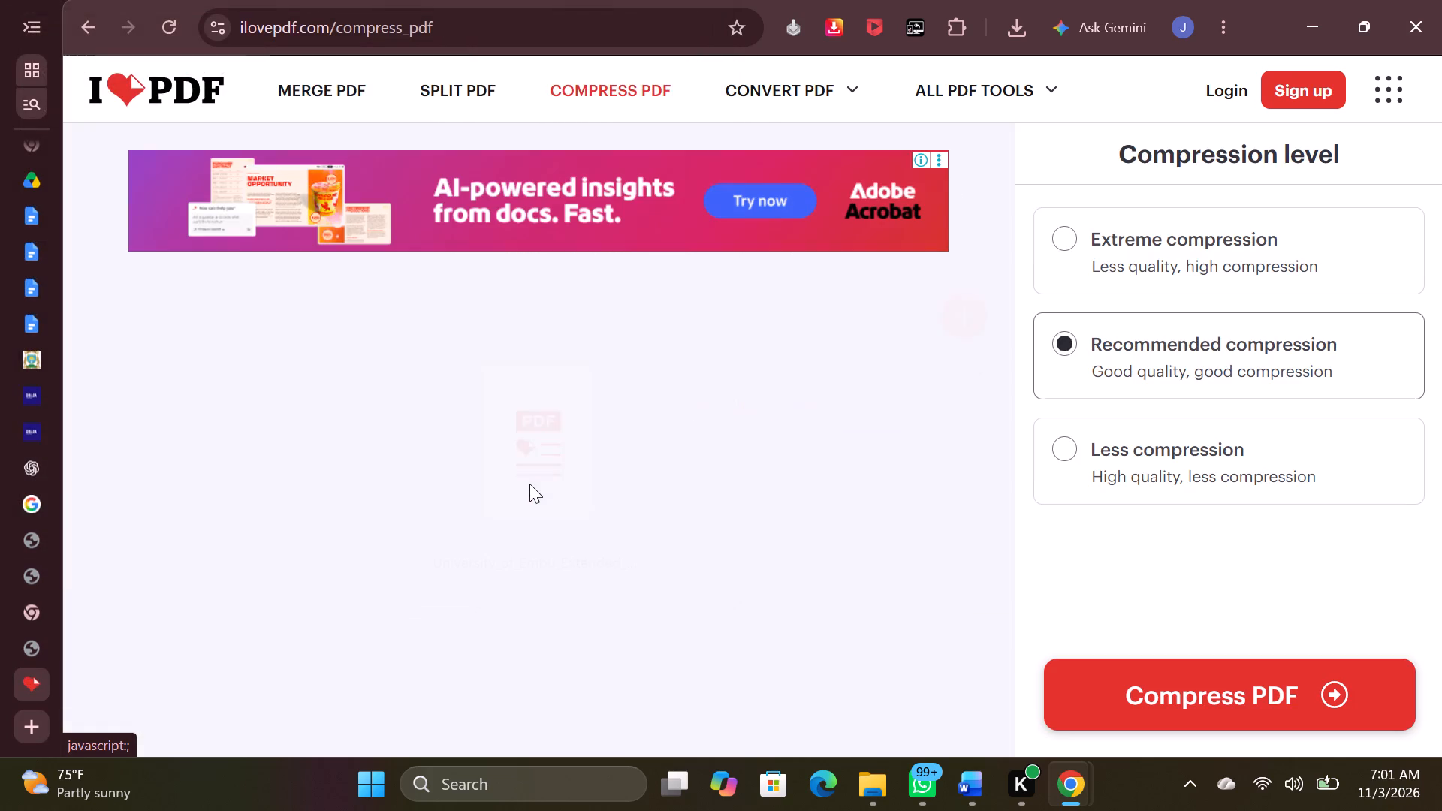
pyautogui.click(1068, 239)
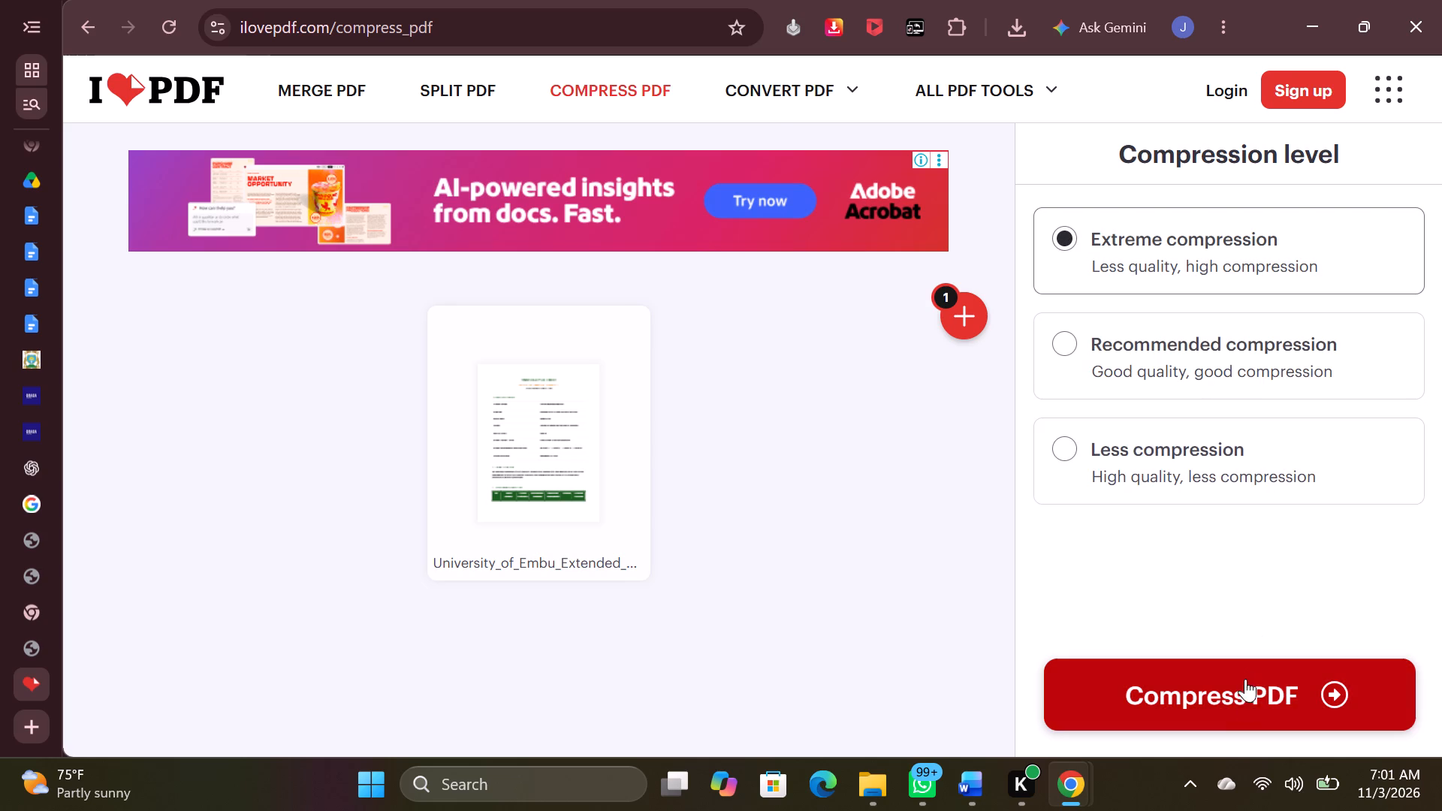
pyautogui.click(1243, 710)
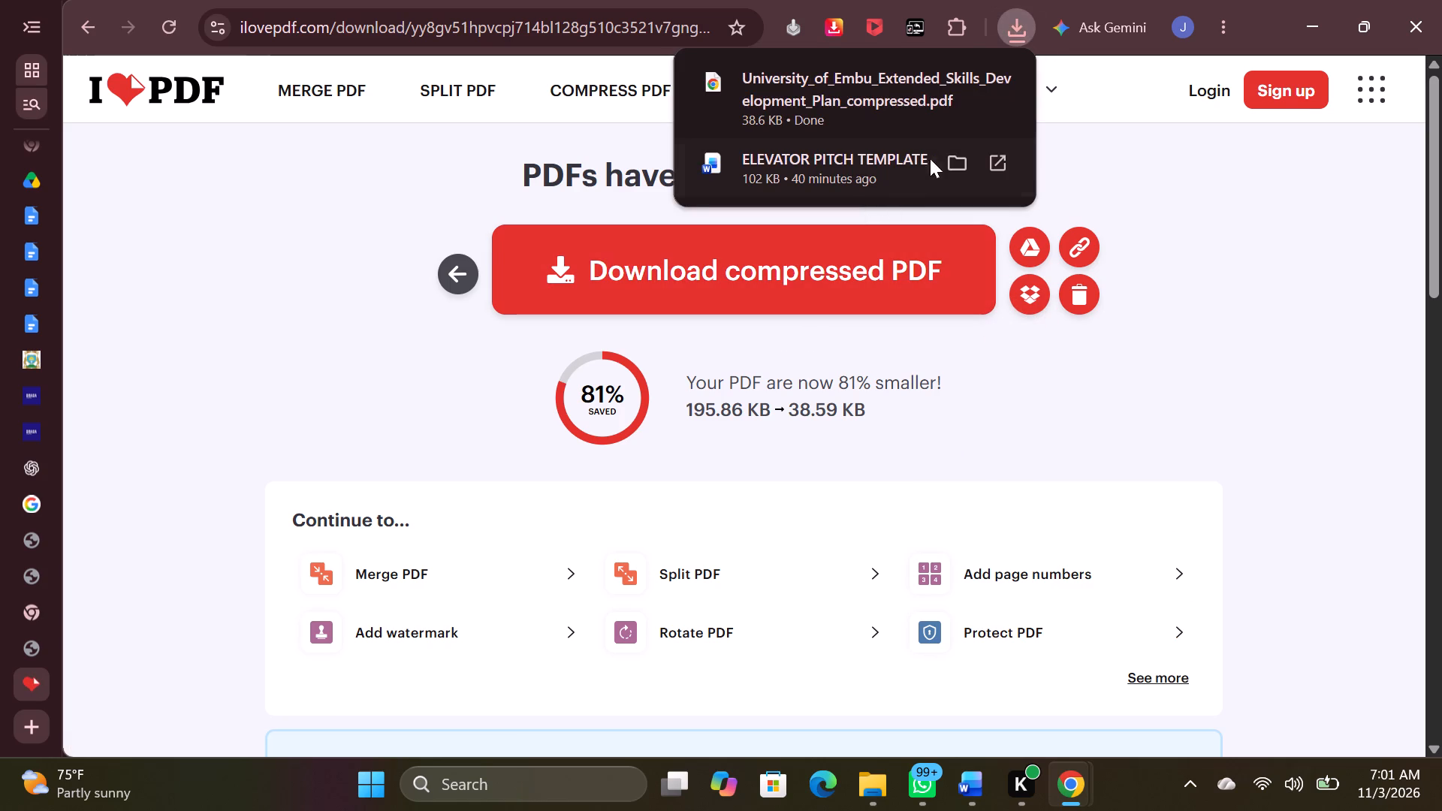
# Open the downloaded compressed Skills Development Plan PDF and examine all its pages, from Student Information to the submission checklist.
pyautogui.click(847, 106)
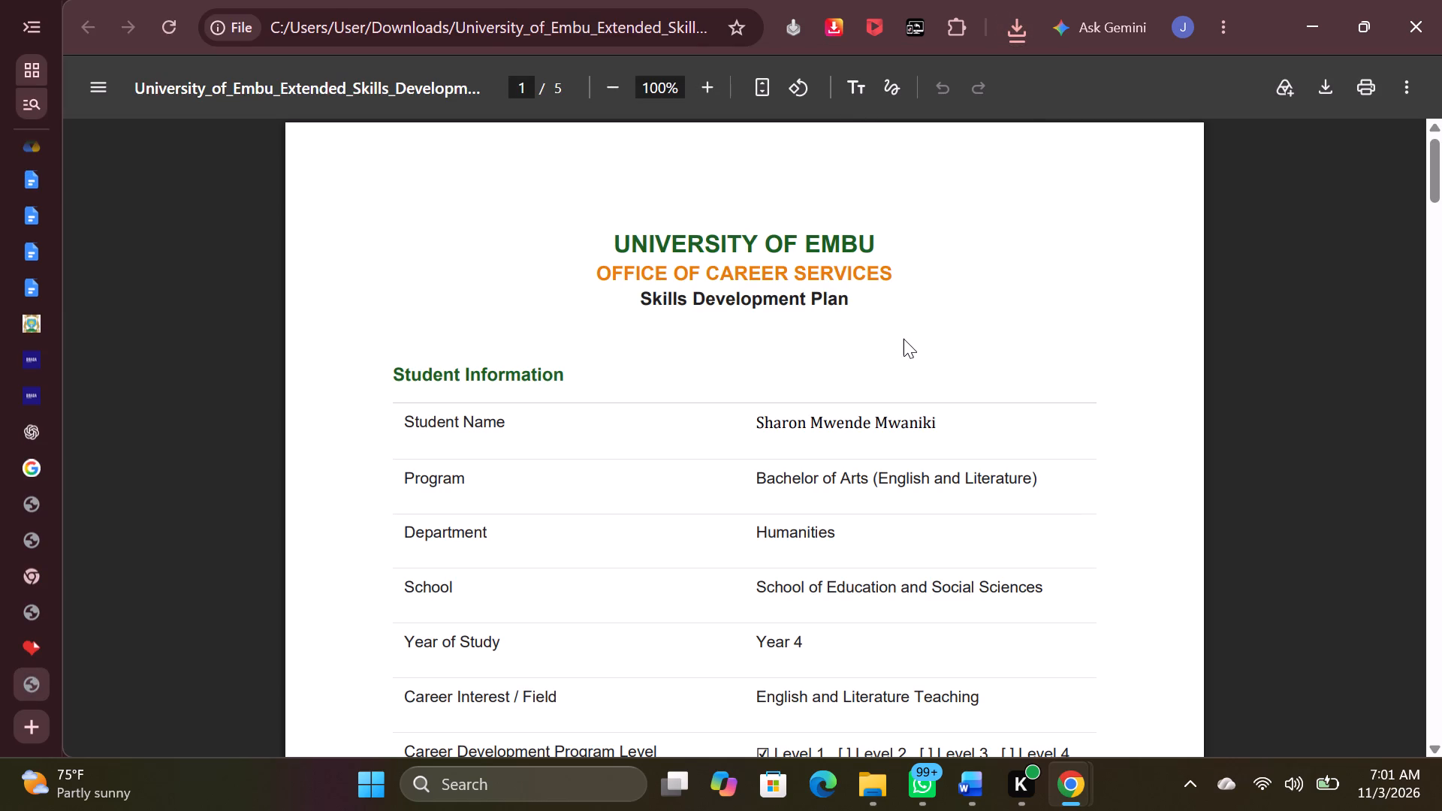
pyautogui.scroll(-5, 904, 339)
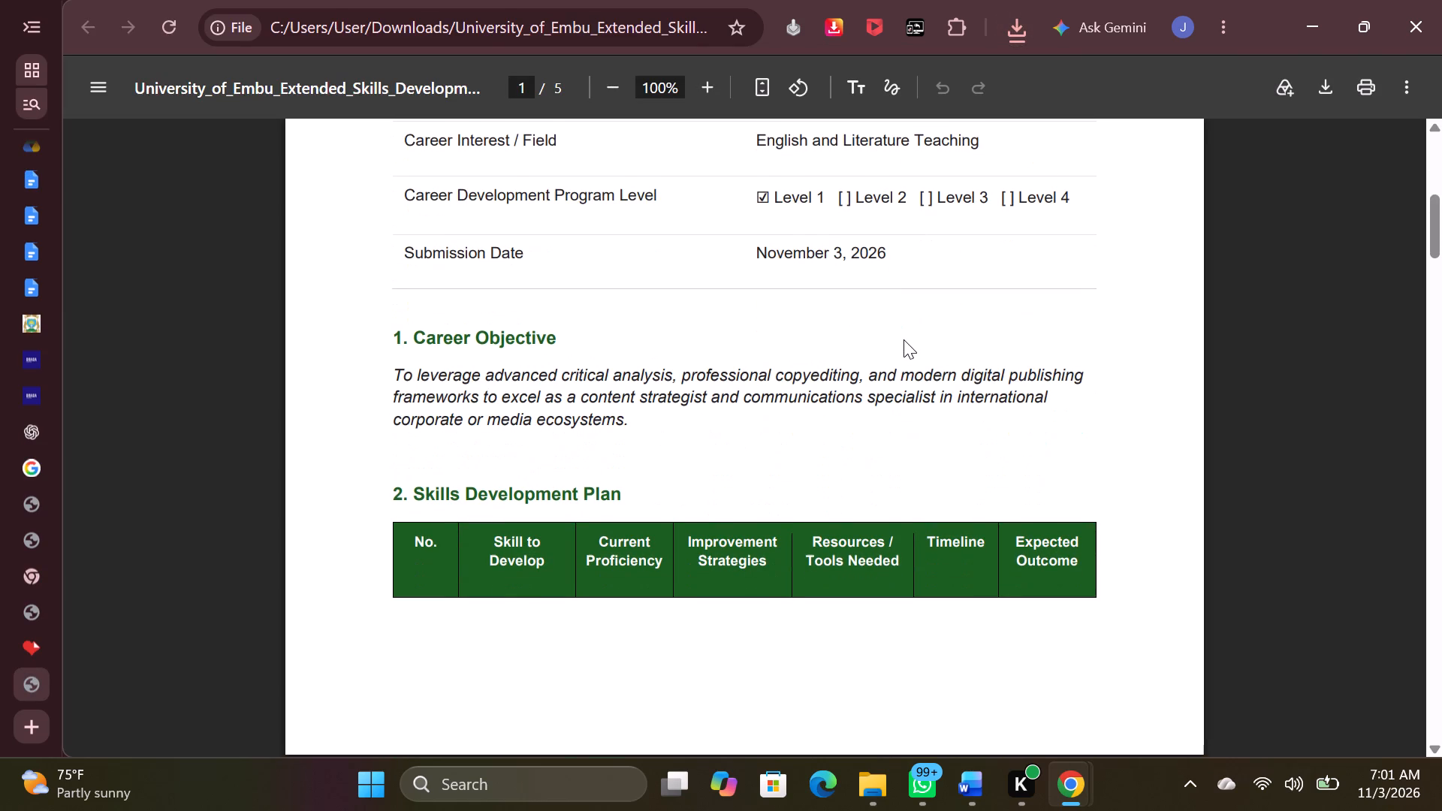
pyautogui.scroll(8, 937, 279)
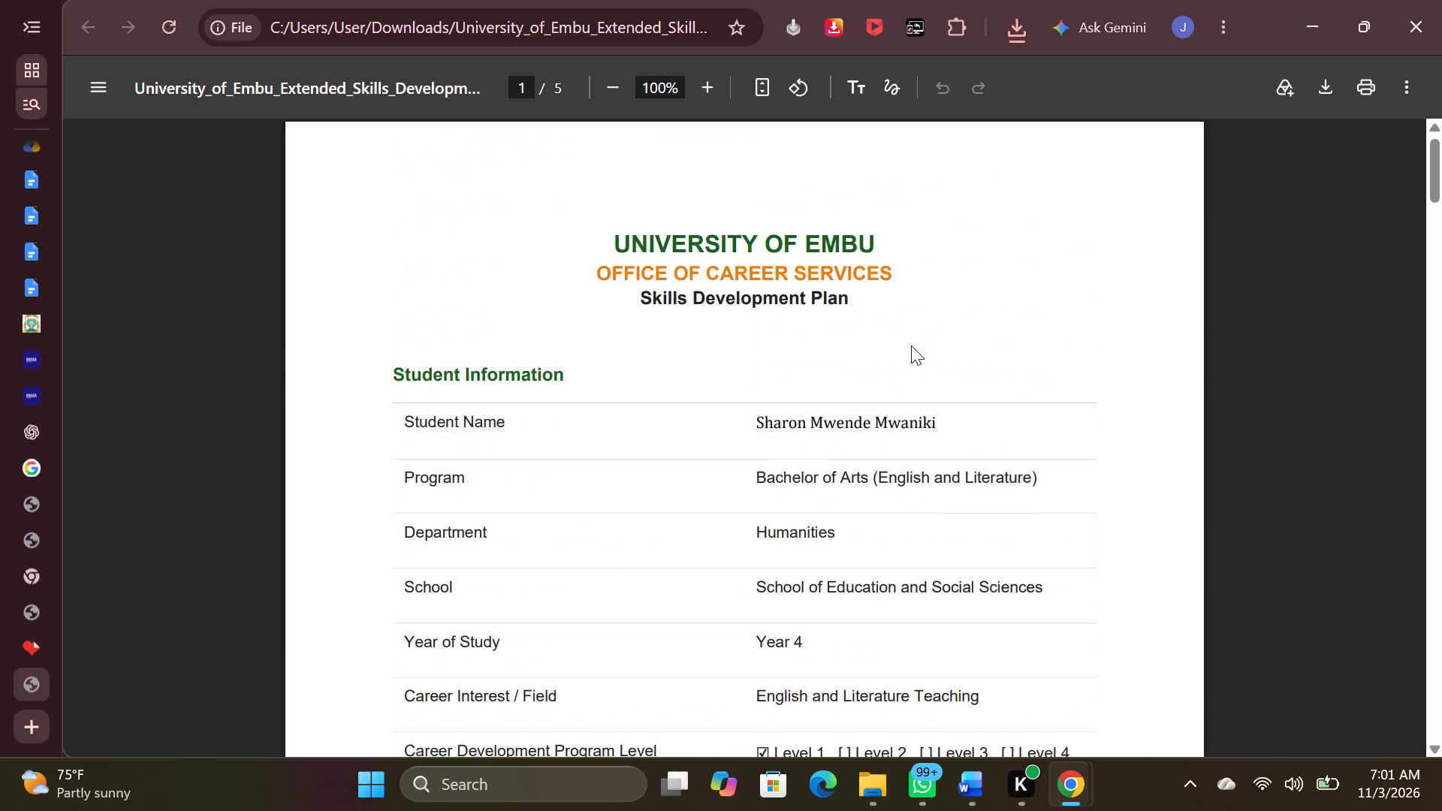
pyautogui.scroll(1, 911, 345)
pyautogui.scroll(-3, 910, 349)
pyautogui.scroll(2, 909, 350)
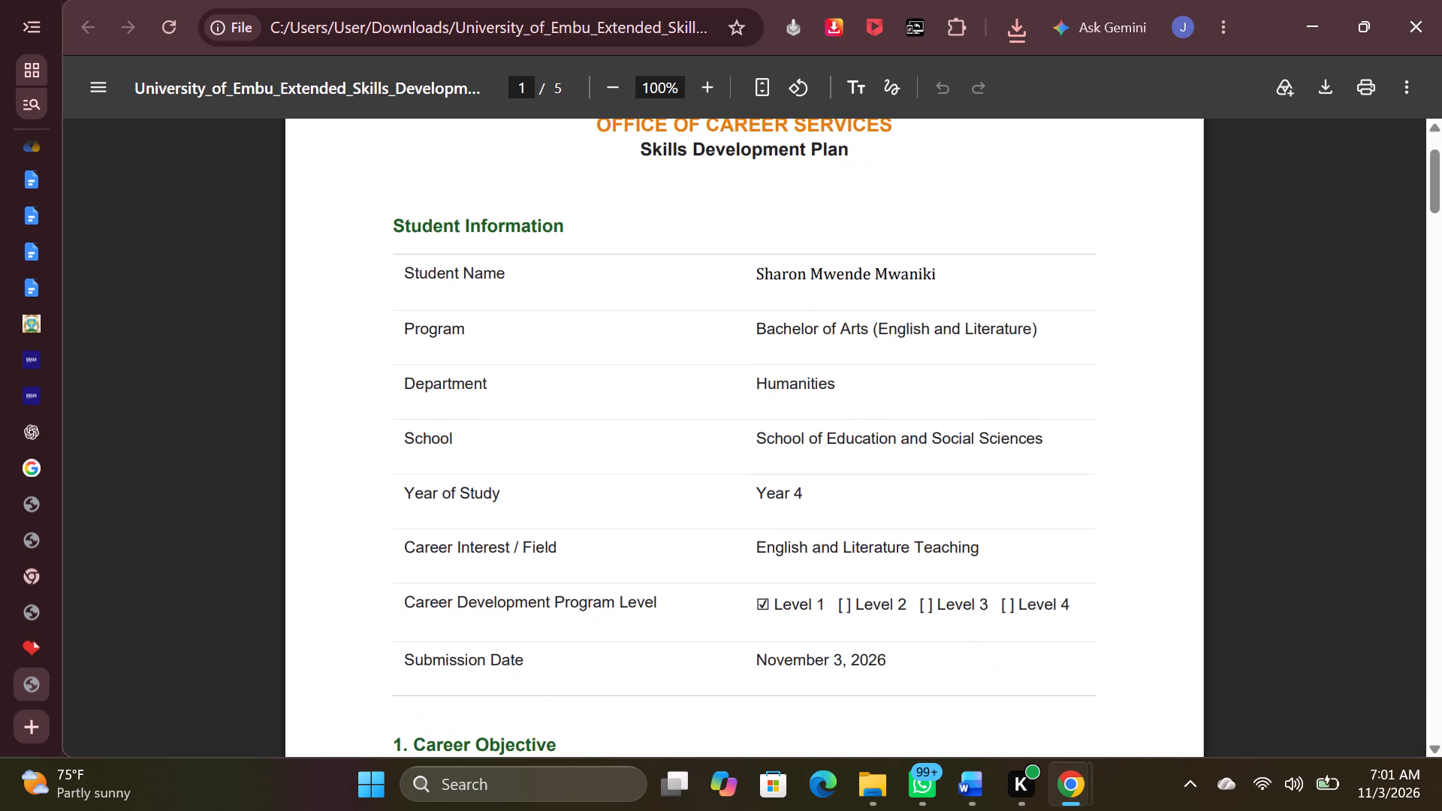
pyautogui.scroll(-13, 902, 351)
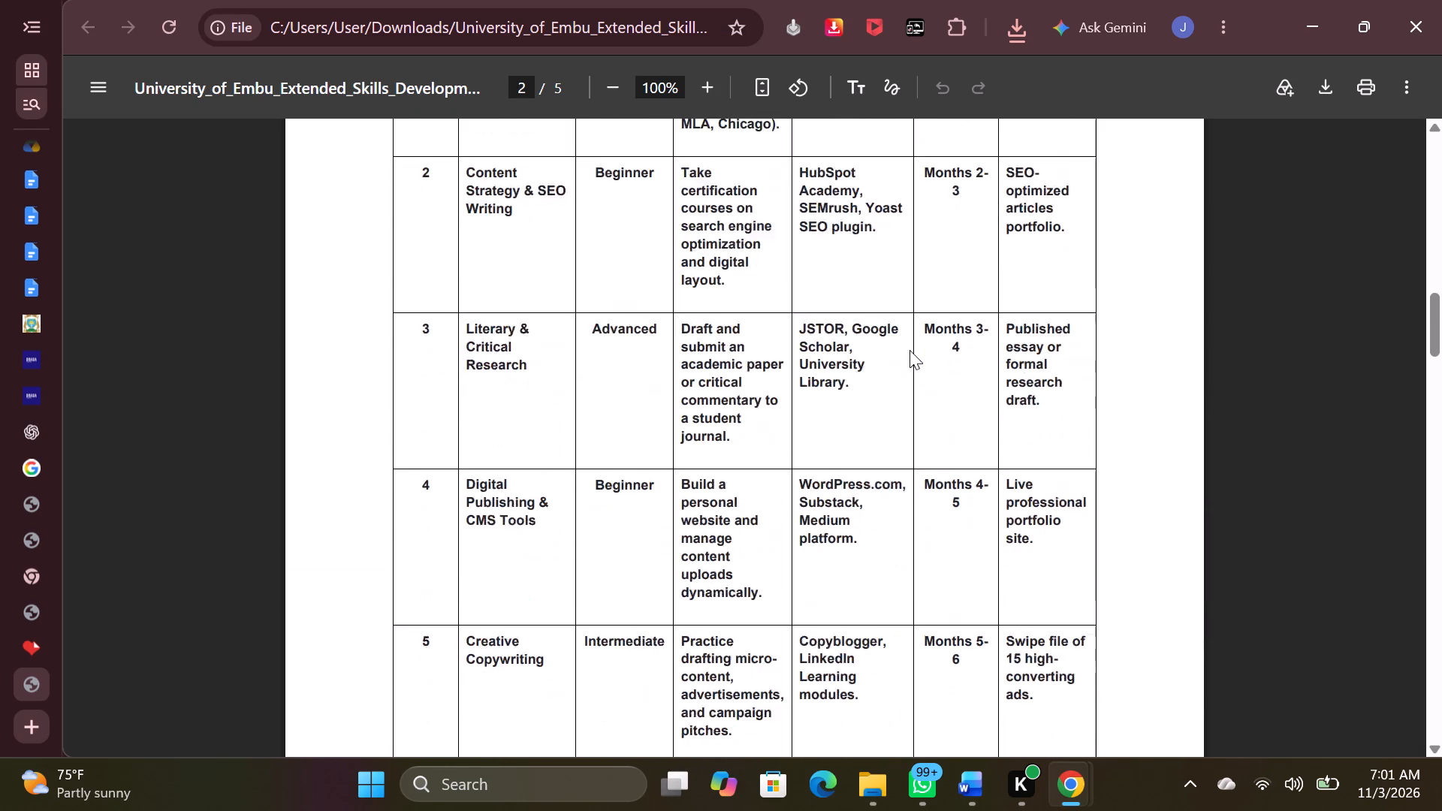
pyautogui.scroll(-4, 910, 350)
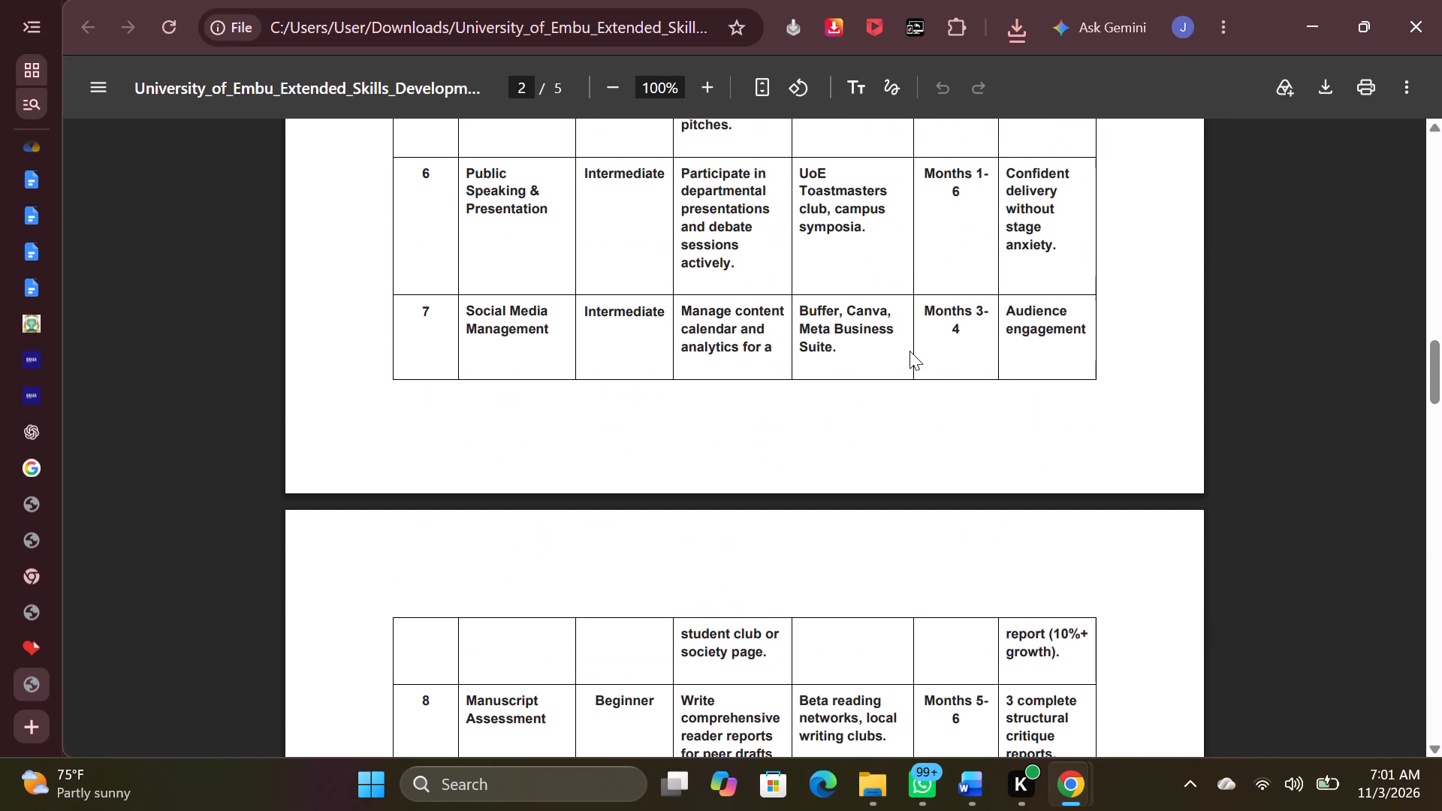
pyautogui.scroll(6, 910, 351)
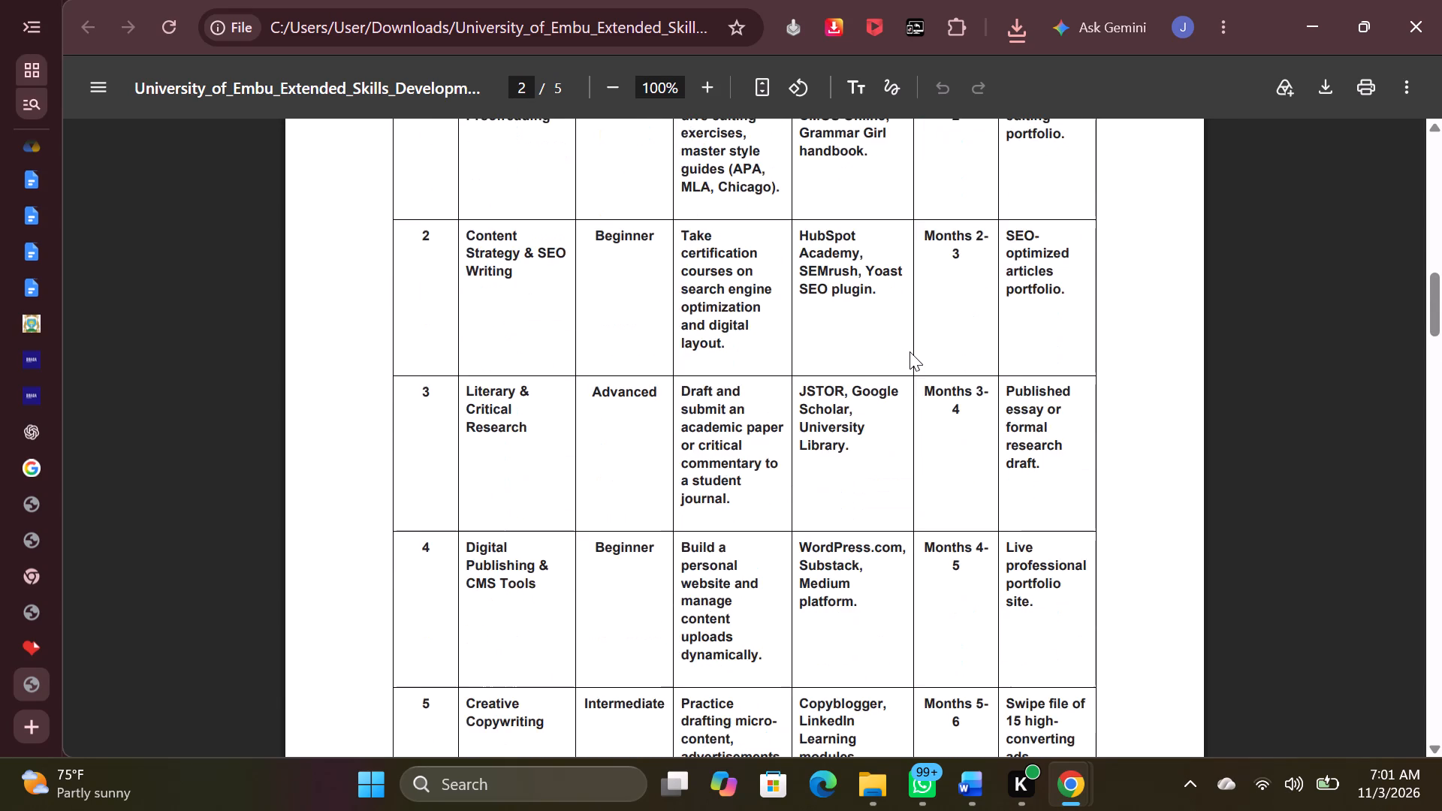
pyautogui.scroll(5, 910, 351)
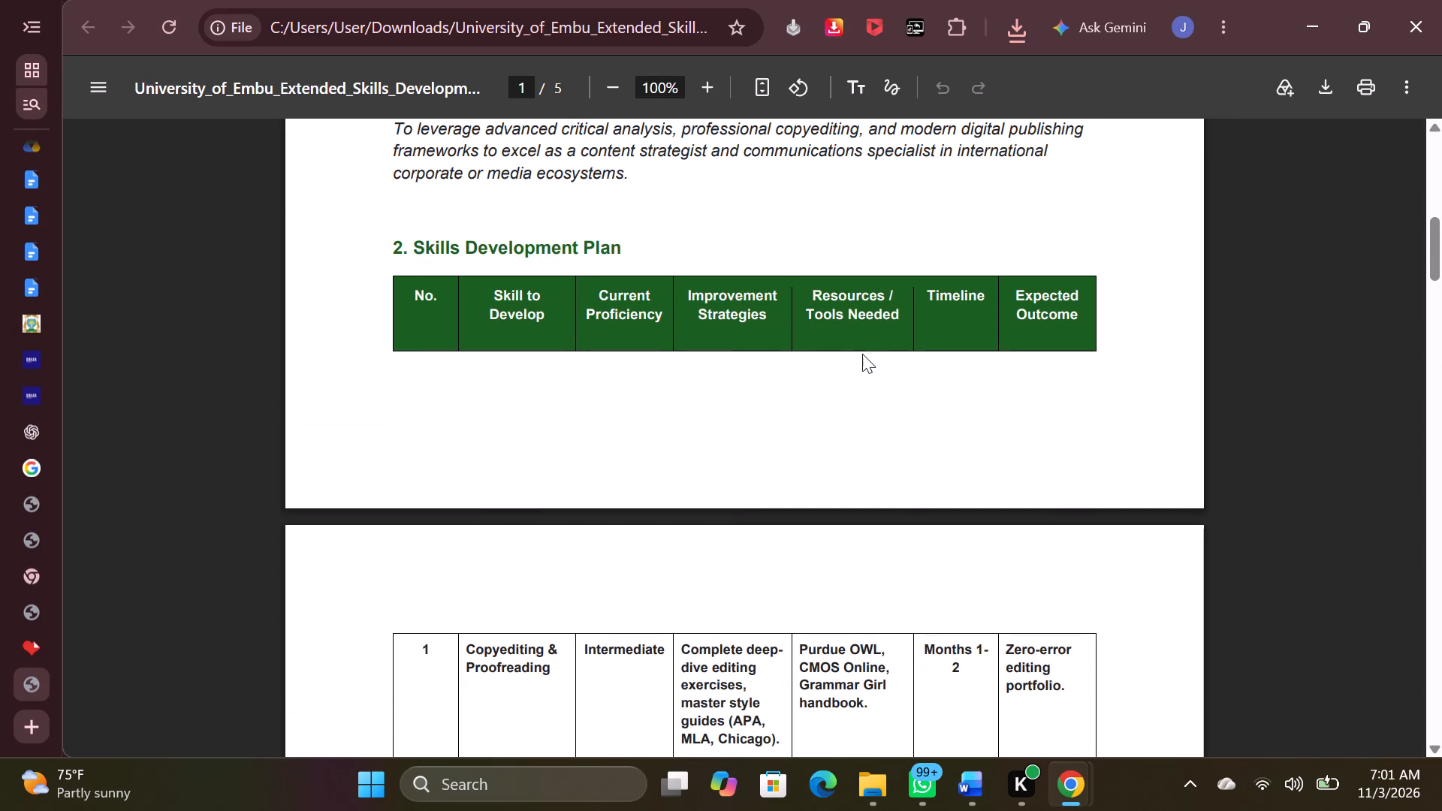
pyautogui.scroll(-3, 862, 354)
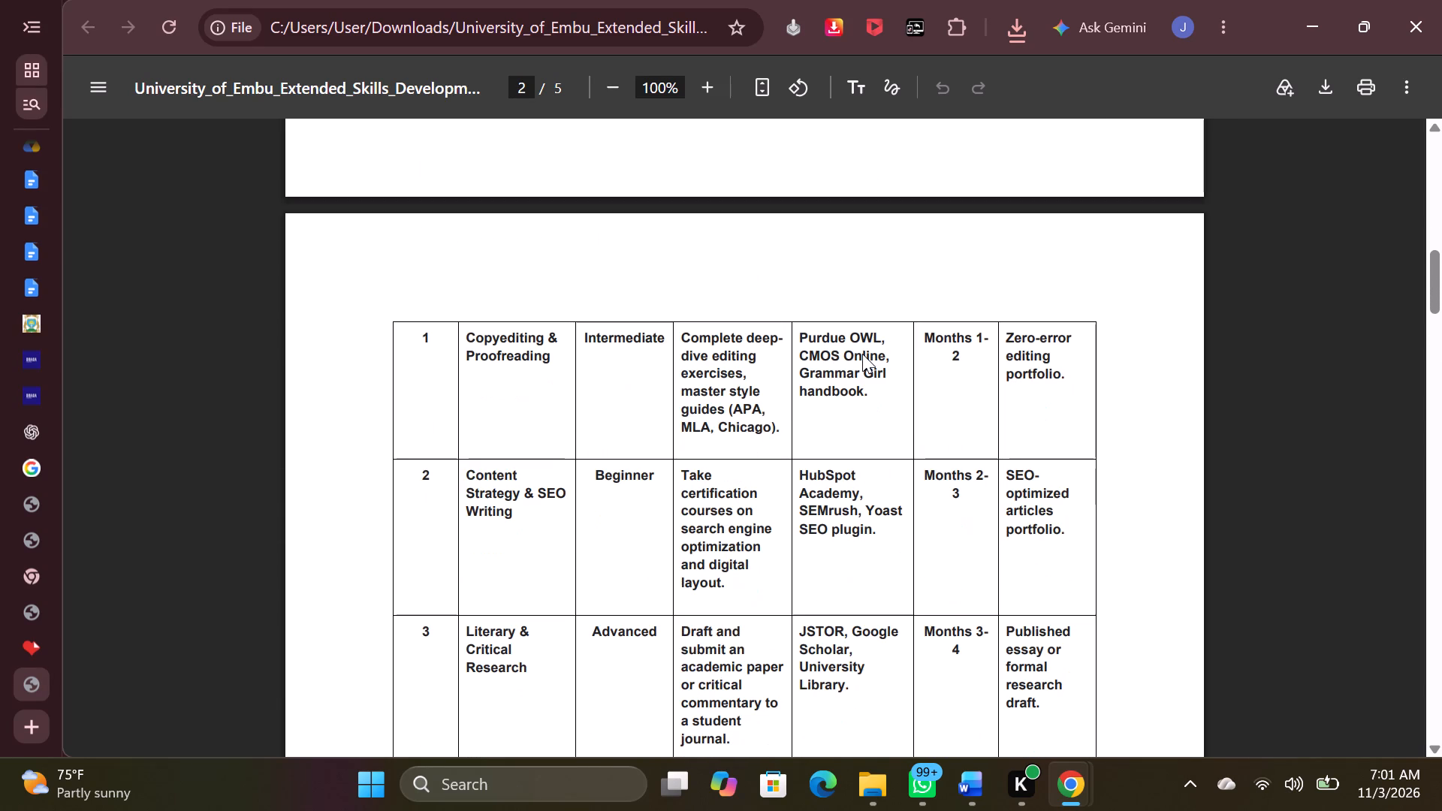
pyautogui.scroll(-9, 862, 354)
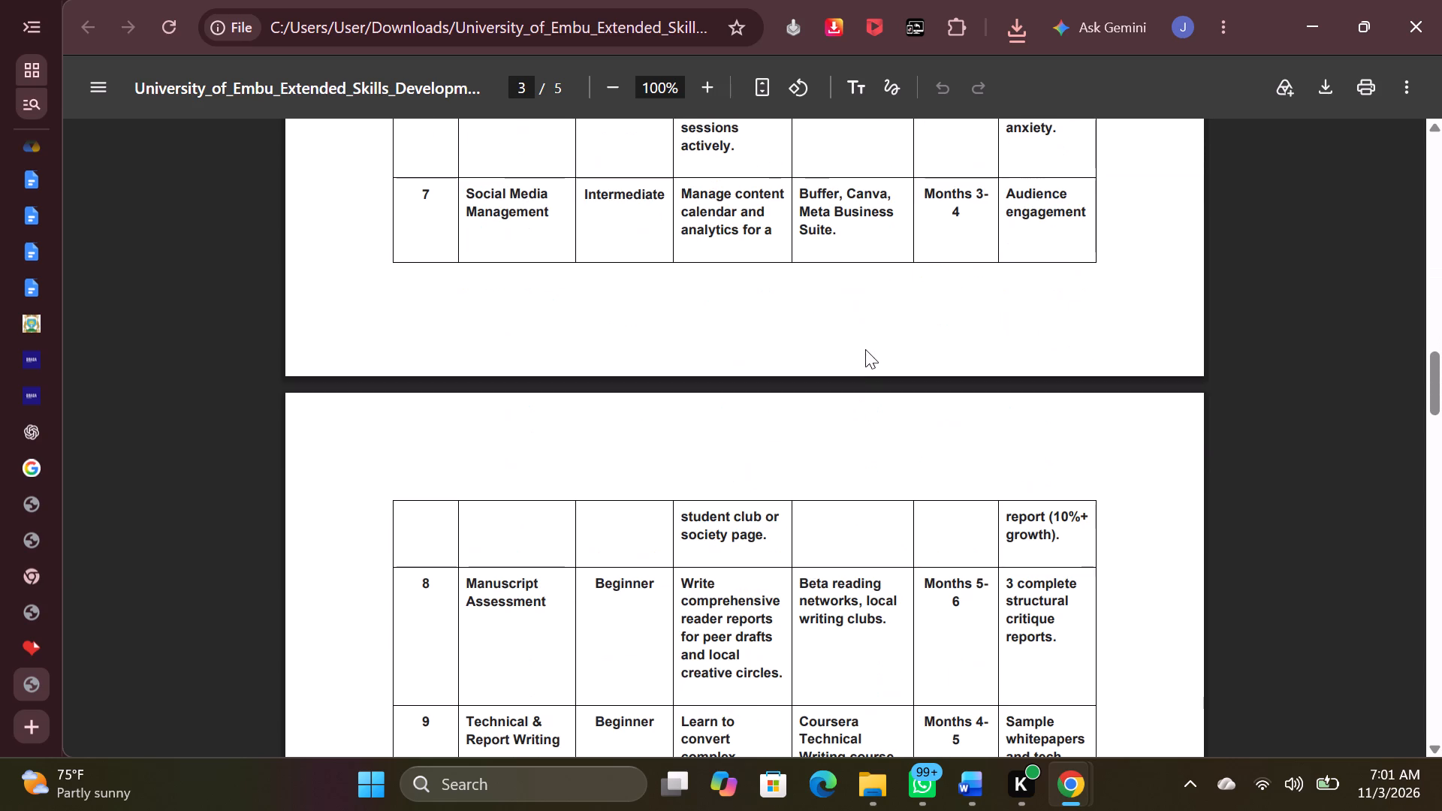
pyautogui.scroll(-9, 900, 330)
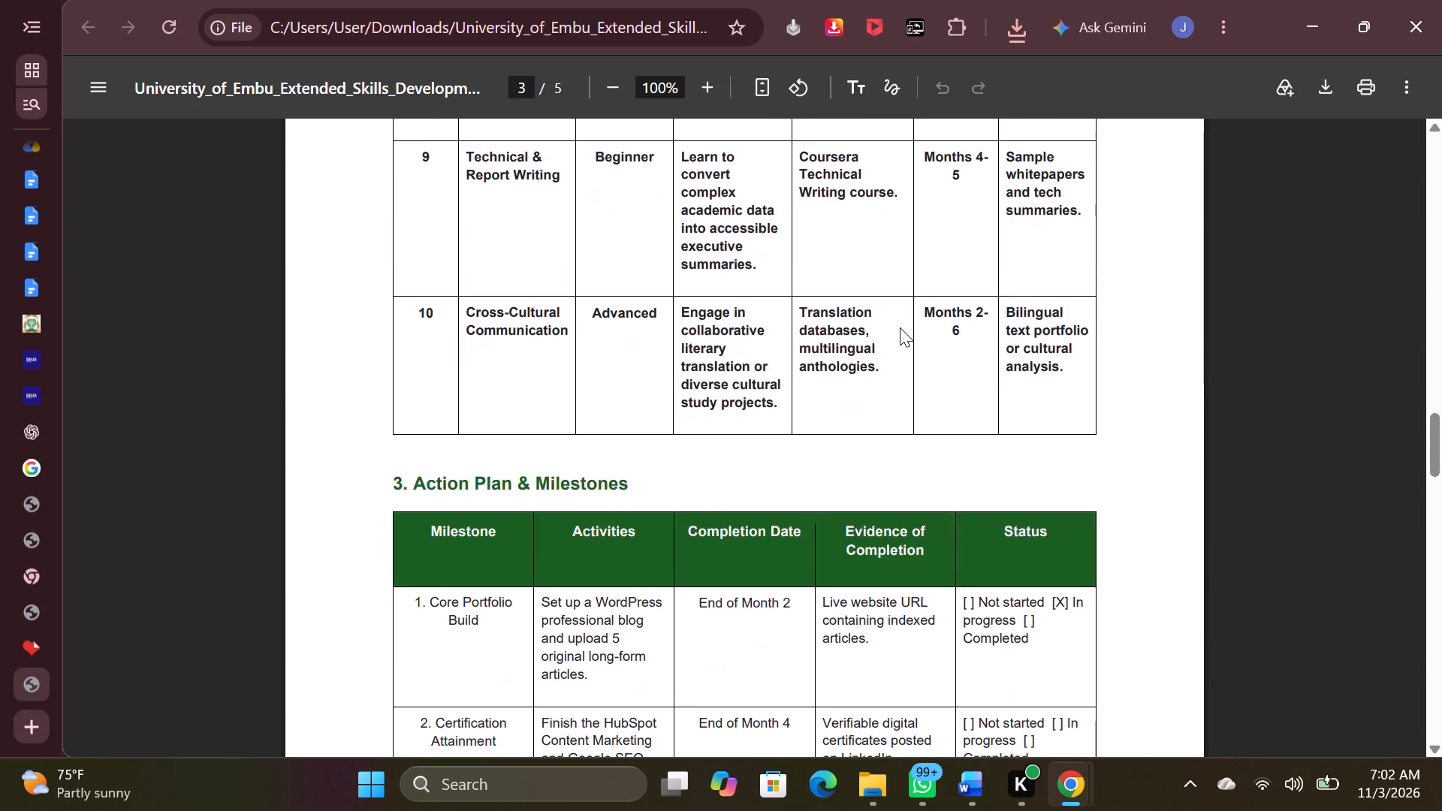
pyautogui.scroll(-18, 900, 327)
pyautogui.scroll(5, 891, 353)
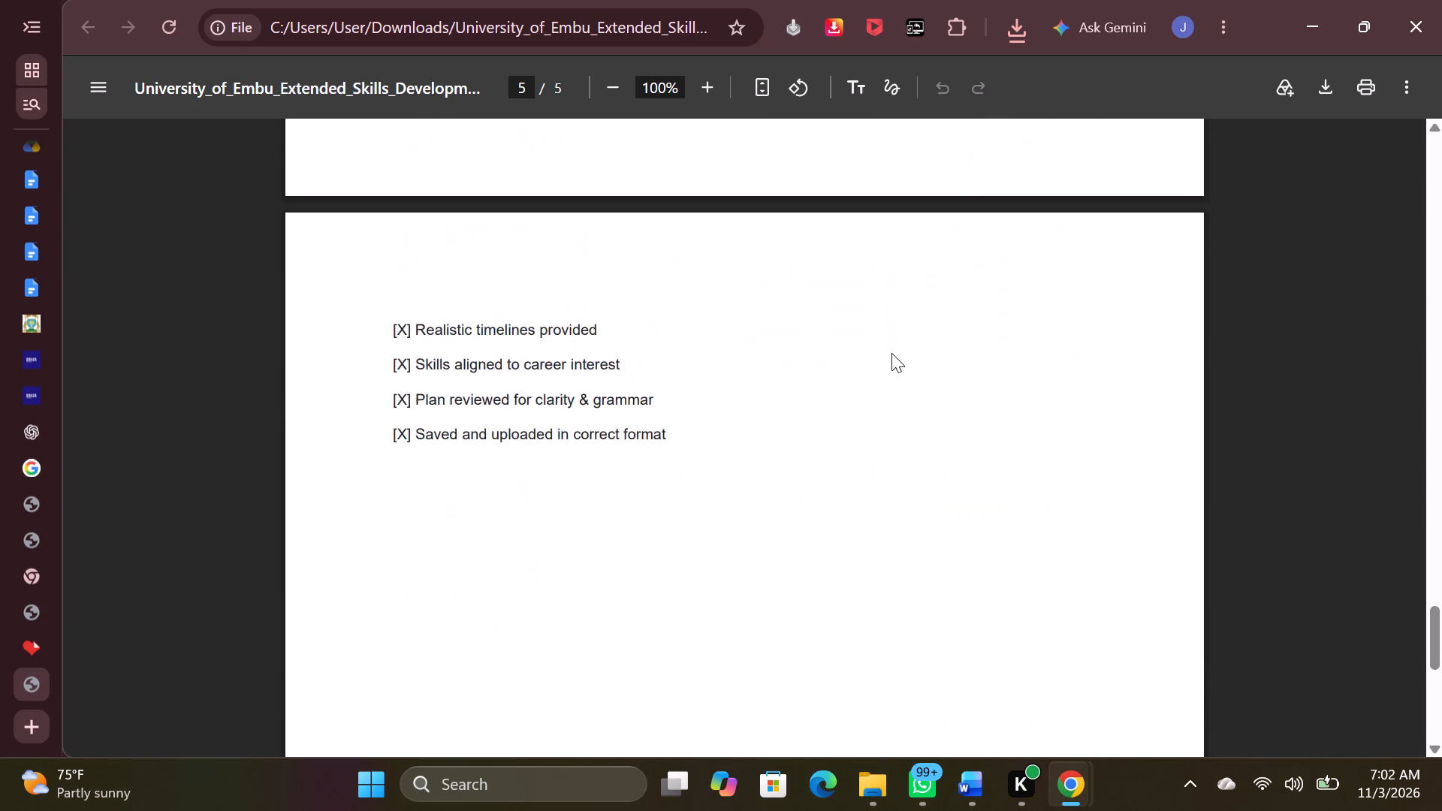
pyautogui.scroll(-10, 891, 353)
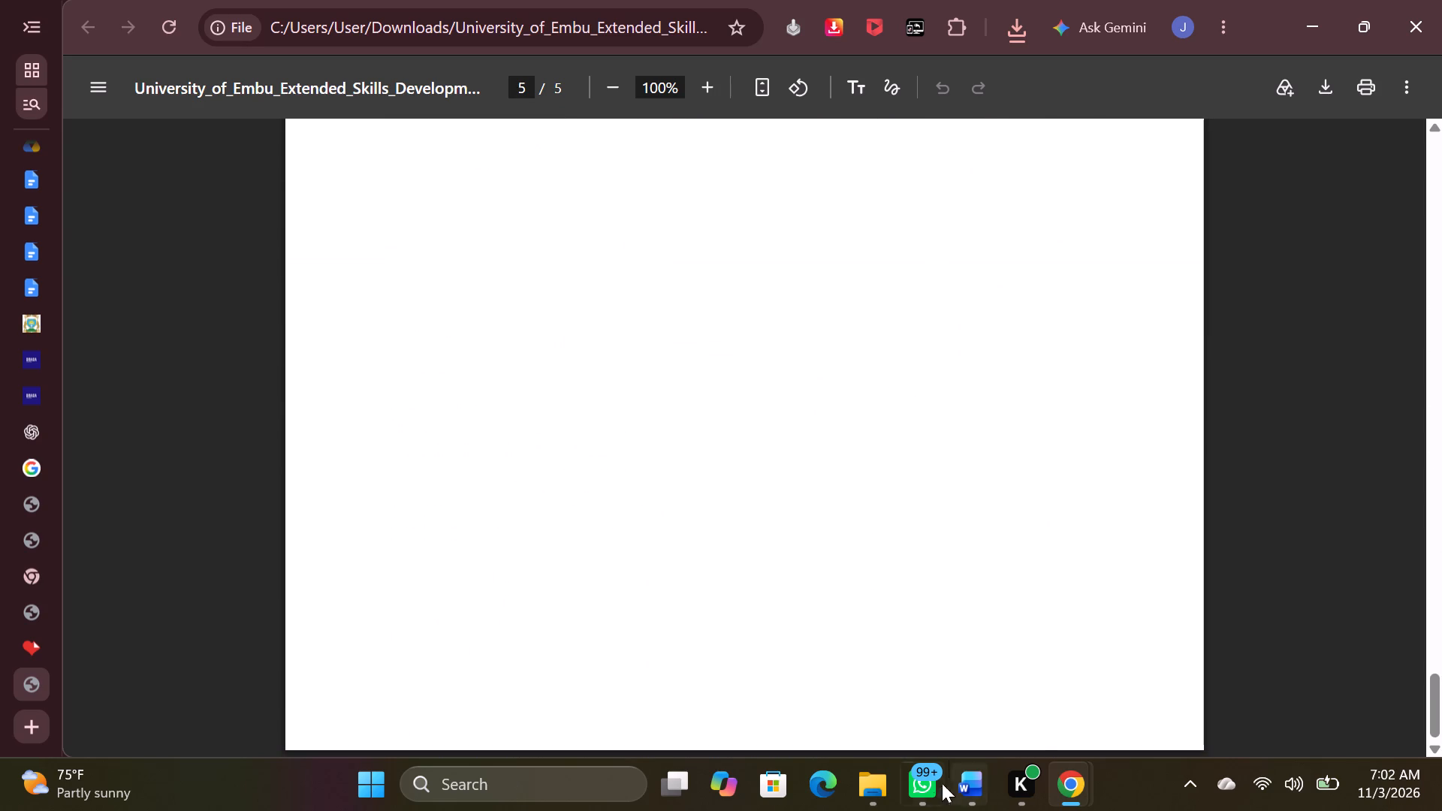
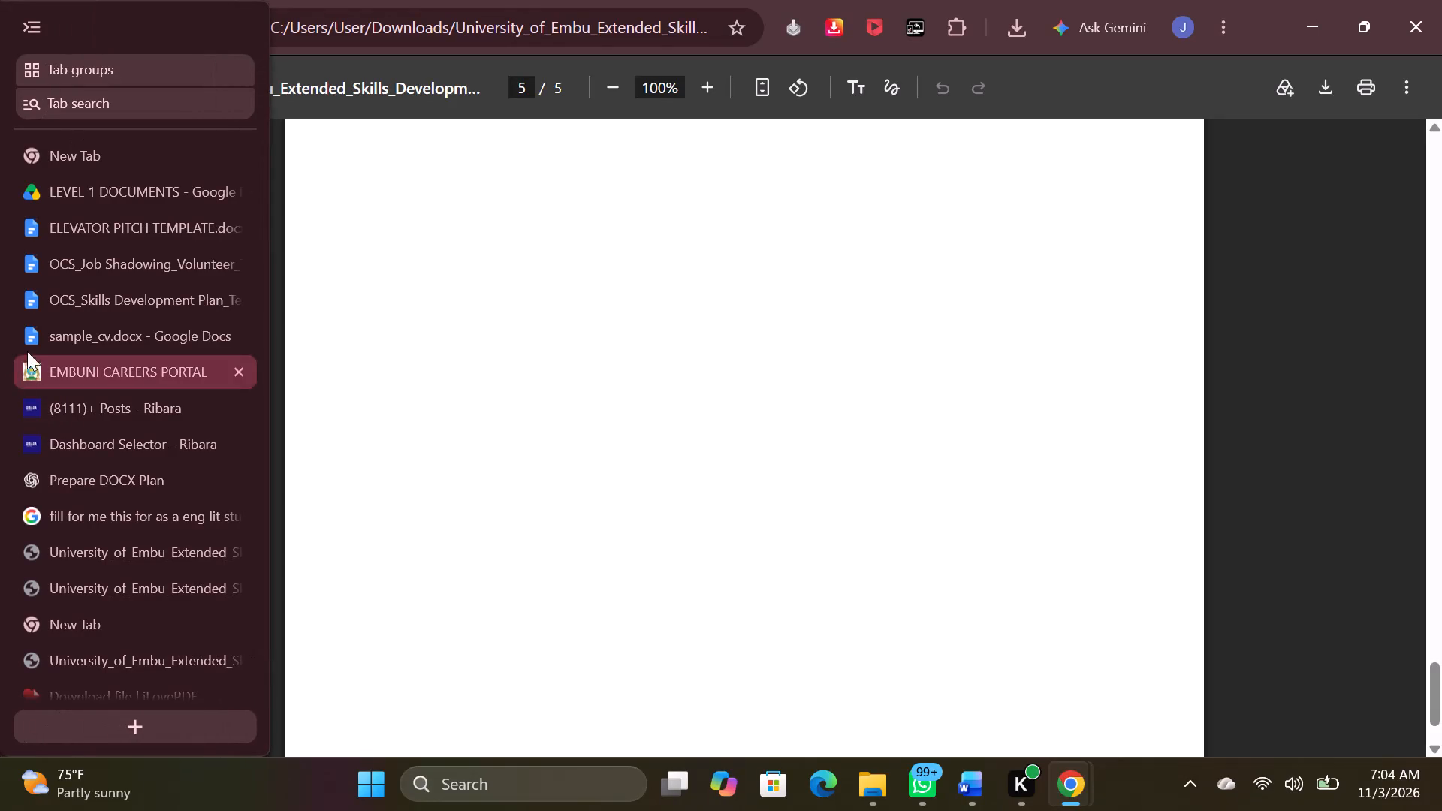
# Switch back to the LEVEL 1 DOCUMENTS folder in Google Drive to view the template files.
pyautogui.click(166, 188)
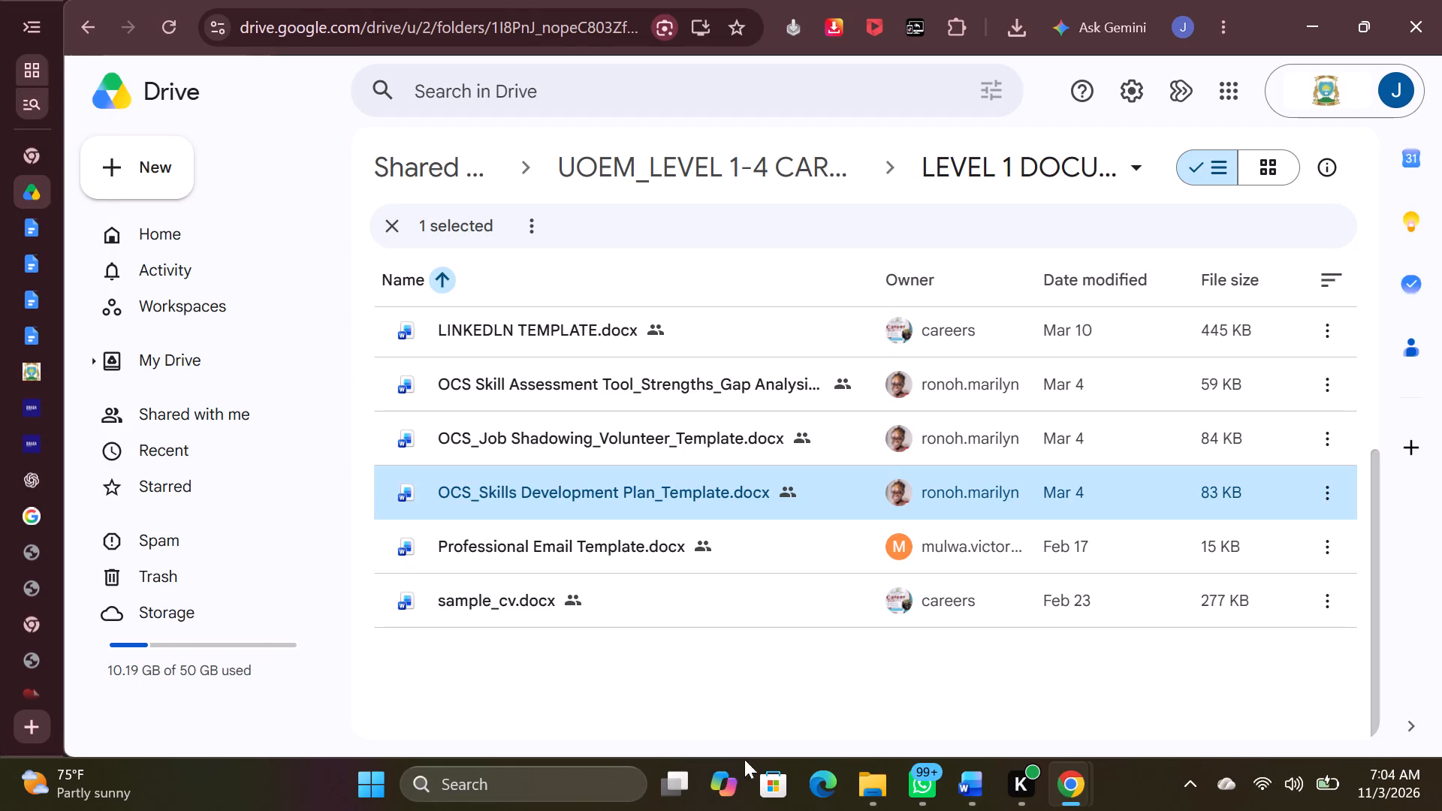
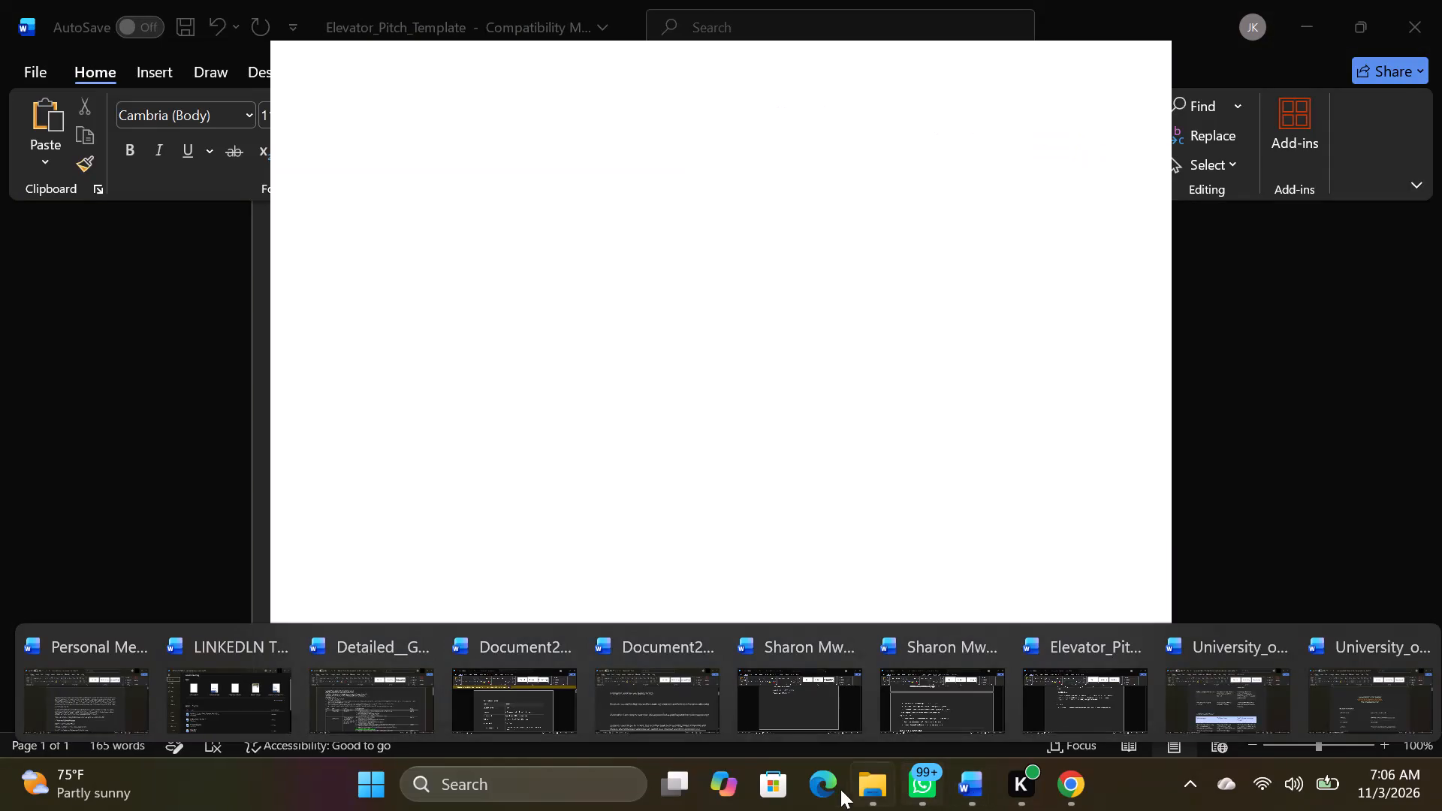
# Switch to the Downloads folder in File Explorer.
pyautogui.click(879, 789)
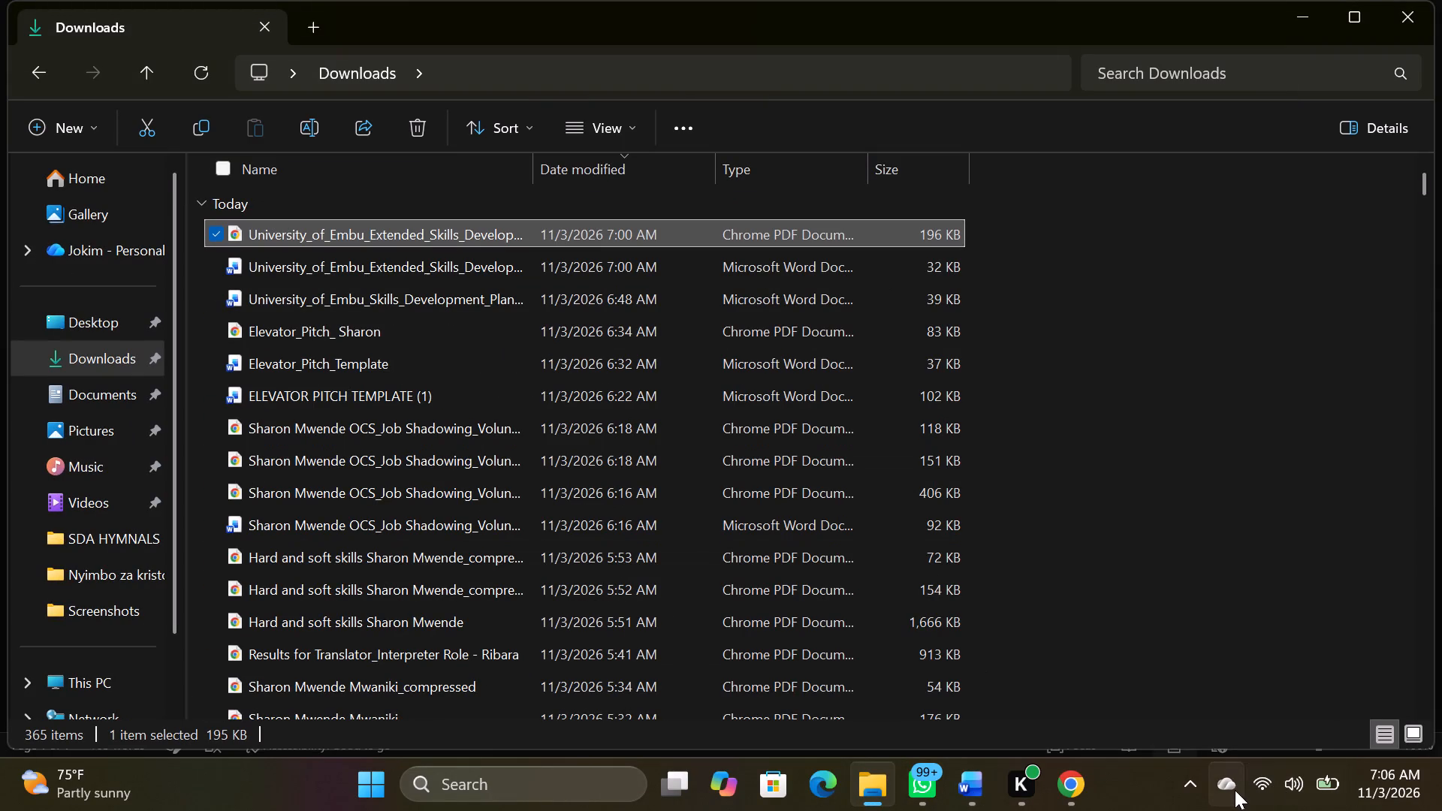
# Review the recent upload activity in OneDrive, including older entries, and close the activity view.
pyautogui.click(1235, 790)
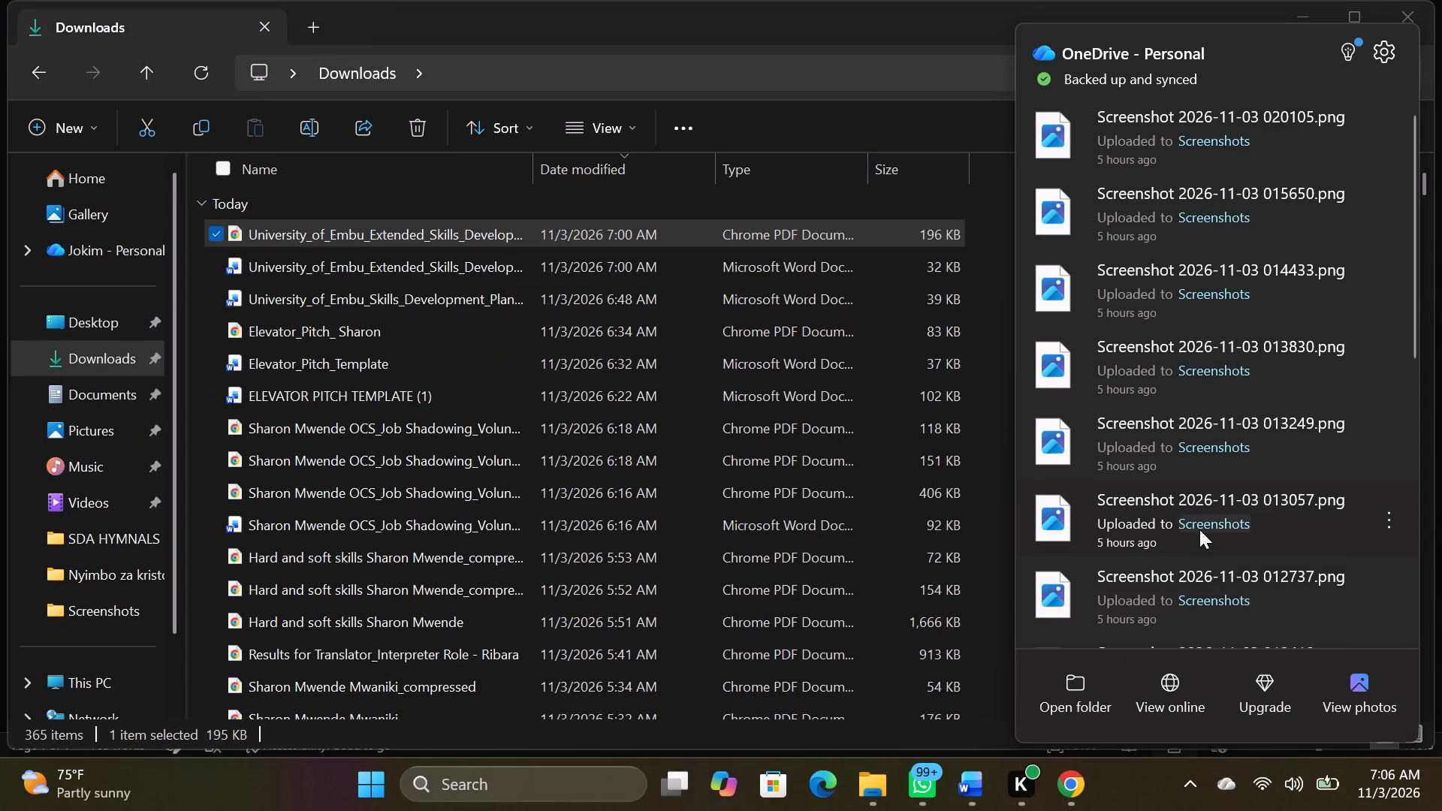
pyautogui.scroll(-13, 1203, 538)
pyautogui.scroll(5, 1204, 530)
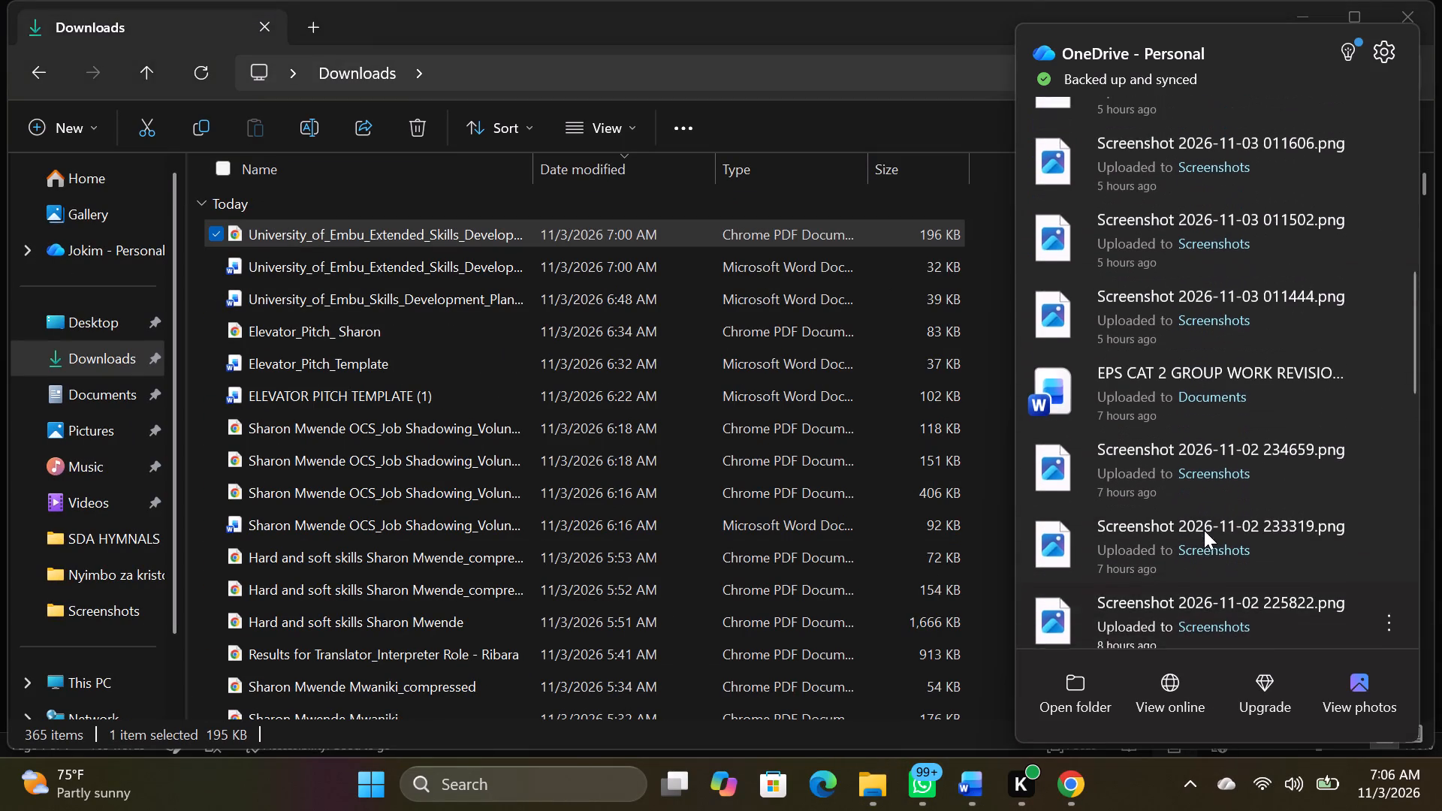
pyautogui.scroll(-18, 1205, 530)
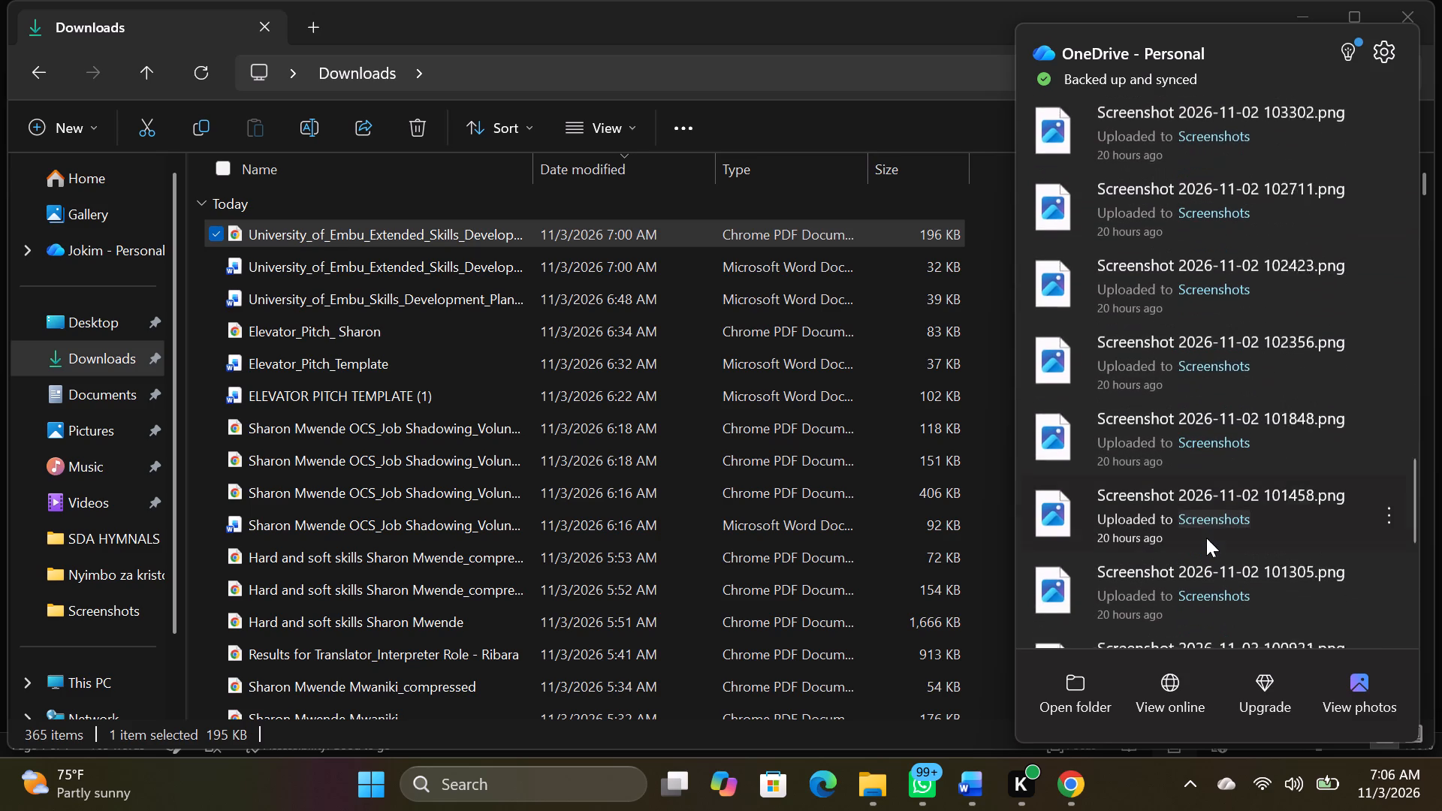
pyautogui.click(1241, 789)
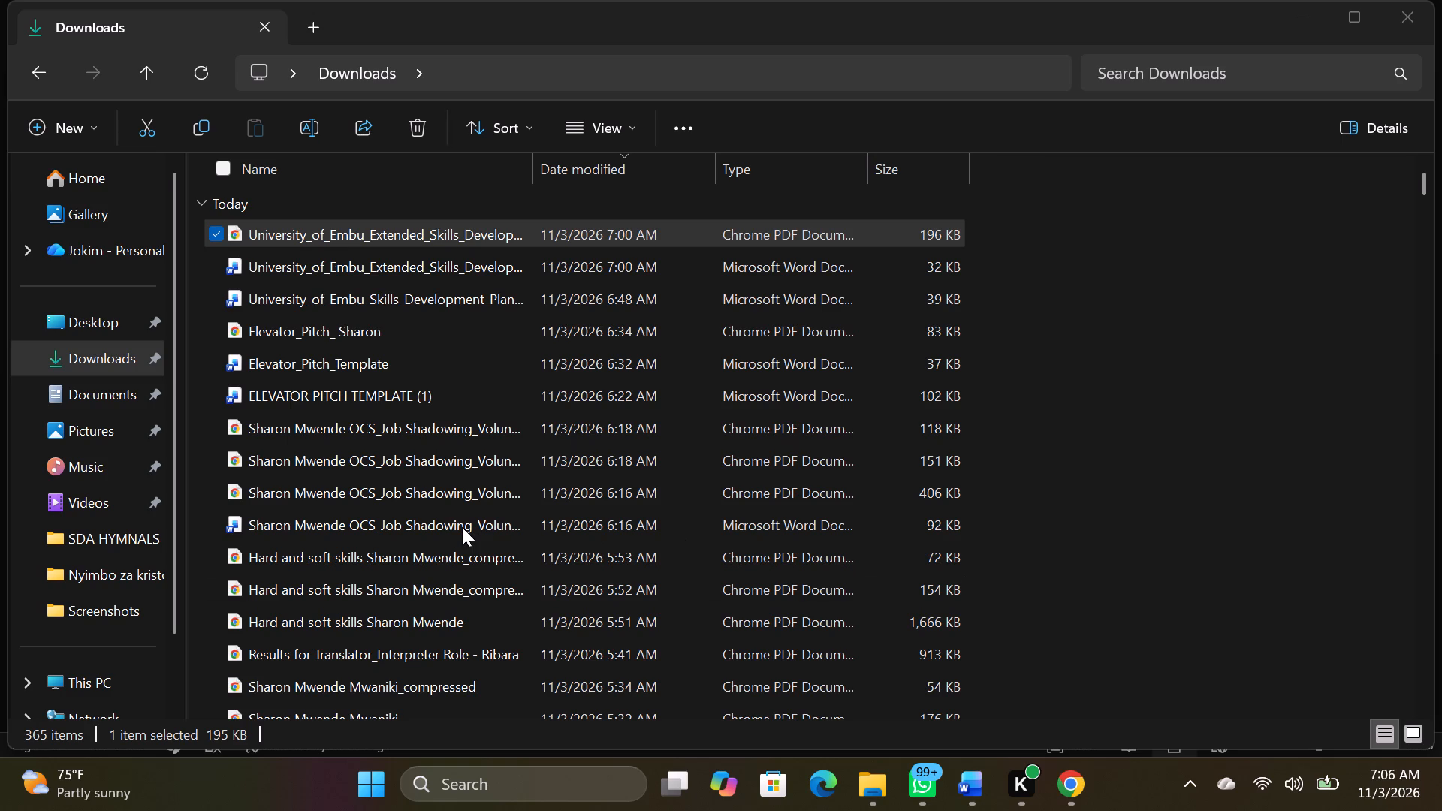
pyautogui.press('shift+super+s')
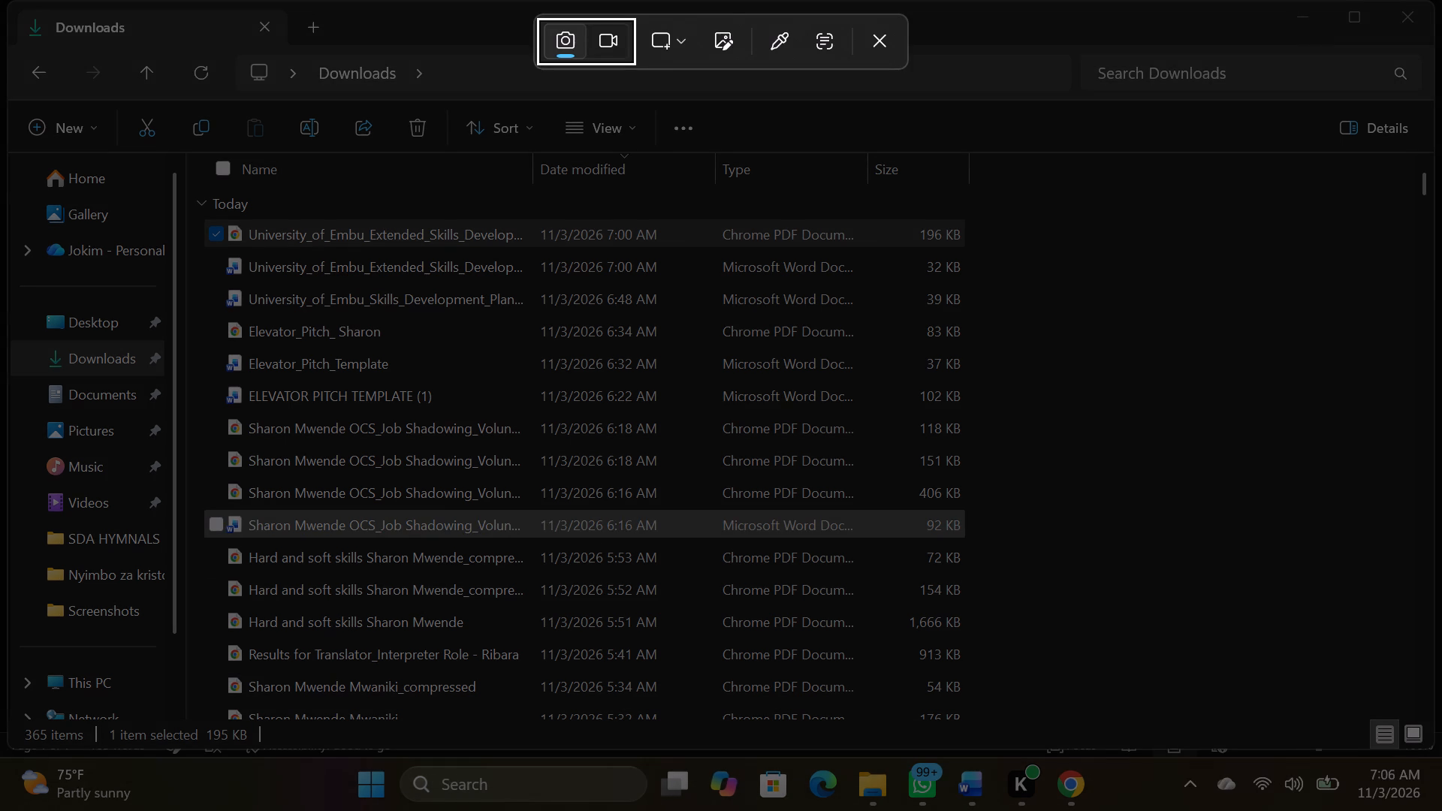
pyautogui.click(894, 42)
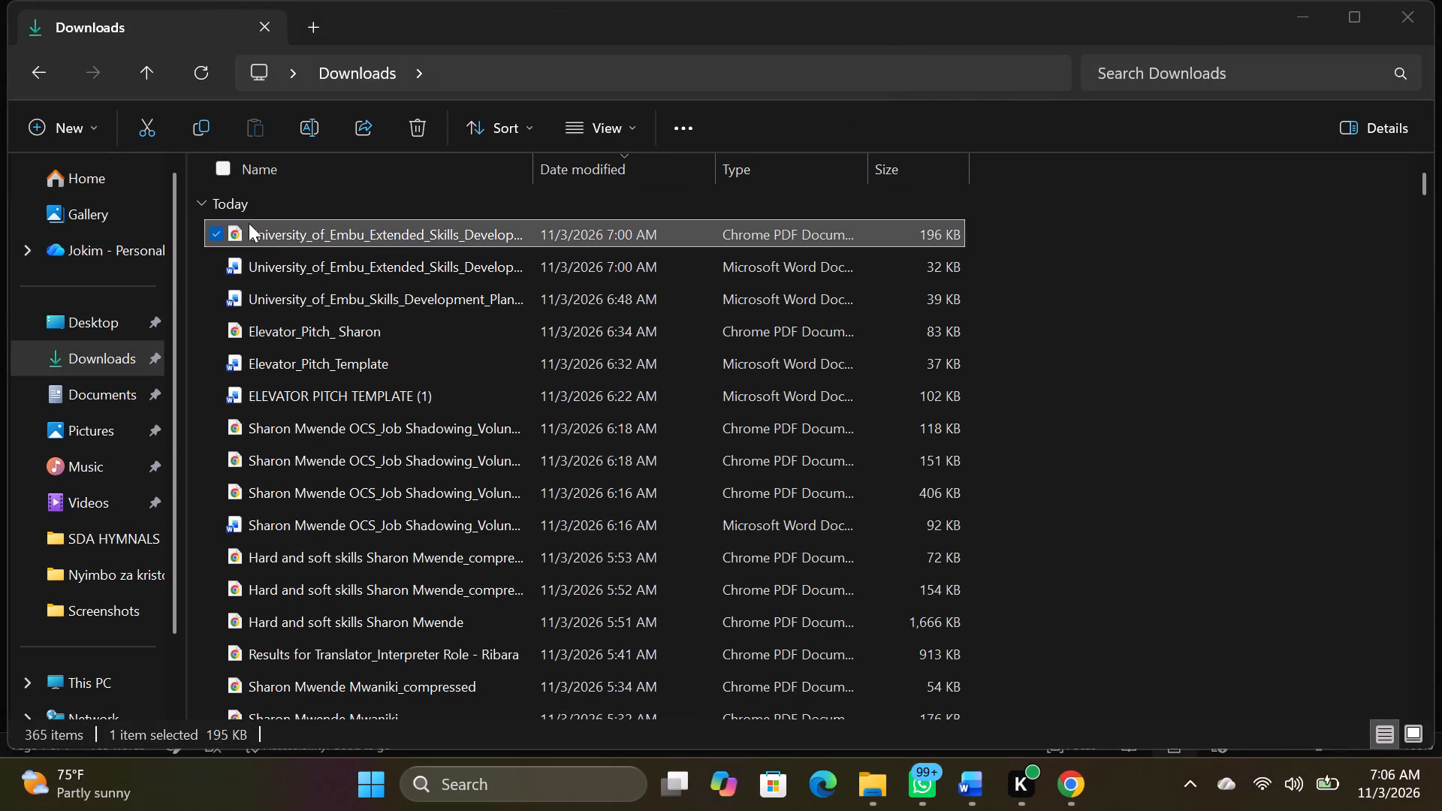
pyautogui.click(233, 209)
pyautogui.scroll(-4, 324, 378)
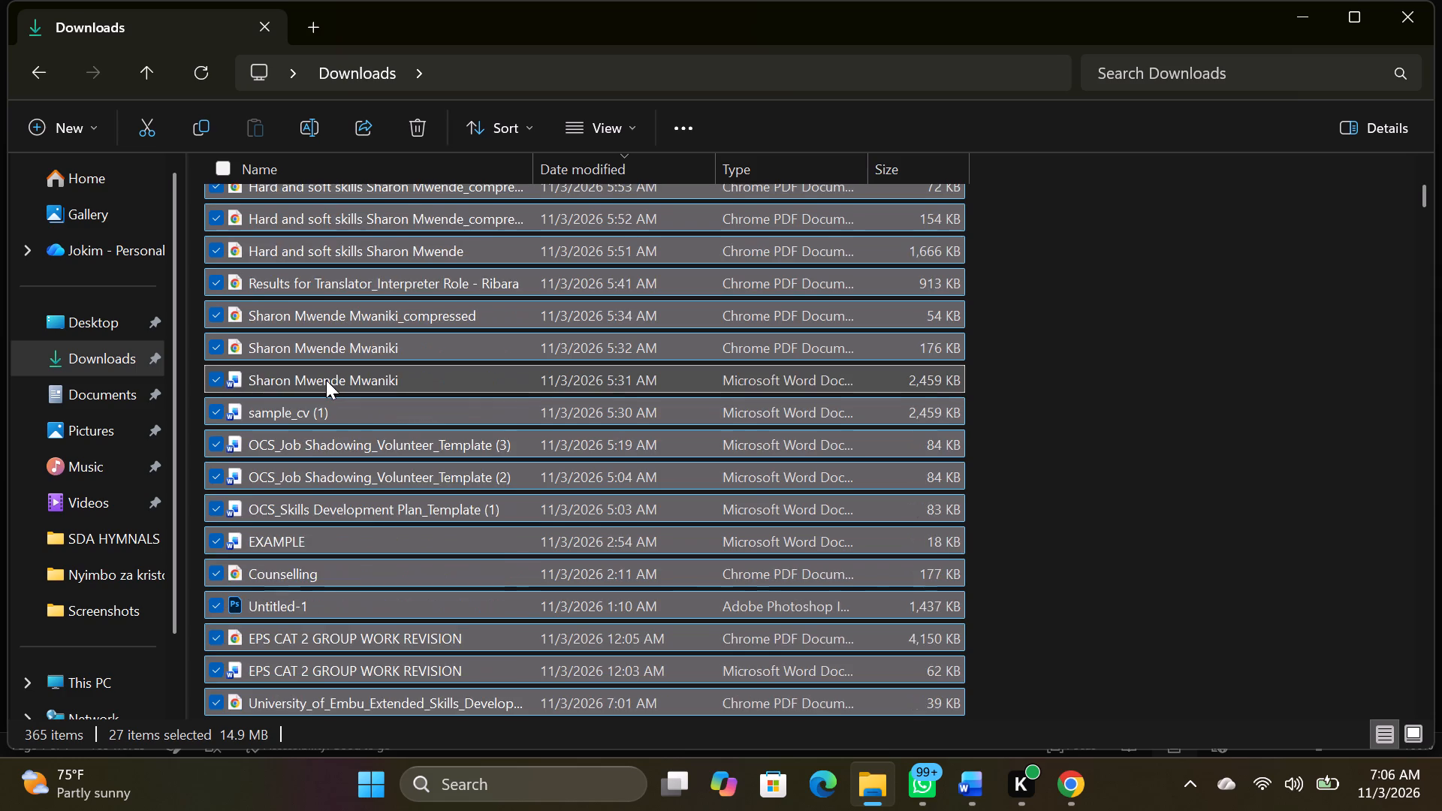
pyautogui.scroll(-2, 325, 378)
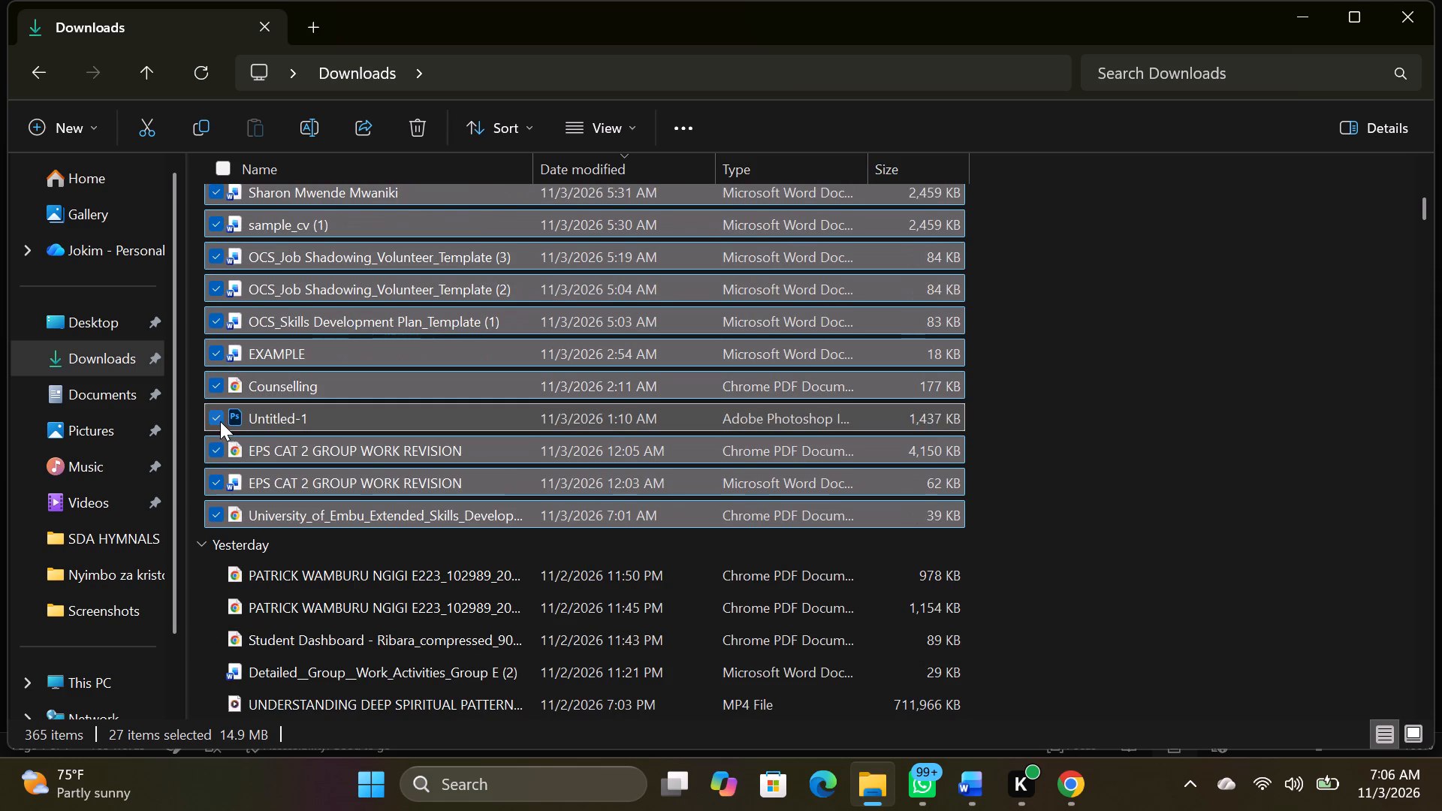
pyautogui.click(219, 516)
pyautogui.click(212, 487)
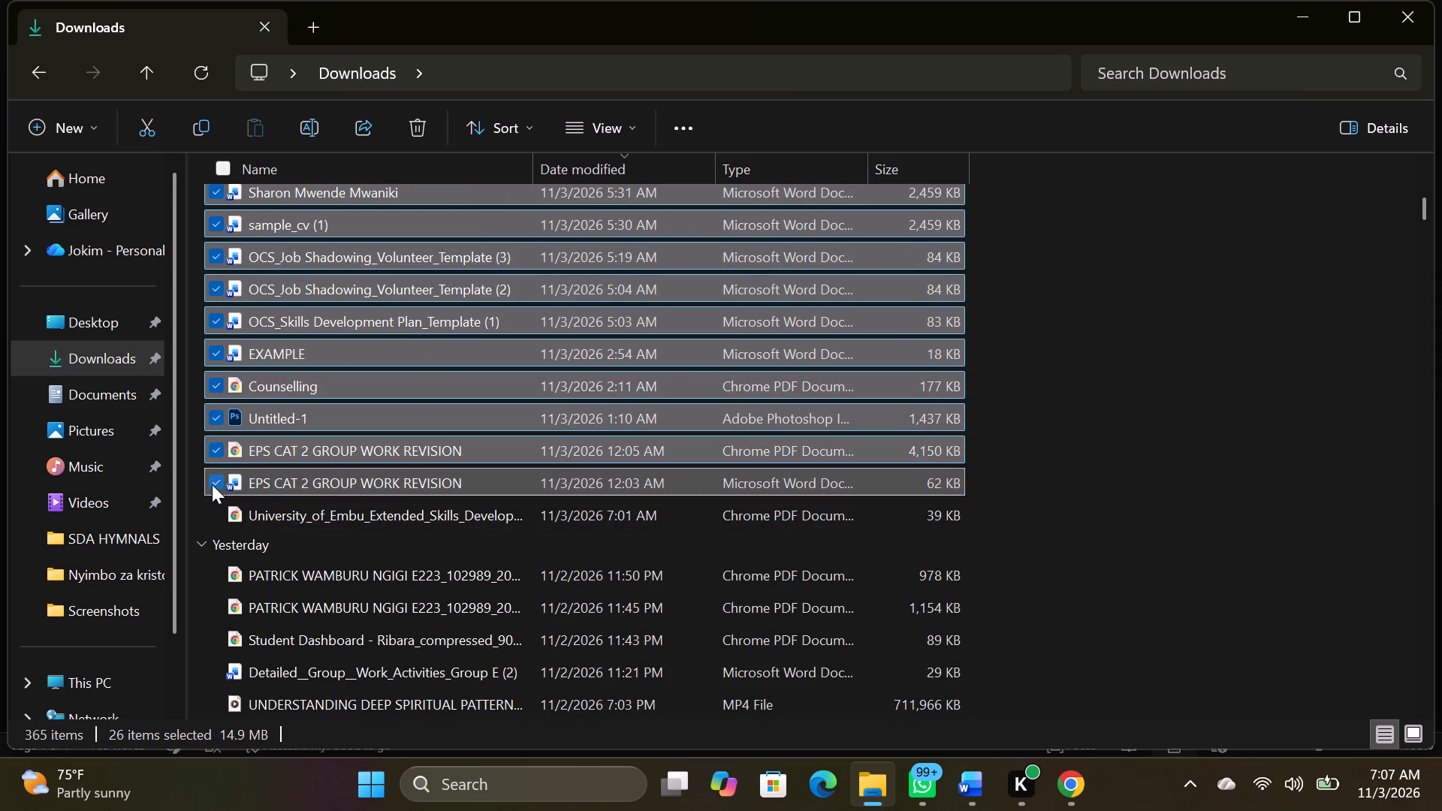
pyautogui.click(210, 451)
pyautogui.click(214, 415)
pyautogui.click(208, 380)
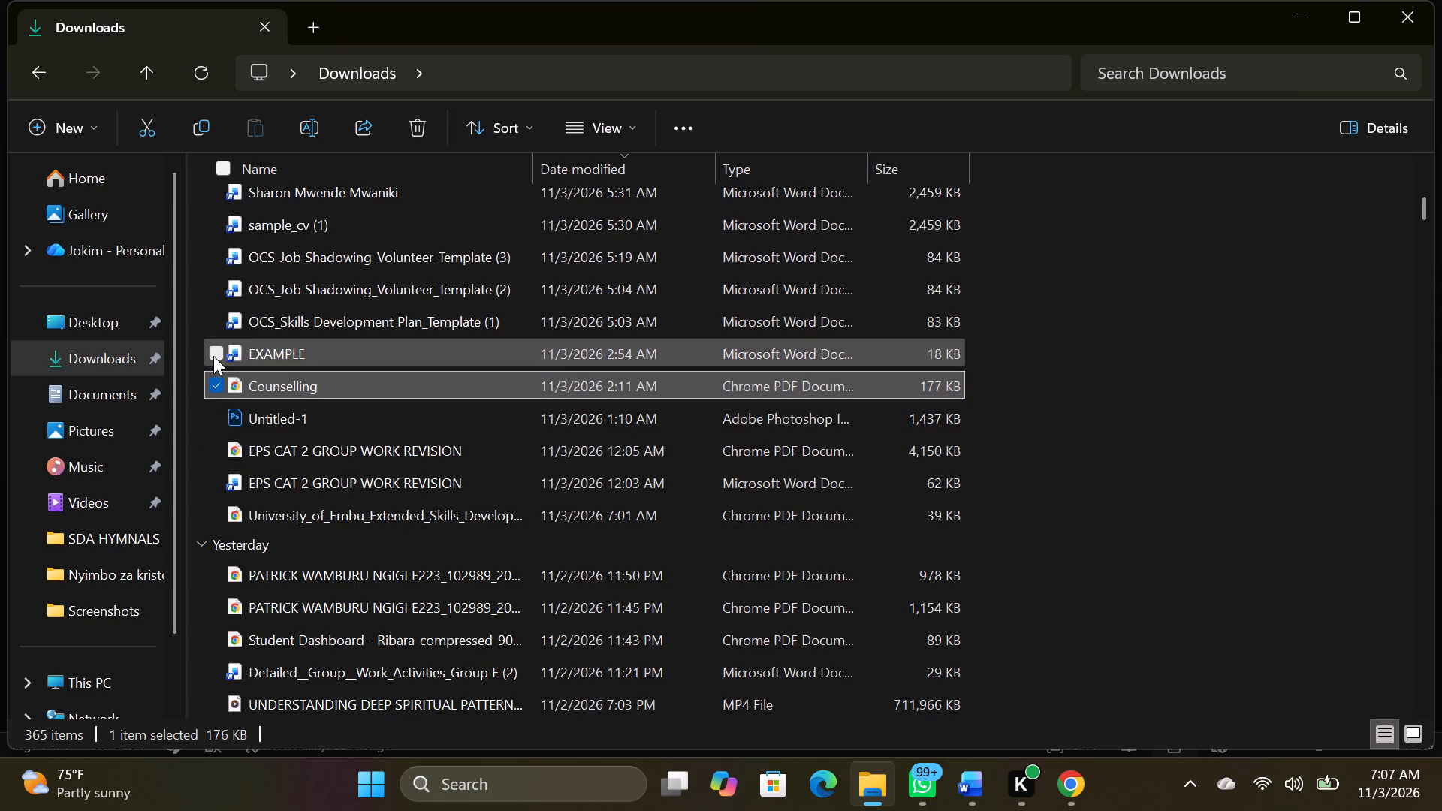
# Move today's downloads, from the topmost University_of_Embu_Extended_Skills PDF through OCS_Skills Development Plan_Template (1), to OneDrive.
pyautogui.scroll(3, 220, 384)
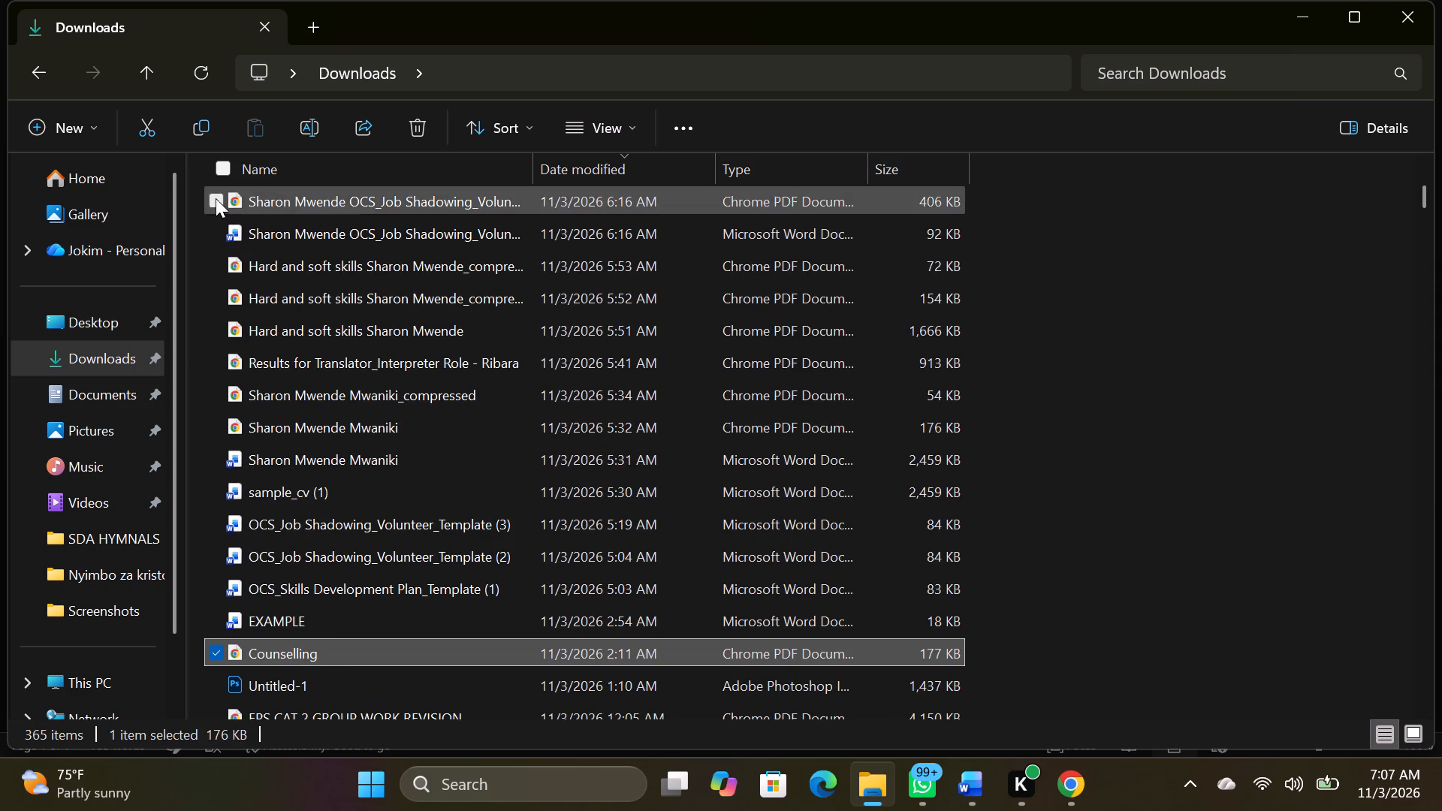
pyautogui.scroll(5, 235, 241)
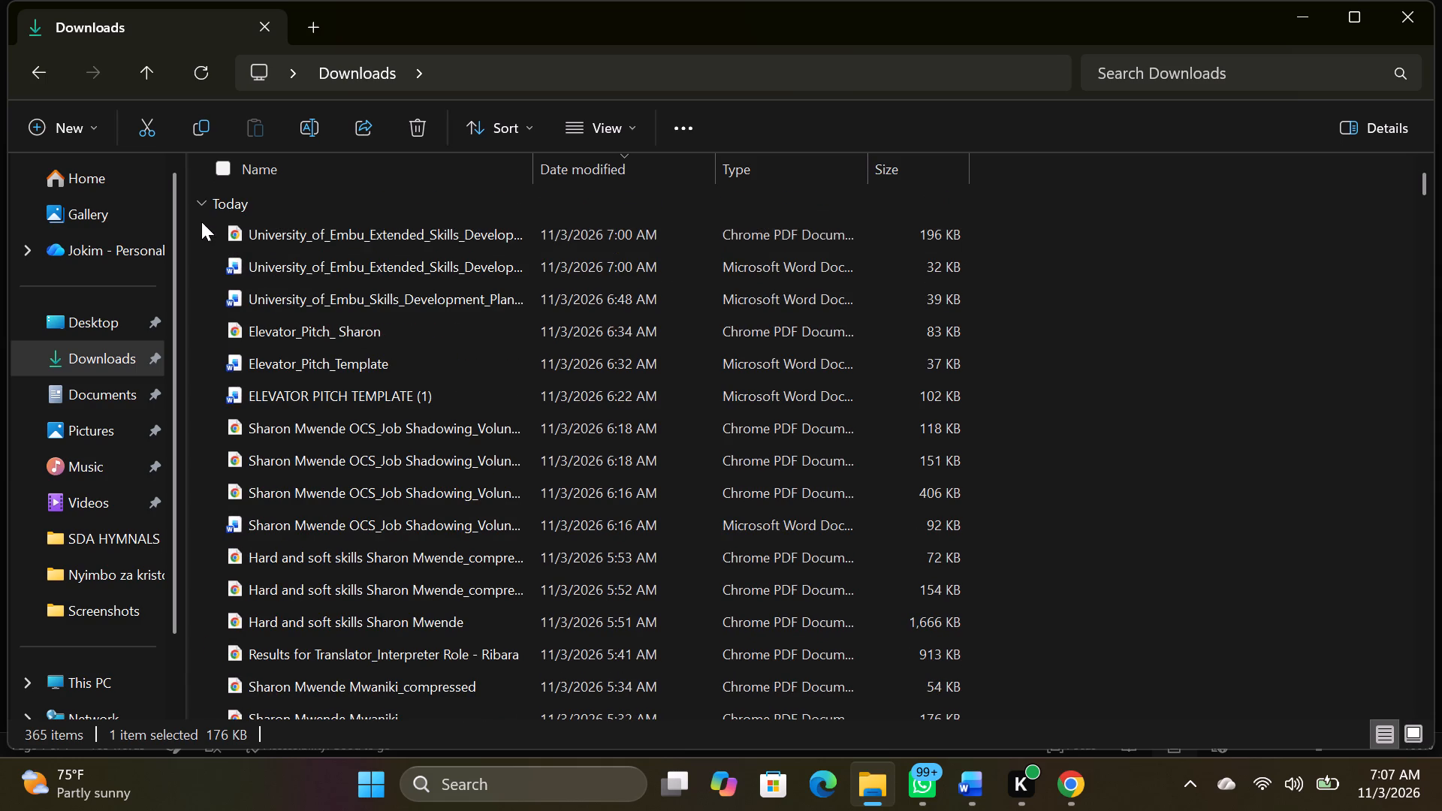
pyautogui.moveTo(201, 222); pyautogui.dragTo(321, 465)
pyautogui.scroll(-4, 318, 383)
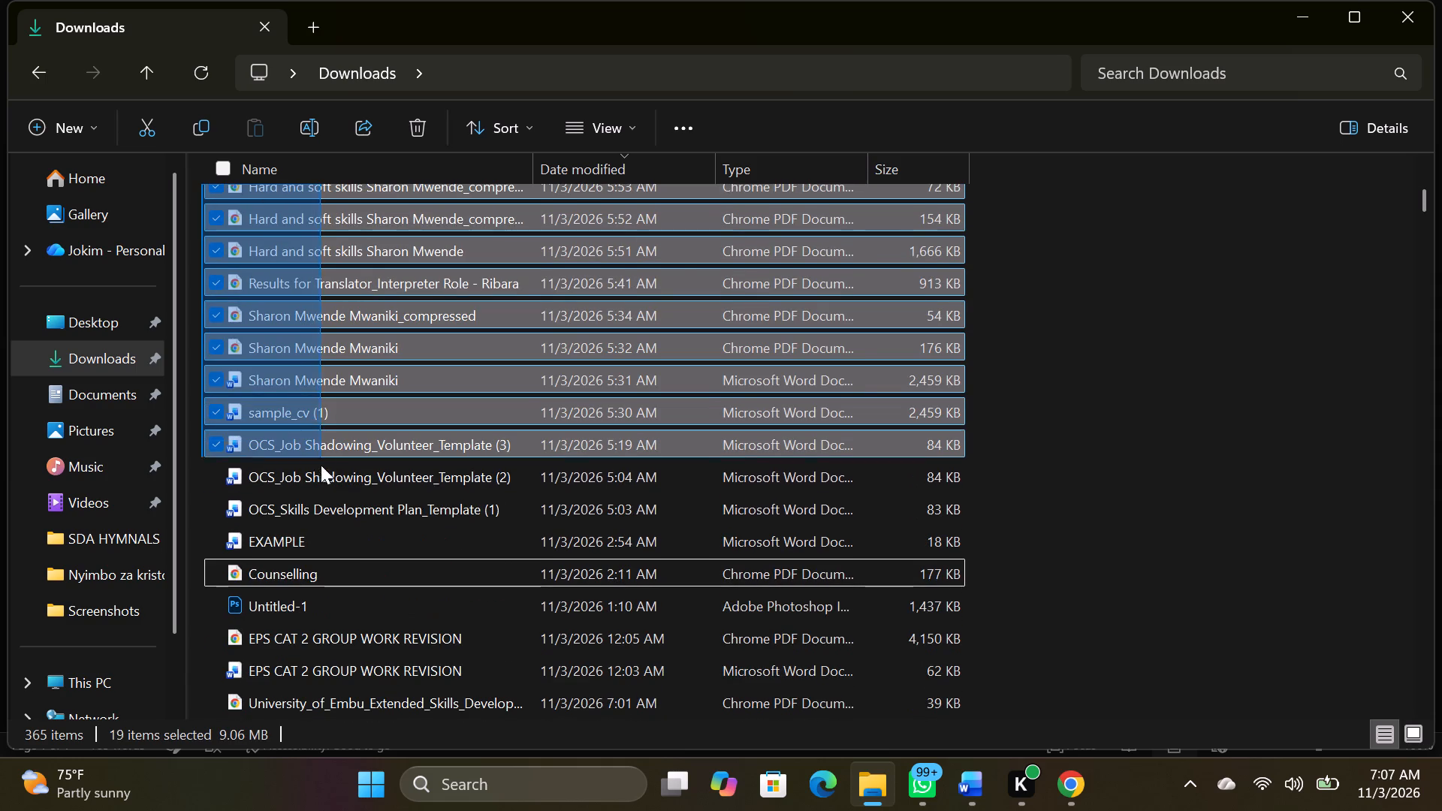
pyautogui.moveTo(321, 465); pyautogui.dragTo(341, 512)
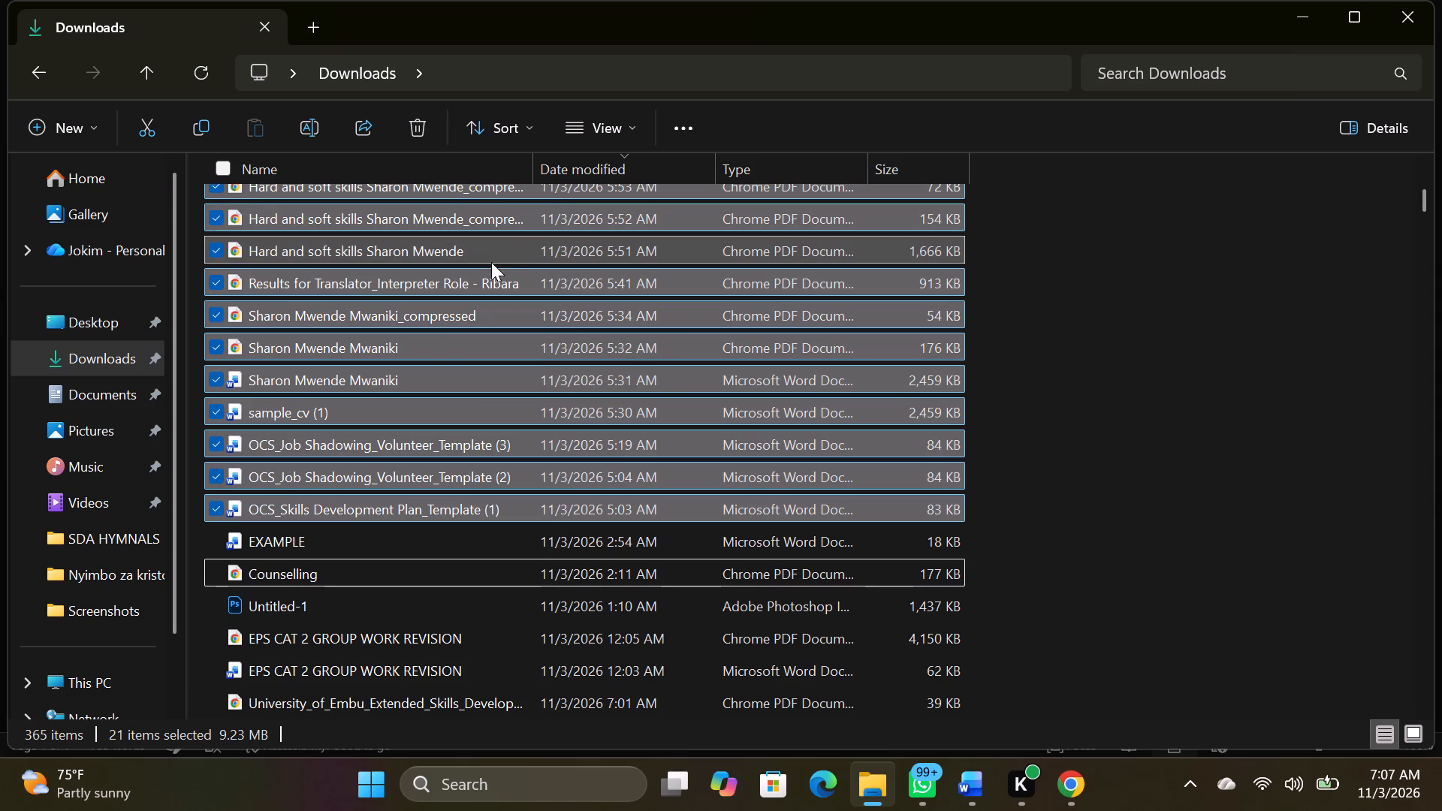
pyautogui.rightClick(465, 291)
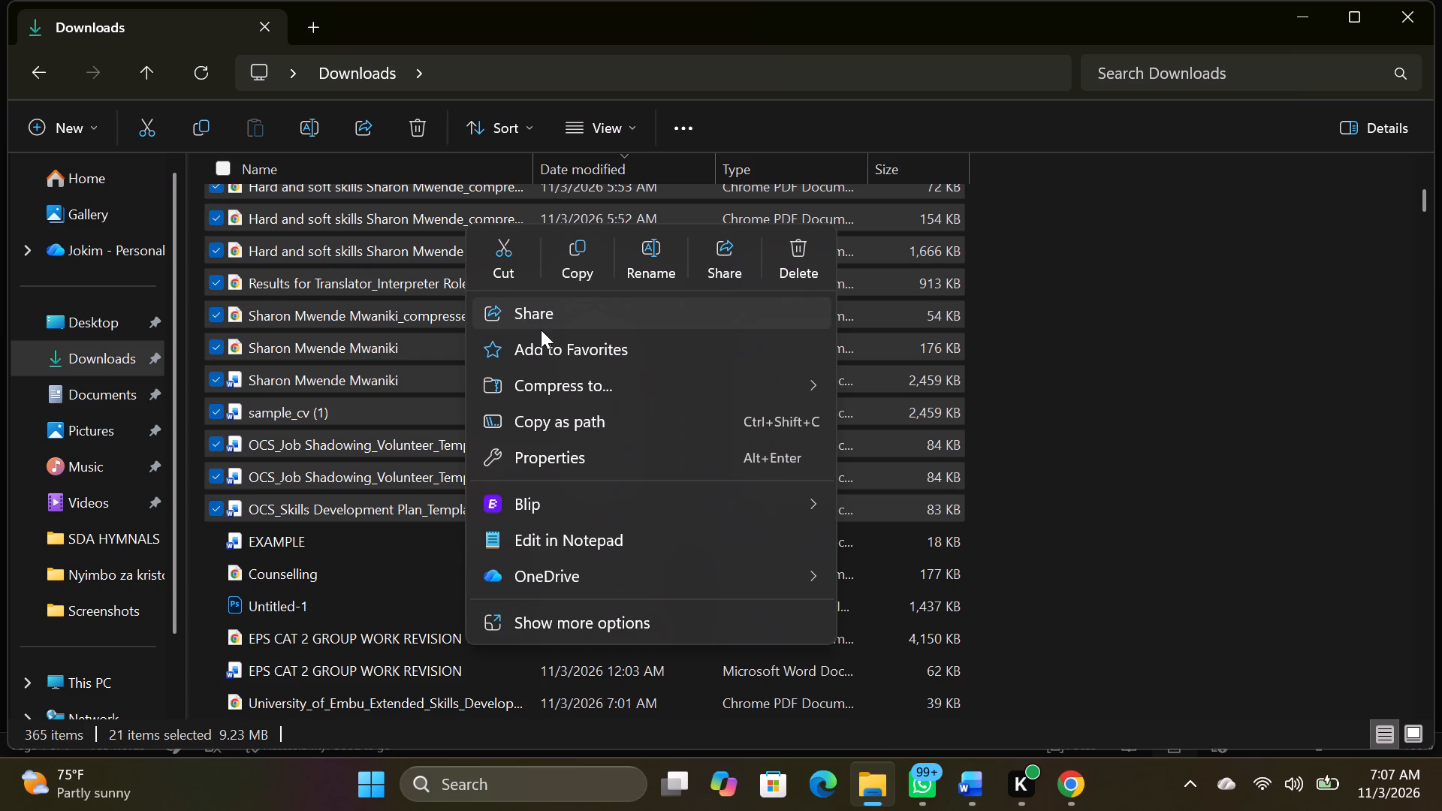
pyautogui.click(551, 574)
pyautogui.click(757, 575)
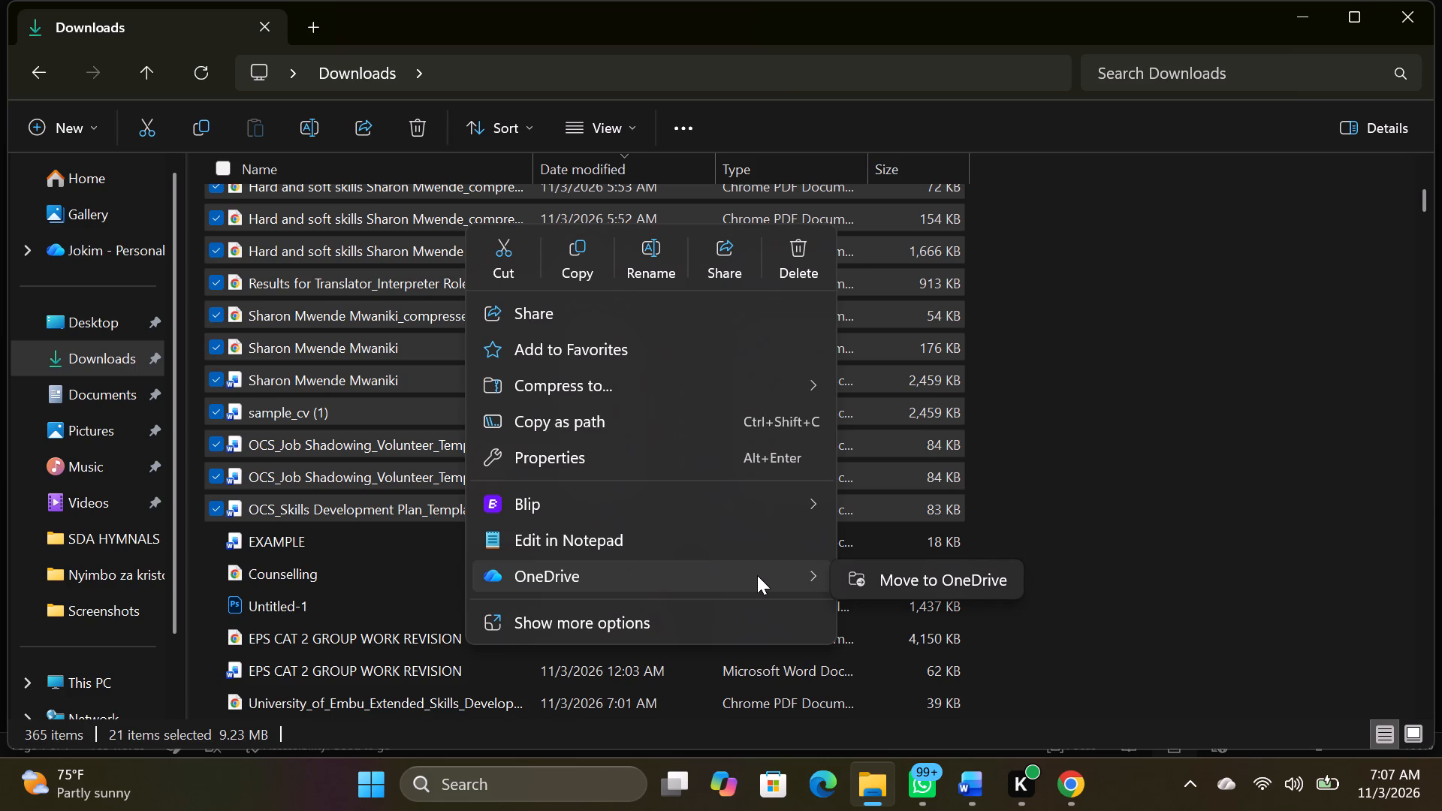
pyautogui.click(945, 577)
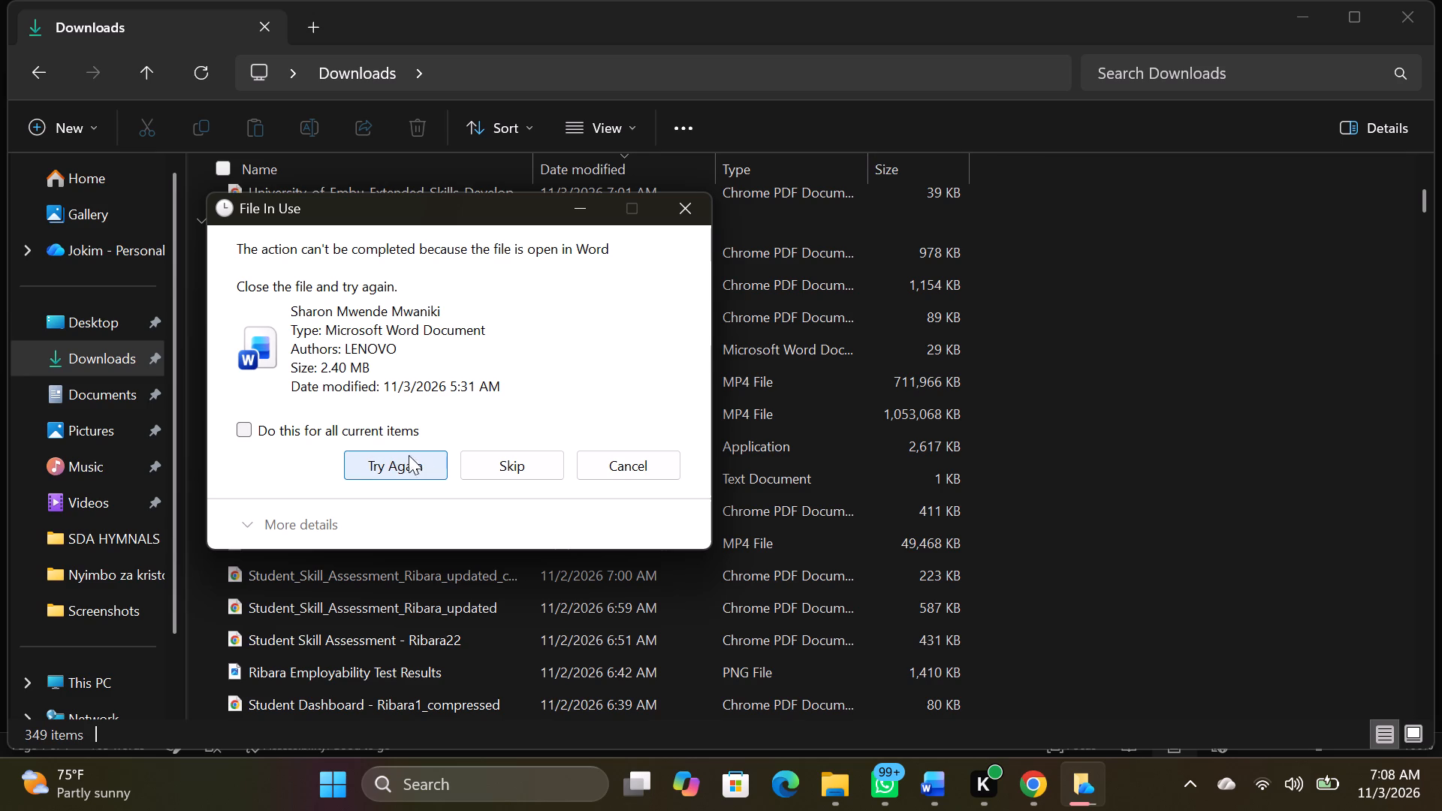
# Skip the files open in Word during the move to OneDrive, applying the skip to all current items from Elevator_Pitch_Template onward.
pyautogui.click(499, 465)
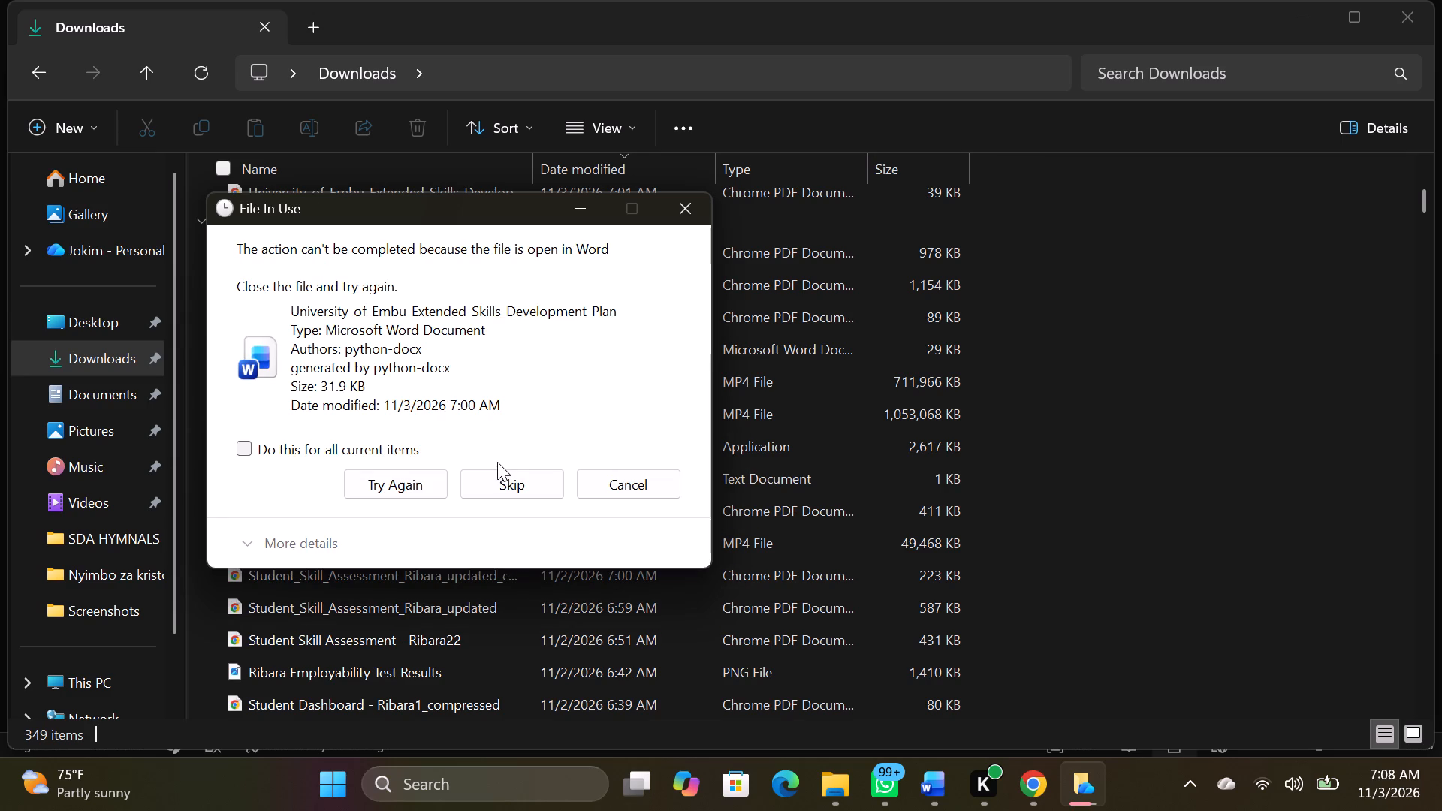
pyautogui.click(505, 481)
pyautogui.click(508, 481)
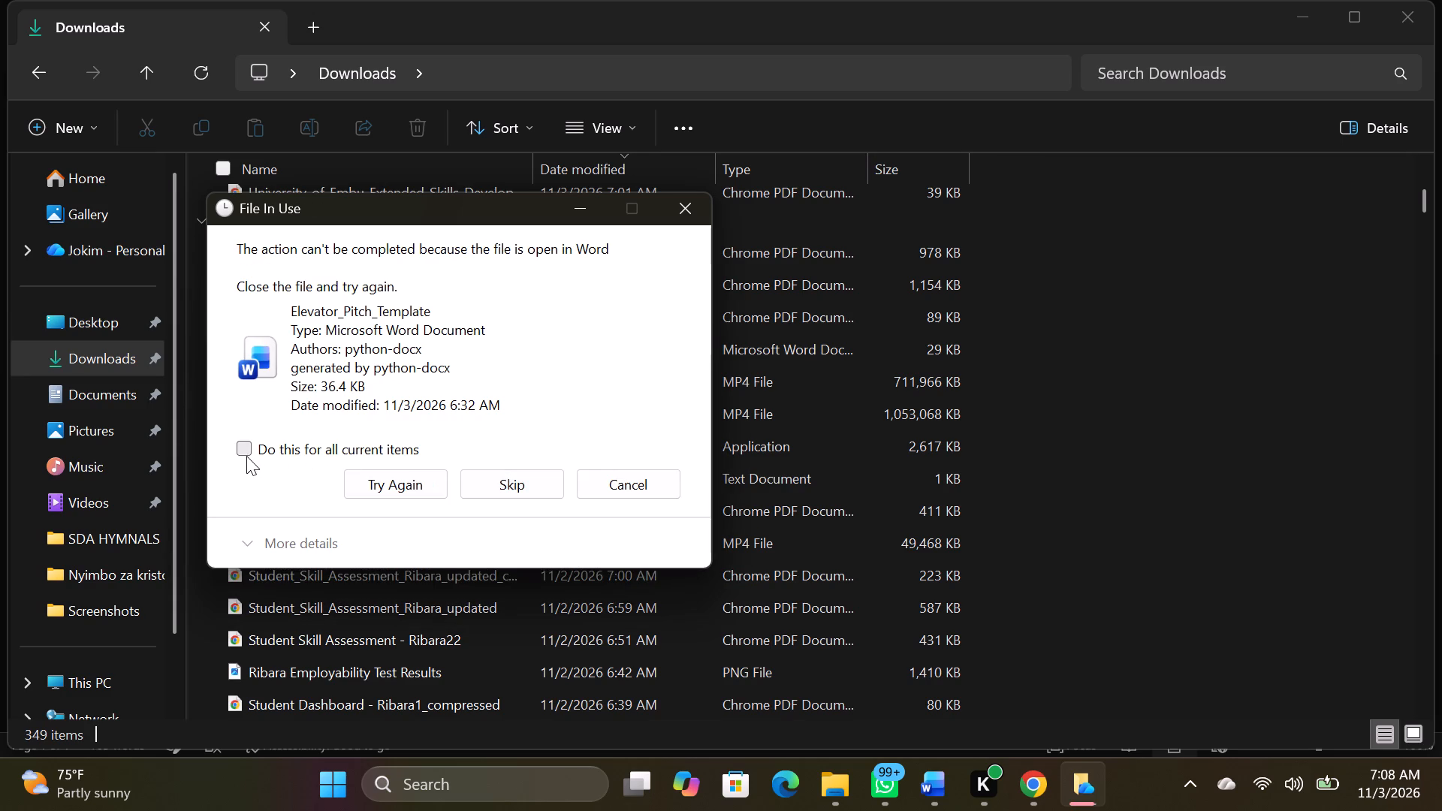
pyautogui.click(246, 456)
pyautogui.click(511, 484)
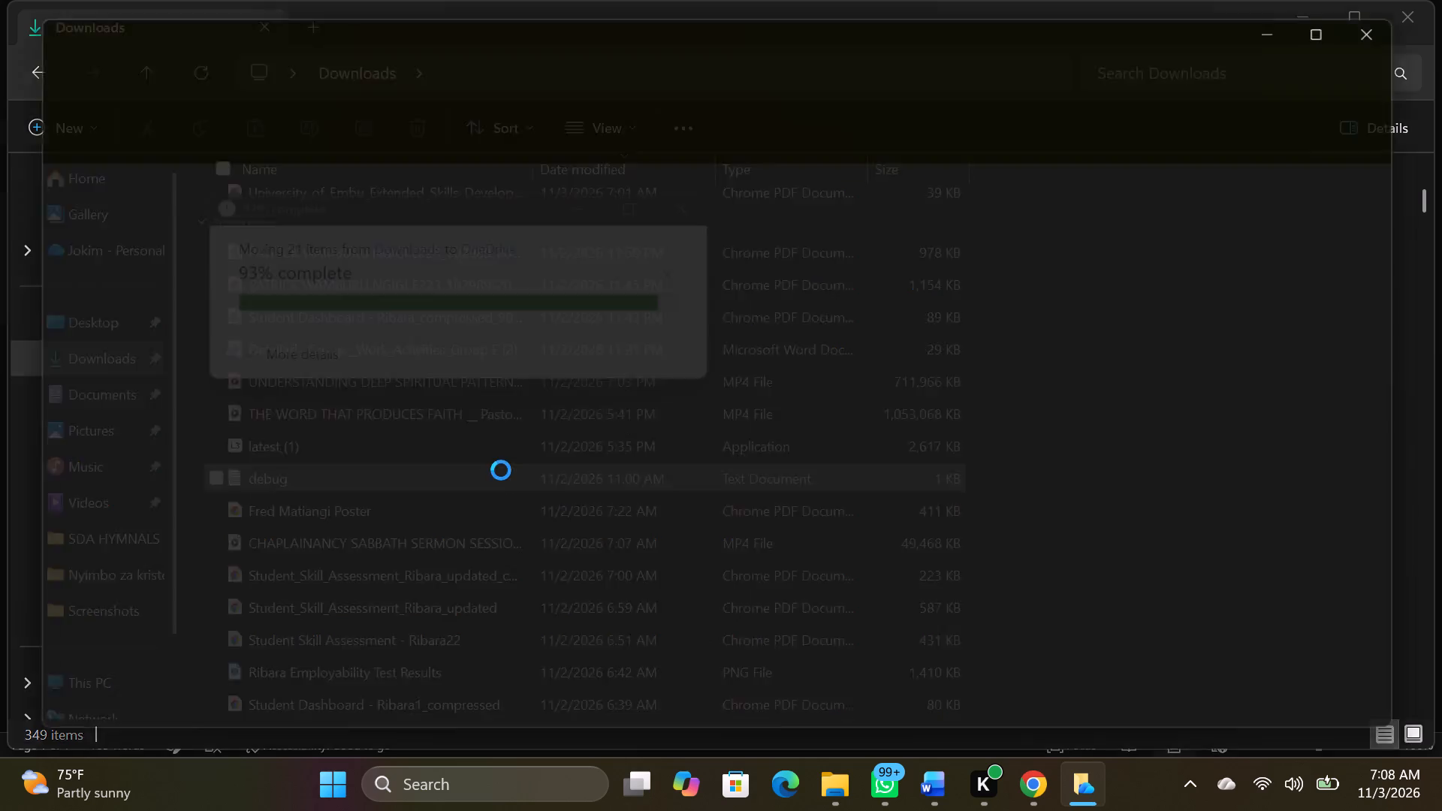
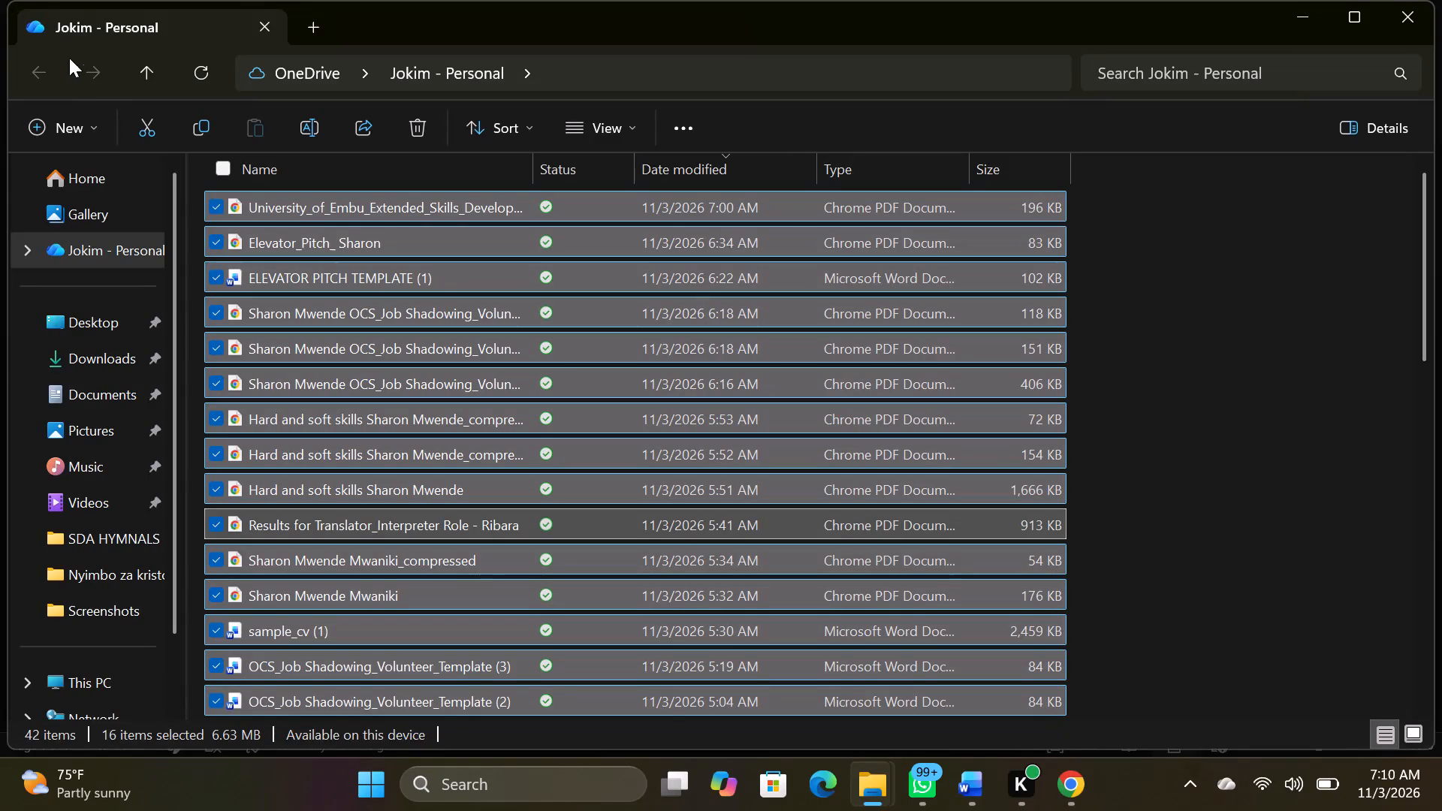
# Clear the selection of the moved files in the OneDrive folder and minimise that File Explorer window.
pyautogui.click(1144, 330)
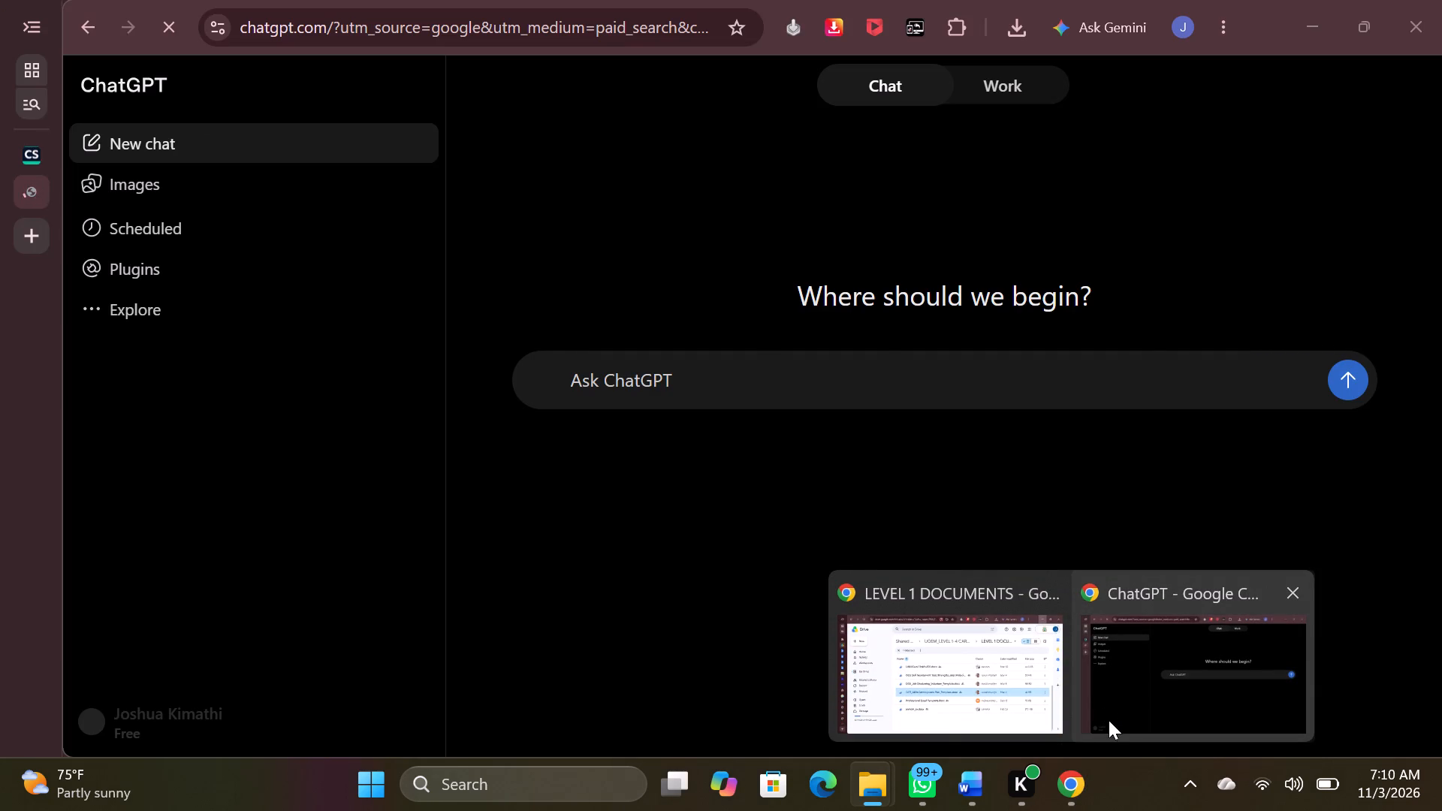
pyautogui.click(1309, 8)
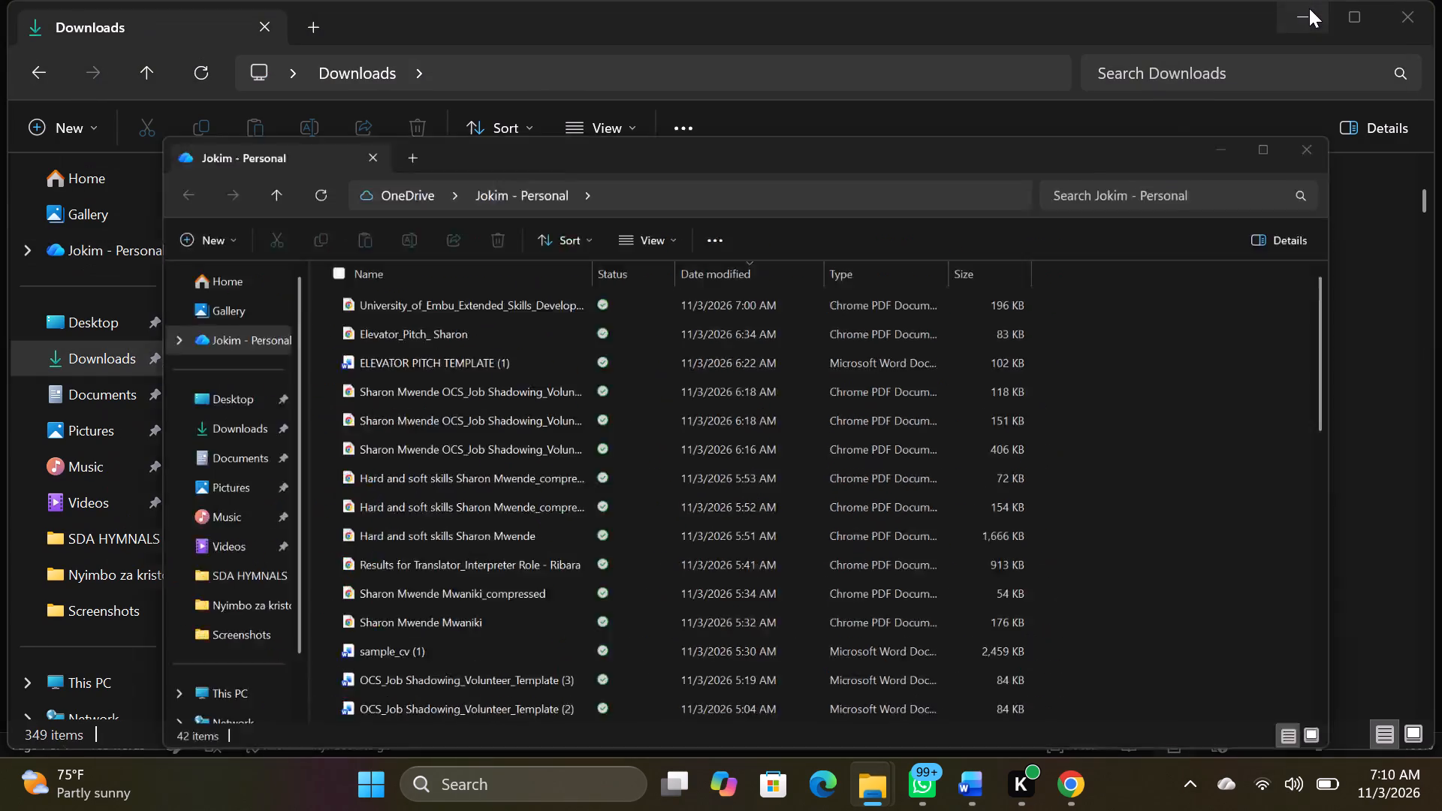